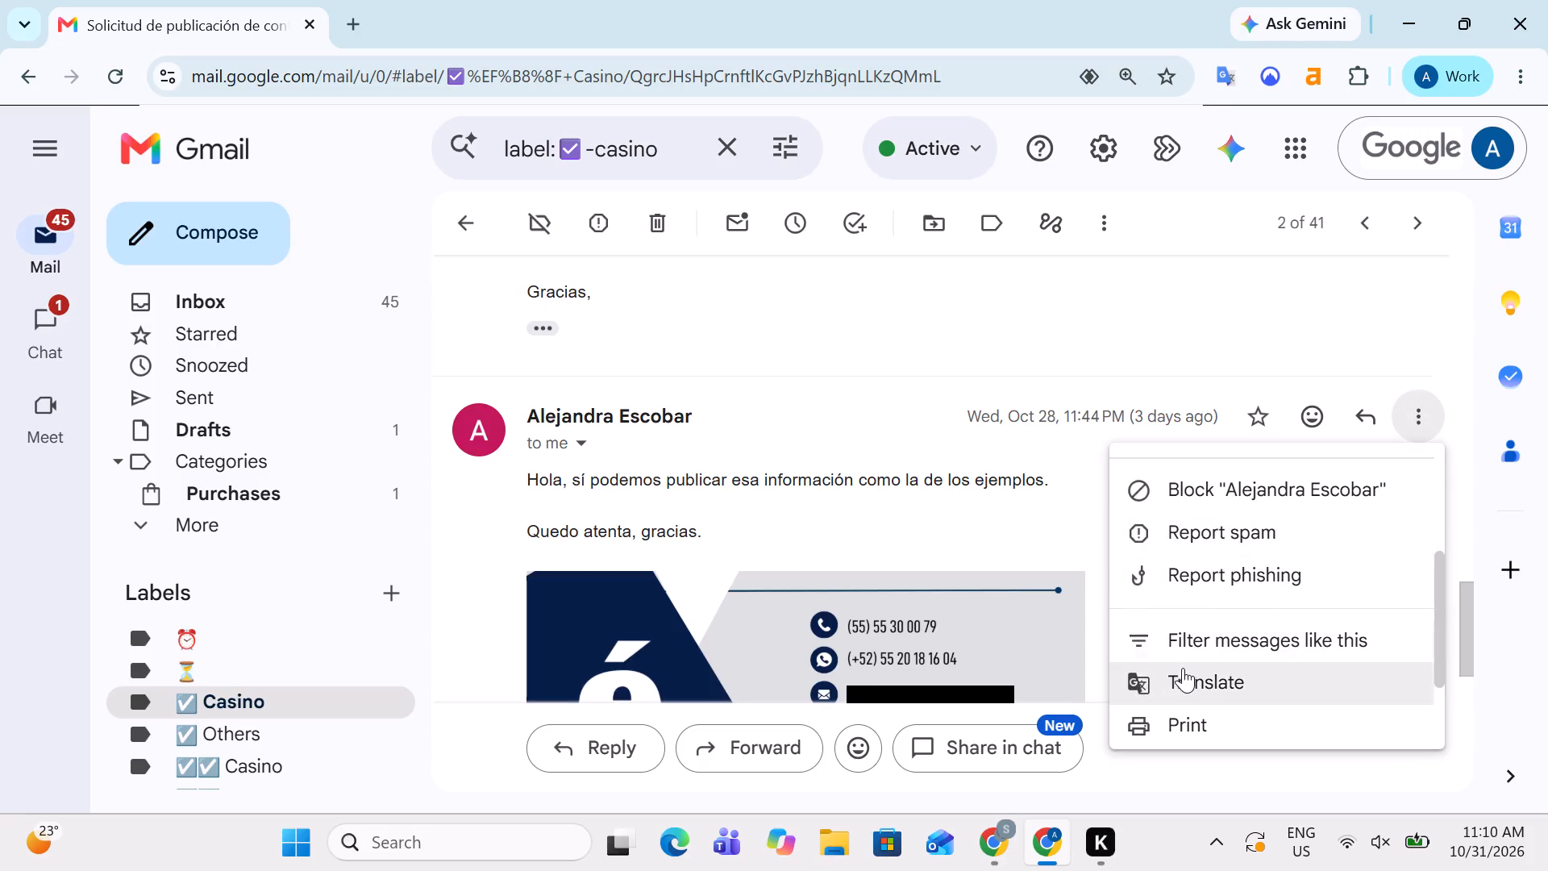
Translate the publisher's latest reply in the open email thread into English.
{"action": "left_click", "coordinate": [1184, 669]}
{"action": "scroll", "coordinate": [844, 524], "scroll_direction": "down", "scroll_amount": 1}
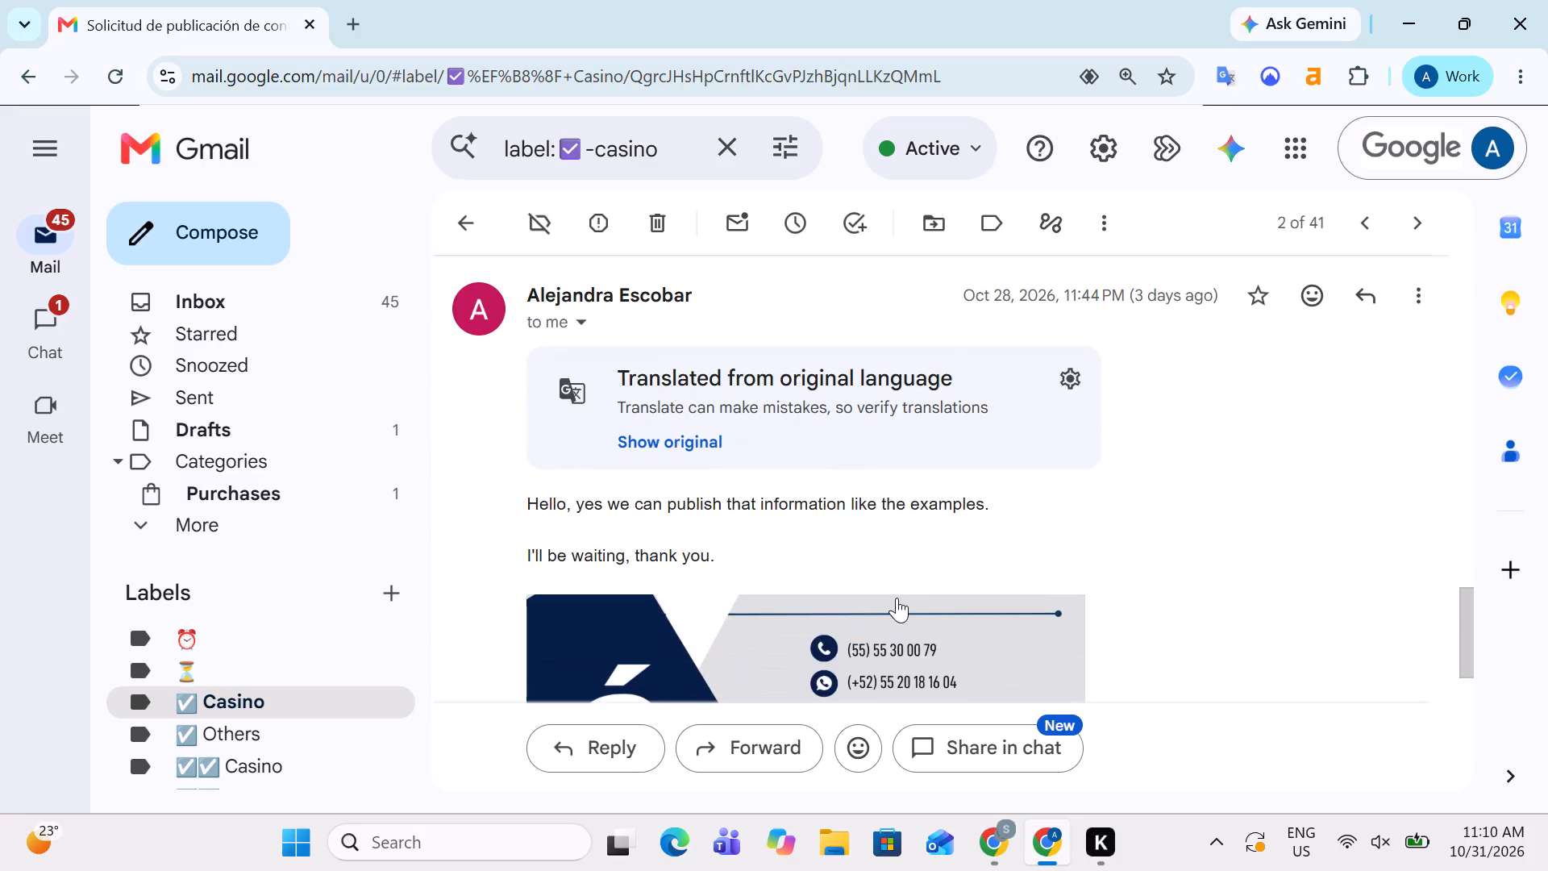
{"action": "scroll", "coordinate": [605, 631], "scroll_direction": "up", "scroll_amount": 4}
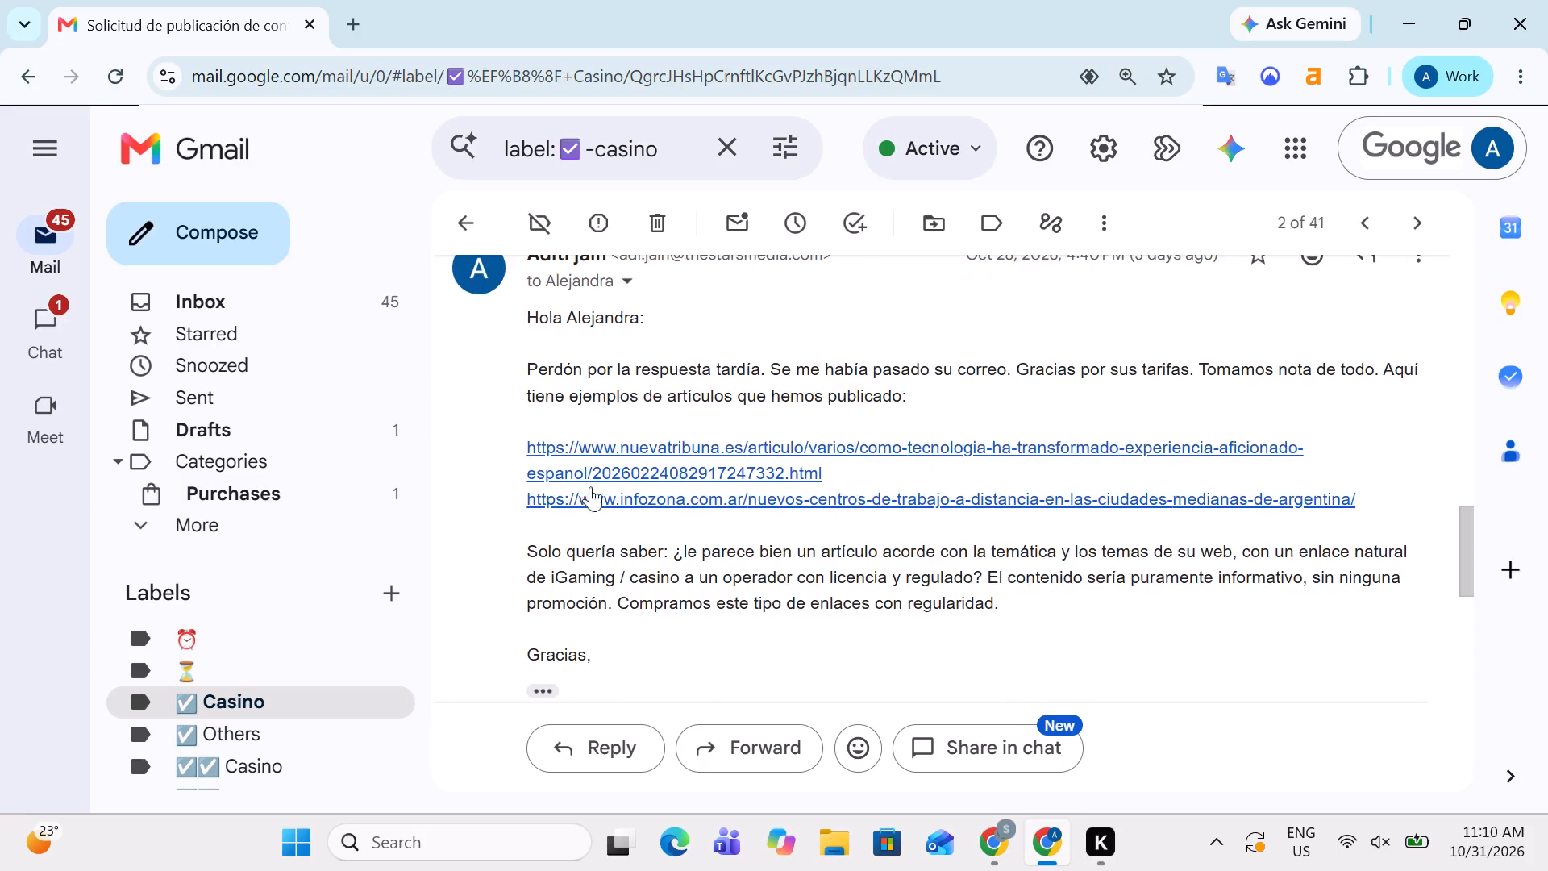
{"action": "scroll", "coordinate": [589, 478], "scroll_direction": "up", "scroll_amount": 8}
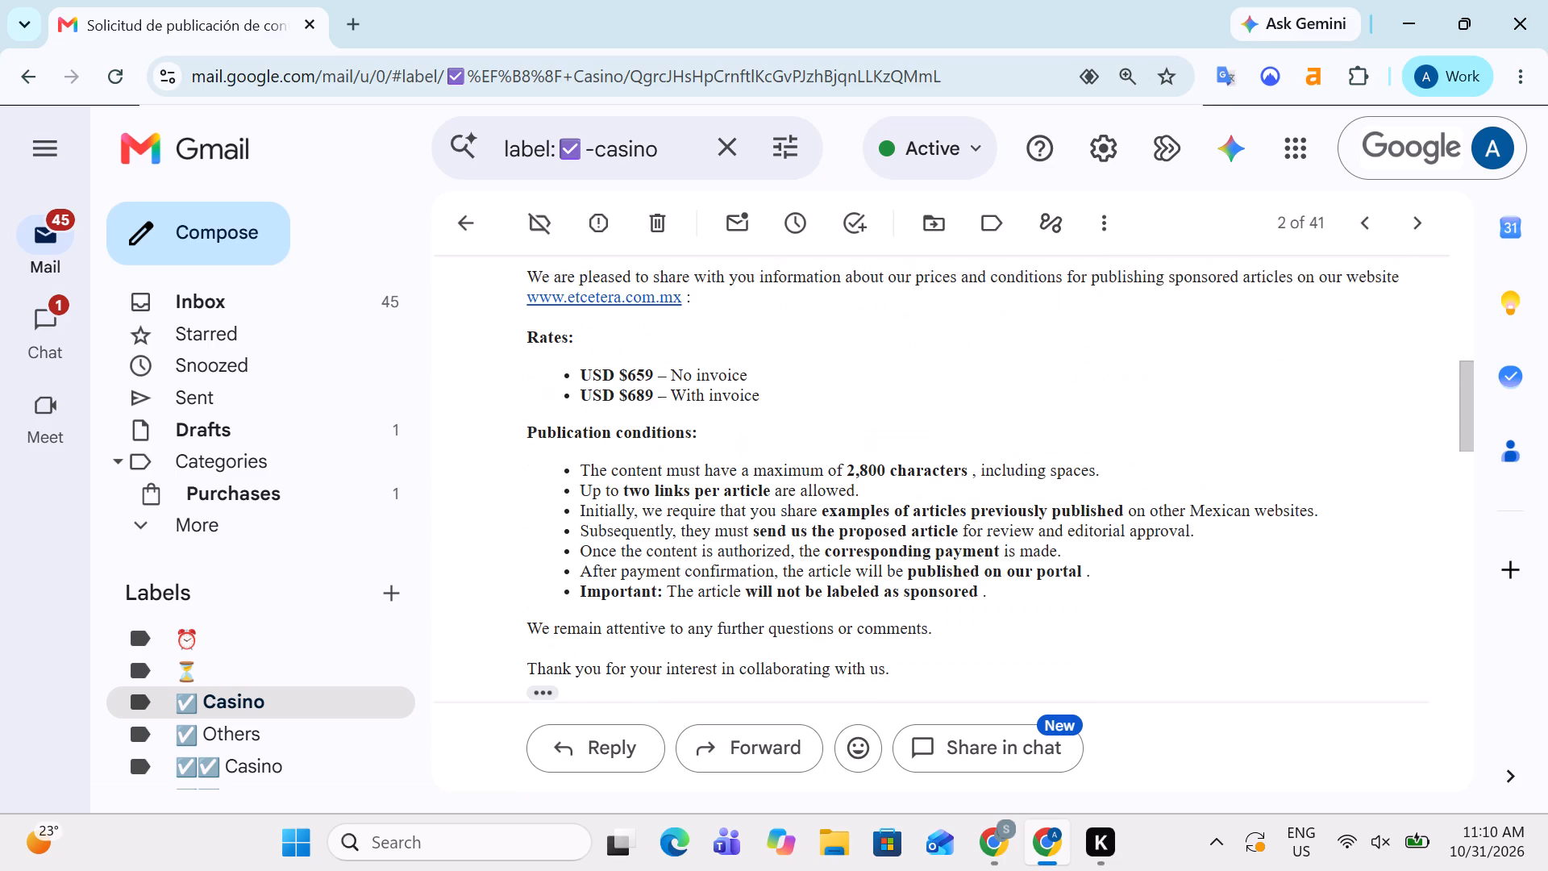
{"action": "scroll", "coordinate": [630, 520], "scroll_direction": "up", "scroll_amount": 1}
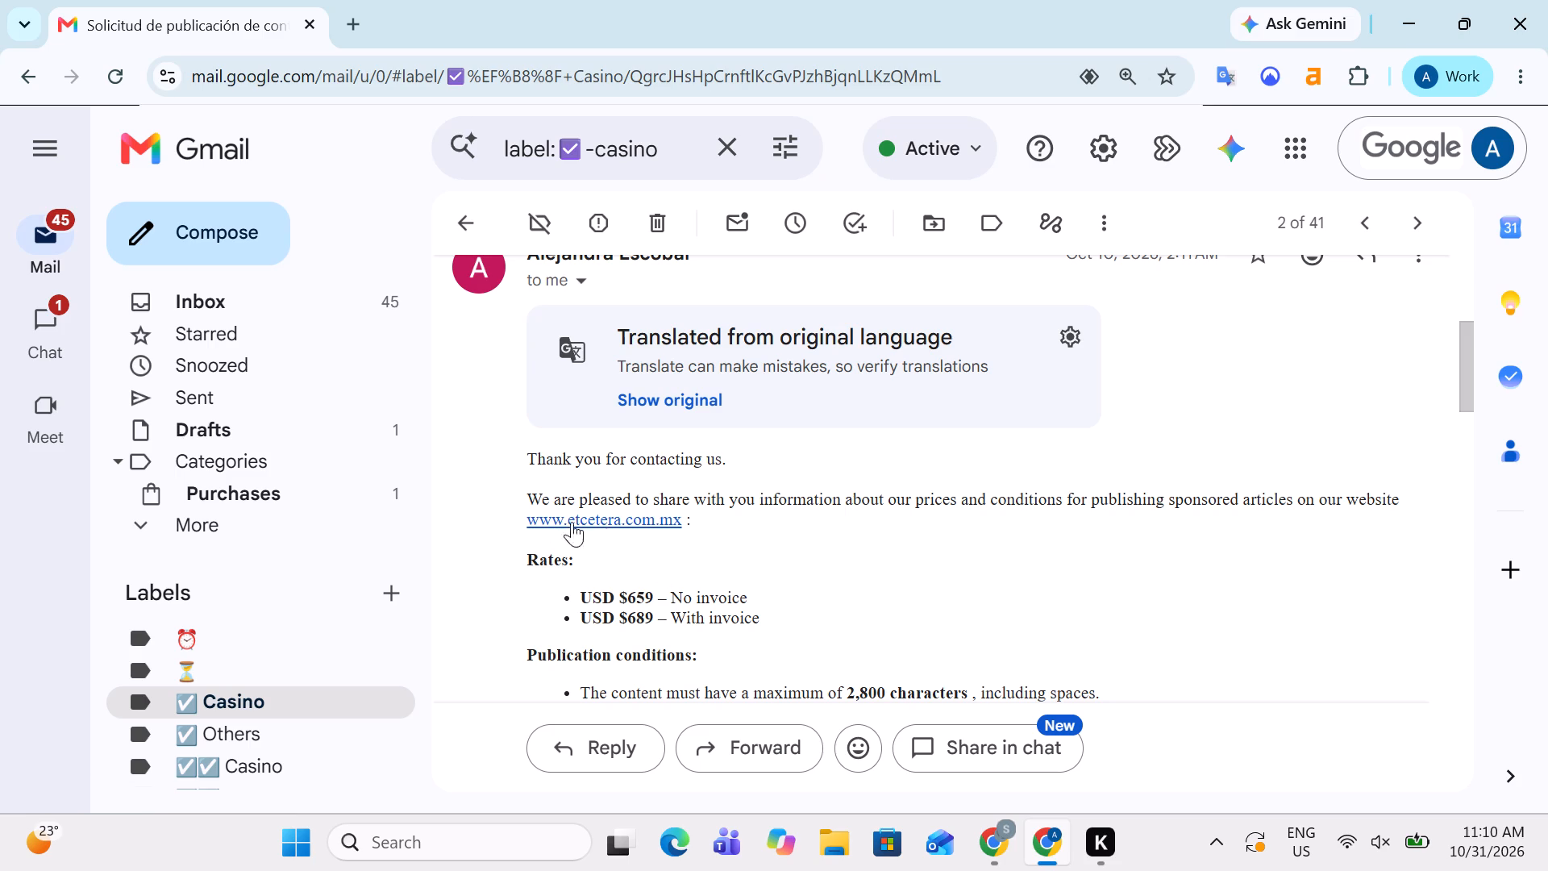
{"action": "left_click", "coordinate": [610, 528], "text": "ctrl"}
{"action": "scroll", "coordinate": [1073, 502], "scroll_direction": "down", "scroll_amount": 2}
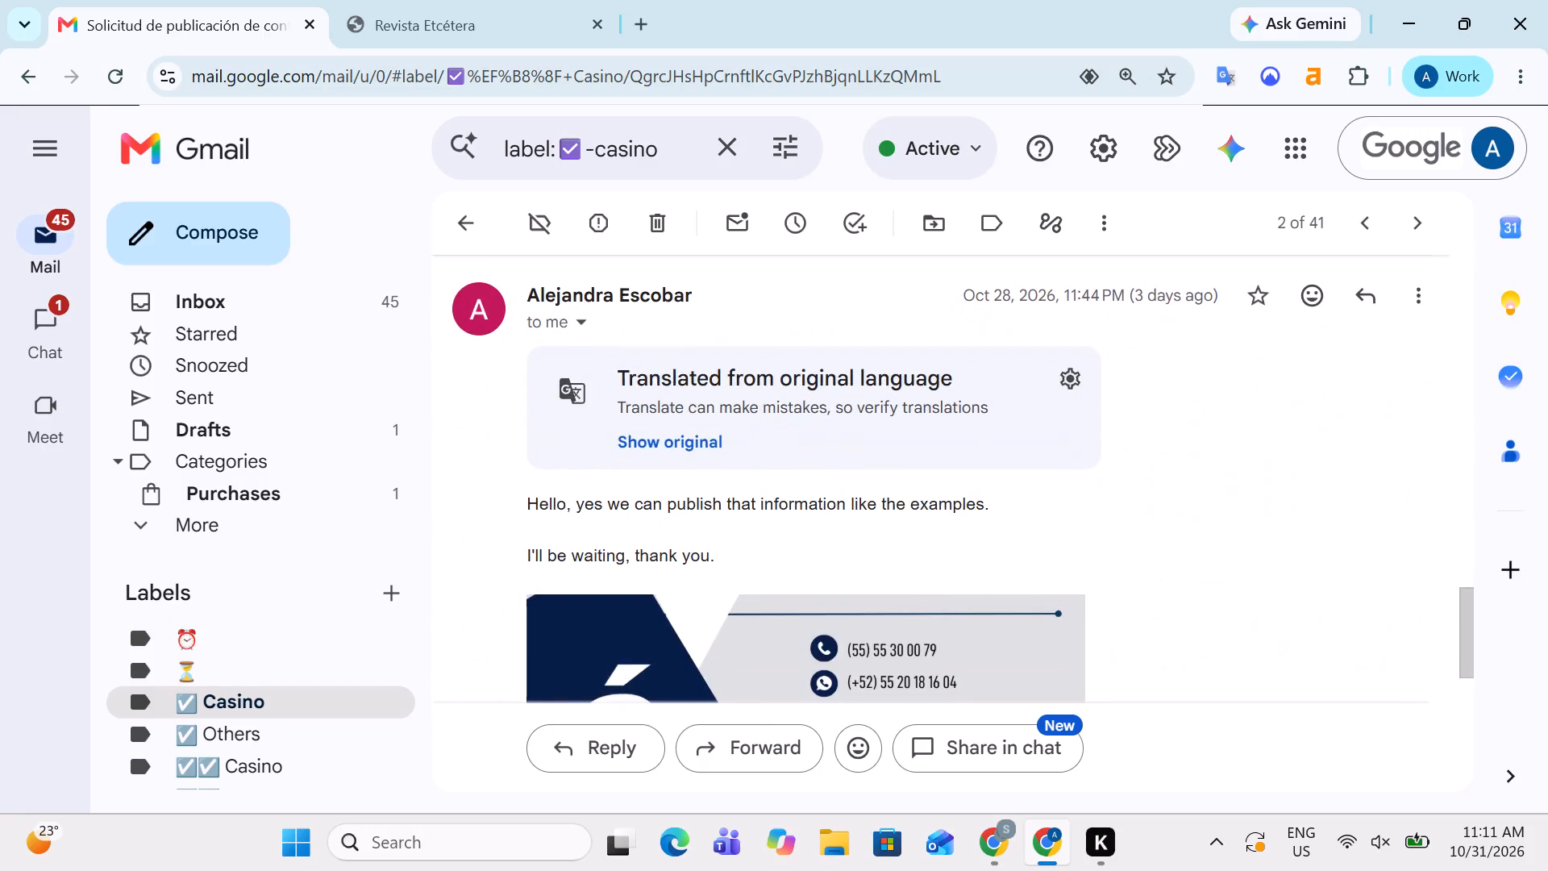
{"action": "scroll", "coordinate": [818, 568], "scroll_direction": "down", "scroll_amount": 6}
{"action": "scroll", "coordinate": [740, 564], "scroll_direction": "up", "scroll_amount": 8}
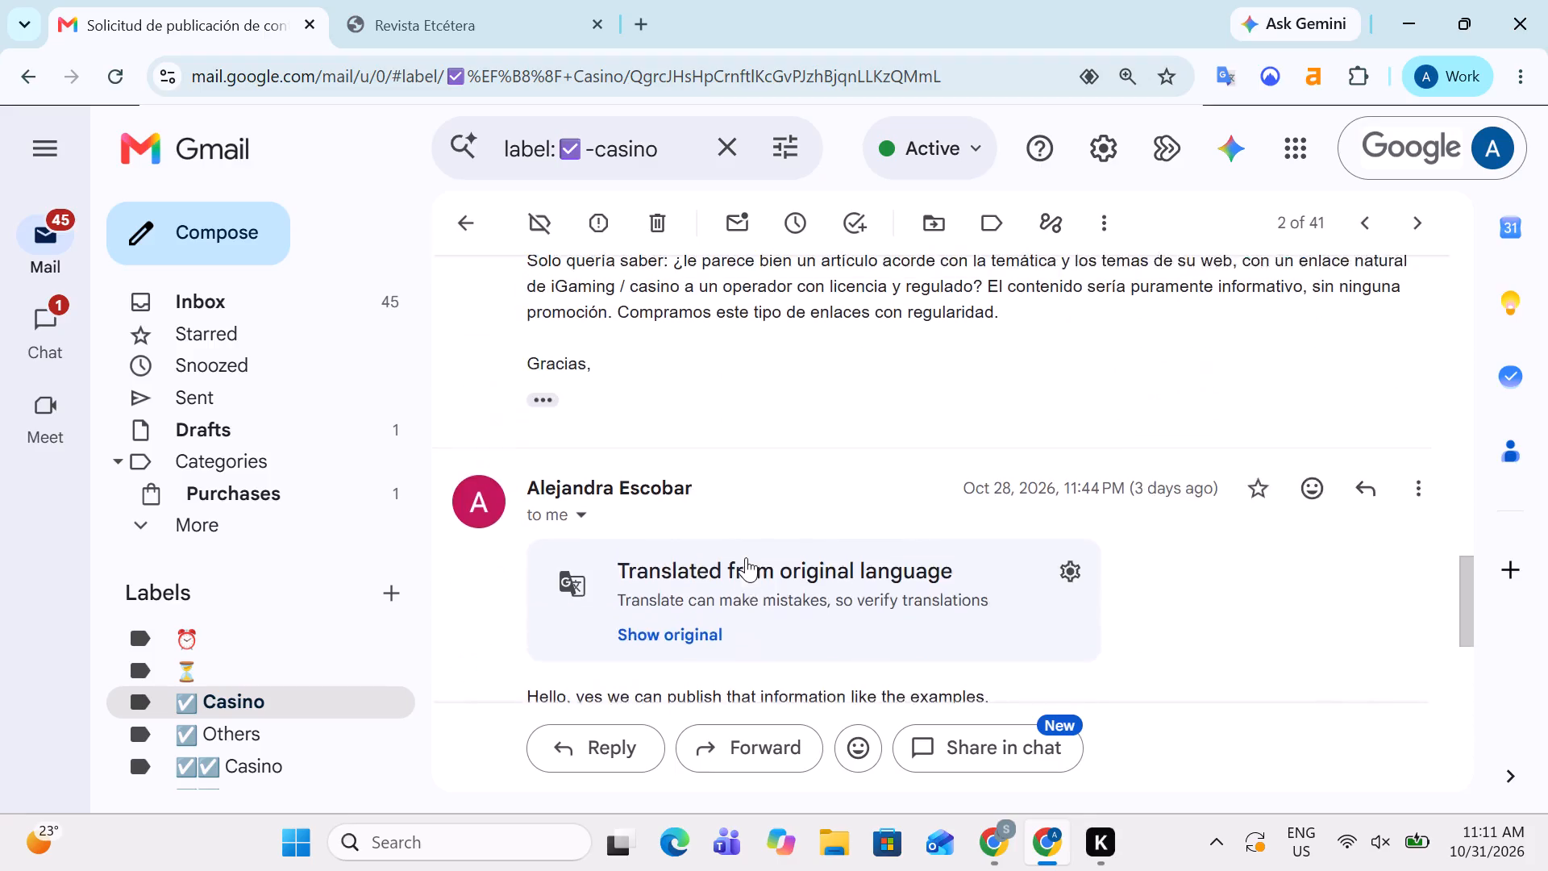
{"action": "scroll", "coordinate": [746, 557], "scroll_direction": "up", "scroll_amount": 10}
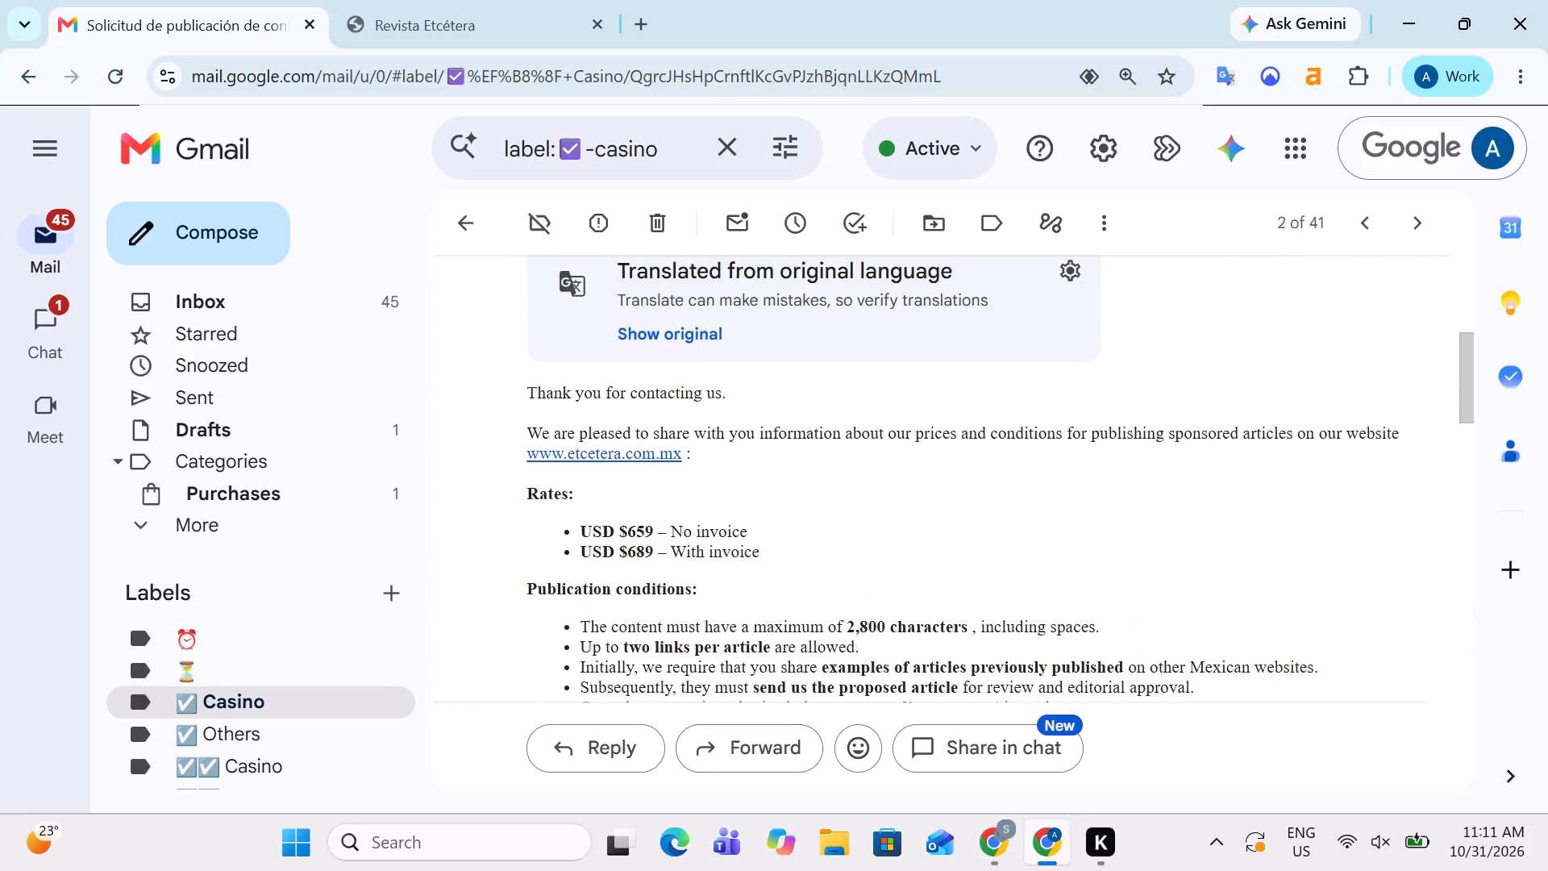
{"action": "scroll", "coordinate": [690, 636], "scroll_direction": "up", "scroll_amount": 1}
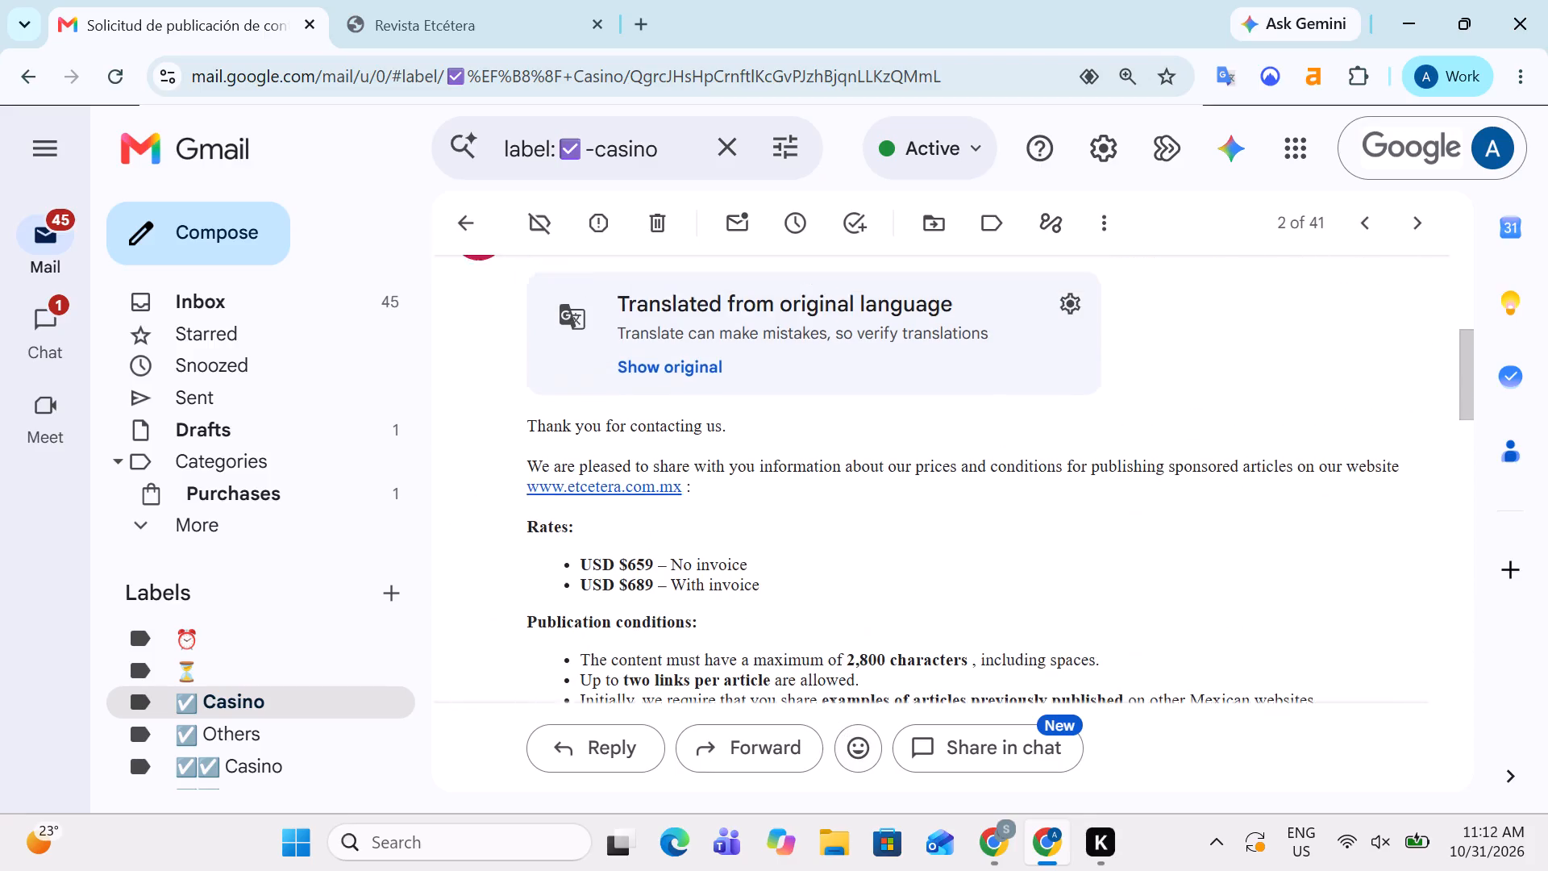
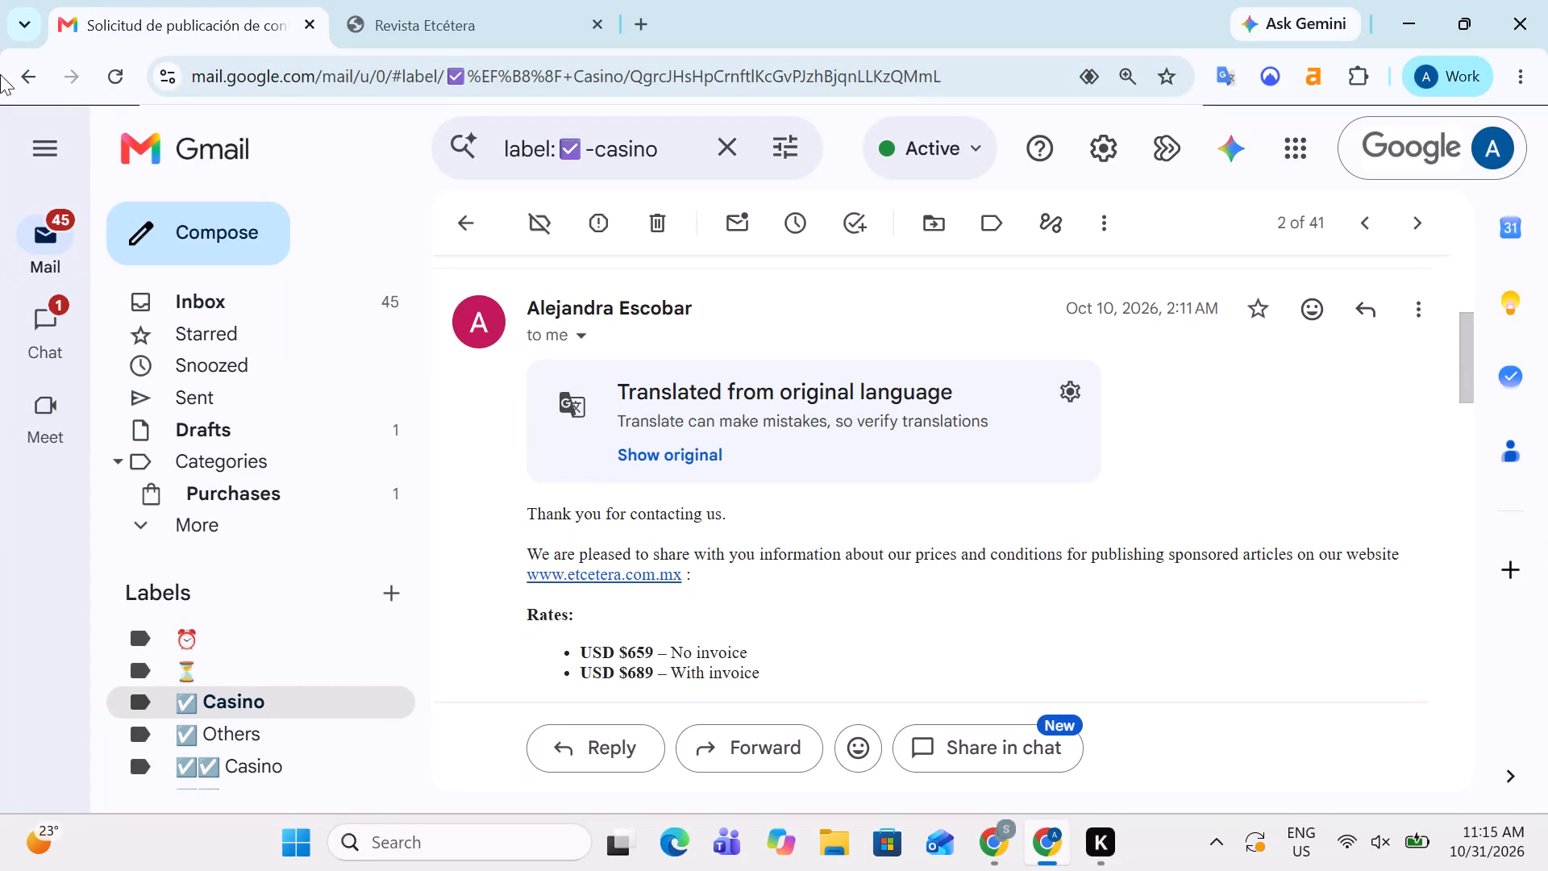
{"action": "left_click", "coordinate": [435, 0]}
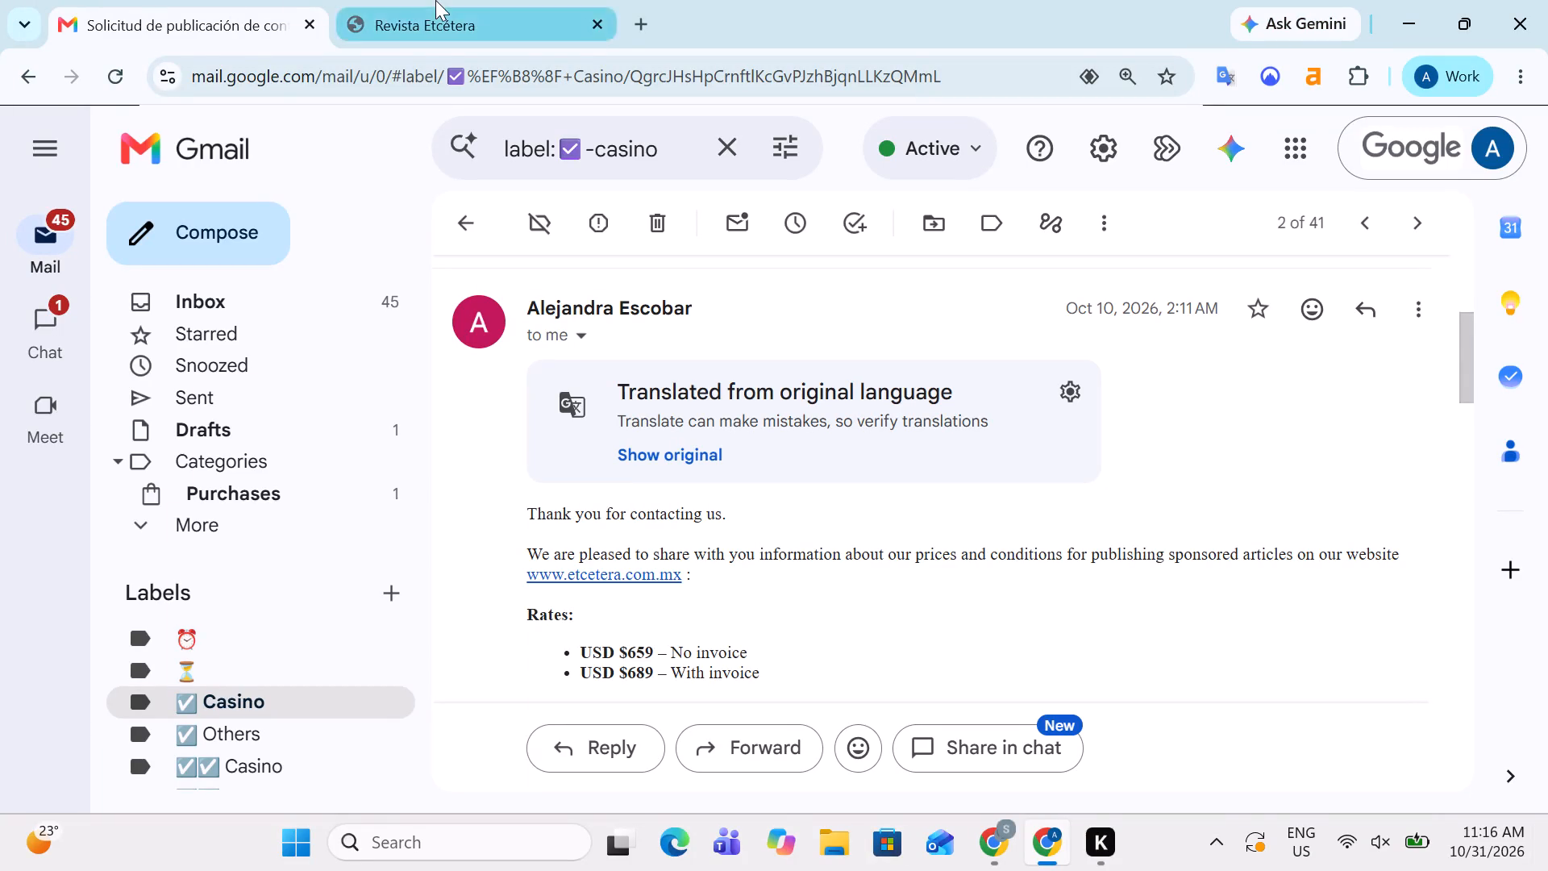
{"action": "left_click", "coordinate": [402, 85]}
{"action": "left_click_drag", "start_coordinate": [402, 85], "coordinate": [298, 81]}
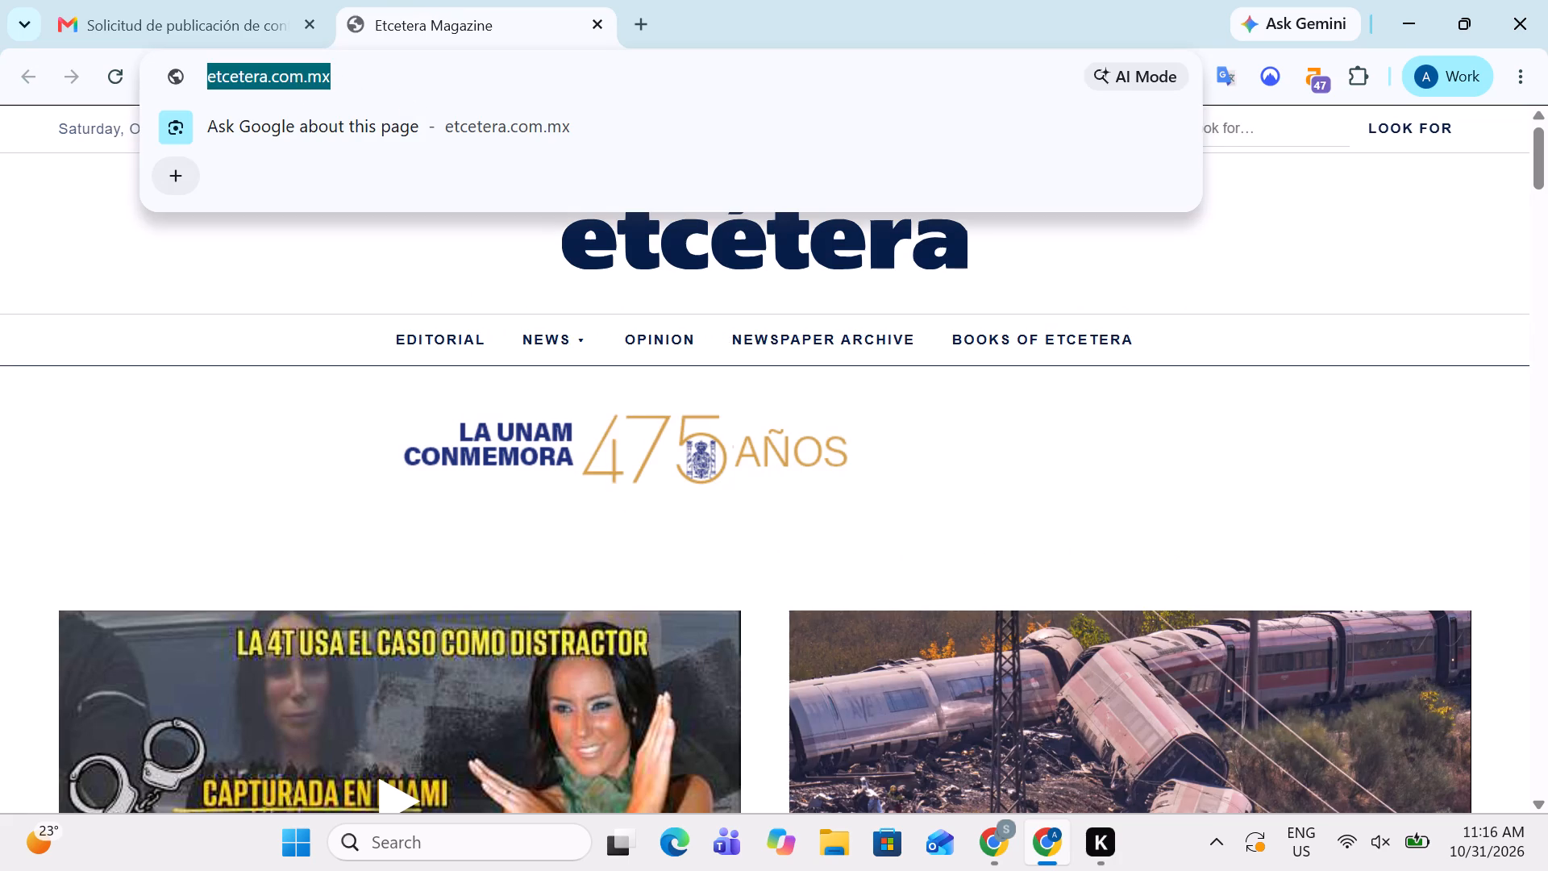
{"action": "left_click", "coordinate": [428, 71]}
{"action": "left_click_drag", "start_coordinate": [428, 71], "coordinate": [354, 64]}
{"action": "key", "text": "ctrl+c"}
{"action": "key", "text": "ctrl+c"}
{"action": "key", "text": "ctrl+c"}
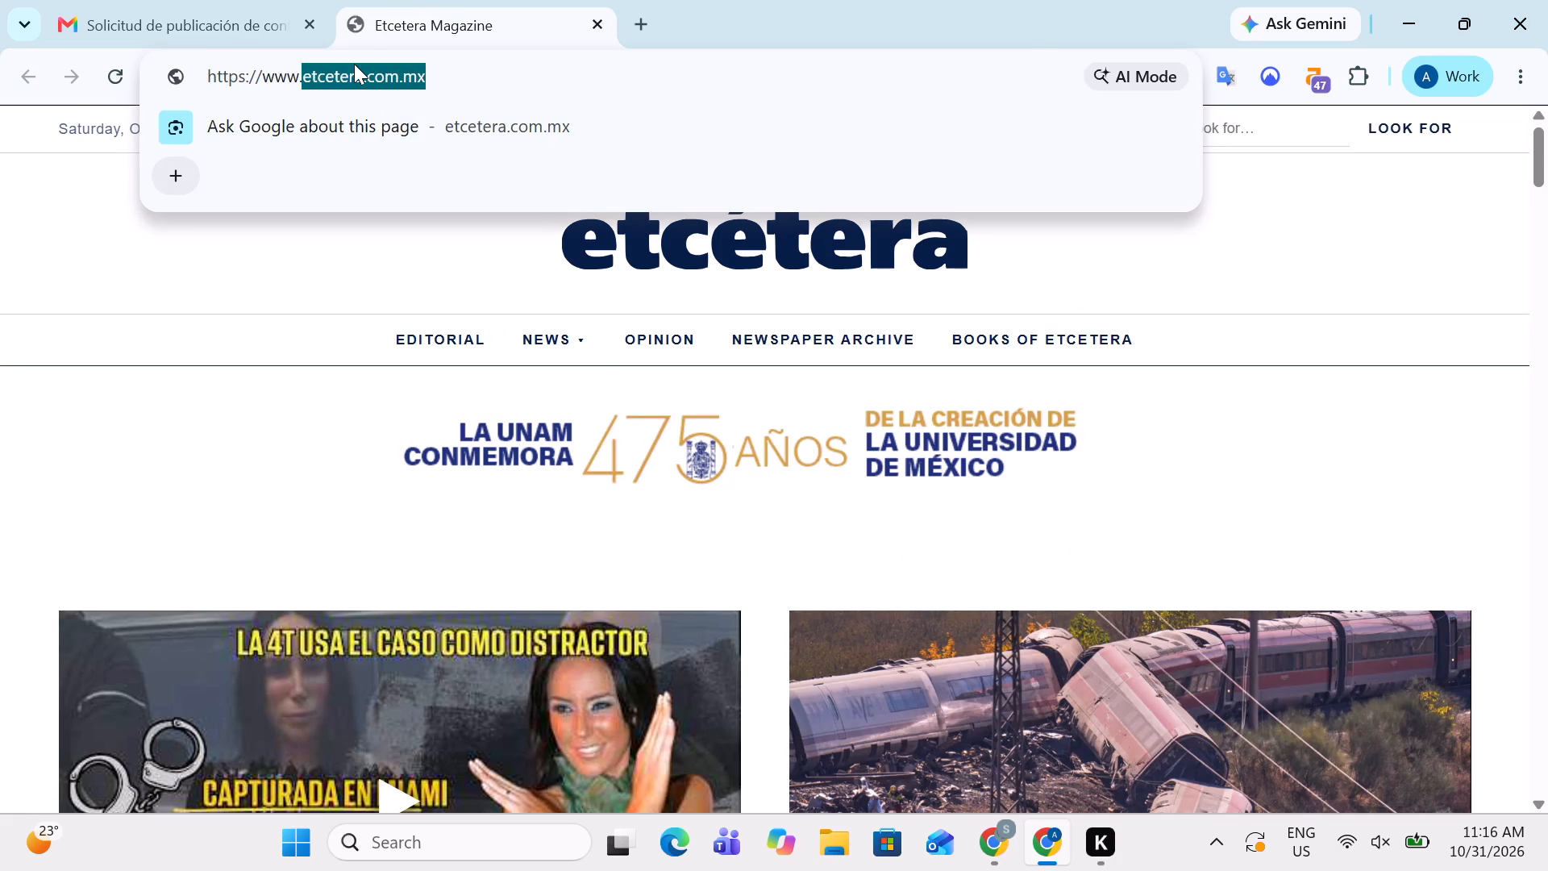
Switch to the New Master Sheet - Data Collection spreadsheet and open the empty WEBSITE cell in row 10934 for editing.
{"action": "key", "text": "alt+Tab"}
{"action": "key", "text": "Down"}
{"action": "key", "text": "Right"}
{"action": "key", "text": "Left"}
{"action": "key", "text": "Return"}
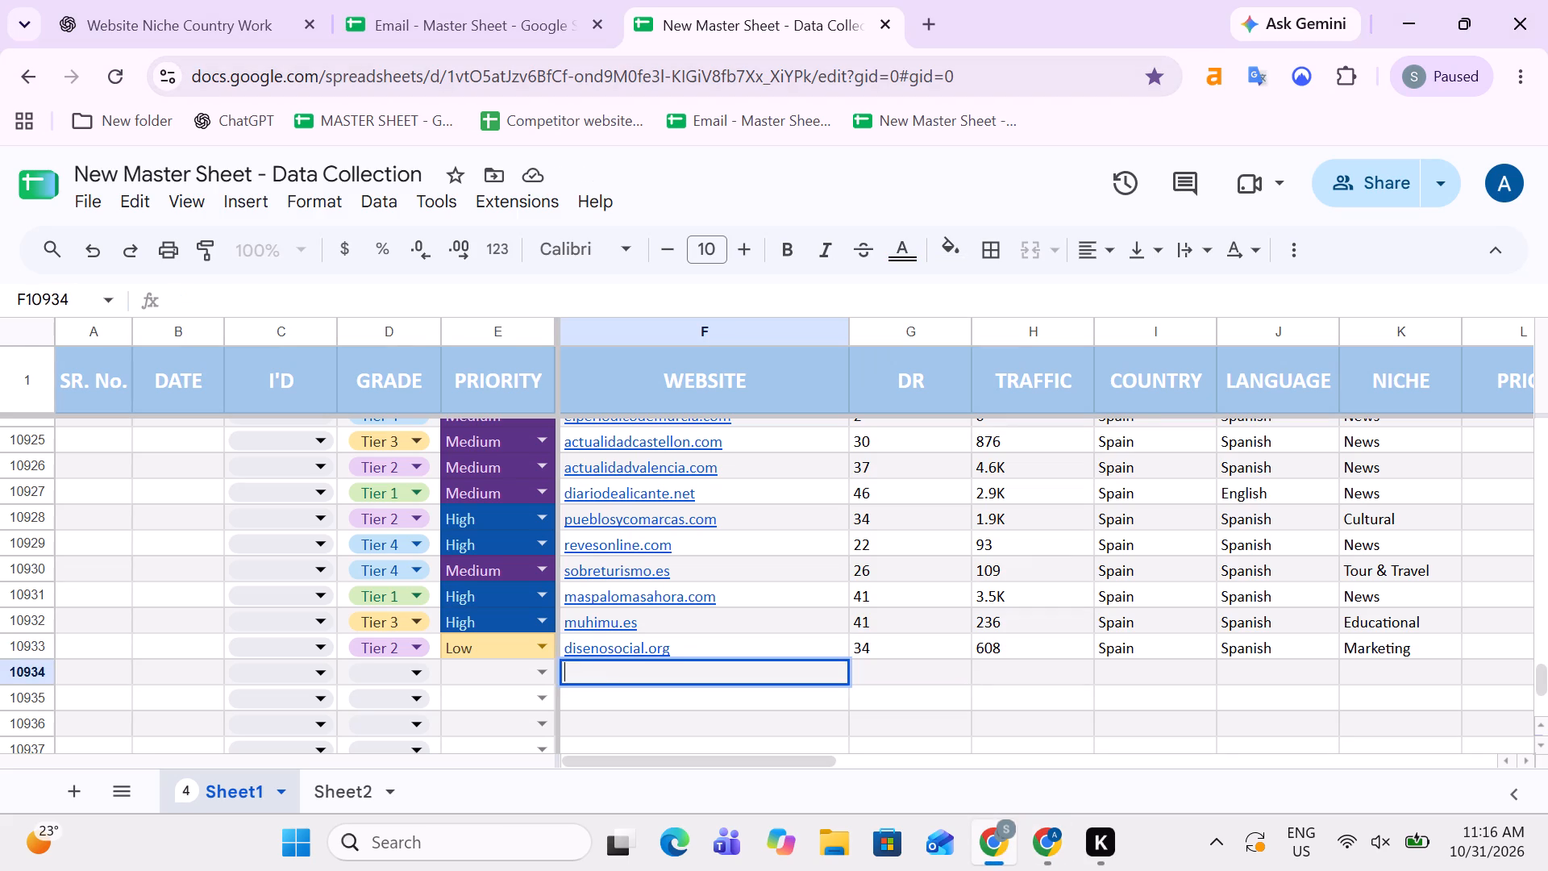
Enter etcetera.com.mx as the website in row 10934 of the New Master Sheet - Data Collection spreadsheet.
{"action": "key", "text": "ctrl+v"}
{"action": "key", "text": "Tab"}
{"action": "key", "text": "Left"}
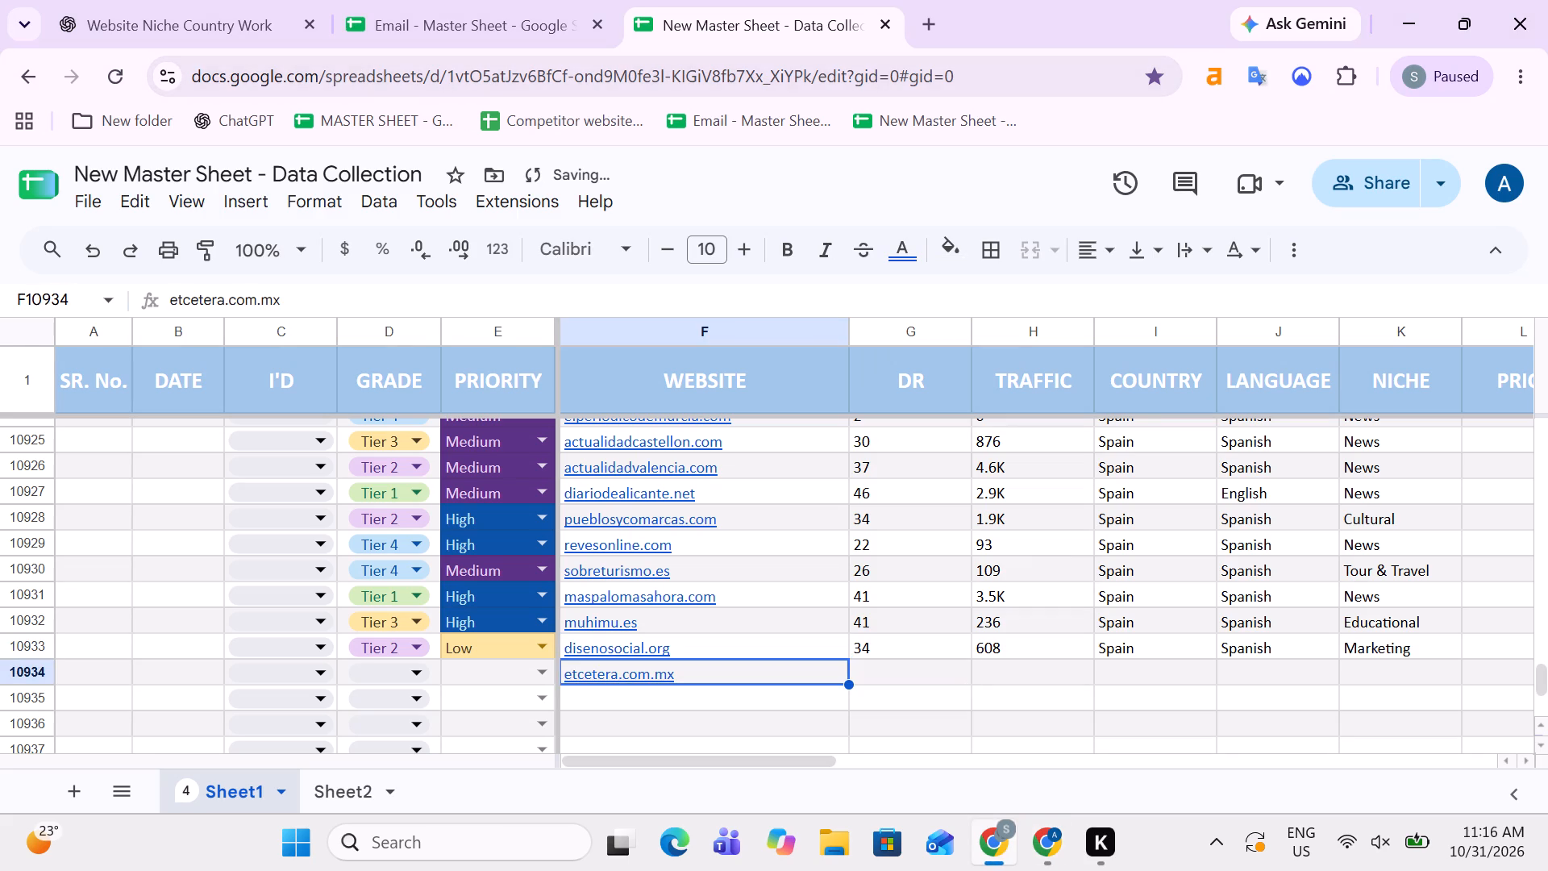
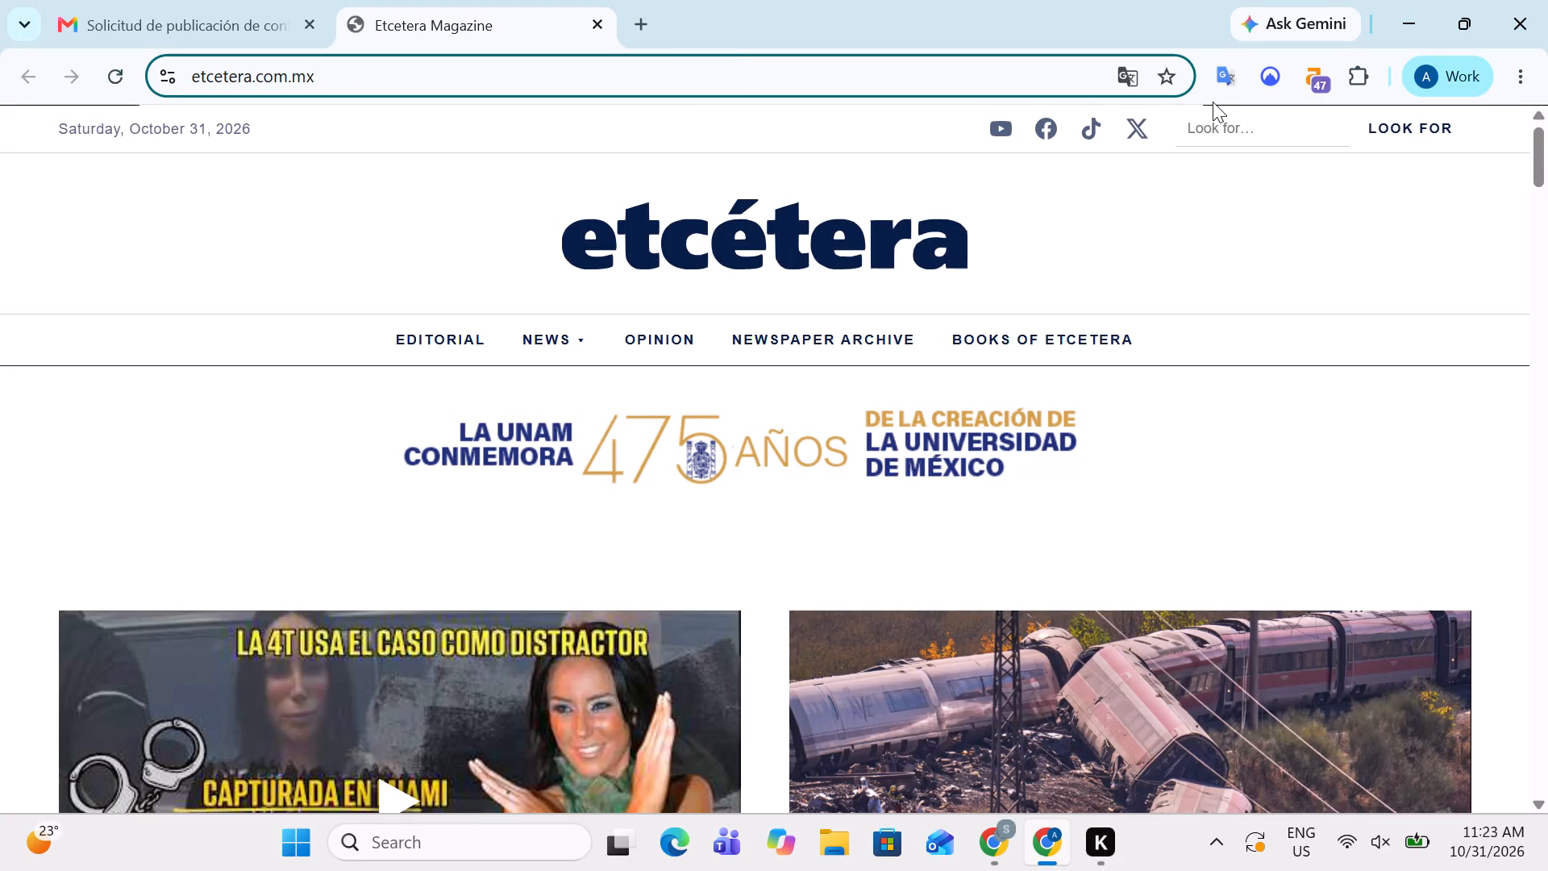
Check the Ahrefs domain metrics for etcetera.com.mx and record DR 47 and traffic 290 in row 10934 of the New Master Sheet.
{"action": "left_click", "coordinate": [1332, 75]}
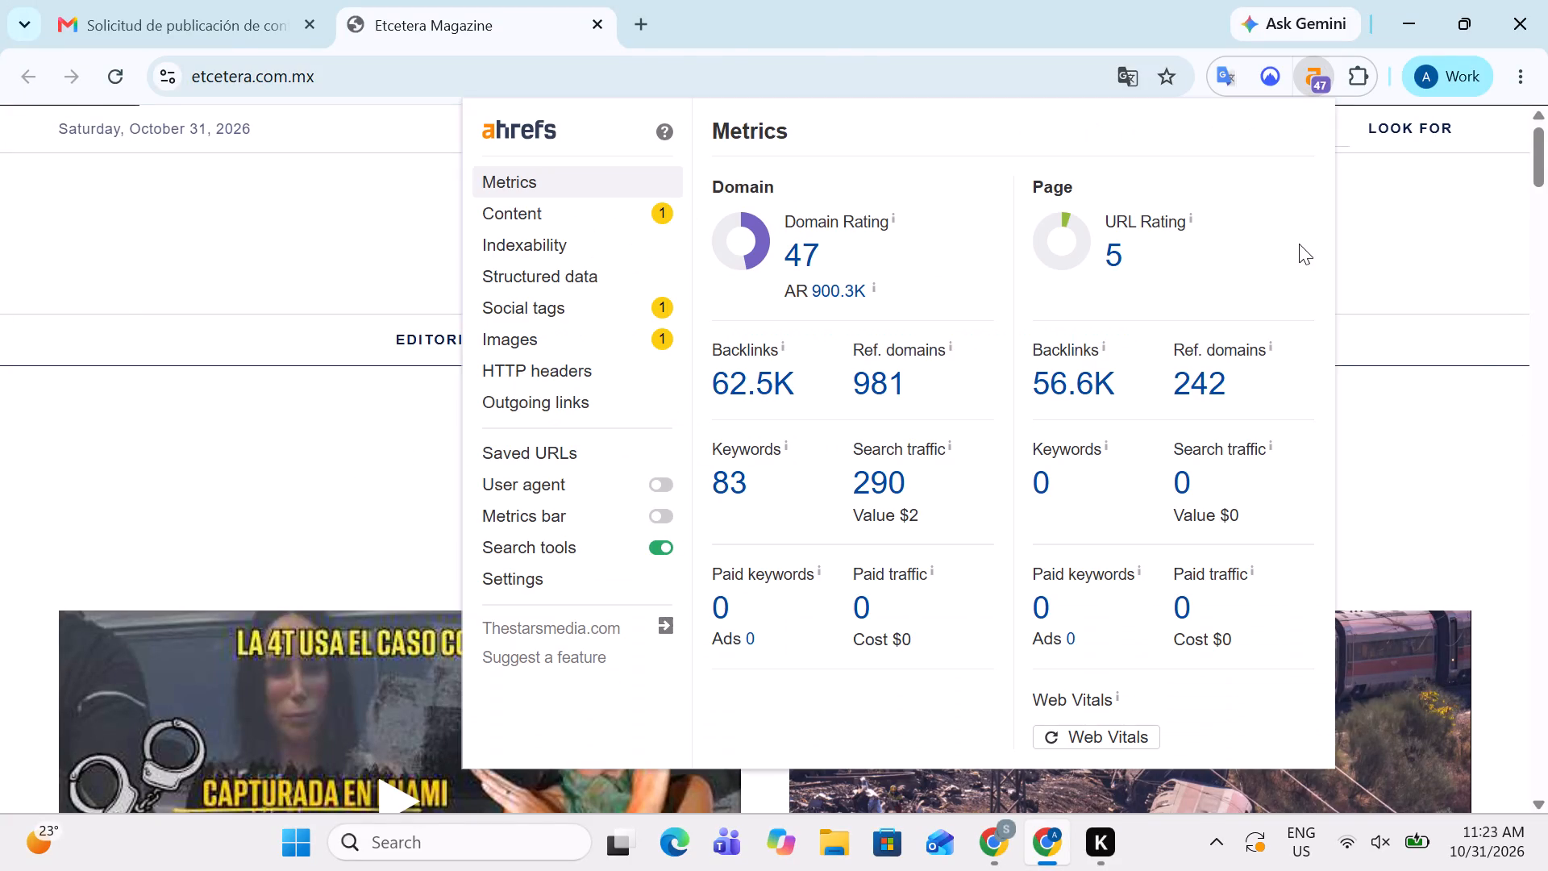
{"action": "key", "text": "alt+Tab"}
{"action": "type", "text": "47"}
{"action": "key", "text": "Right"}
{"action": "type", "text": "290"}
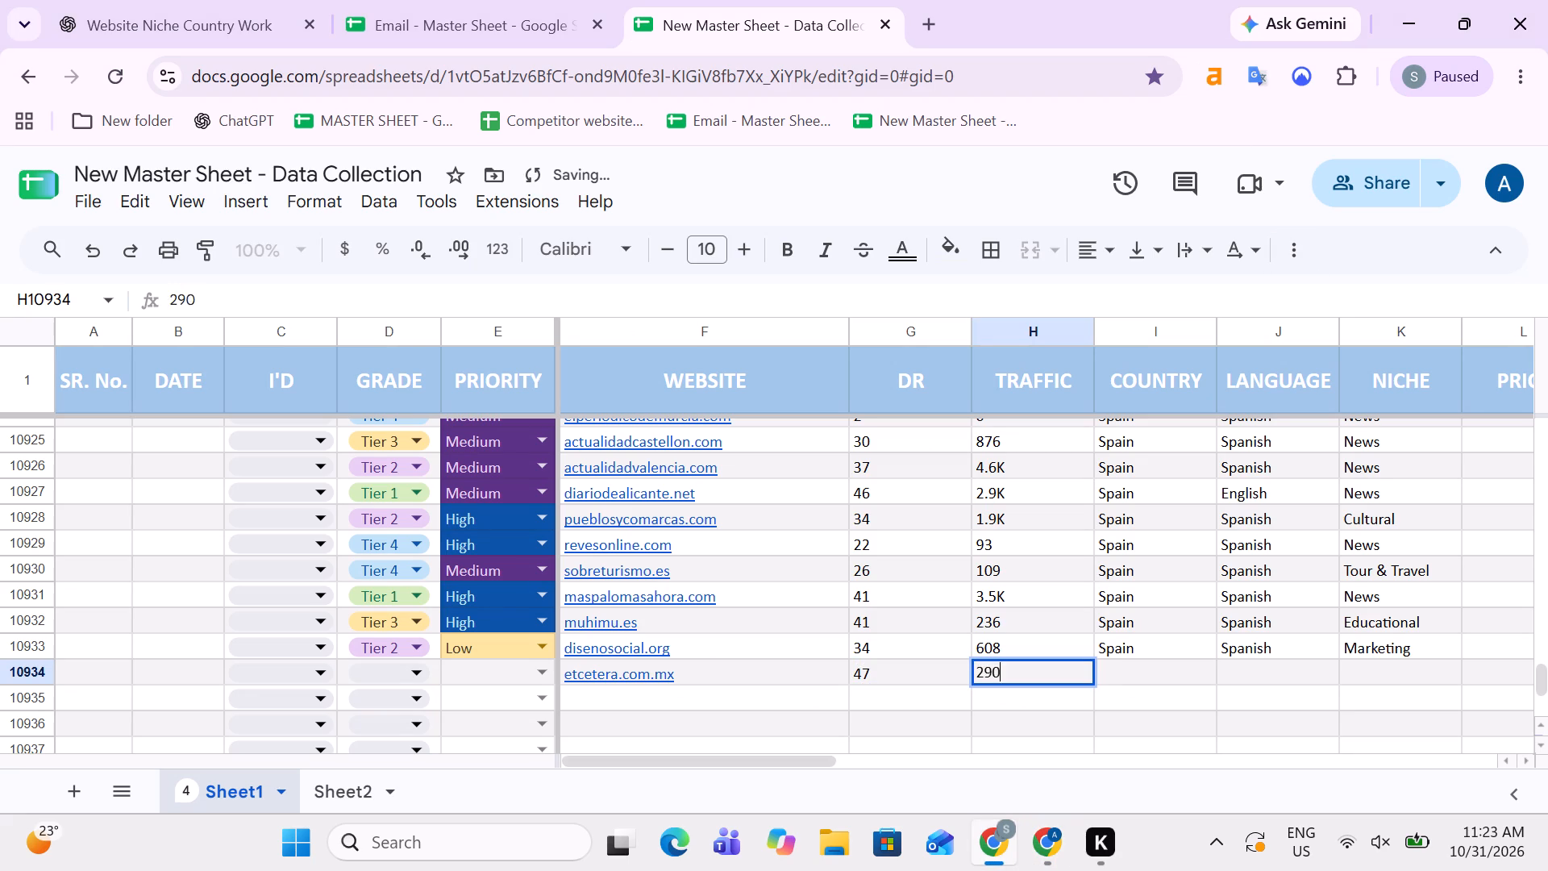
{"action": "key", "text": "Tab"}
Enter Mexico as the country and Spanish as the language for etcetera.com.mx in row 10934.
{"action": "type", "text": "Me"}
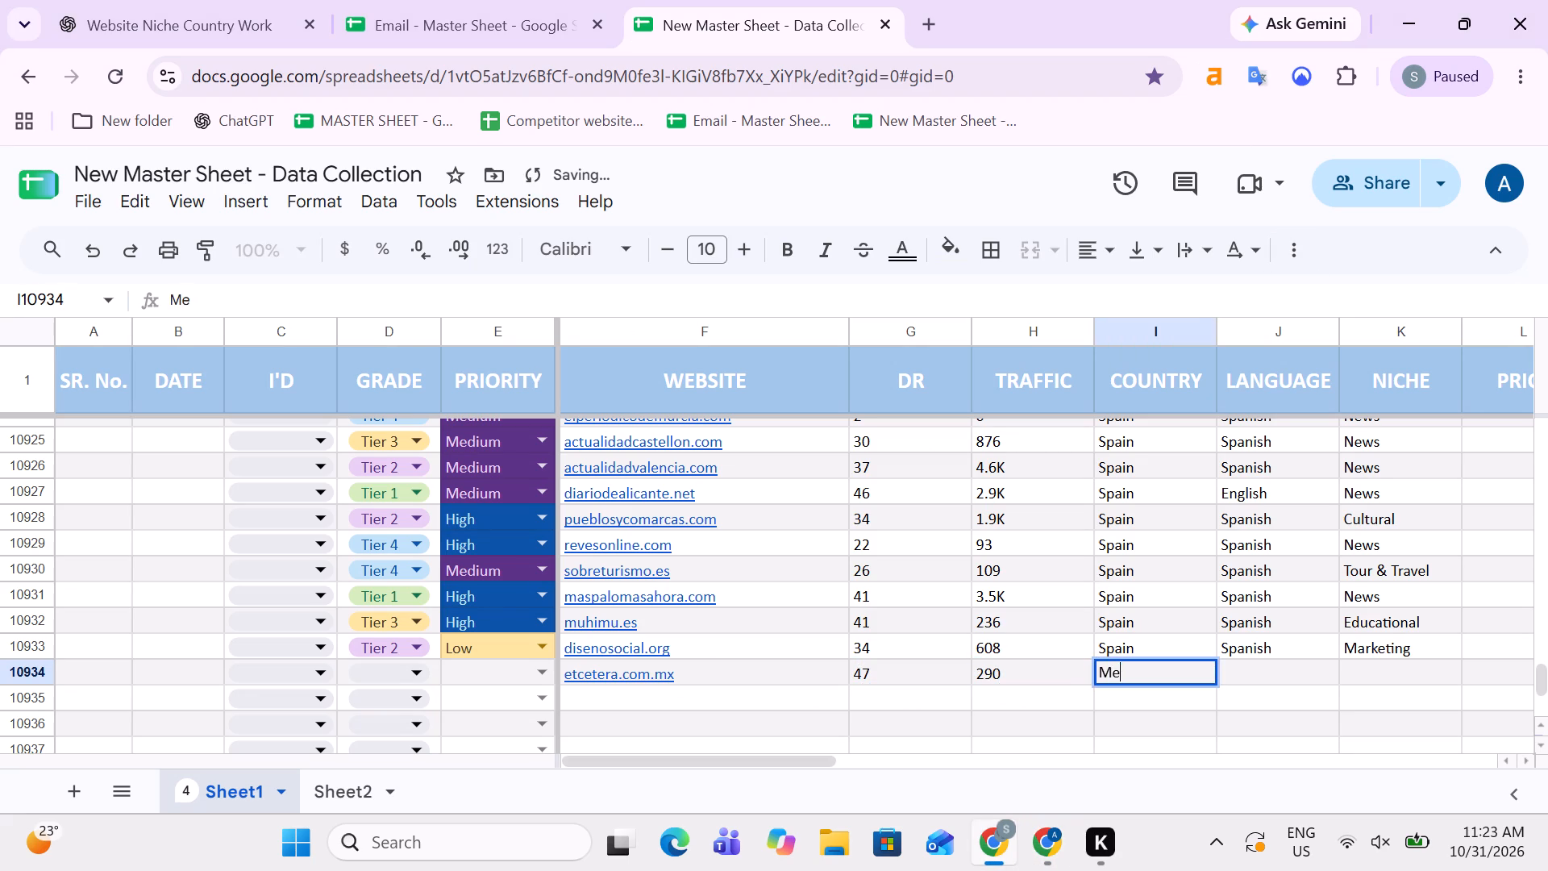
{"action": "key", "text": "Right"}
{"action": "key", "text": "Left"}
{"action": "key", "text": "shift+m"}
{"action": "type", "text": "exico"}
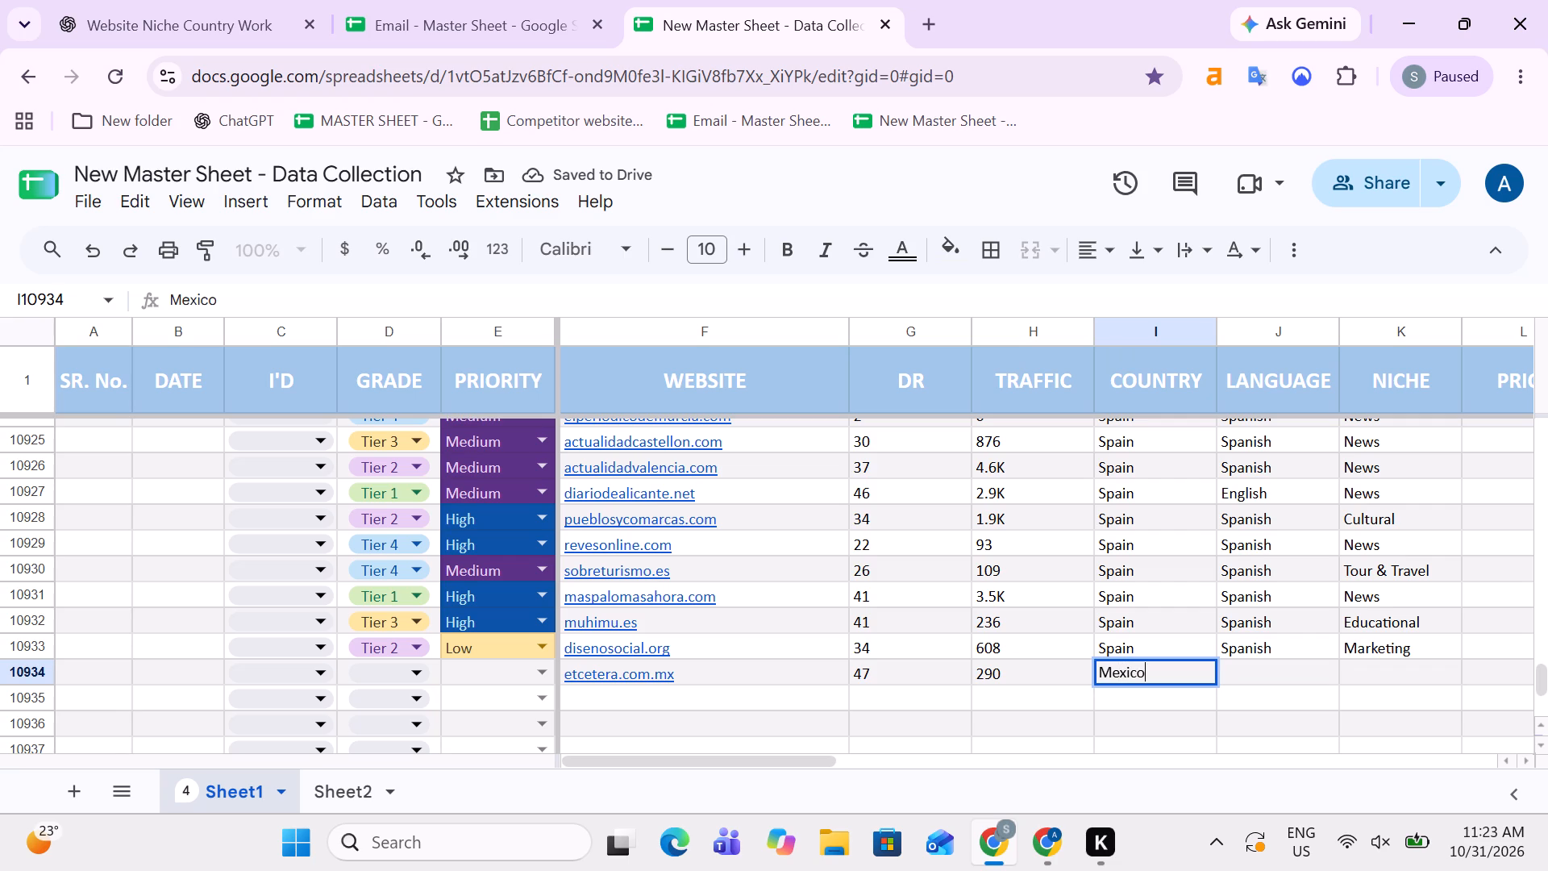
{"action": "key", "text": "Tab"}
{"action": "type", "text": "Sp"}
{"action": "key", "text": "Right"}
Look over the etcetera.com.mx homepage content and enter News as the site's niche in row 10934.
{"action": "key", "text": "Right"}
{"action": "key", "text": "Right"}
{"action": "key", "text": "Left"}
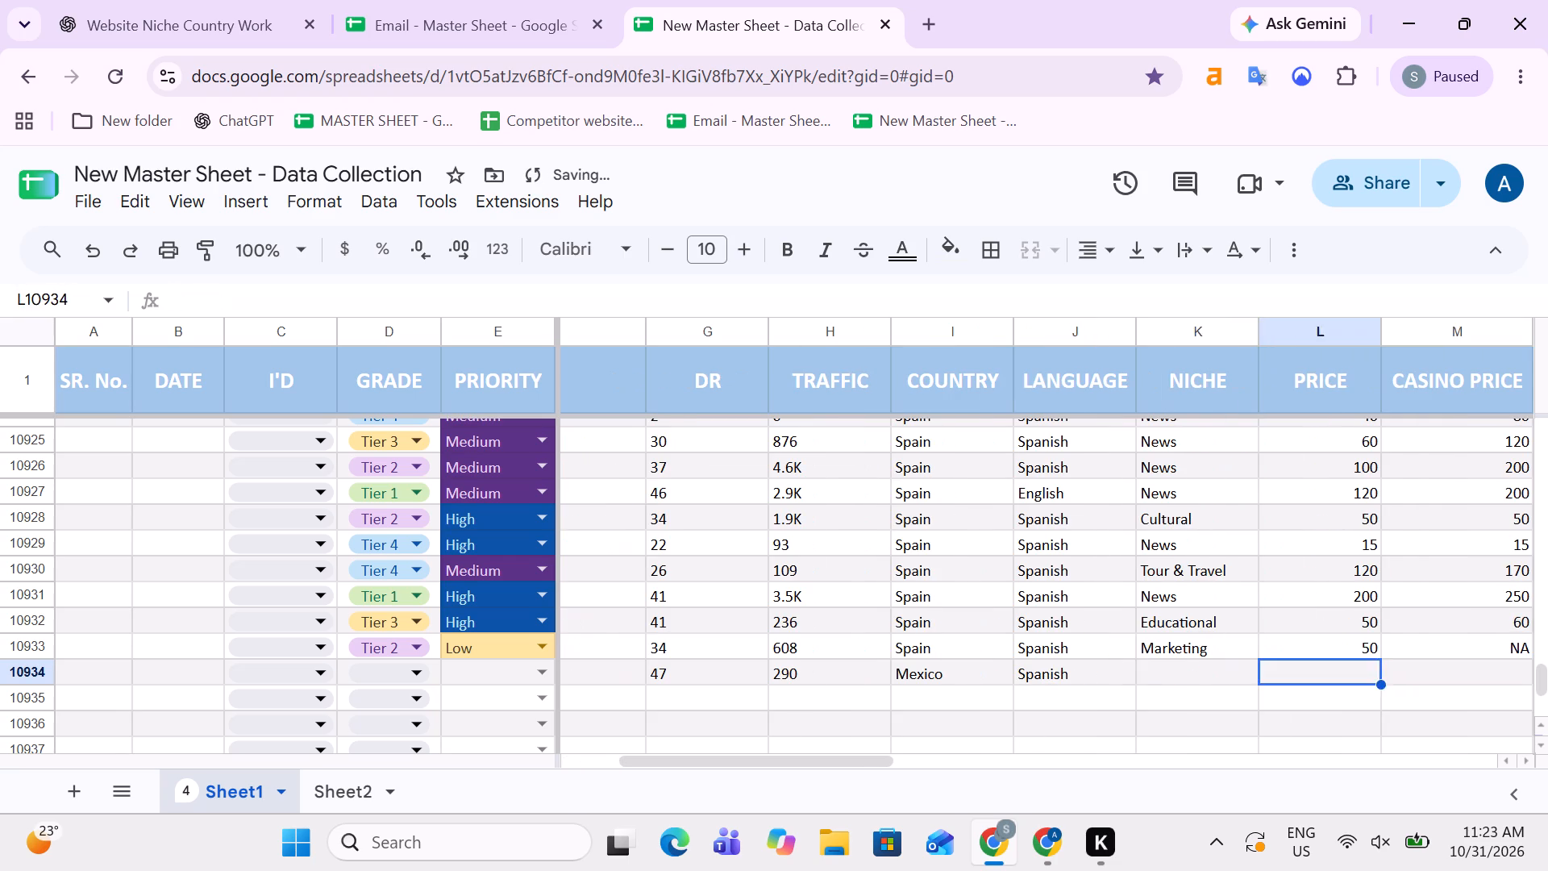
{"action": "key", "text": "Left"}
{"action": "key", "text": "Left"}
{"action": "key", "text": "Right"}
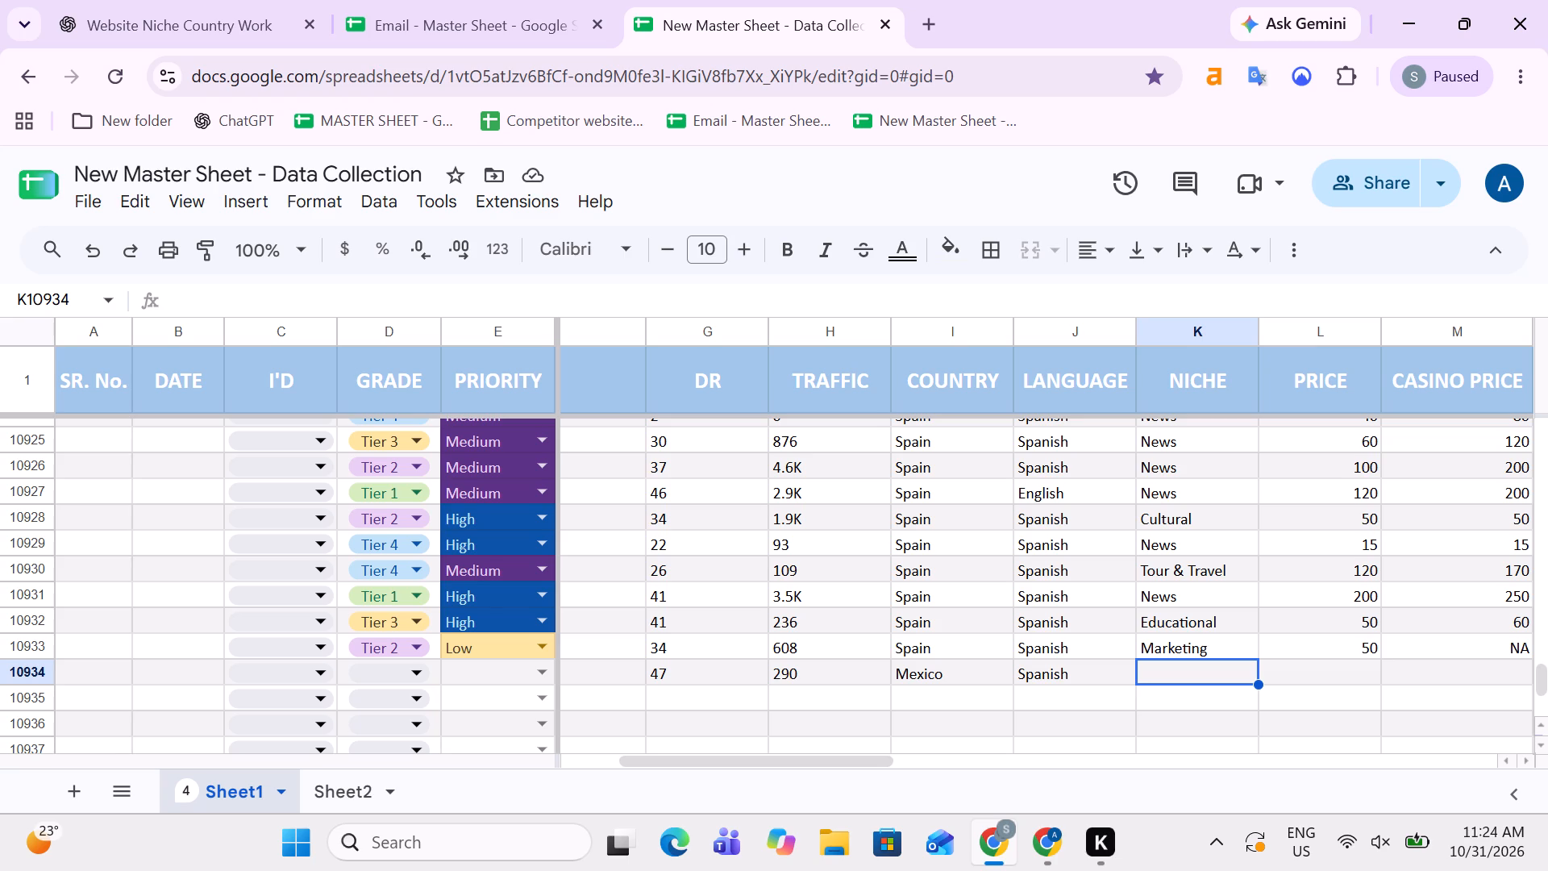
{"action": "key", "text": "alt+Tab"}
{"action": "left_click", "coordinate": [0, 331]}
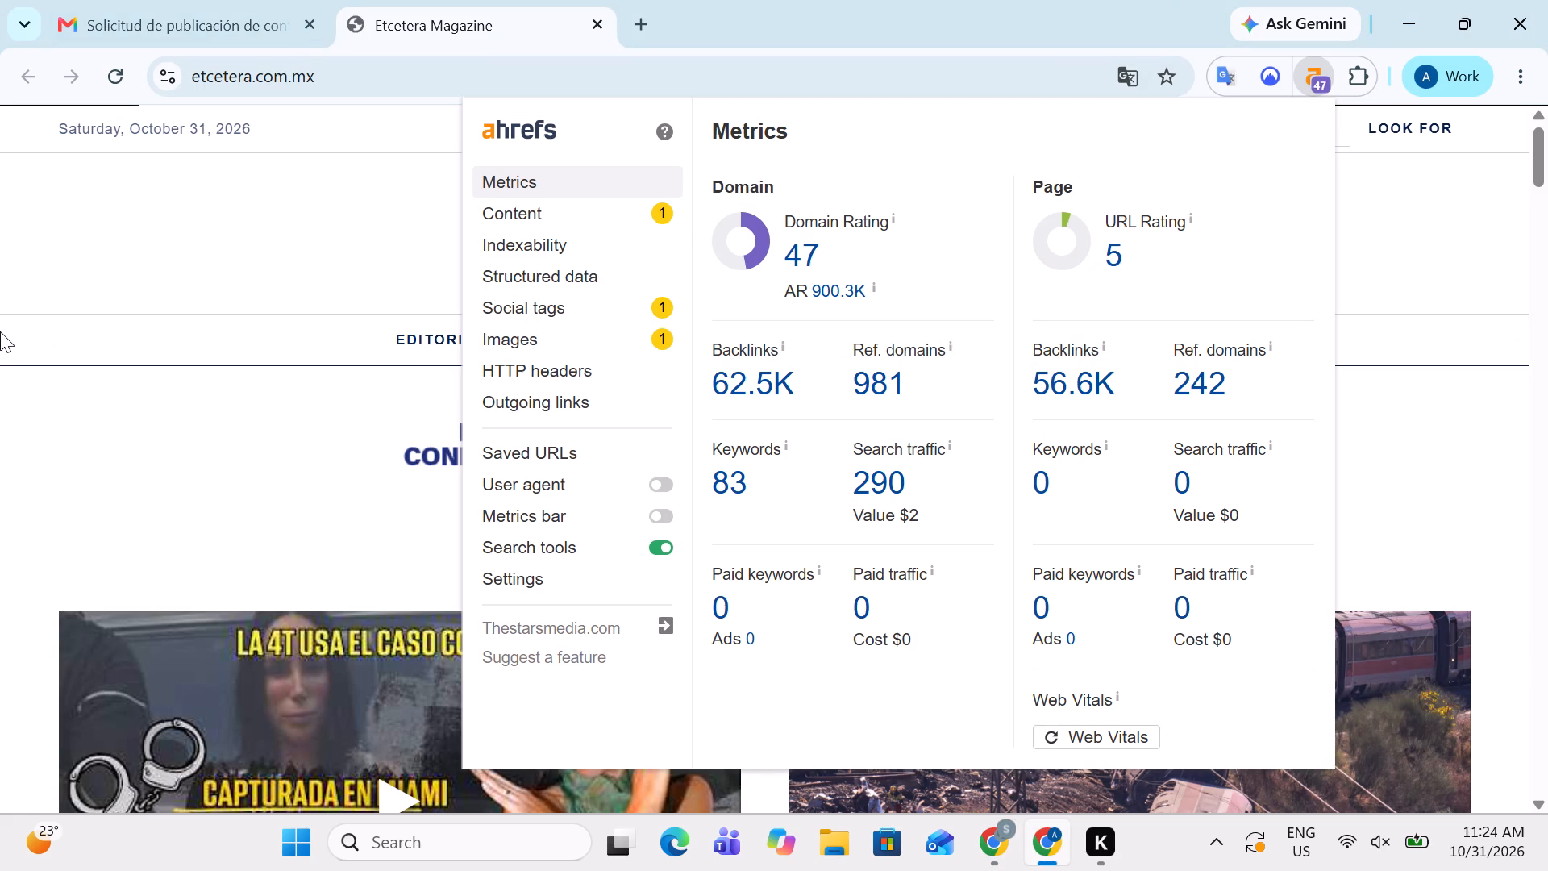
{"action": "scroll", "coordinate": [676, 420], "scroll_direction": "down", "scroll_amount": 15}
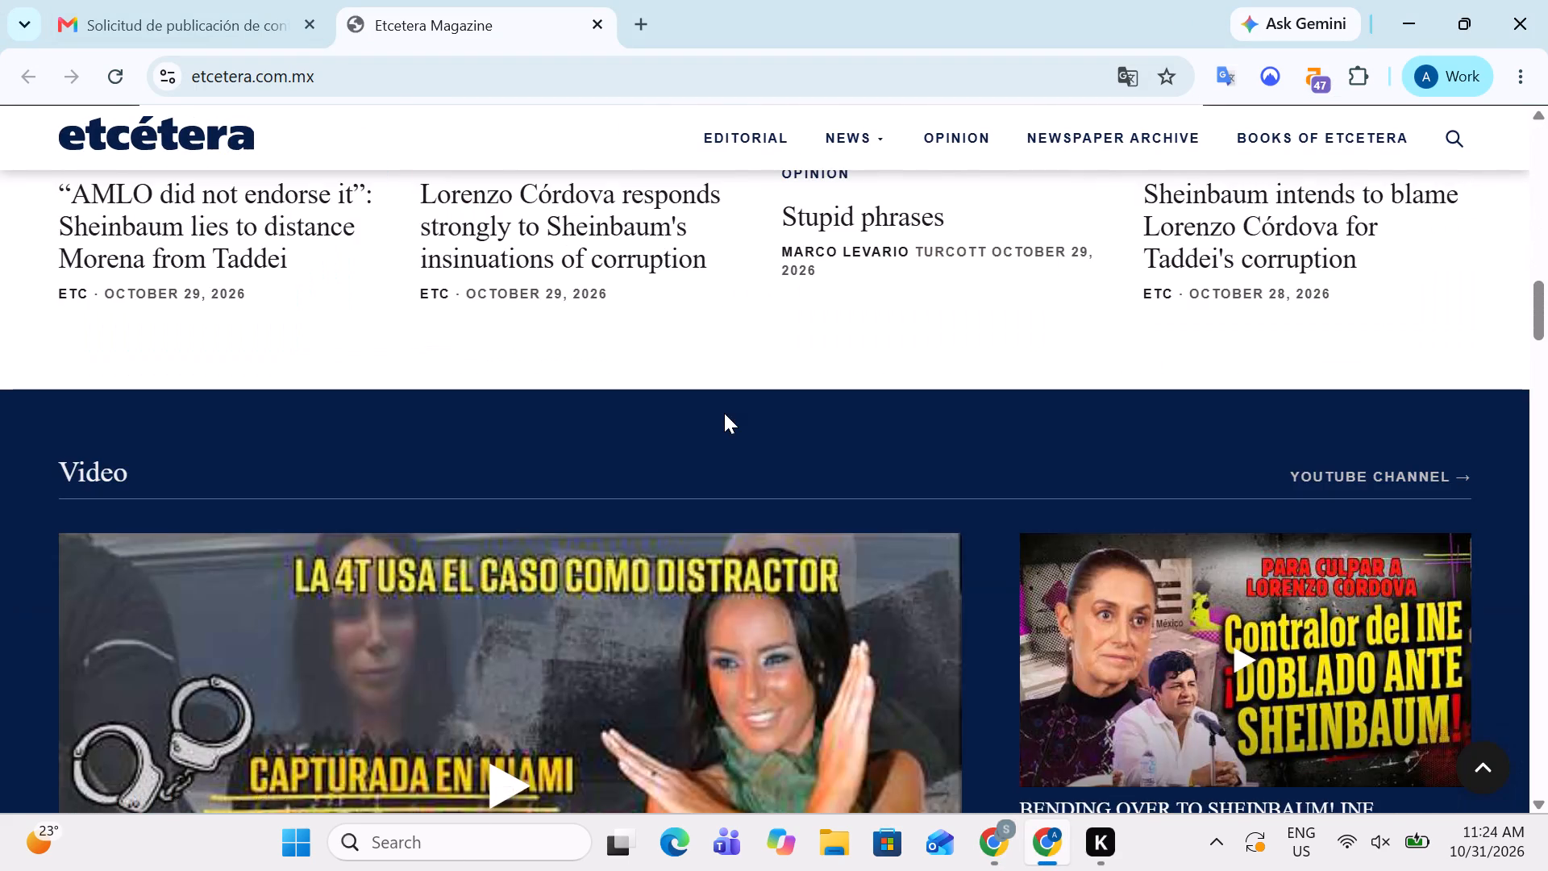
{"action": "scroll", "coordinate": [724, 413], "scroll_direction": "up", "scroll_amount": 7}
{"action": "key", "text": "alt+Tab"}
{"action": "type", "text": "Ne"}
{"action": "key", "text": "Right"}
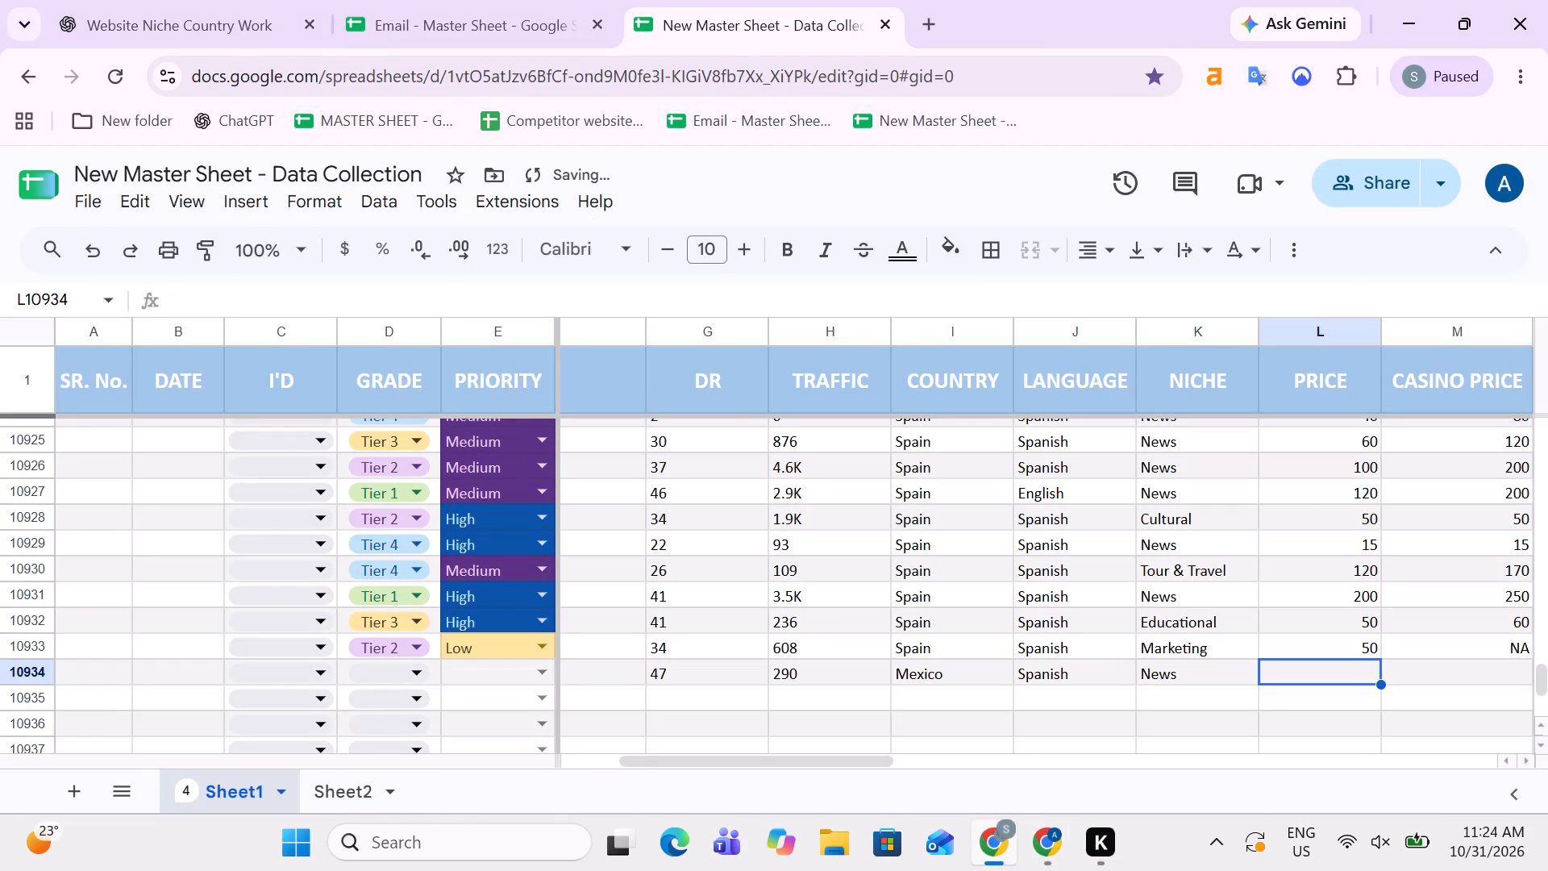
Search the etcetera.com.mx site for Casino777 and look over the results page.
{"action": "key", "text": "alt+Tab"}
{"action": "scroll", "coordinate": [940, 384], "scroll_direction": "up", "scroll_amount": 6}
{"action": "left_click", "coordinate": [1457, 134]}
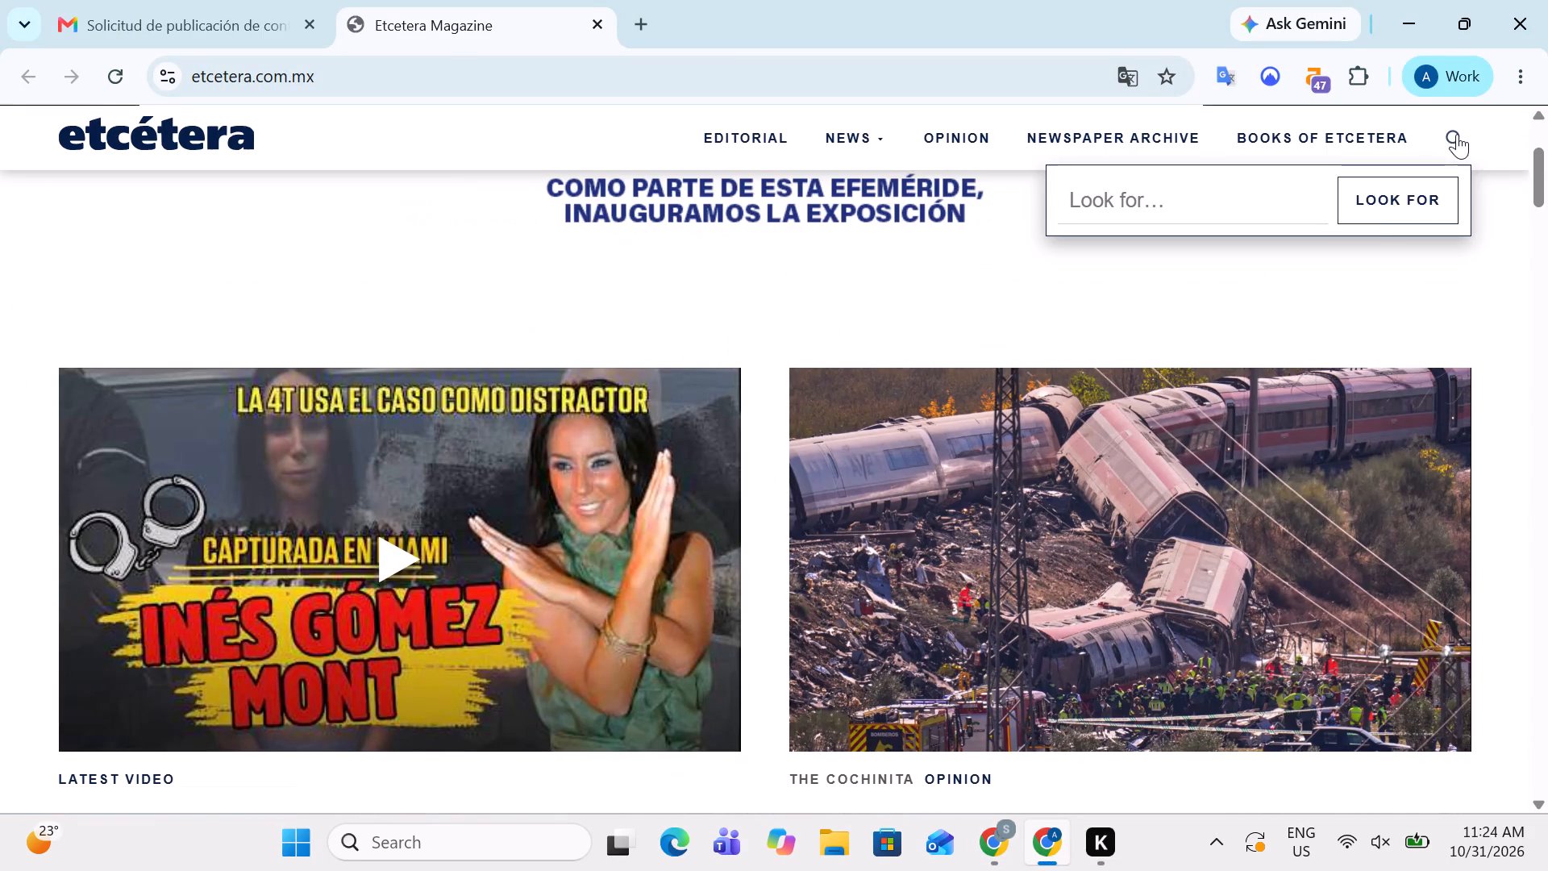
{"action": "type", "text": "Casino777"}
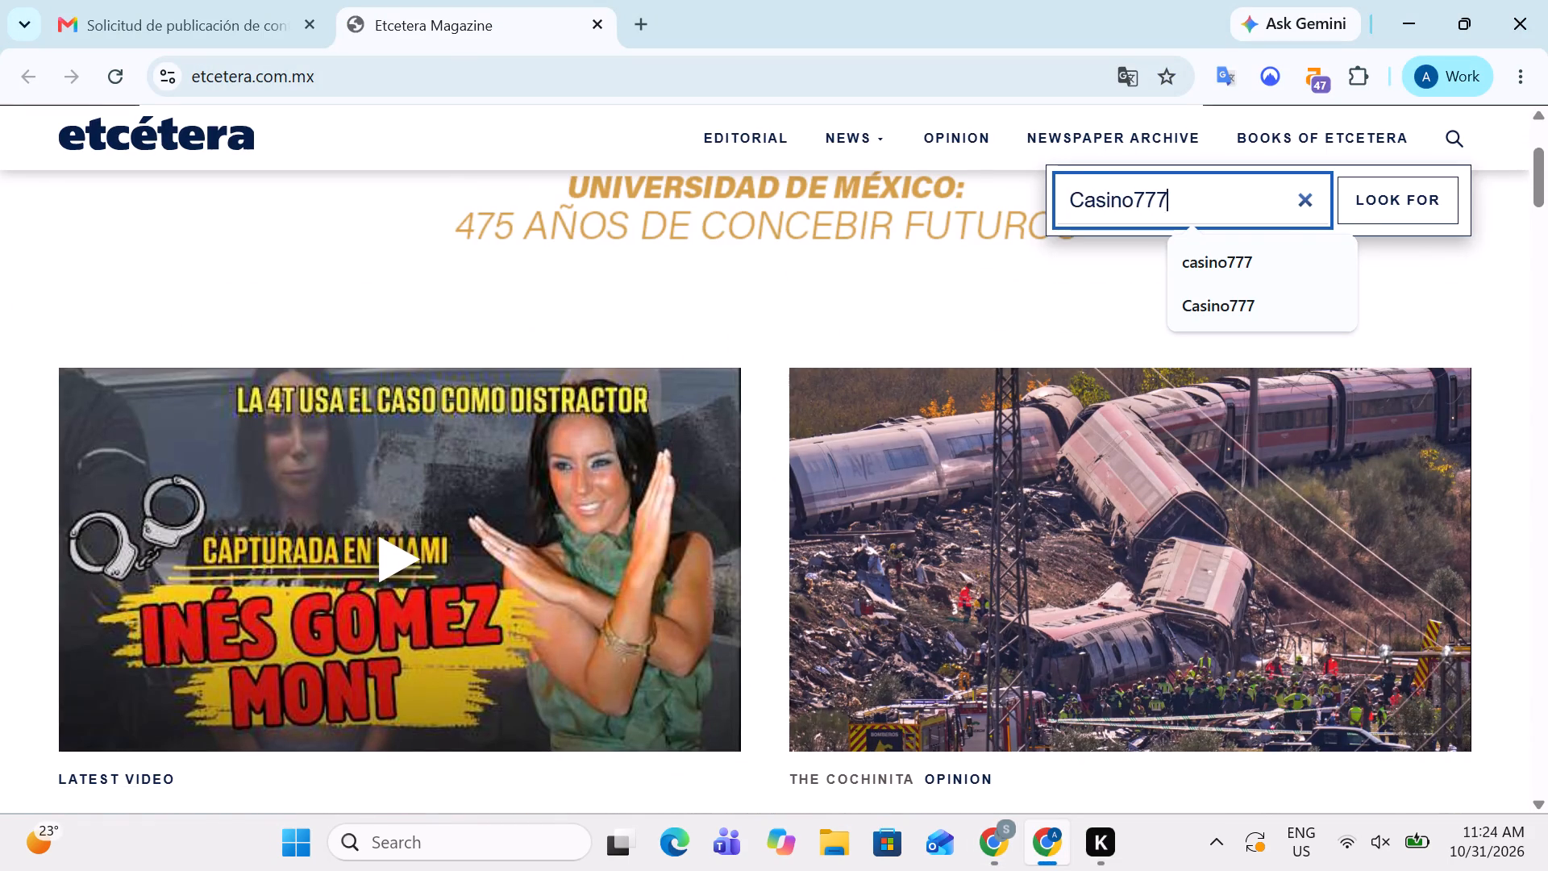
{"action": "key", "text": "Return"}
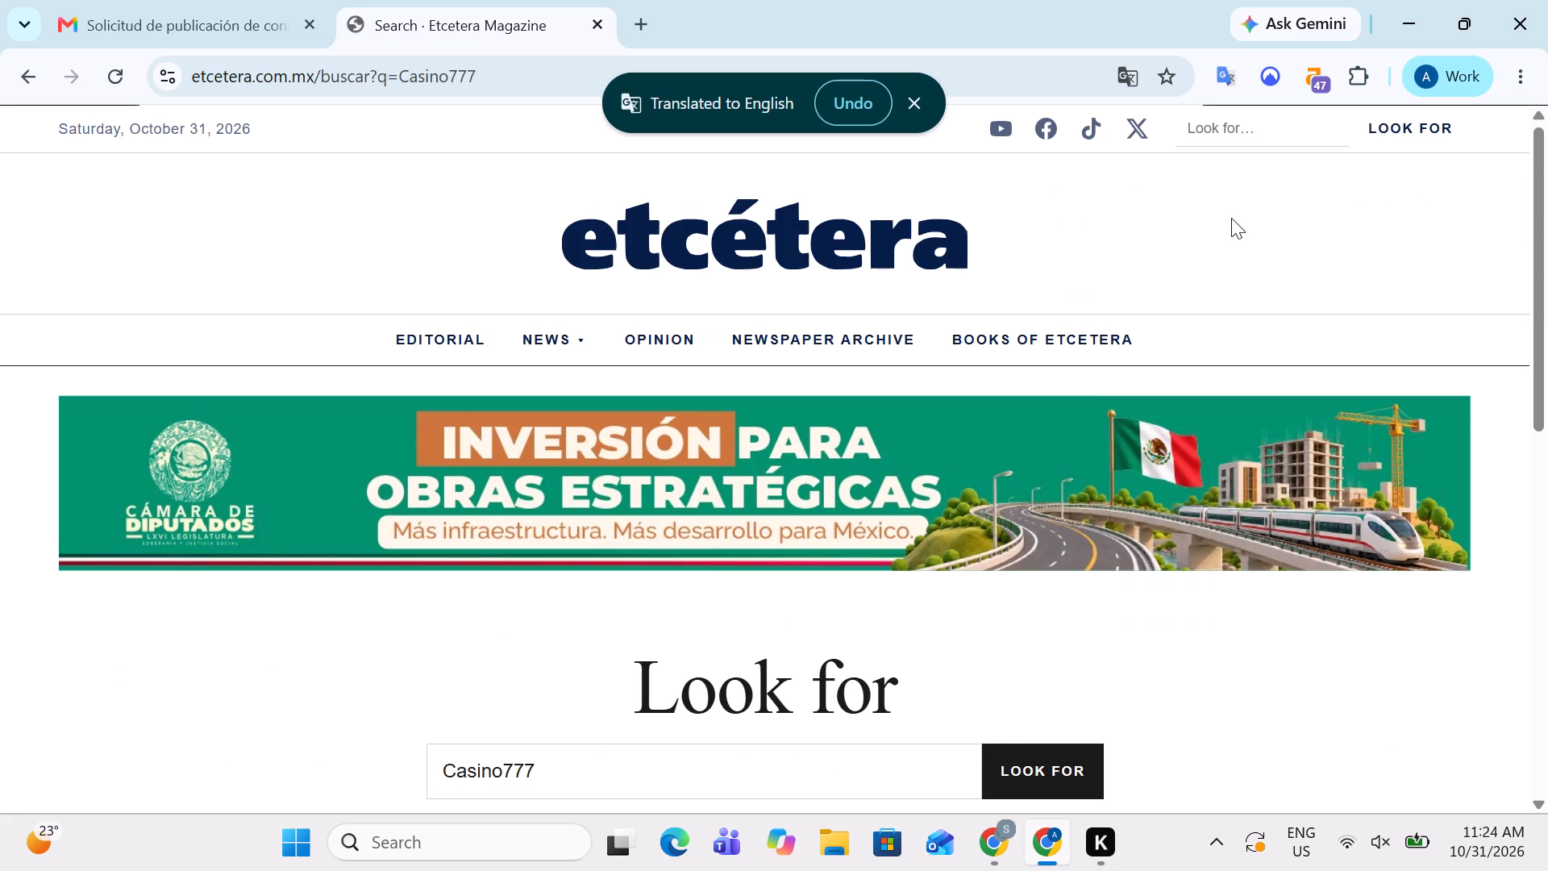
{"action": "scroll", "coordinate": [987, 578], "scroll_direction": "down", "scroll_amount": 5}
{"action": "scroll", "coordinate": [556, 552], "scroll_direction": "up", "scroll_amount": 3}
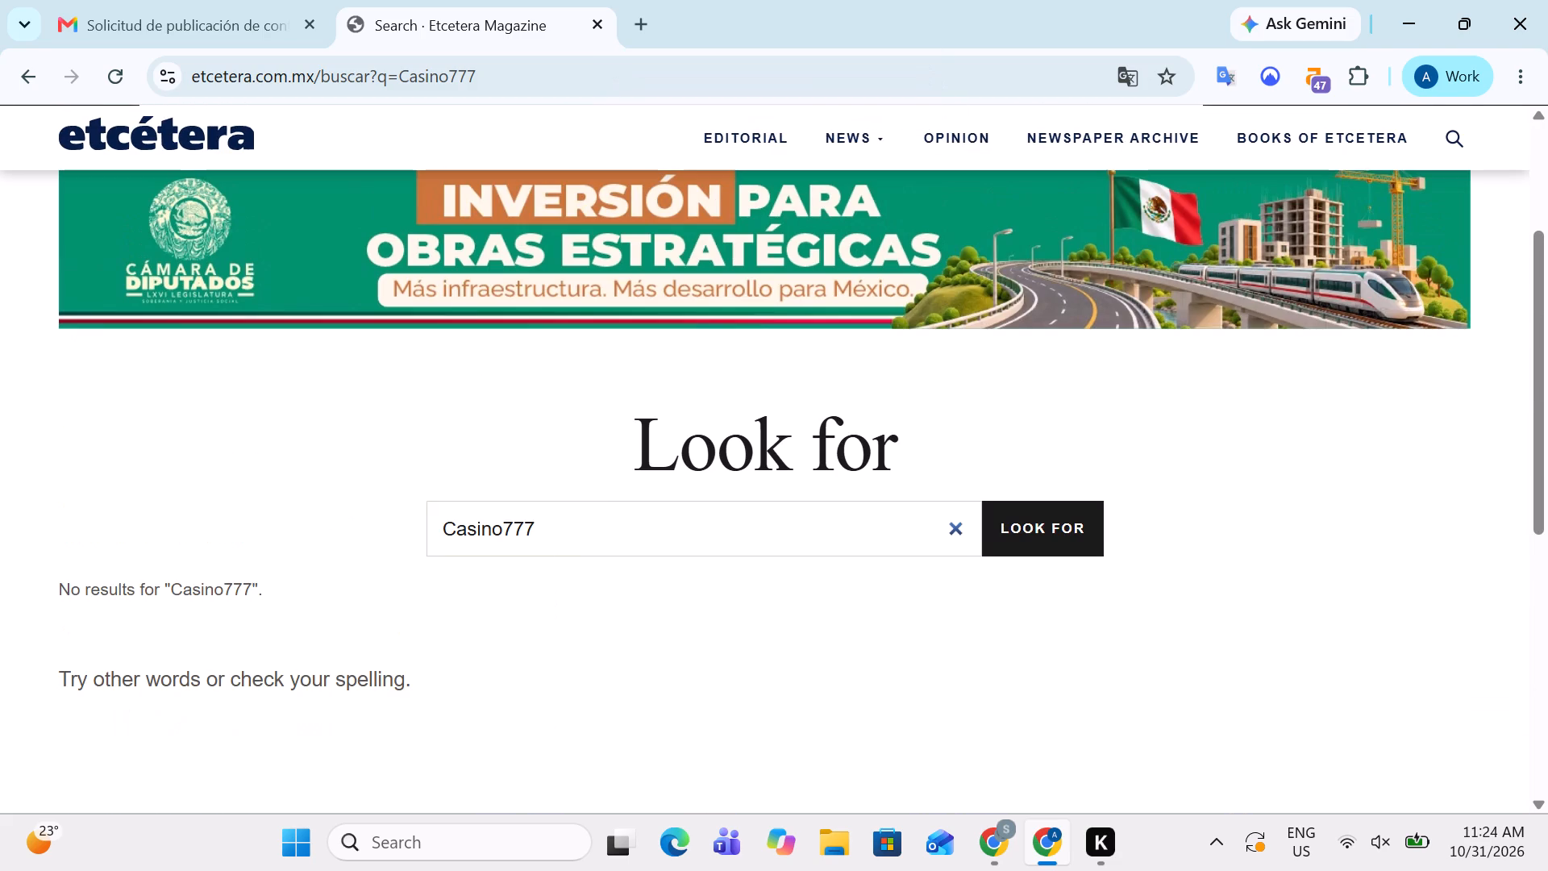
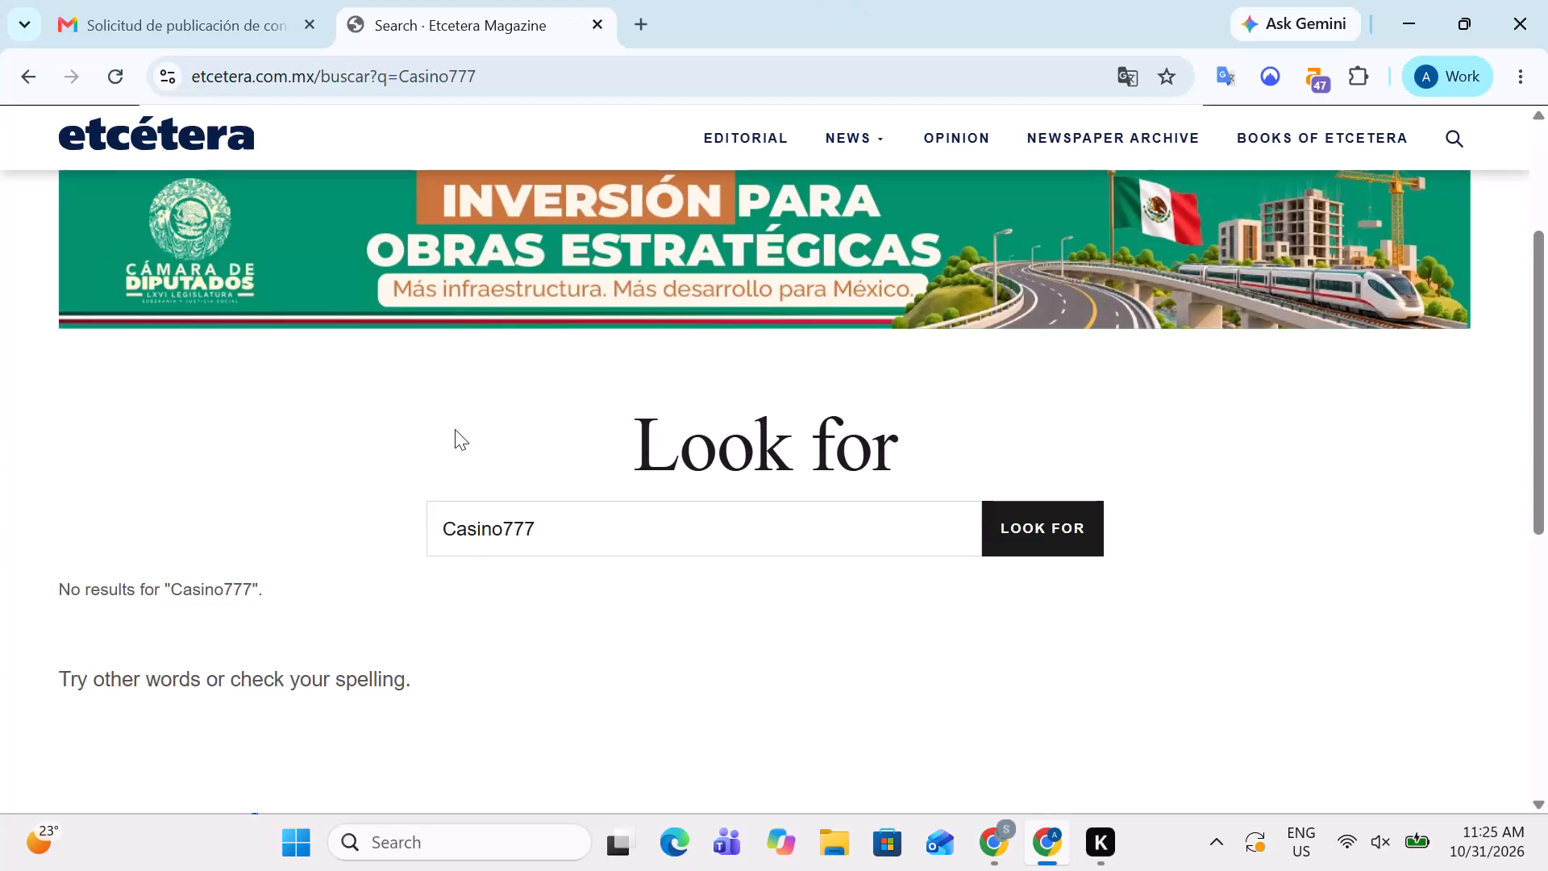
Look over the Casino777 search results on etcetera.com.mx and close the page.
{"action": "scroll", "coordinate": [468, 571], "scroll_direction": "down", "scroll_amount": 4}
{"action": "scroll", "coordinate": [514, 477], "scroll_direction": "up", "scroll_amount": 4}
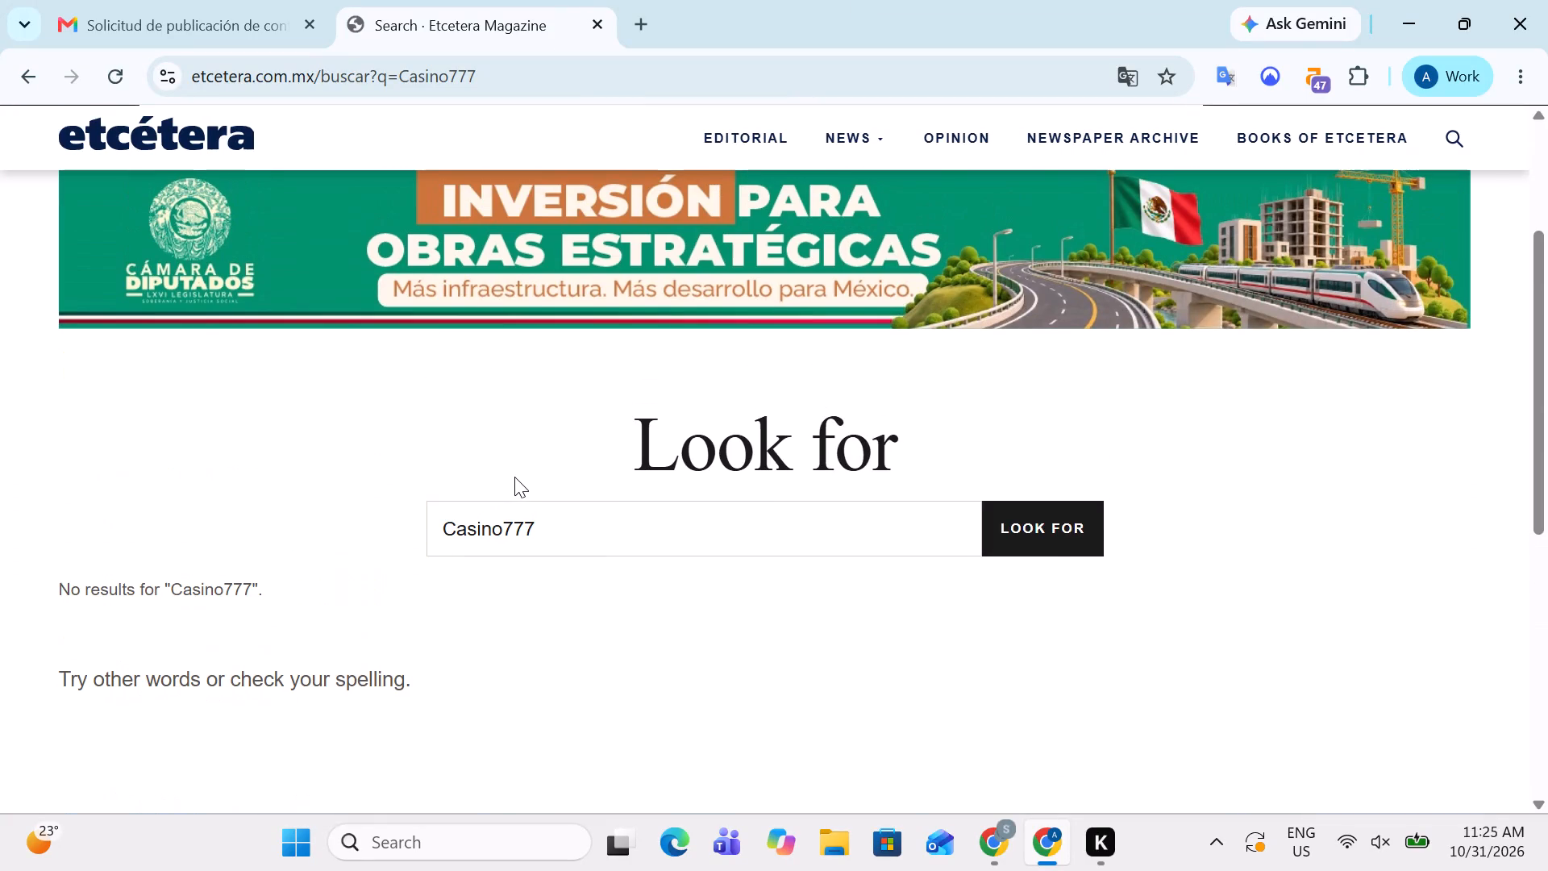
{"action": "scroll", "coordinate": [514, 477], "scroll_direction": "down", "scroll_amount": 8}
{"action": "scroll", "coordinate": [514, 477], "scroll_direction": "up", "scroll_amount": 8}
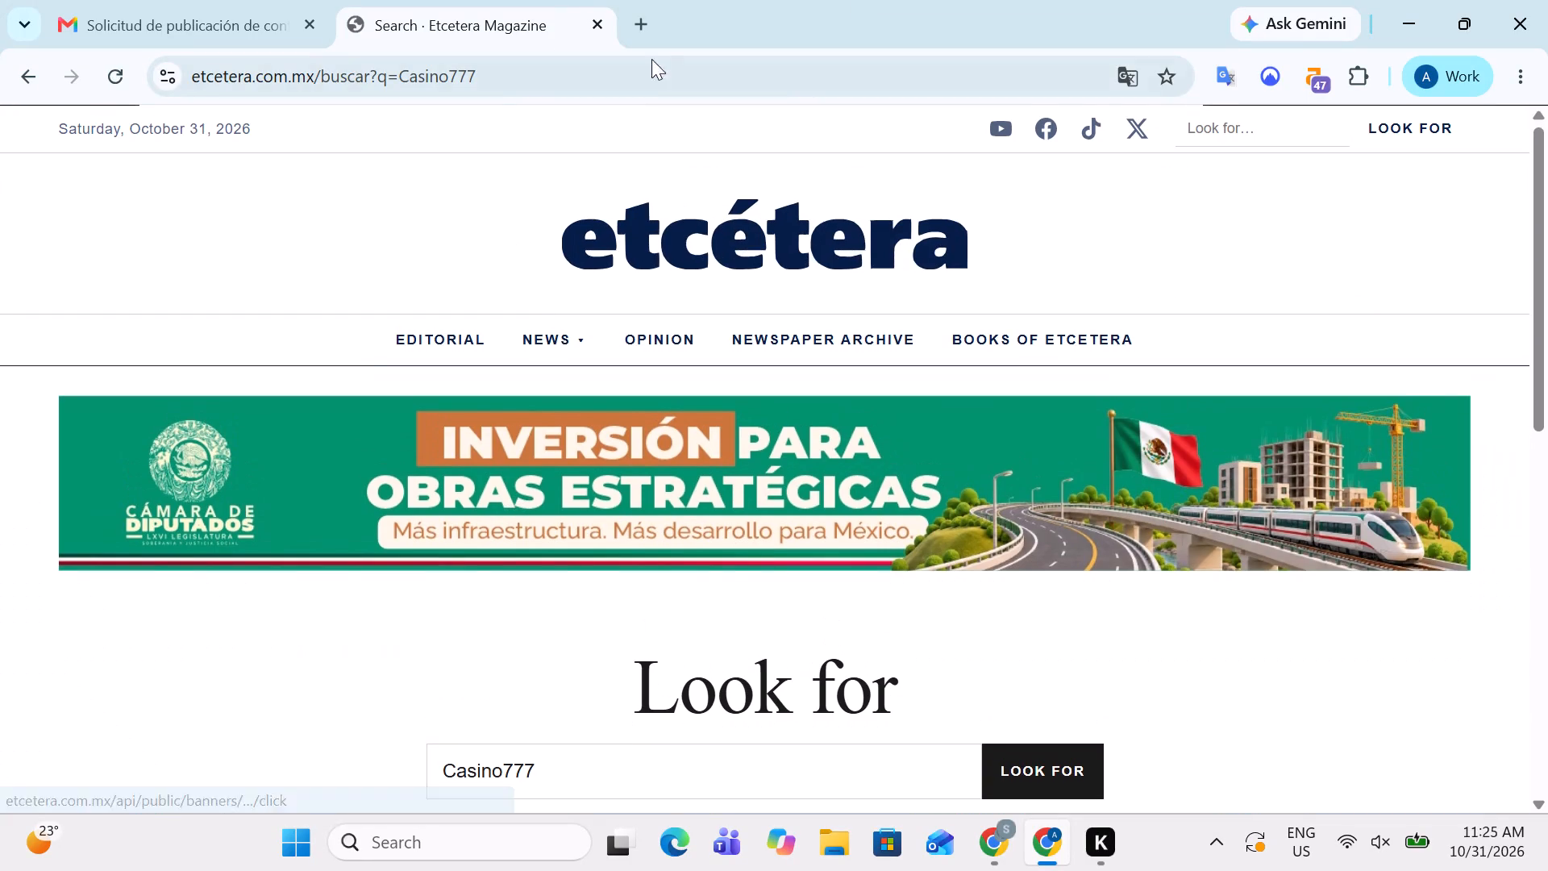
{"action": "left_click", "coordinate": [603, 35]}
Check the publisher's email for the no-invoice rate and enter 659 as the price for etcetera.com.mx in row 10934.
{"action": "scroll", "coordinate": [934, 514], "scroll_direction": "down", "scroll_amount": 3}
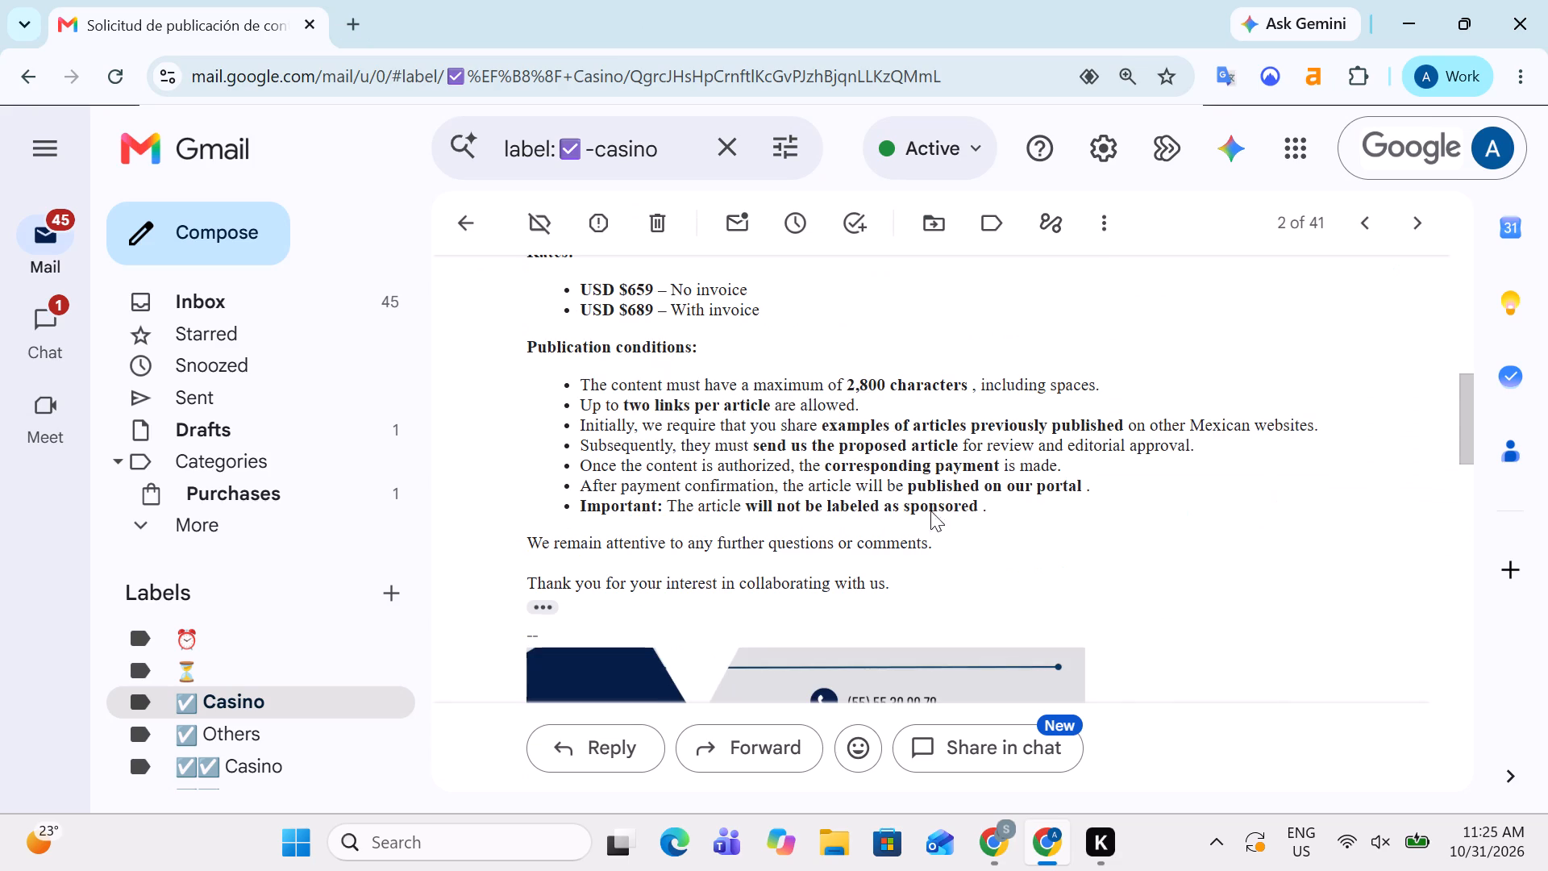
{"action": "scroll", "coordinate": [880, 521], "scroll_direction": "up", "scroll_amount": 2}
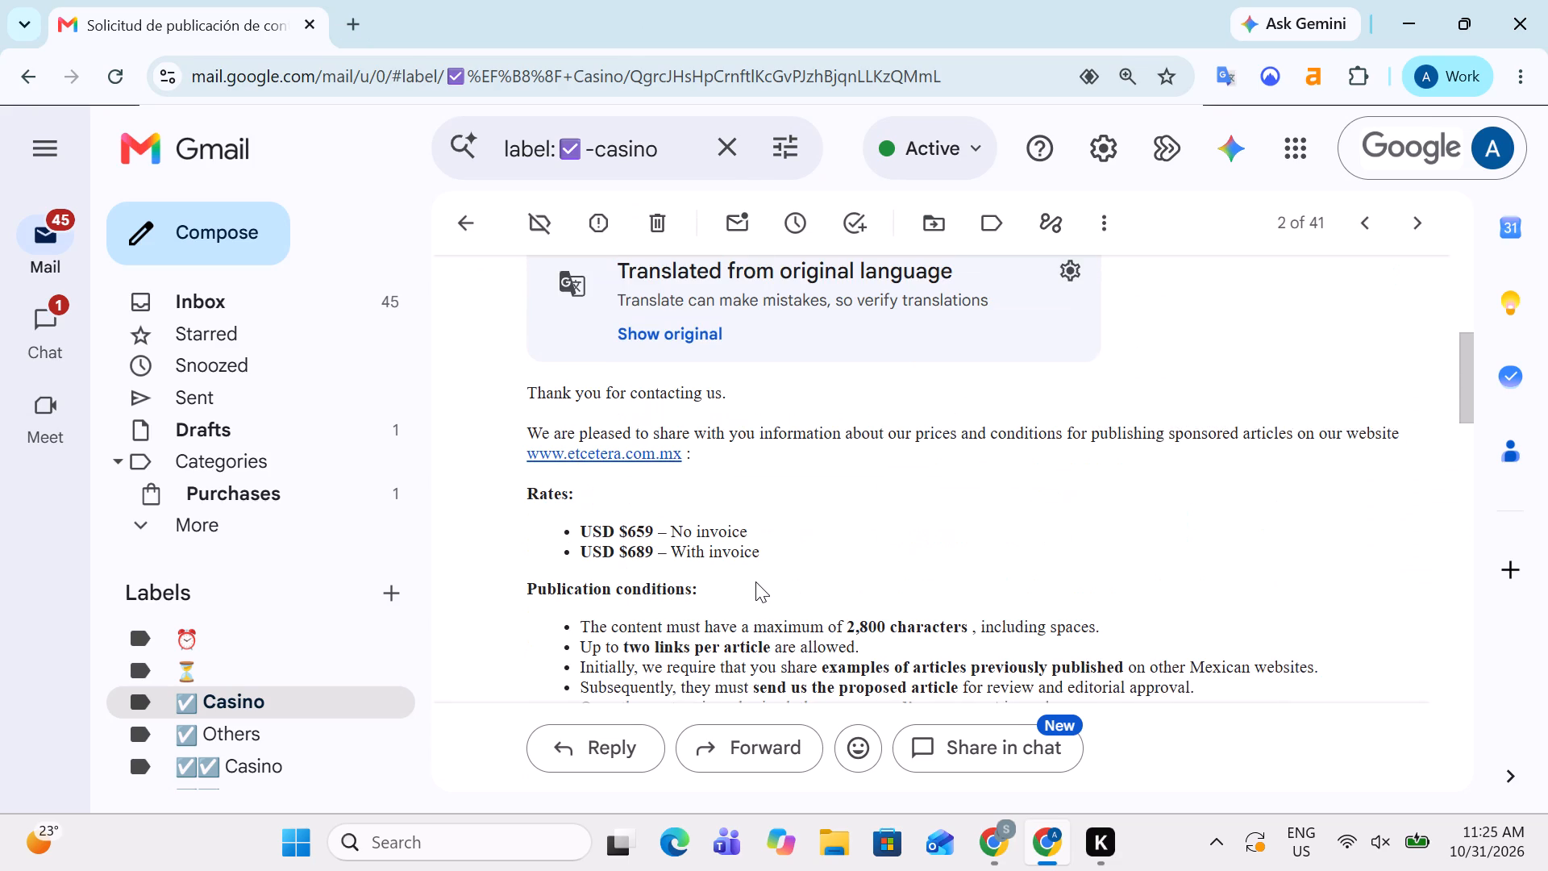
{"action": "key", "text": "alt+Tab"}
{"action": "type", "text": "659"}
{"action": "key", "text": "Right"}
{"action": "key", "text": "Right"}
{"action": "key", "text": "Right"}
{"action": "key", "text": "Left"}
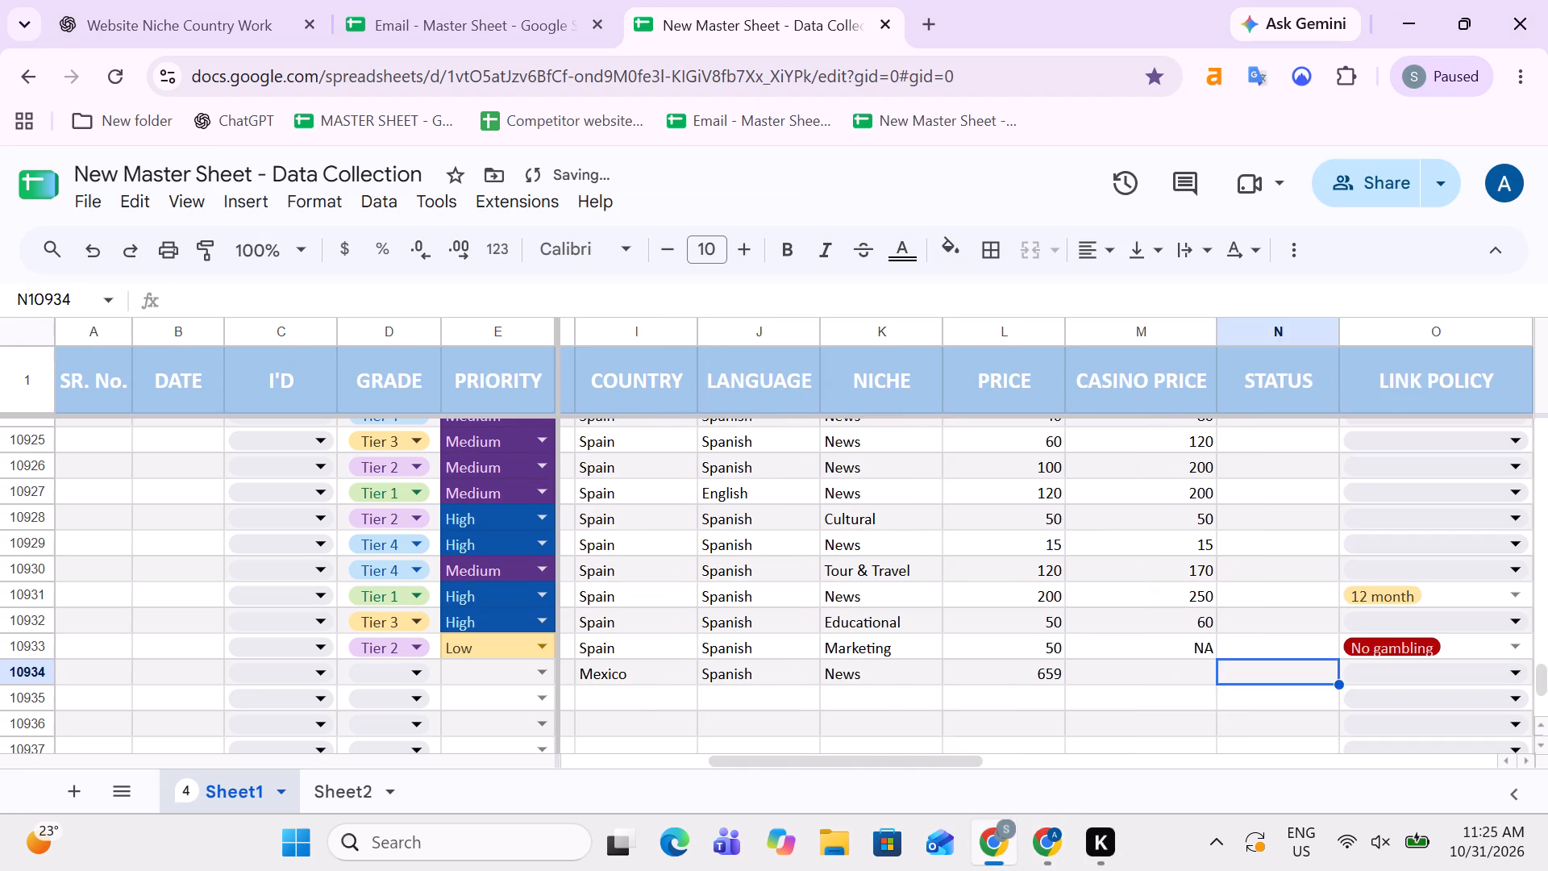
Check the publisher's email thread for casino link terms and copy the 659 price into the casino price cell of row 10934.
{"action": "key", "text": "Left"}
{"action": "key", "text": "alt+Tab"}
{"action": "scroll", "coordinate": [782, 575], "scroll_direction": "down", "scroll_amount": 4}
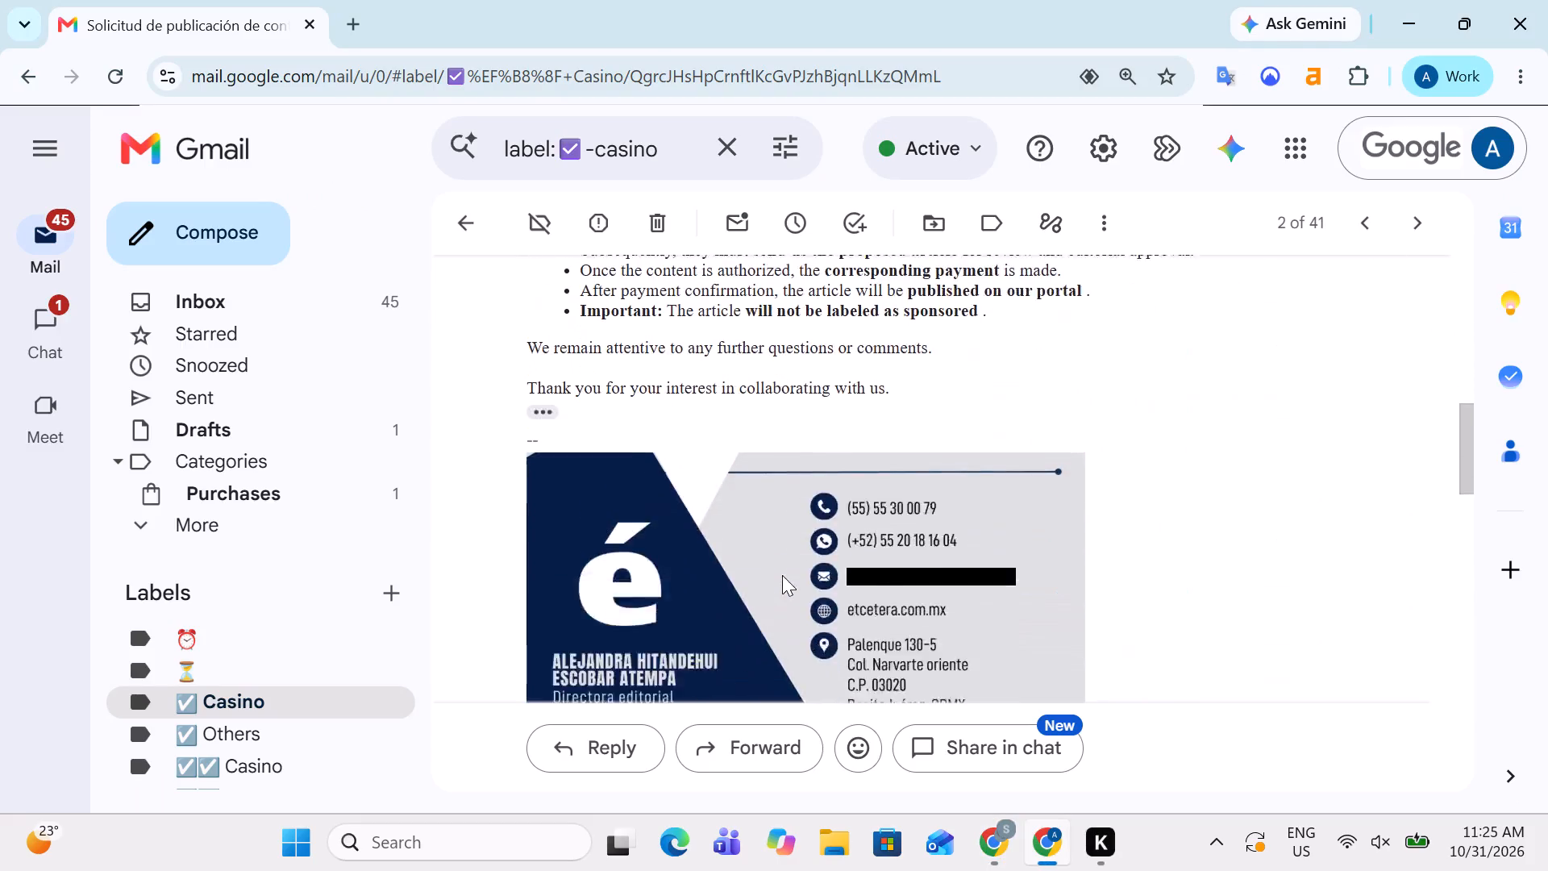
{"action": "scroll", "coordinate": [779, 575], "scroll_direction": "down", "scroll_amount": 10}
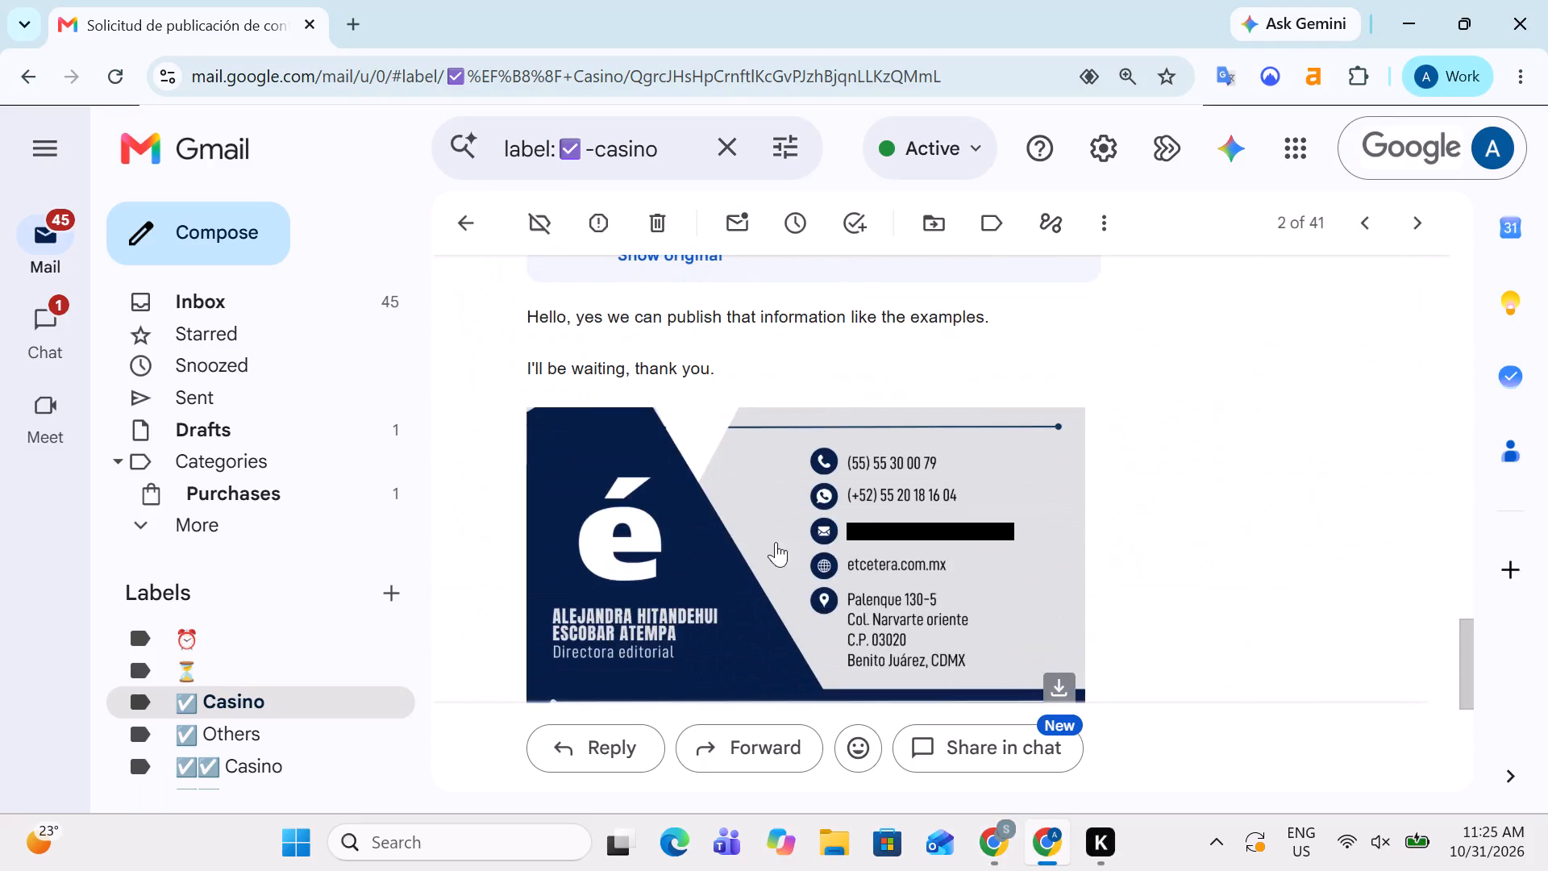
{"action": "scroll", "coordinate": [1014, 452], "scroll_direction": "down", "scroll_amount": 3}
{"action": "scroll", "coordinate": [940, 515], "scroll_direction": "down", "scroll_amount": 3}
{"action": "scroll", "coordinate": [936, 519], "scroll_direction": "up", "scroll_amount": 12}
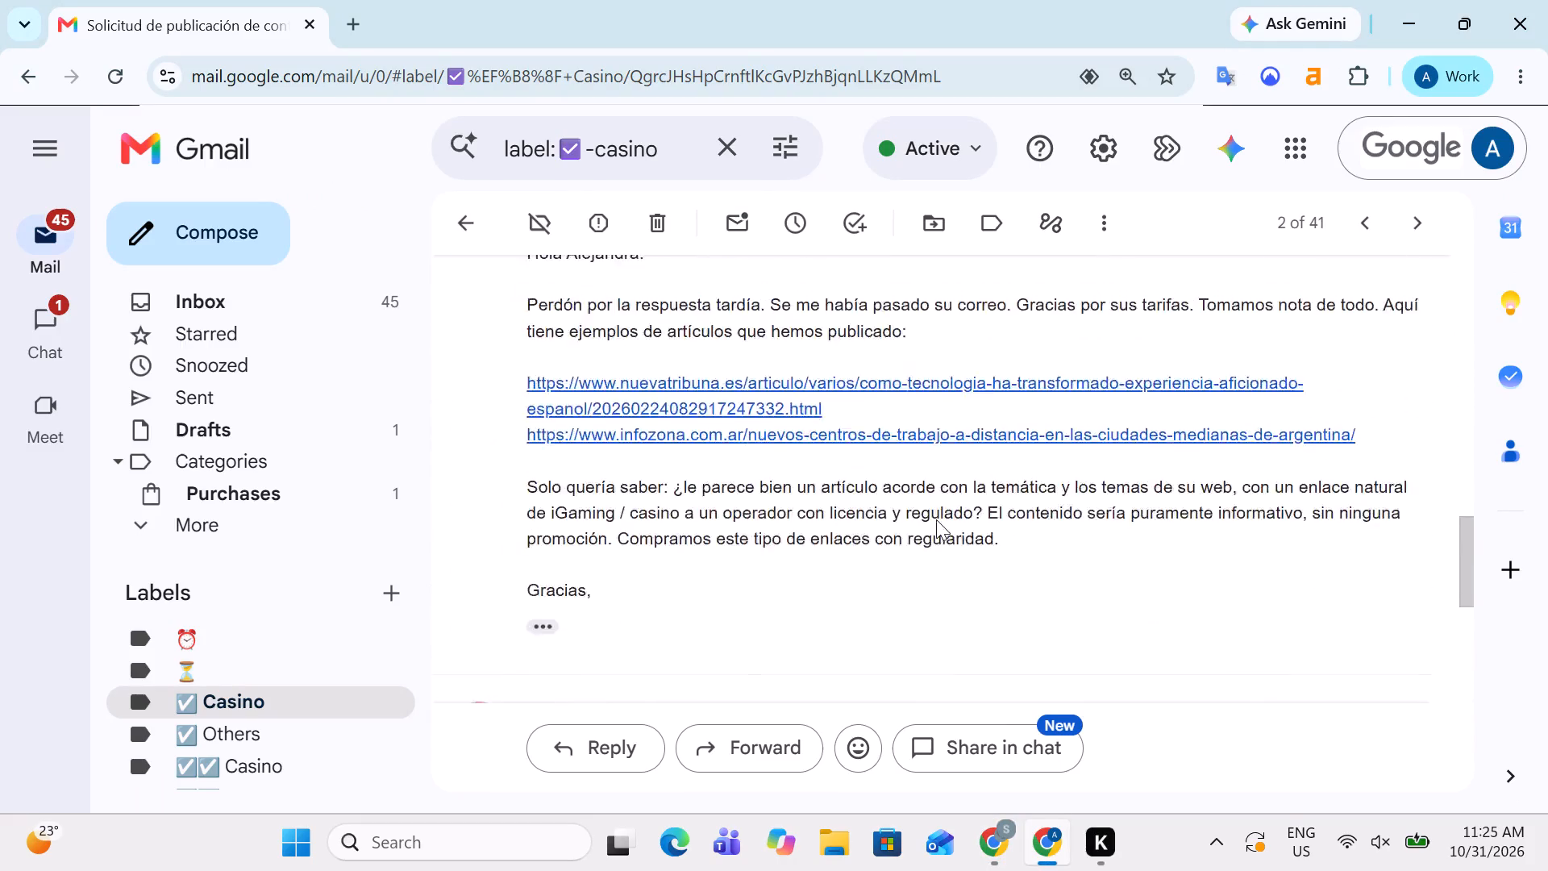
{"action": "scroll", "coordinate": [936, 519], "scroll_direction": "up", "scroll_amount": 5}
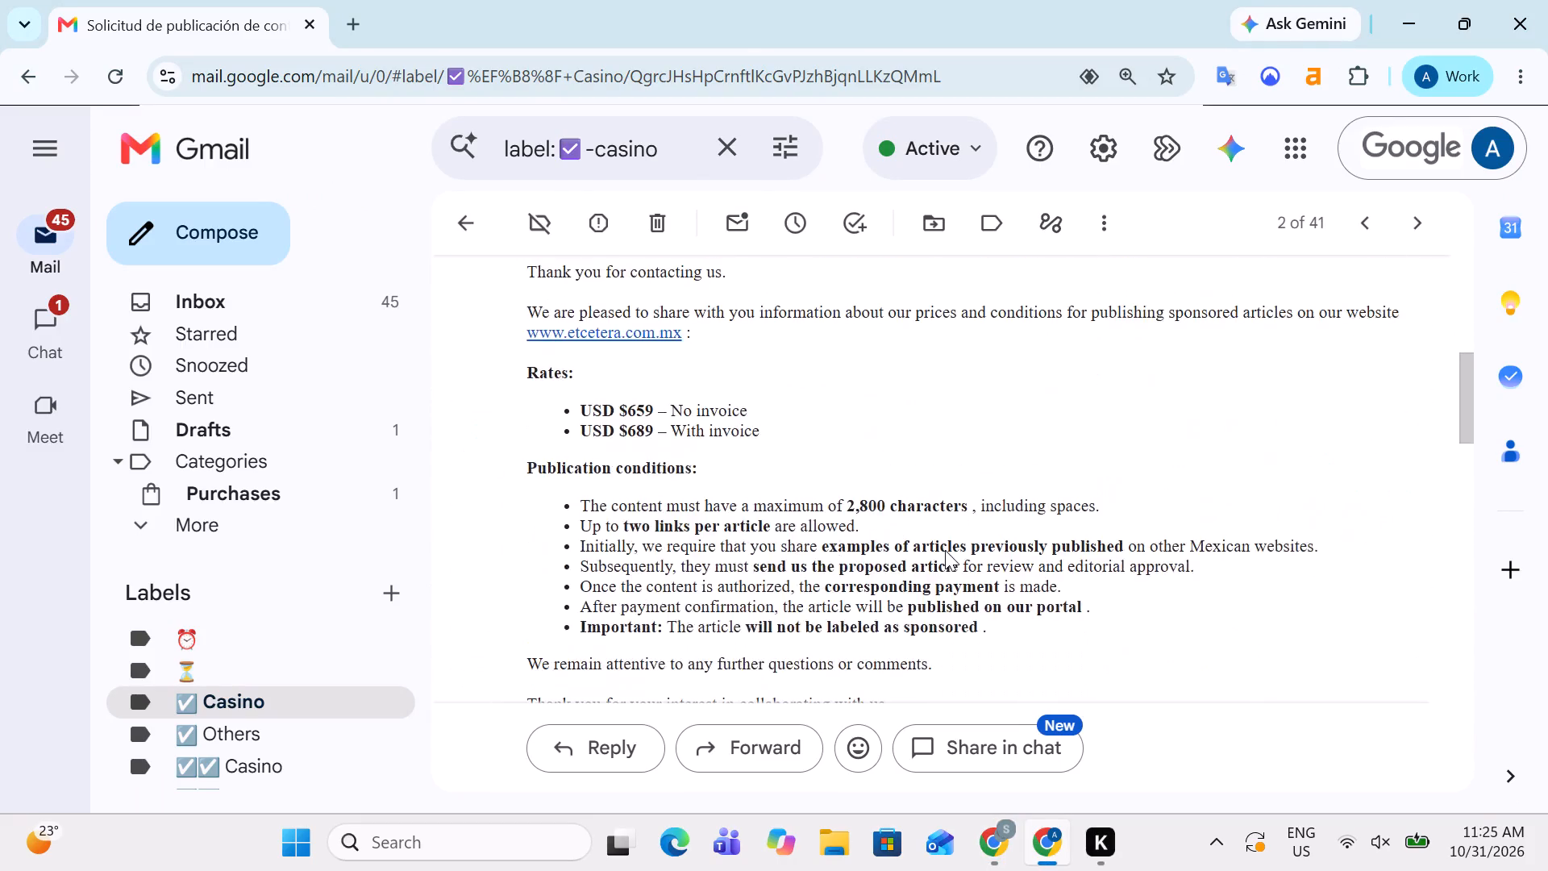
{"action": "key", "text": "alt+Tab"}
{"action": "key", "text": "Left"}
{"action": "key", "text": "ctrl+c"}
{"action": "key", "text": "Right"}
{"action": "key", "text": "ctrl+v"}
Set the website type for etcetera.com.mx in row 10934 to Unique.
{"action": "key", "text": "Right"}
{"action": "key", "text": "Right"}
{"action": "key", "text": "Right"}
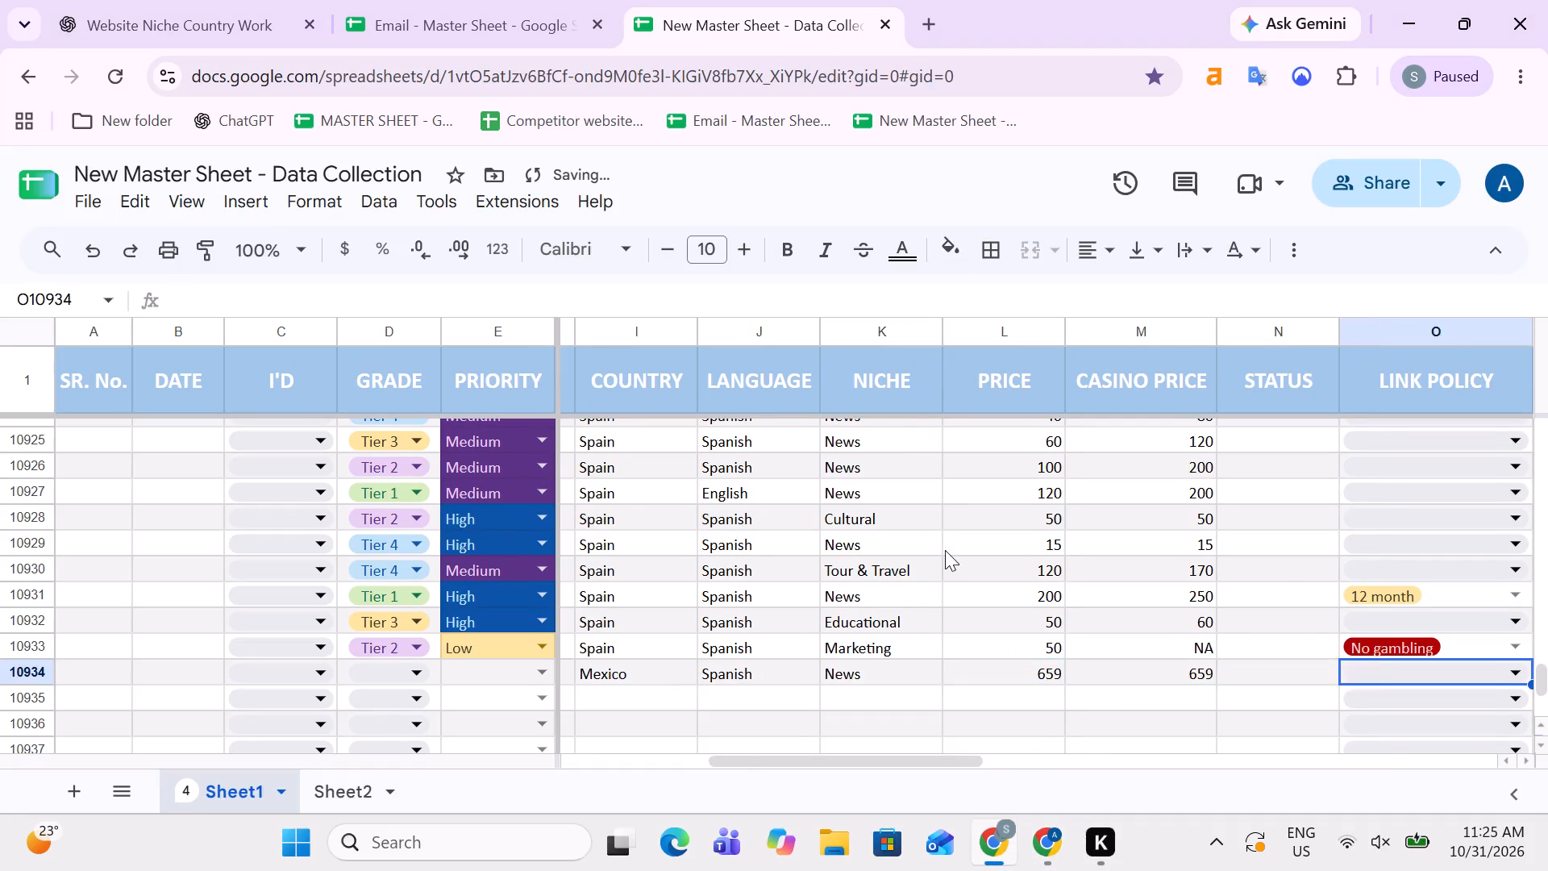
{"action": "key", "text": "Right"}
{"action": "key", "text": "Left"}
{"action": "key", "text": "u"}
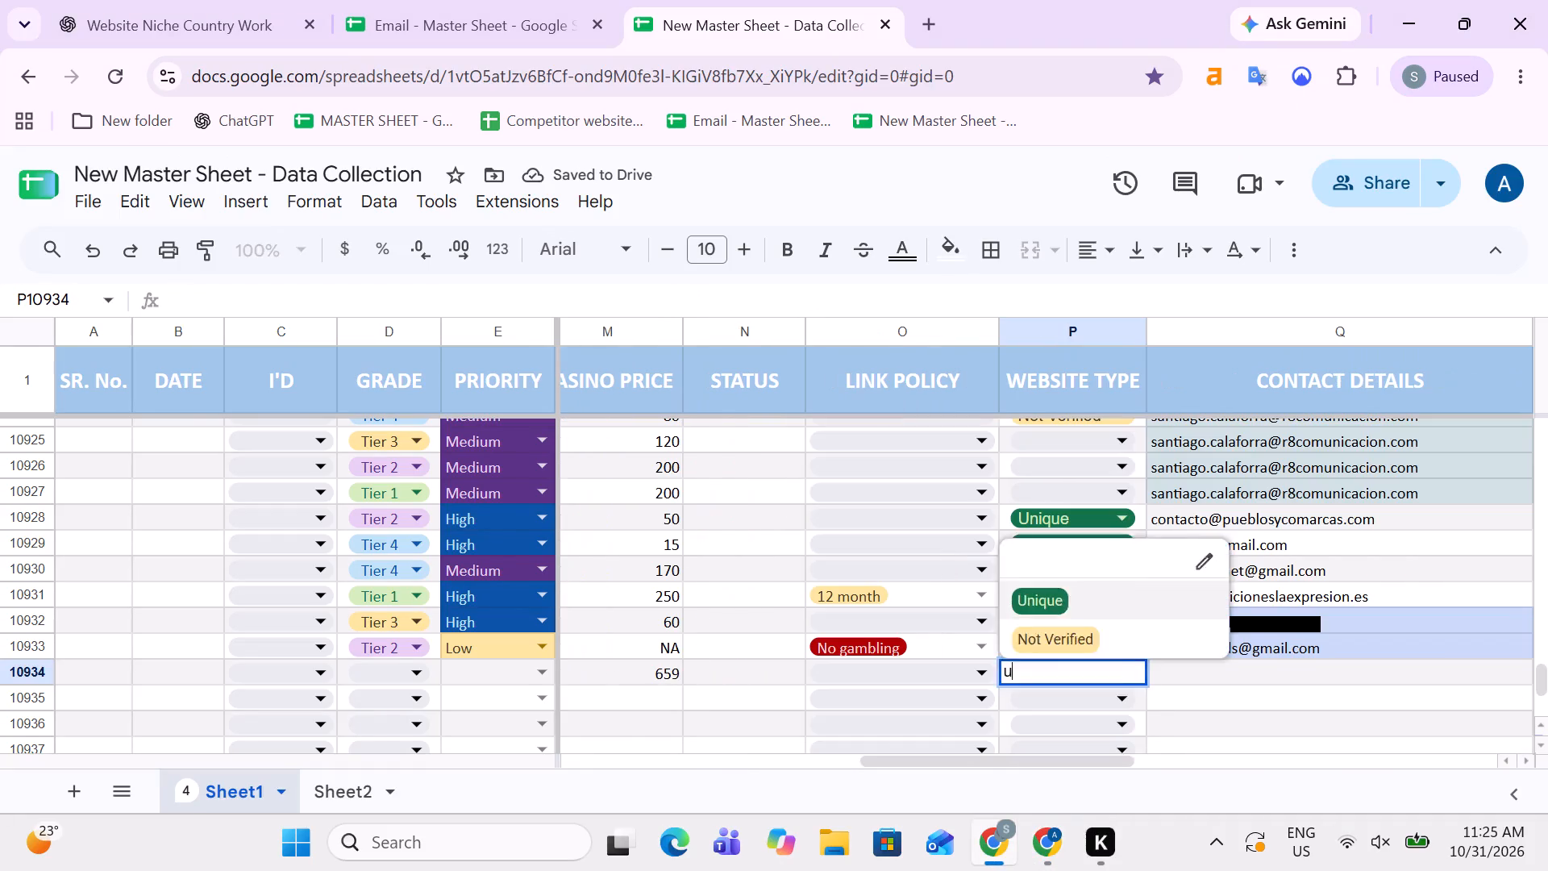
{"action": "key", "text": "Tab"}
Copy the publisher's email address from the Gmail thread and paste it as the contact details in row 10934.
{"action": "key", "text": "alt+Tab"}
{"action": "scroll", "coordinate": [885, 586], "scroll_direction": "up", "scroll_amount": 2}
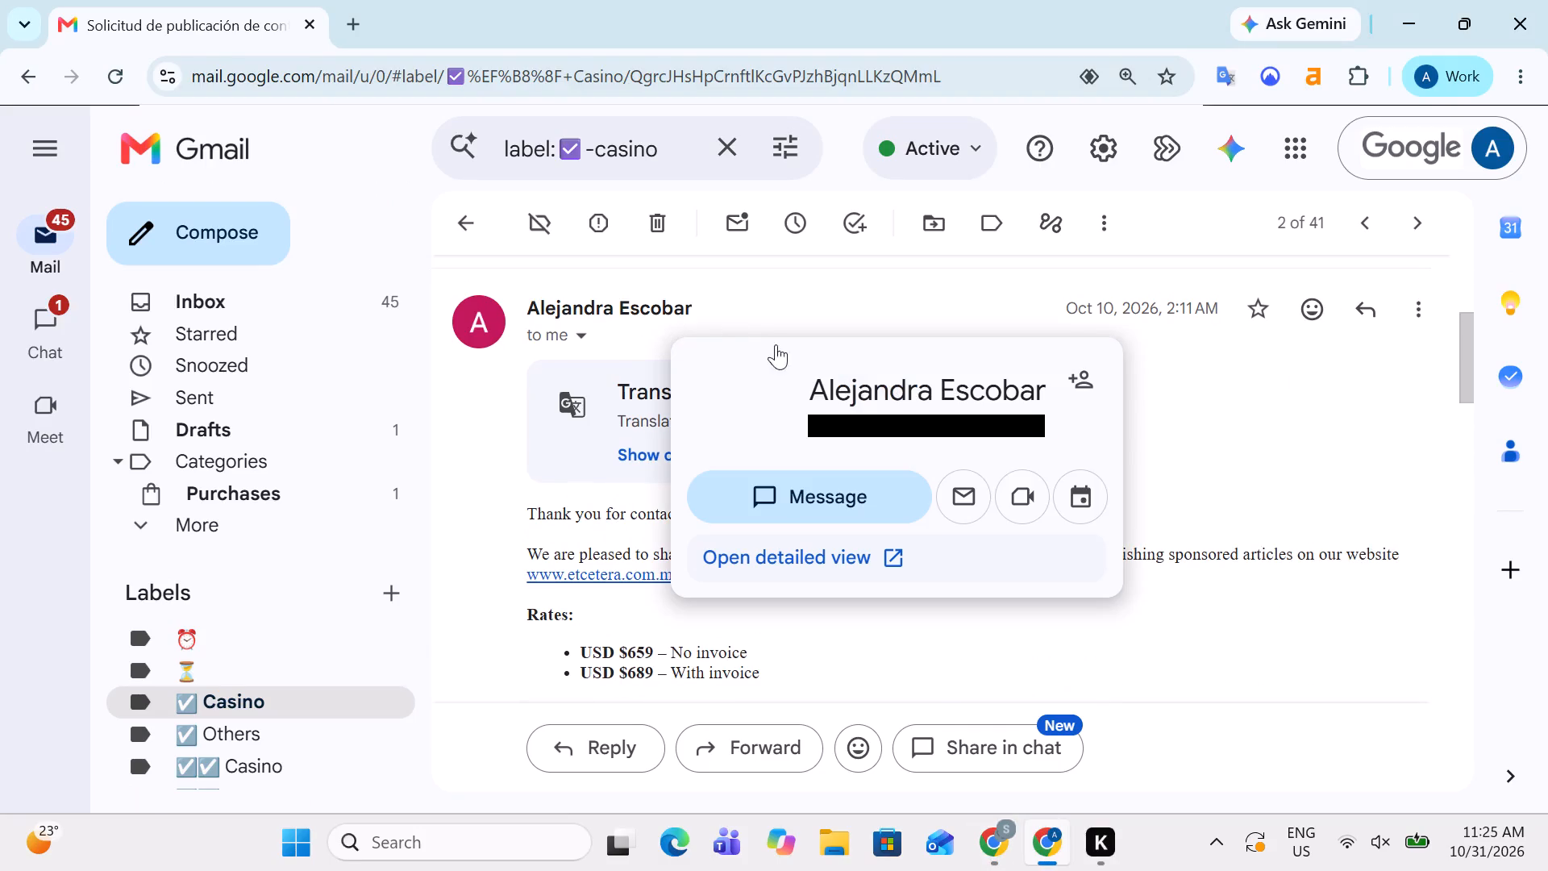
{"action": "left_click", "coordinate": [1035, 416]}
{"action": "key", "text": "alt+Tab"}
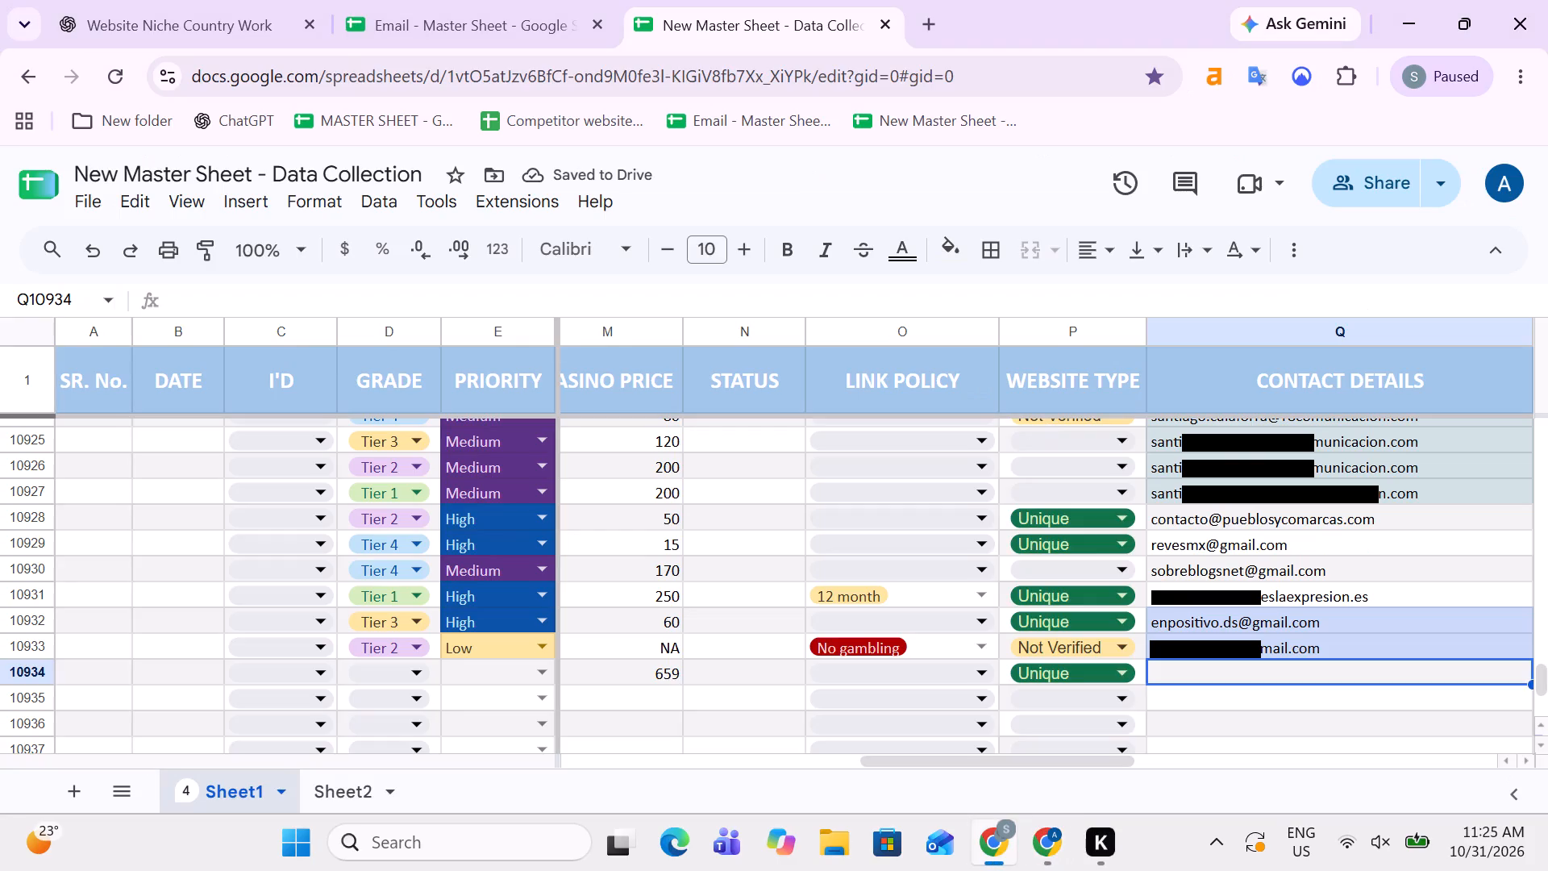
{"action": "key", "text": "Return"}
{"action": "key", "text": "ctrl+v"}
{"action": "key", "text": "Tab"}
{"action": "key", "text": "Right"}
{"action": "key", "text": "Left"}
{"action": "key", "text": "Left"}
{"action": "key", "text": "Right"}
{"action": "key", "text": "Right"}
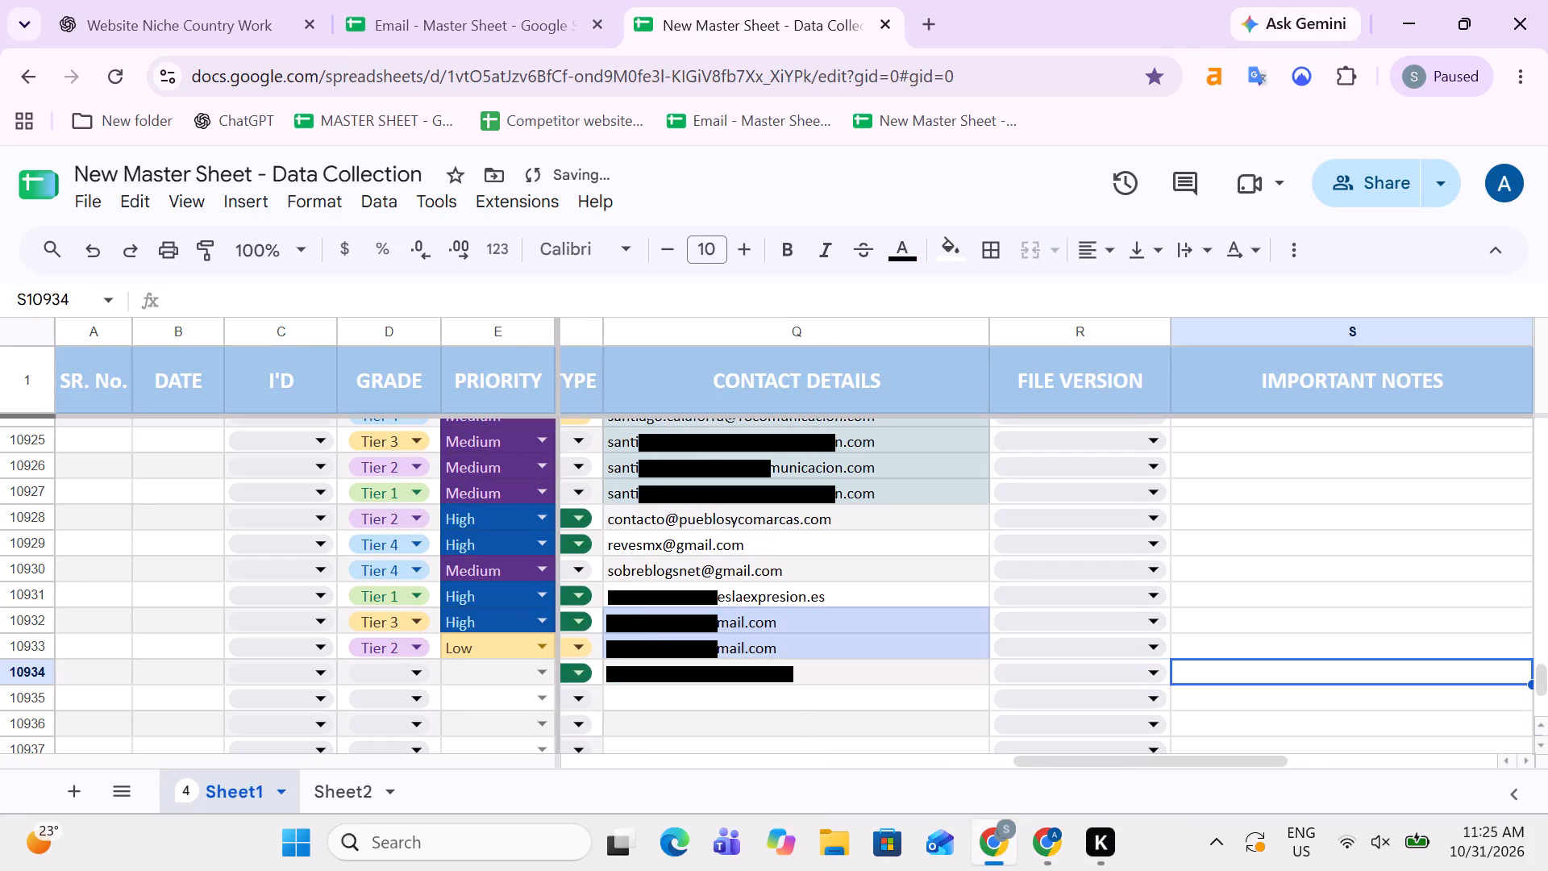
{"action": "key", "text": "Left"}
{"action": "key", "text": "Left"}
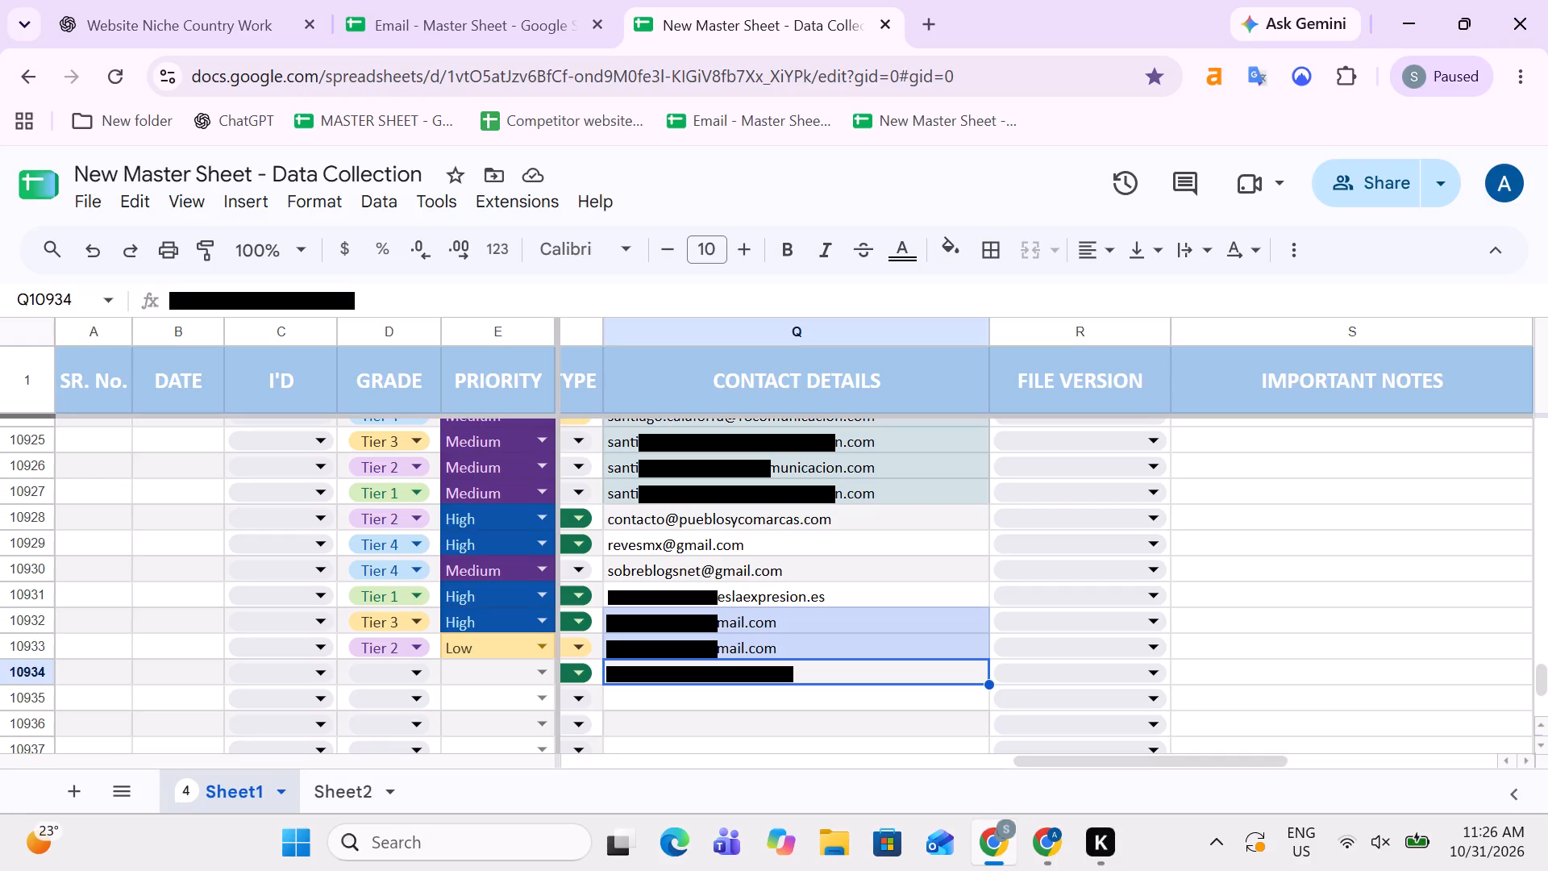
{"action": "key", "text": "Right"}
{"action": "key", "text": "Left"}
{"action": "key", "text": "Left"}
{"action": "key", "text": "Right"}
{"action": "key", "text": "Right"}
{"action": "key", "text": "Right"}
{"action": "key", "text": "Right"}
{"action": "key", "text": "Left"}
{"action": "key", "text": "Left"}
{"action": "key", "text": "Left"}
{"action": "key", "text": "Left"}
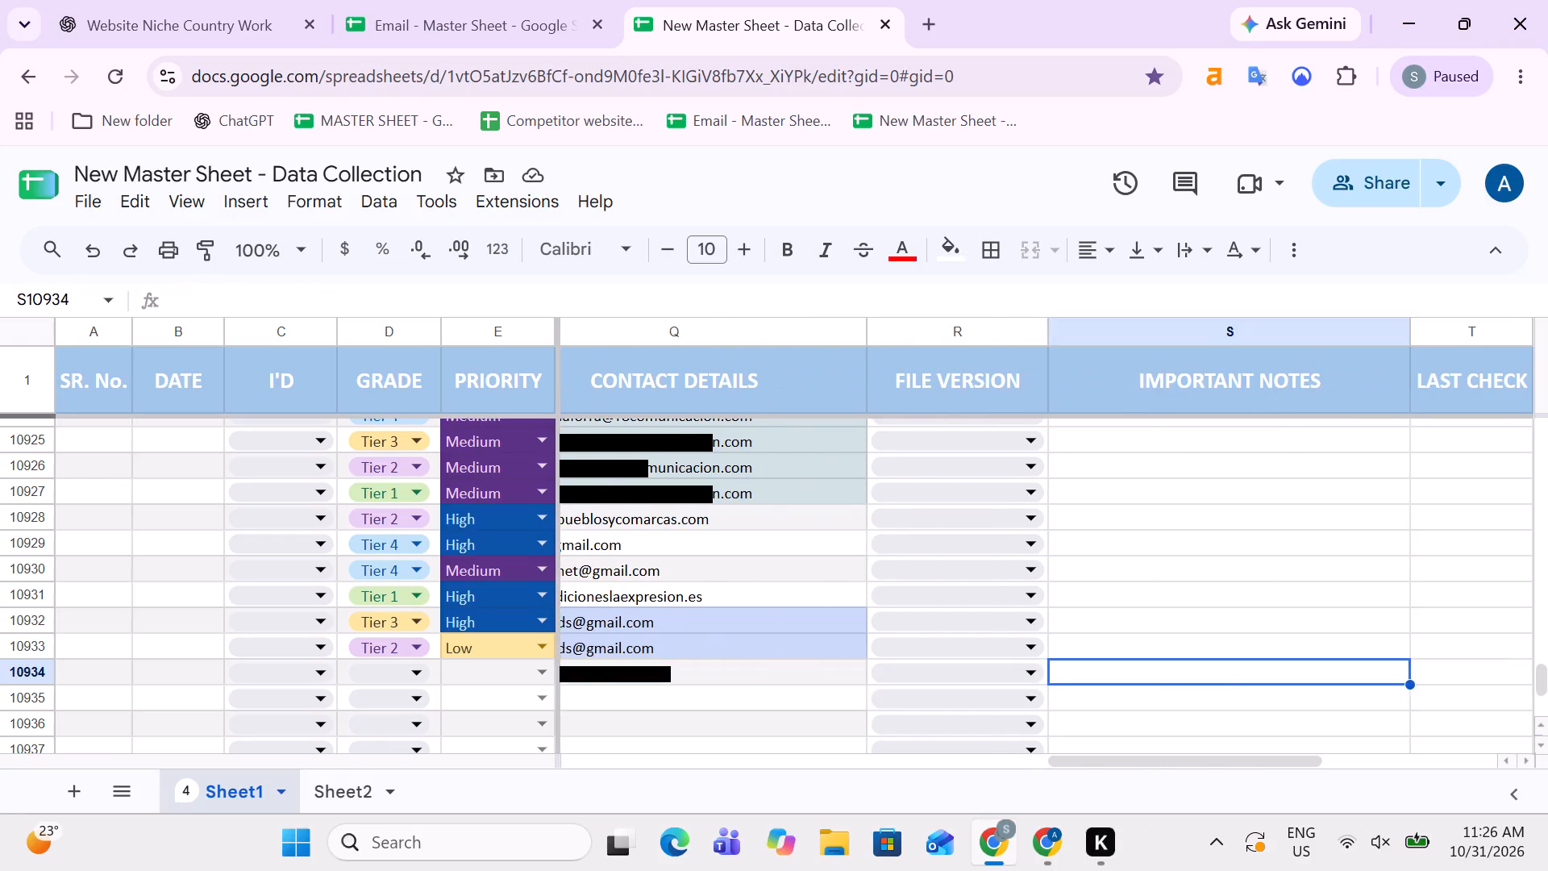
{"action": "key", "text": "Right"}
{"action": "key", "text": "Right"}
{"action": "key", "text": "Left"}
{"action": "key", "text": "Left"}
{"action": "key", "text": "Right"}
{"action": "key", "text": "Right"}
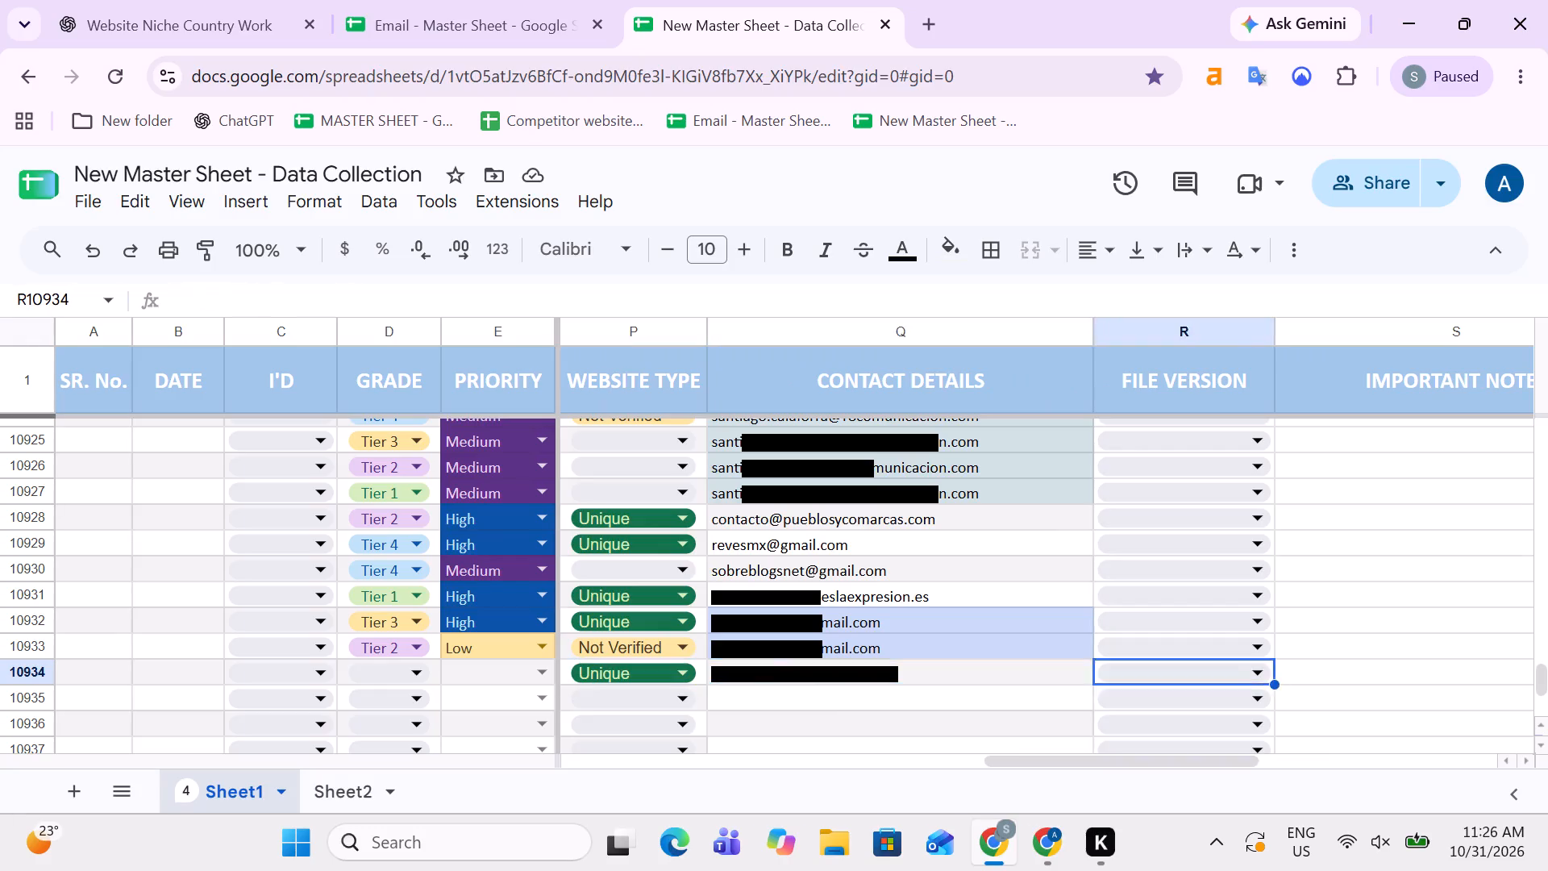
Review the etcetera.com.mx entries across row 10934, from the file version back to the language, niche and price columns.
{"action": "key", "text": "Left"}
{"action": "key", "text": "Left"}
{"action": "key", "text": "Left"}
{"action": "key", "text": "Left"}
{"action": "key", "text": "Left"}
{"action": "key", "text": "Left"}
{"action": "key", "text": "Left"}
{"action": "key", "text": "Left"}
{"action": "key", "text": "Left"}
{"action": "key", "text": "Left"}
{"action": "key", "text": "Left"}
{"action": "key", "text": "Left"}
{"action": "key", "text": "Left"}
{"action": "key", "text": "Left"}
{"action": "key", "text": "Left"}
{"action": "key", "text": "Left"}
{"action": "key", "text": "Left"}
{"action": "key", "text": "Left"}
{"action": "key", "text": "Left"}
{"action": "key", "text": "Left"}
{"action": "key", "text": "Left"}
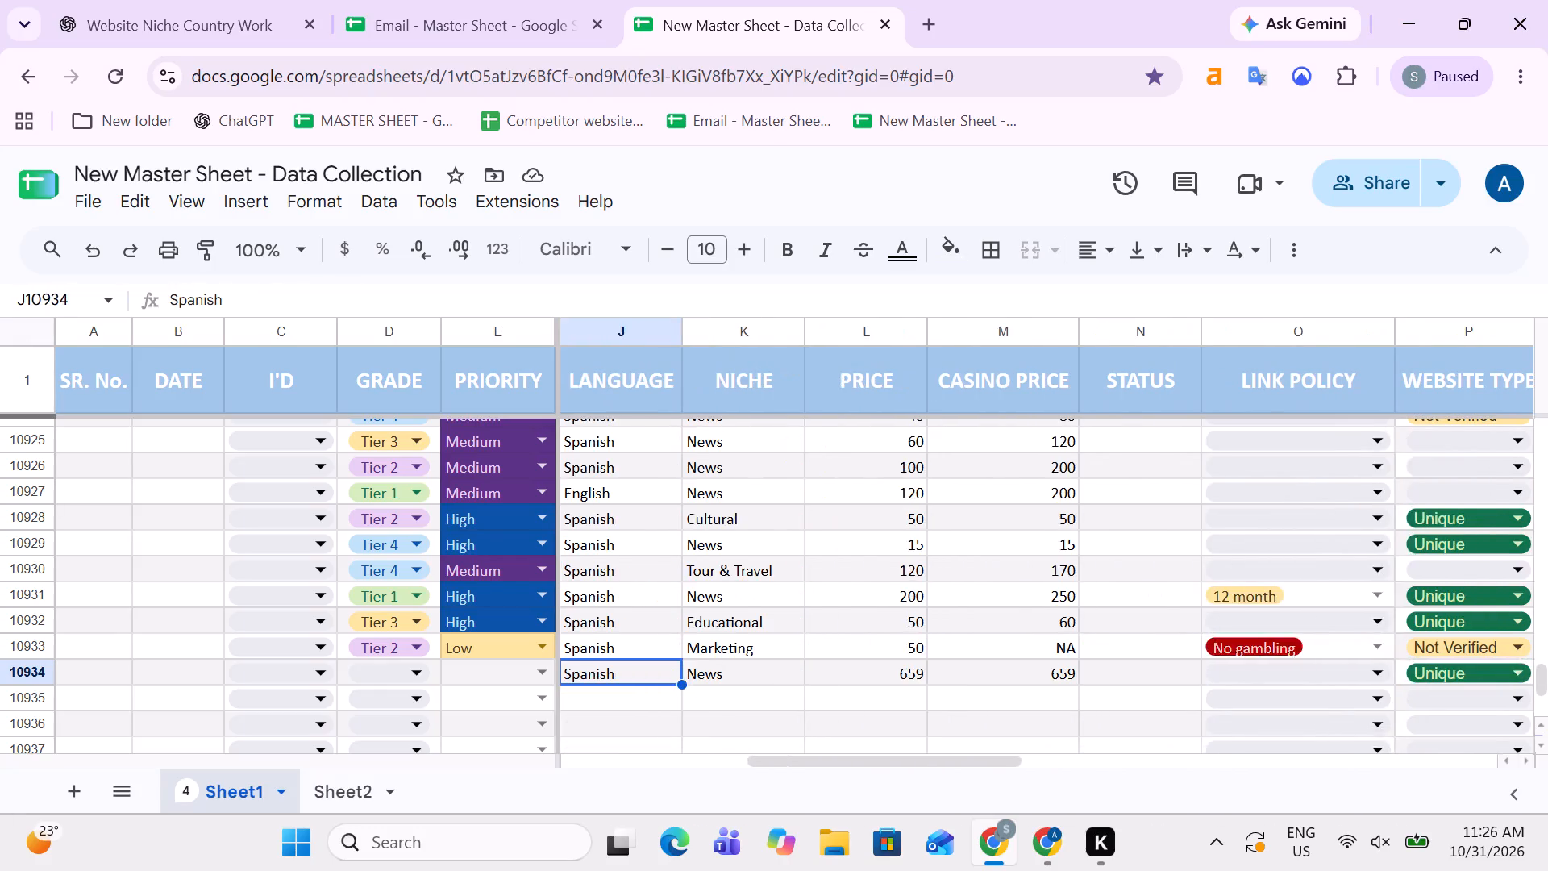
{"action": "key", "text": "Right"}
{"action": "key", "text": "Right"}
{"action": "key", "text": "Right"}
{"action": "key", "text": "Right"}
{"action": "key", "text": "Left"}
{"action": "key", "text": "Right"}
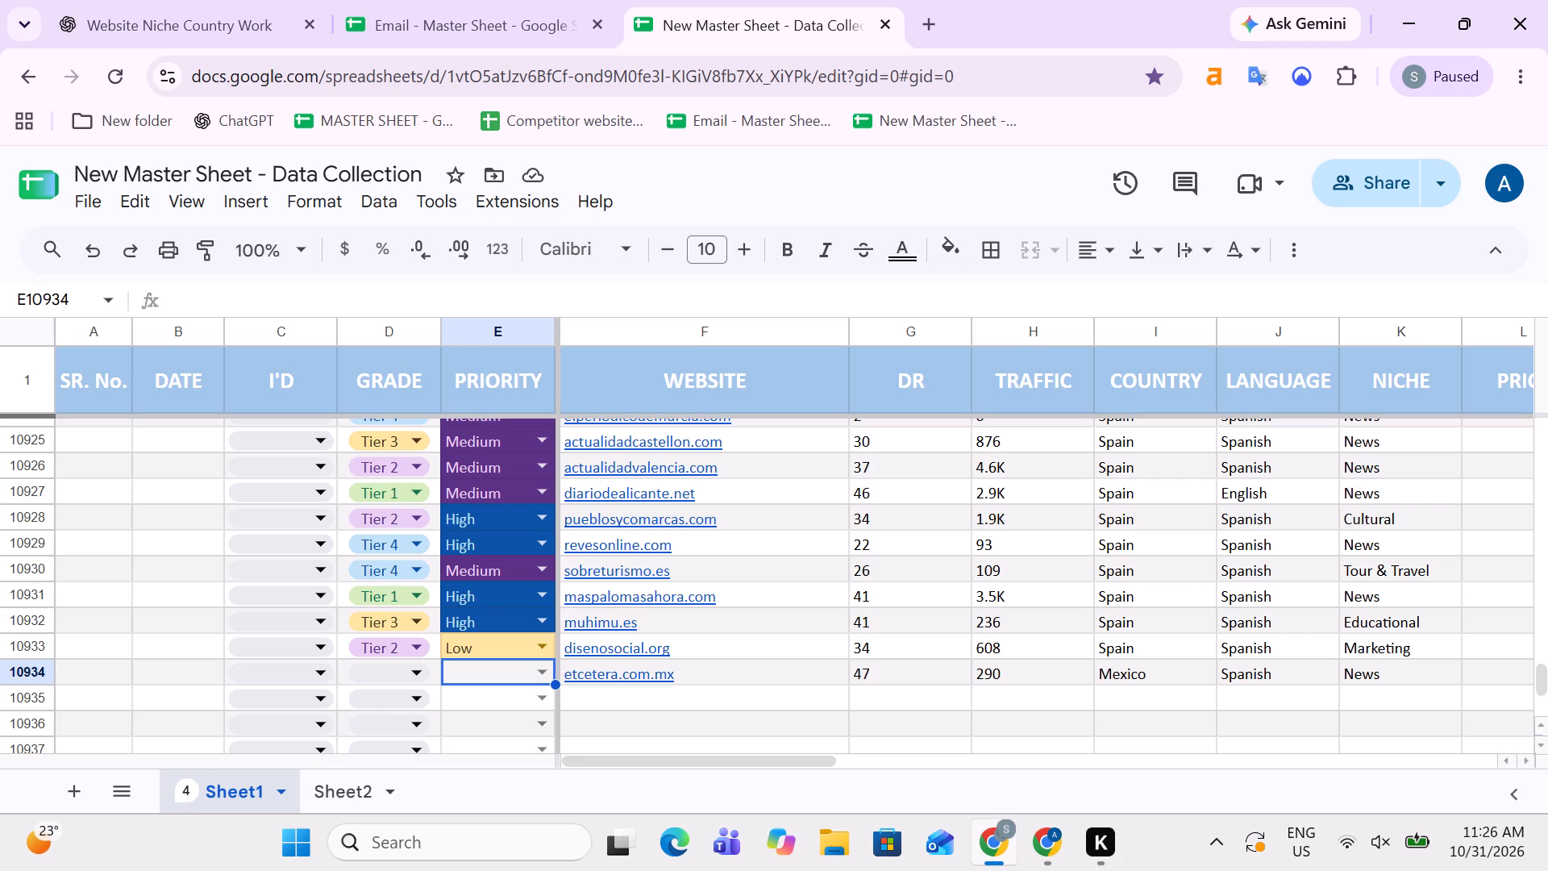
Set the priority of etcetera.com.mx in row 10934 to High.
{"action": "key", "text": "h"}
{"action": "key", "text": "Down"}
{"action": "key", "text": "Return"}
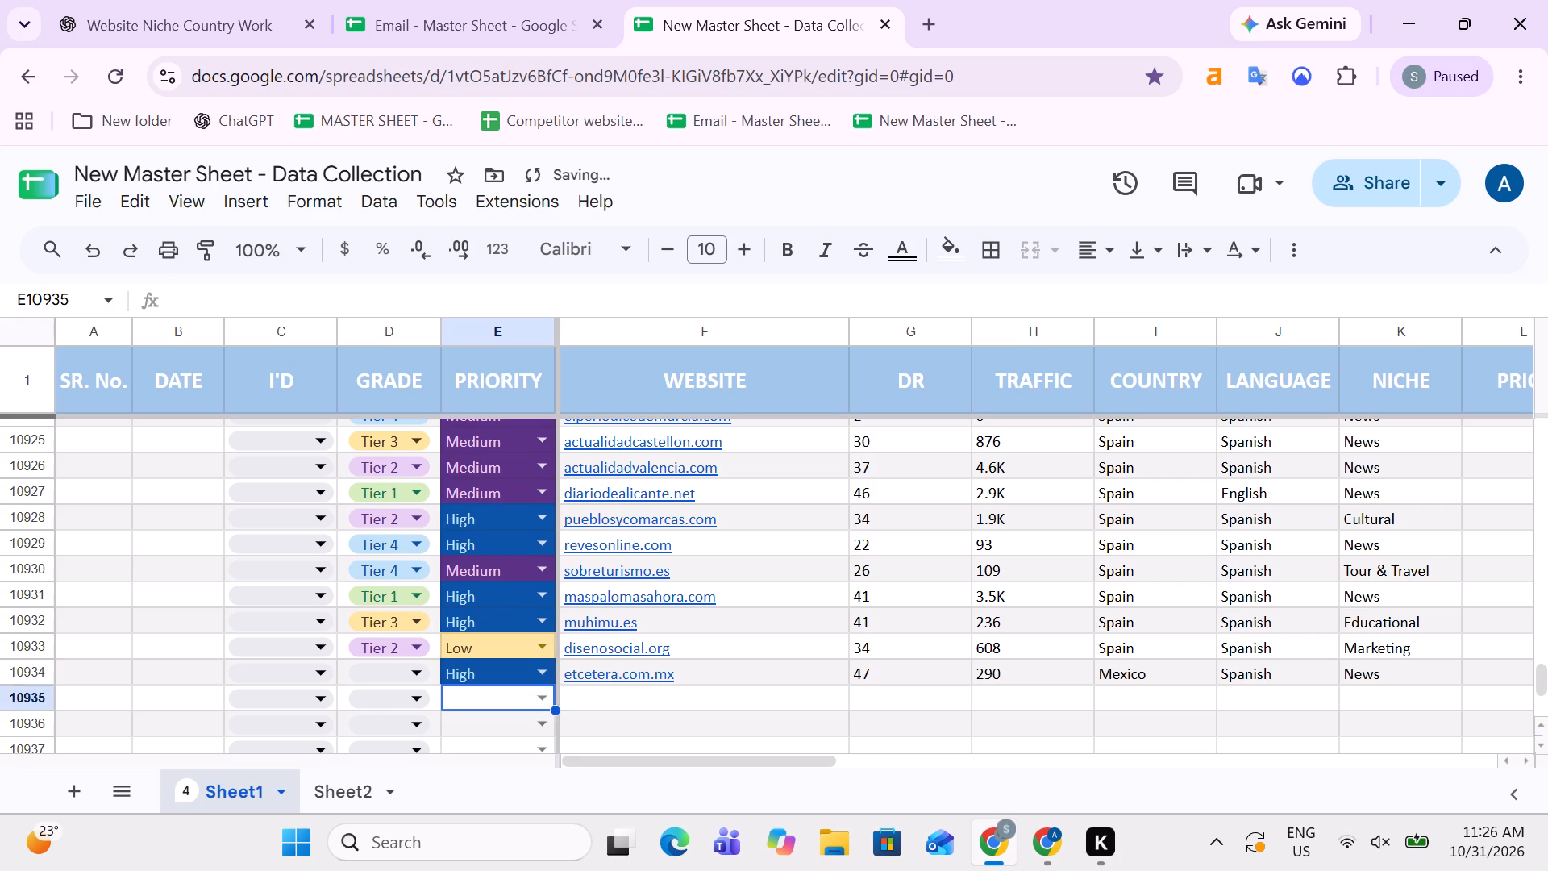
Set the grade of etcetera.com.mx in row 10934 to Tier 3.
{"action": "key", "text": "Up"}
{"action": "key", "text": "Left"}
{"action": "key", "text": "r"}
{"action": "key", "text": "BackSpace"}
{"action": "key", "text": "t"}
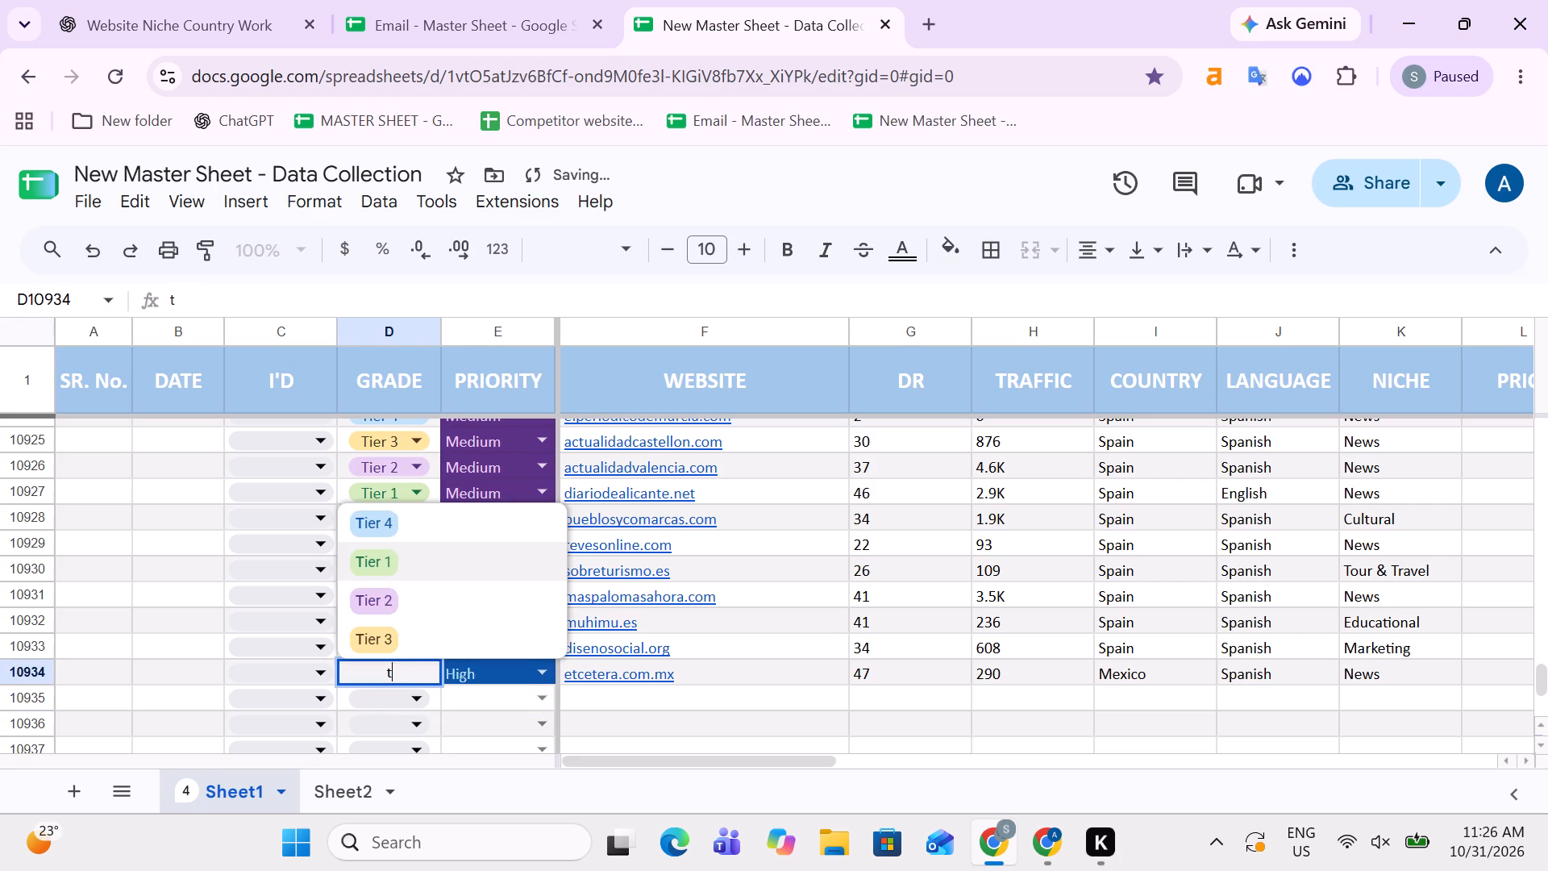
{"action": "key", "text": "Up"}
{"action": "key", "text": "Up"}
{"action": "key", "text": "Return"}
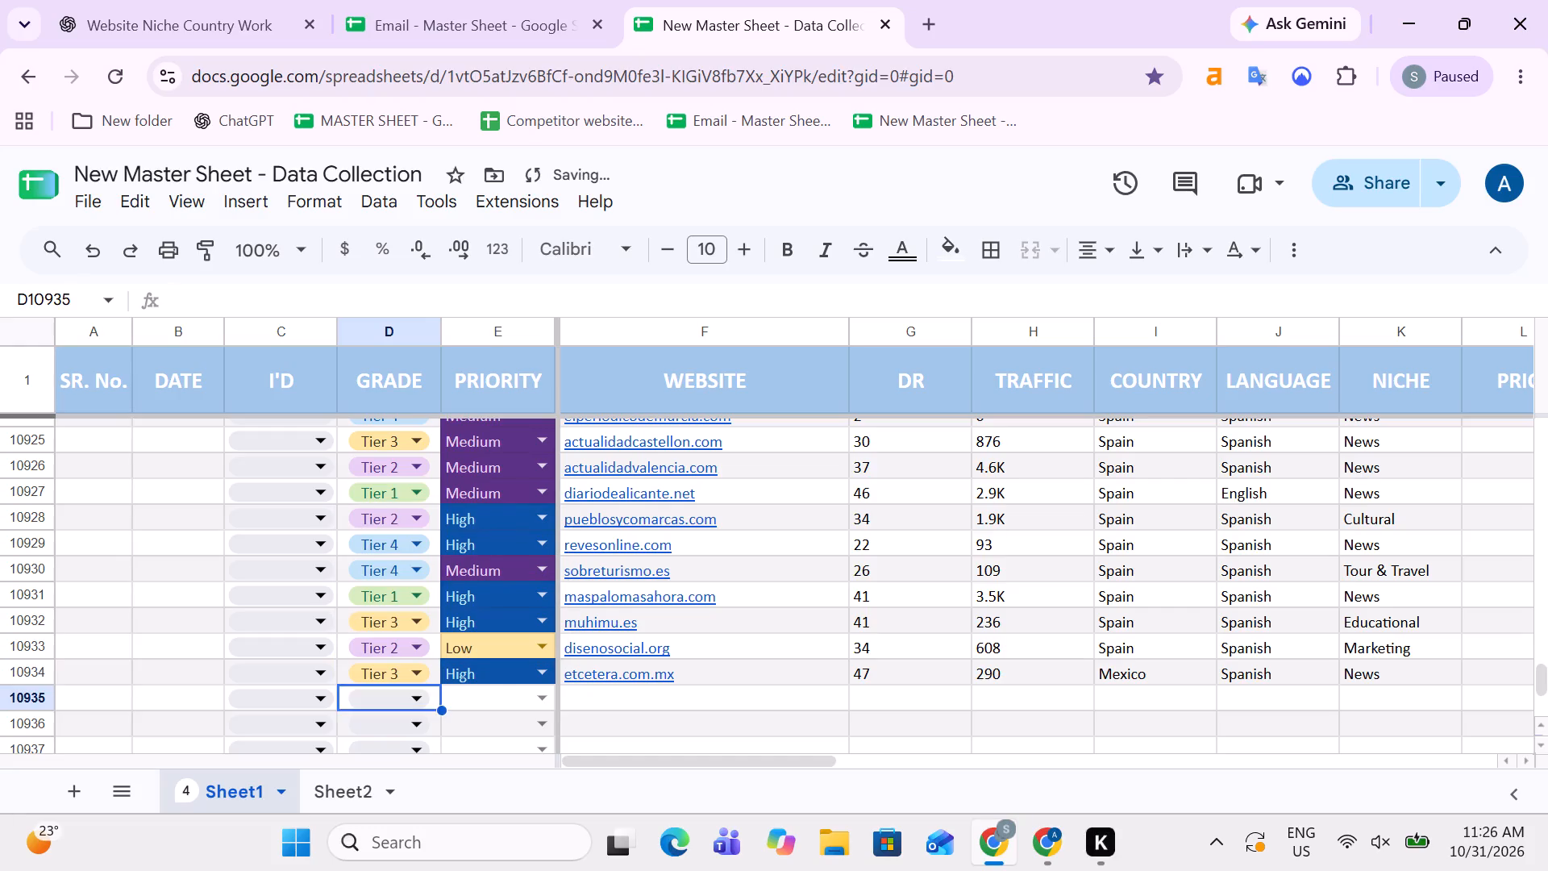
{"action": "key", "text": "Right"}
{"action": "key", "text": "Right"}
{"action": "key", "text": "alt+Tab"}
{"action": "scroll", "coordinate": [1083, 567], "scroll_direction": "down", "scroll_amount": 4}
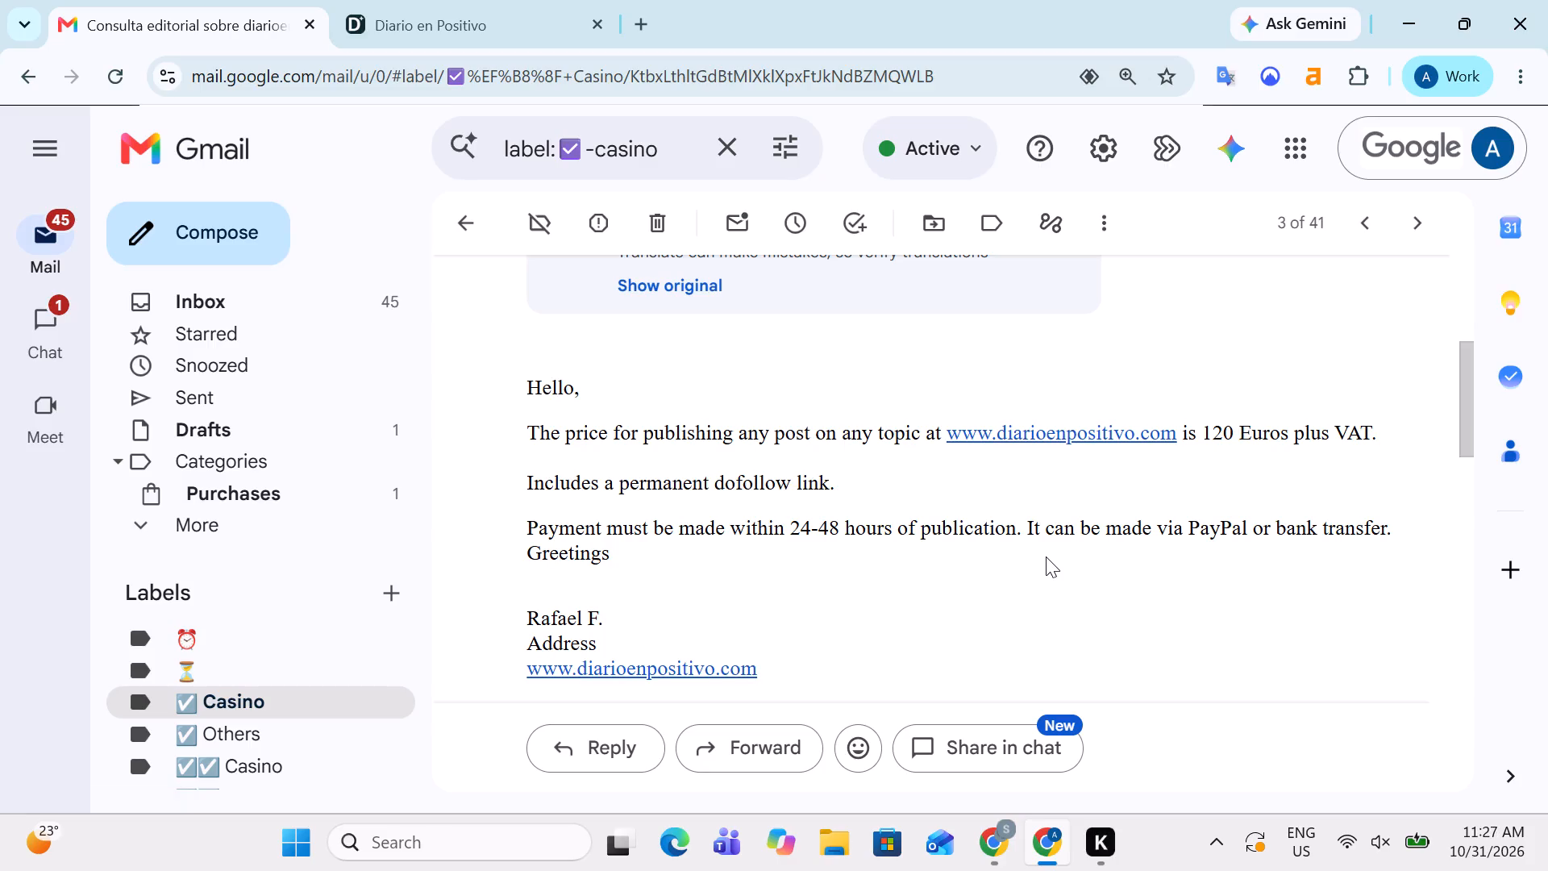
In the diarioenpositivo.com email thread, open the sent message of Oct 28, translate it and read its casino link question.
{"action": "scroll", "coordinate": [1046, 556], "scroll_direction": "down", "scroll_amount": 1}
{"action": "scroll", "coordinate": [651, 508], "scroll_direction": "down", "scroll_amount": 7}
{"action": "scroll", "coordinate": [794, 446], "scroll_direction": "down", "scroll_amount": 5}
{"action": "scroll", "coordinate": [788, 437], "scroll_direction": "up", "scroll_amount": 2}
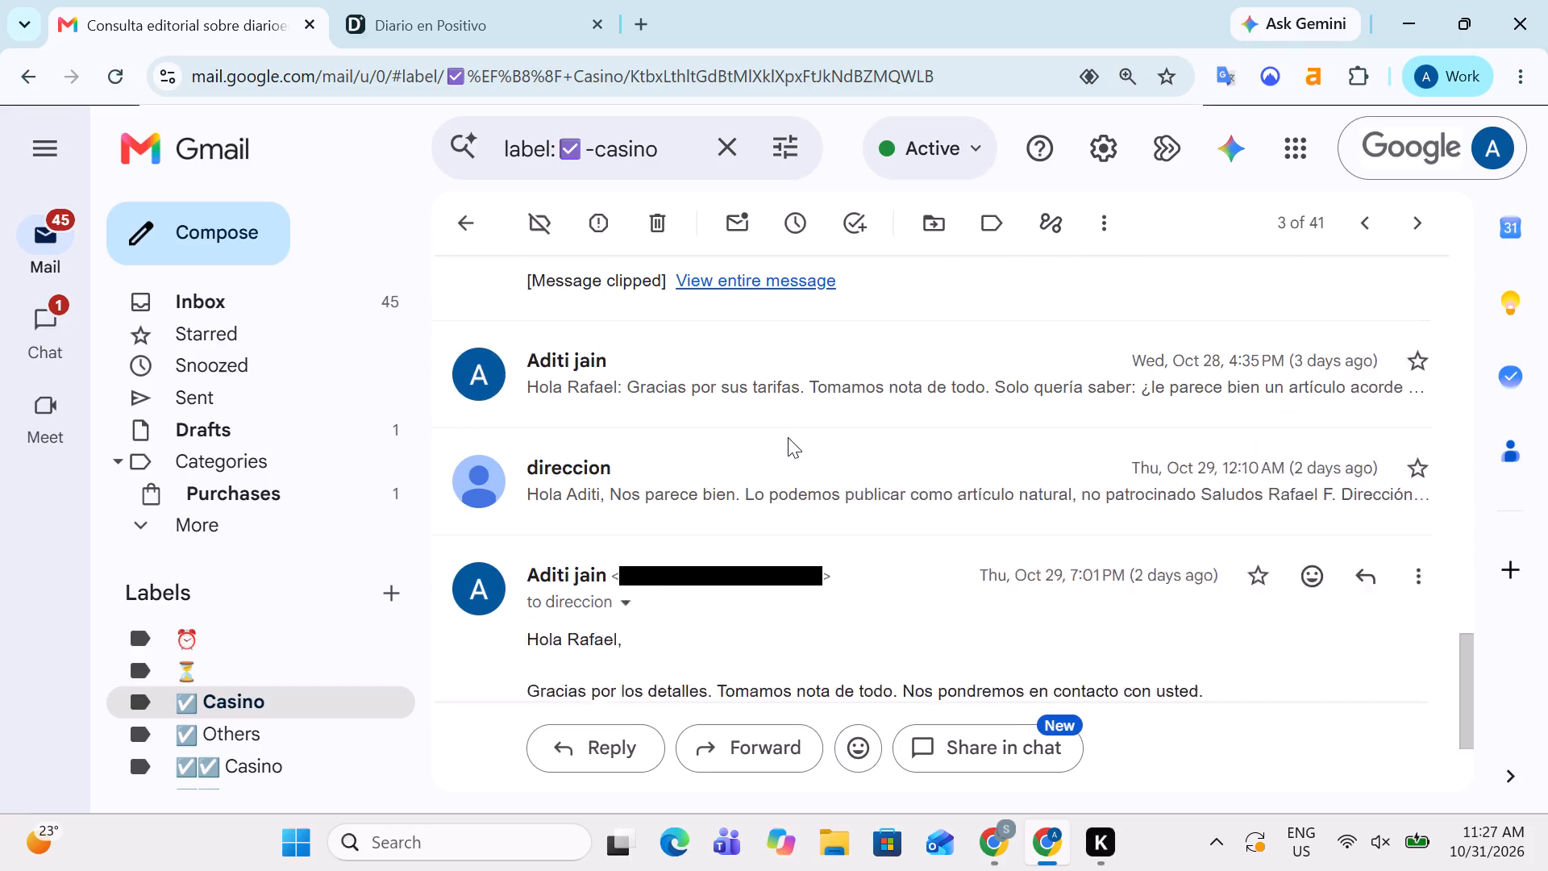
{"action": "left_click", "coordinate": [659, 419]}
{"action": "left_click", "coordinate": [1438, 390]}
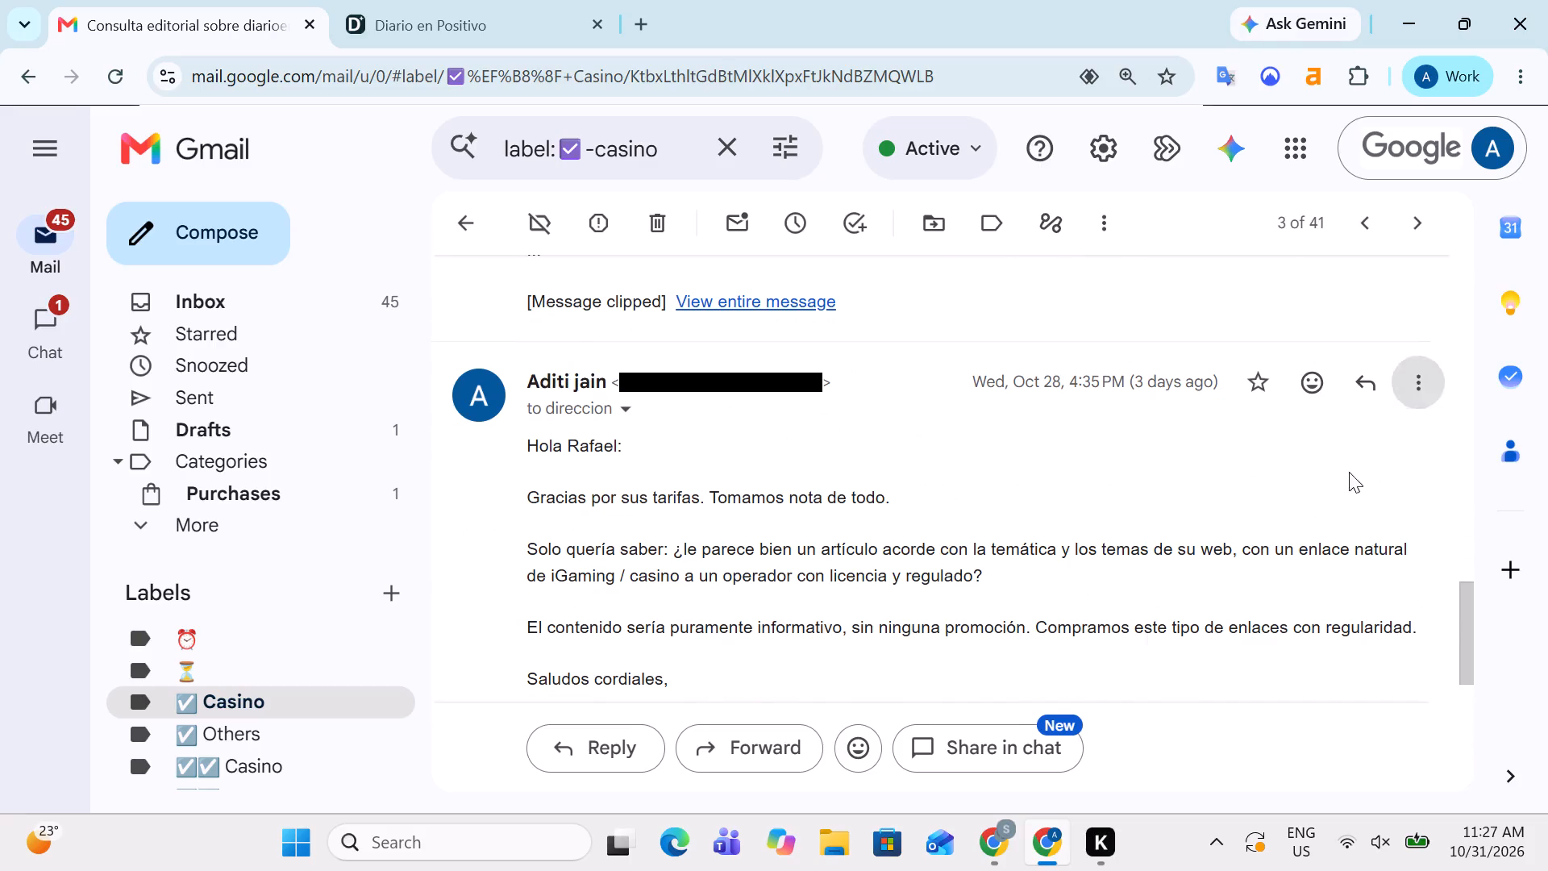
{"action": "scroll", "coordinate": [1259, 627], "scroll_direction": "down", "scroll_amount": 3}
{"action": "left_click", "coordinate": [1220, 541]}
{"action": "scroll", "coordinate": [959, 553], "scroll_direction": "down", "scroll_amount": 2}
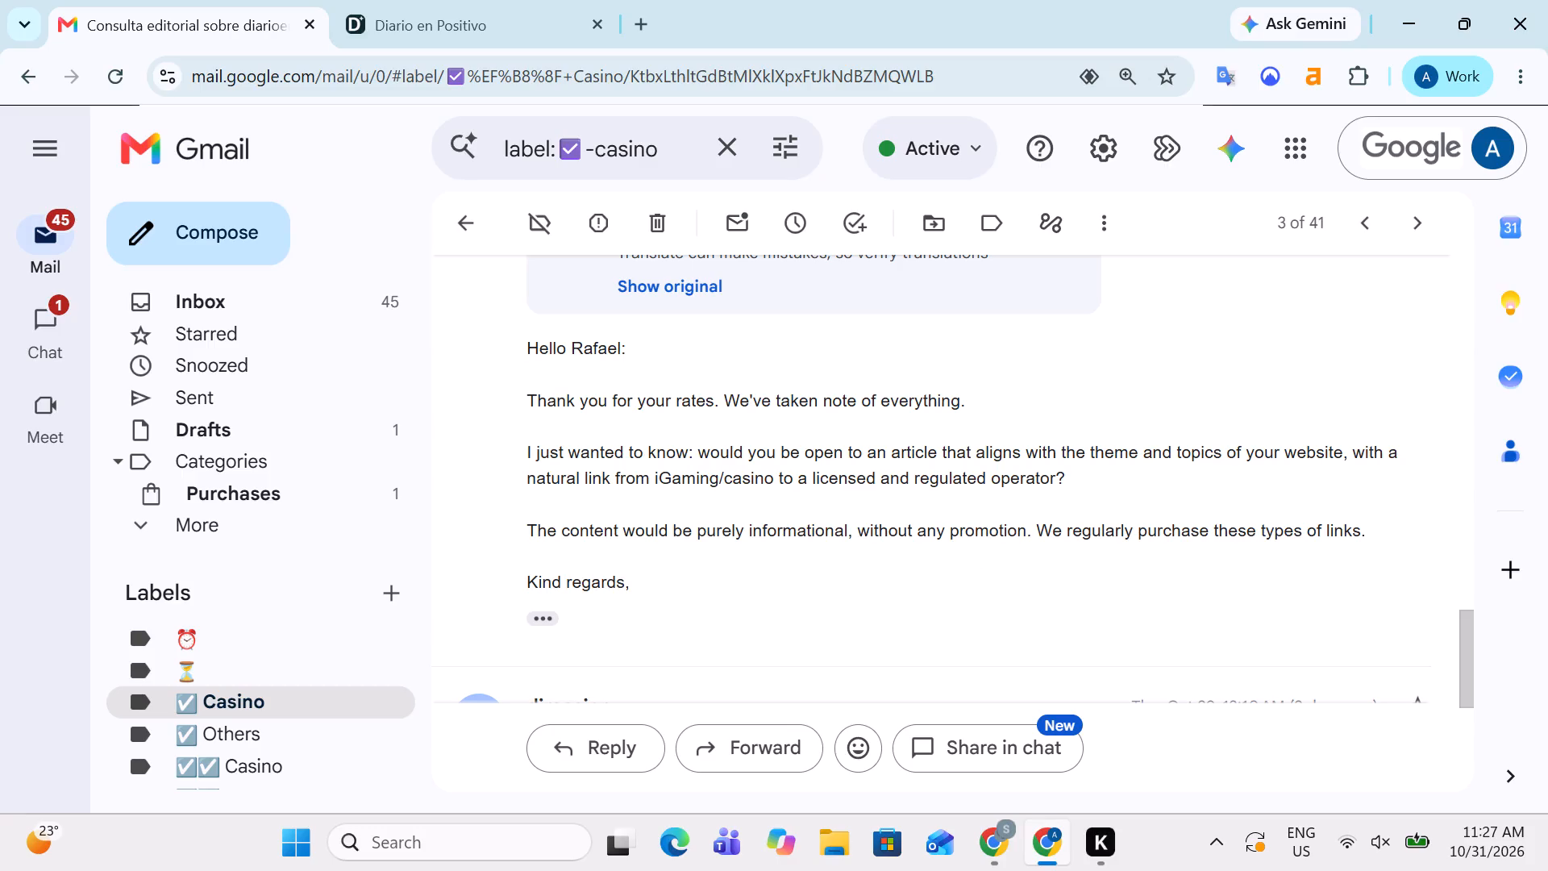
Open the publisher's Oct 29 reply in the same thread, translate it and read the answer about the casino link.
{"action": "scroll", "coordinate": [938, 486], "scroll_direction": "down", "scroll_amount": 3}
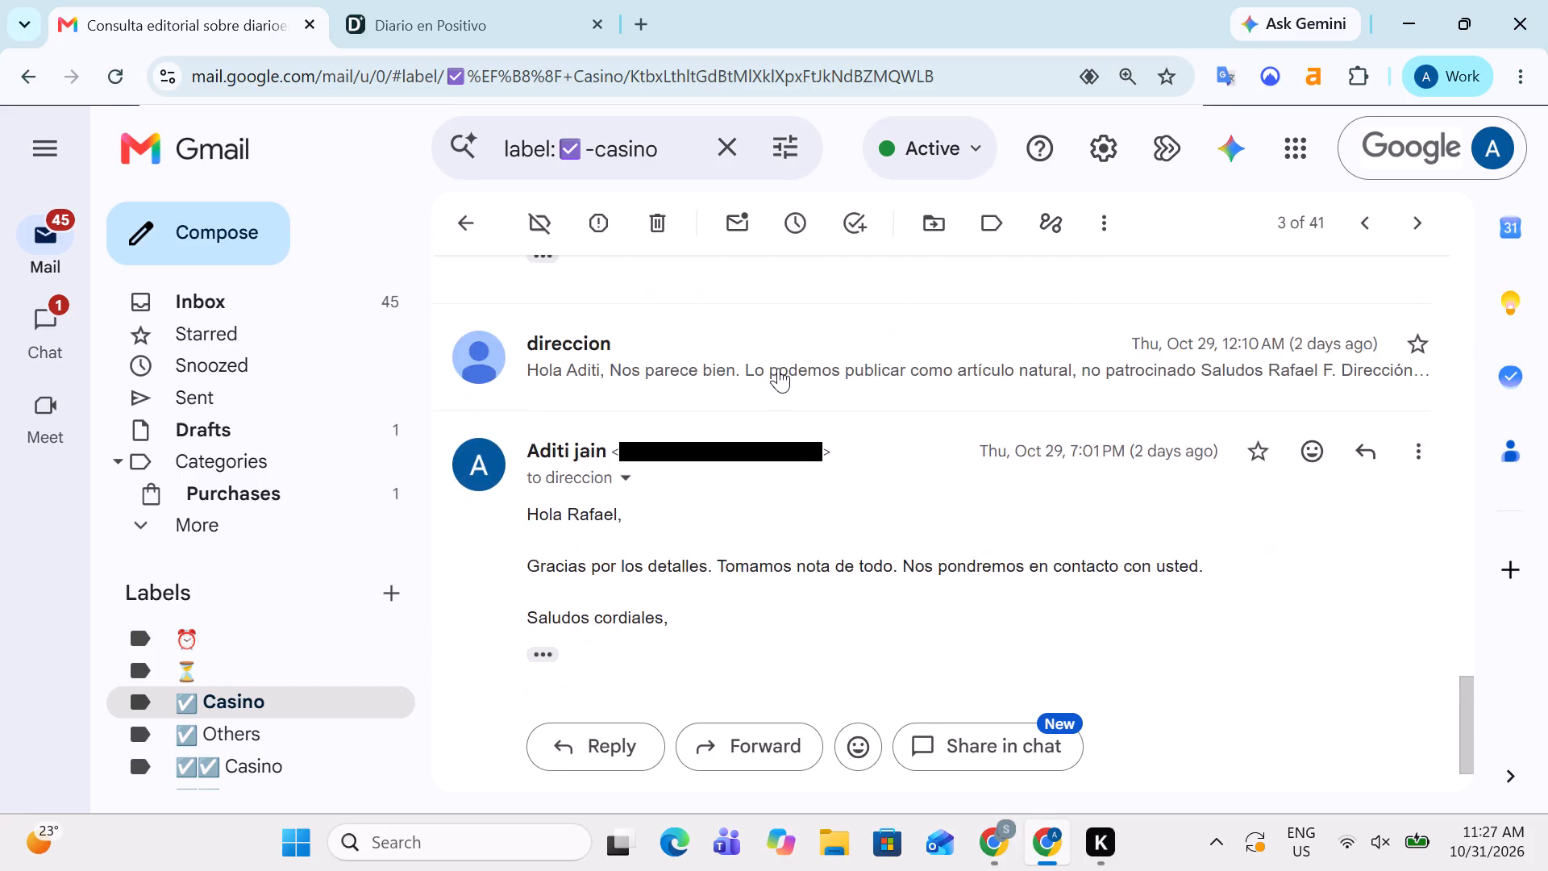
{"action": "left_click", "coordinate": [778, 368]}
{"action": "left_click", "coordinate": [1400, 306]}
{"action": "scroll", "coordinate": [1356, 445], "scroll_direction": "down", "scroll_amount": 3}
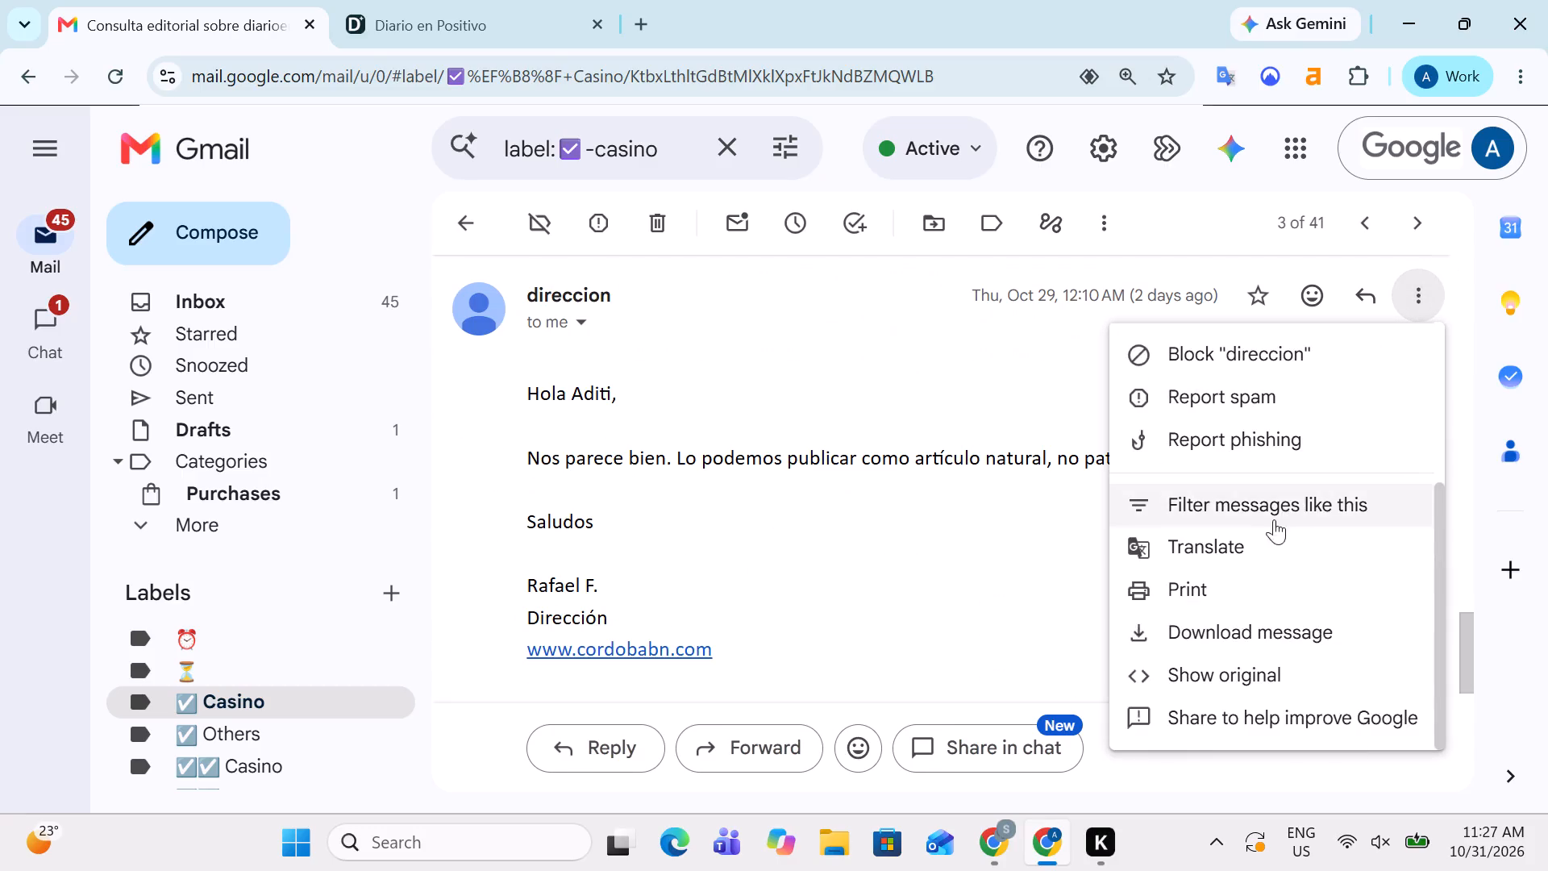
{"action": "left_click", "coordinate": [1220, 544]}
{"action": "scroll", "coordinate": [818, 490], "scroll_direction": "down", "scroll_amount": 1}
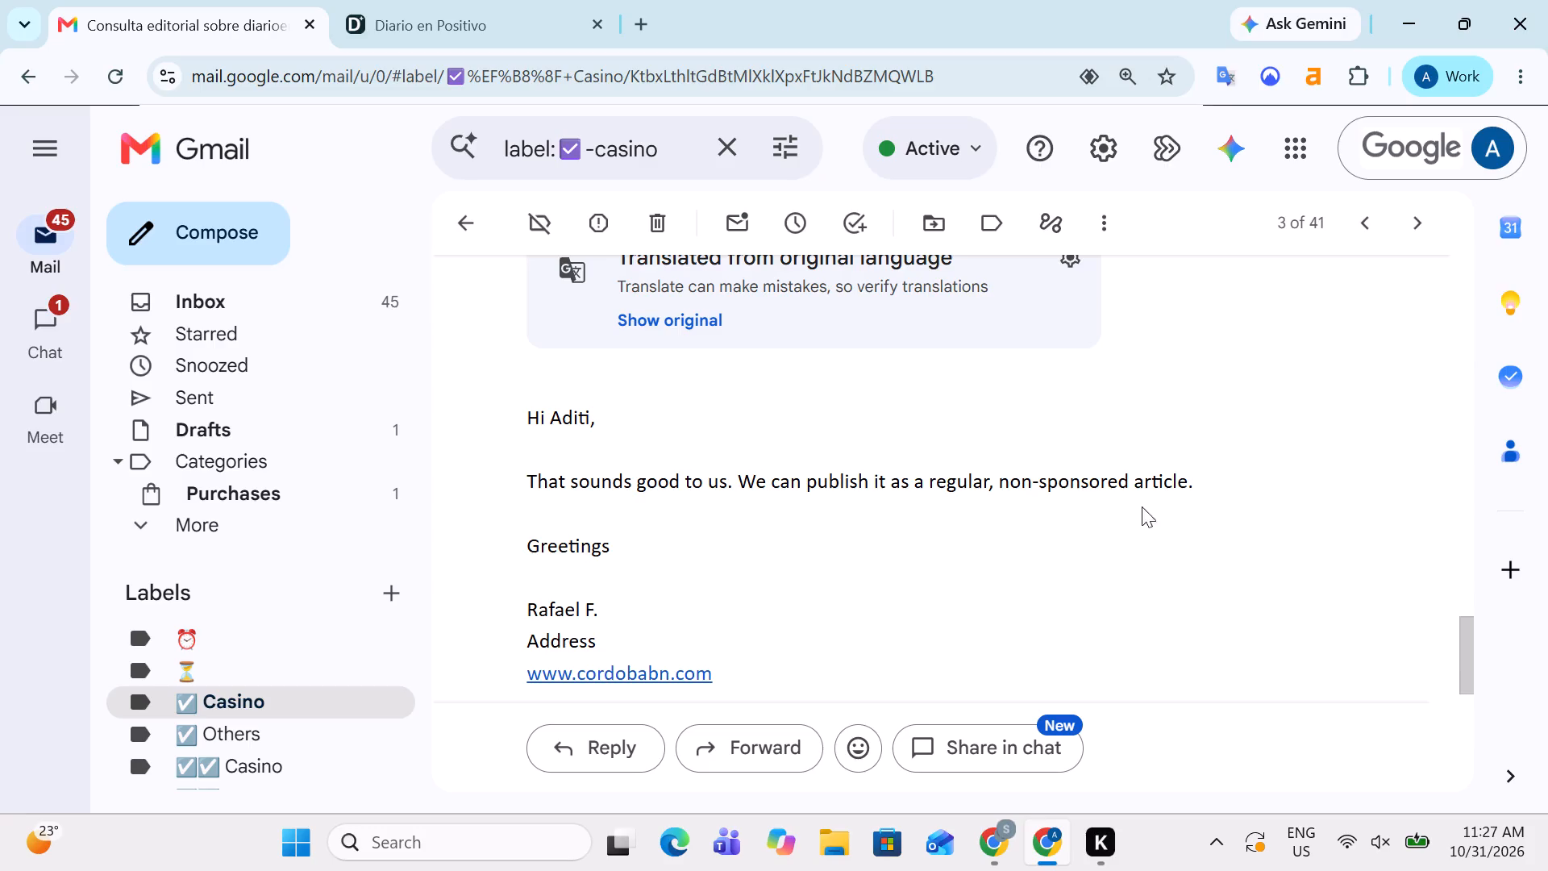
{"action": "scroll", "coordinate": [760, 548], "scroll_direction": "down", "scroll_amount": 1}
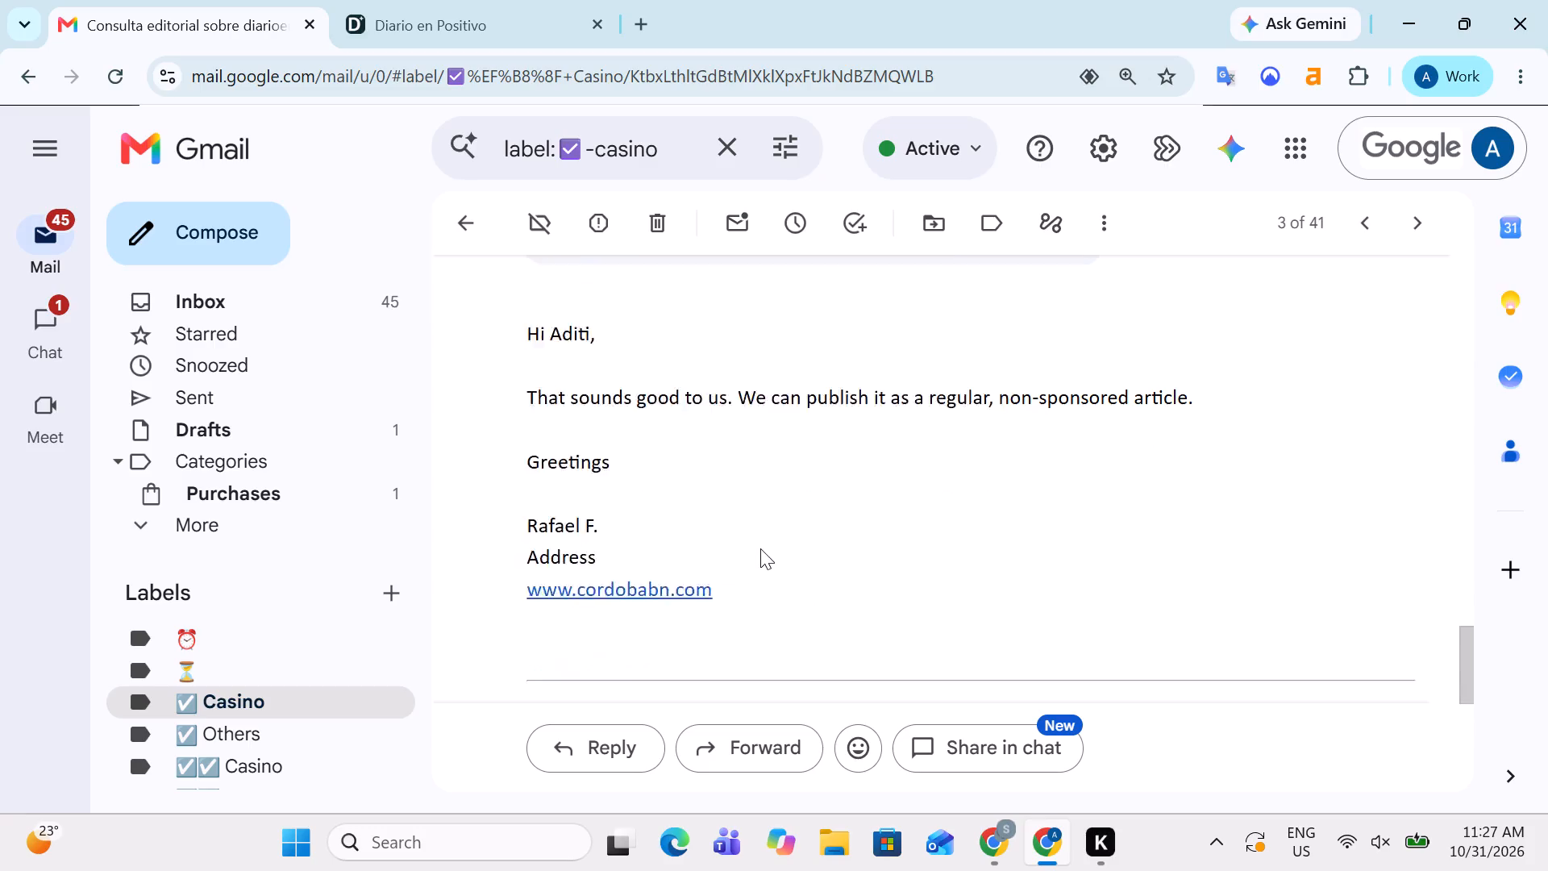
Go back through the thread to the publisher's Oct 28 offer and re-read the diarioenpositivo.com price and link terms.
{"action": "scroll", "coordinate": [760, 548], "scroll_direction": "down", "scroll_amount": 7}
{"action": "scroll", "coordinate": [760, 559], "scroll_direction": "up", "scroll_amount": 13}
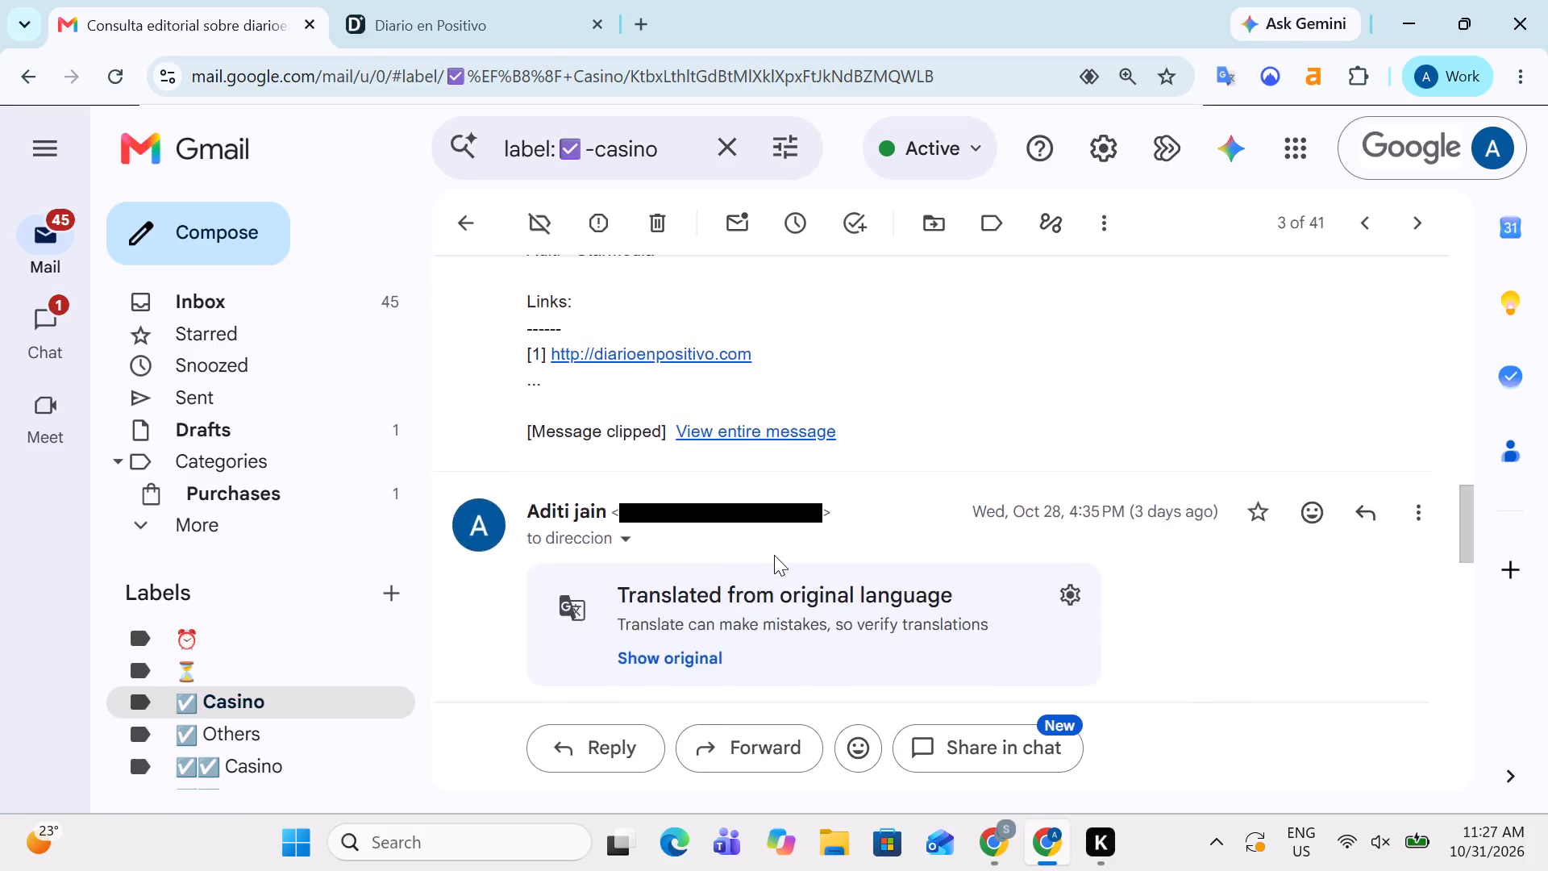
{"action": "scroll", "coordinate": [763, 583], "scroll_direction": "up", "scroll_amount": 11}
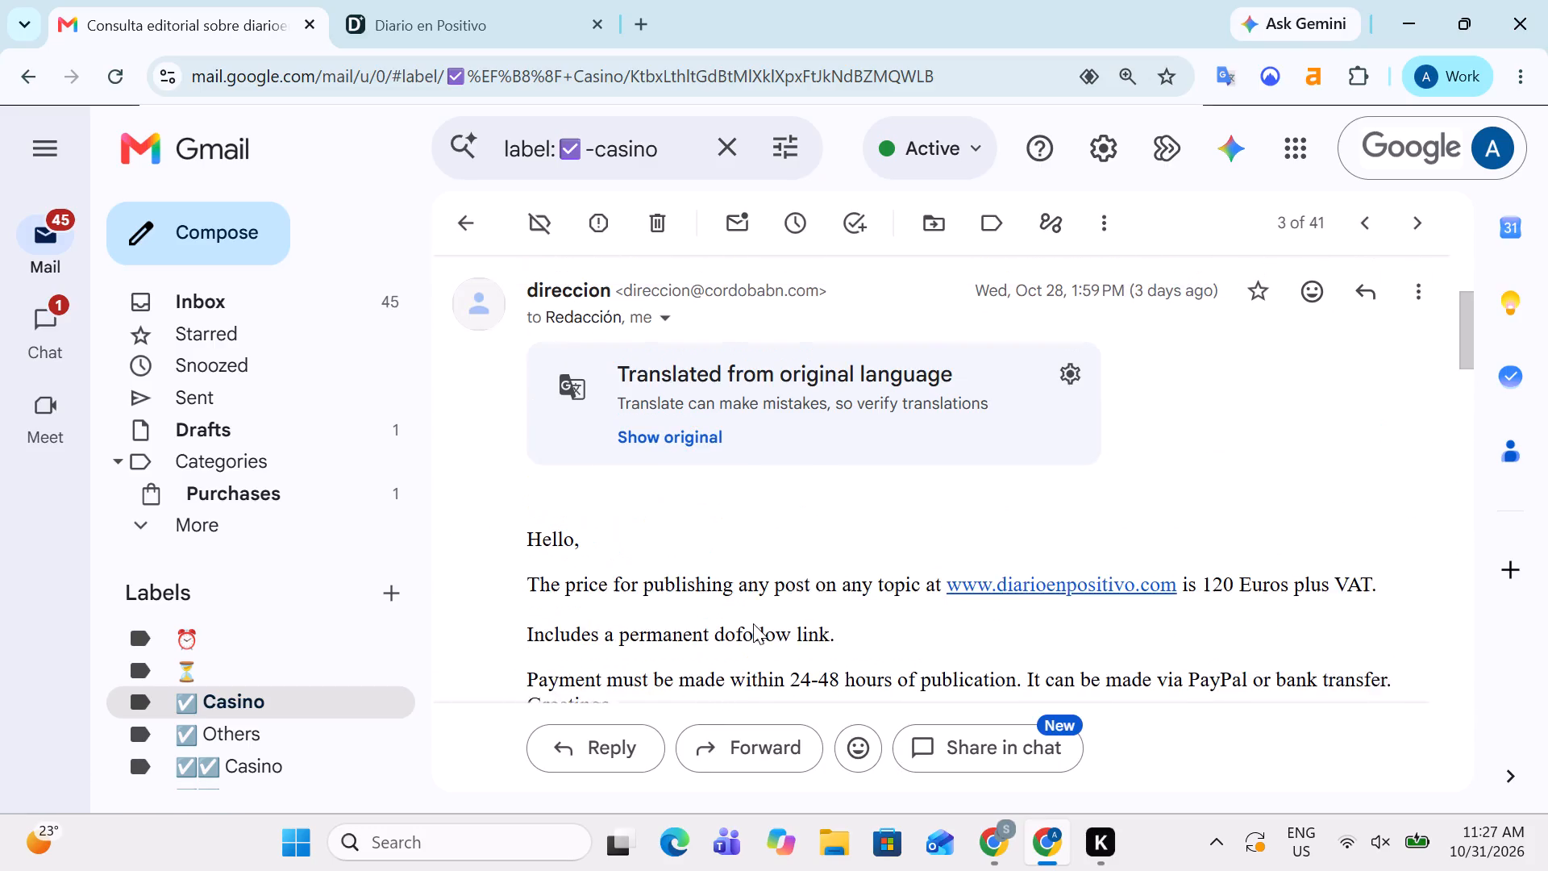
{"action": "scroll", "coordinate": [732, 669], "scroll_direction": "down", "scroll_amount": 1}
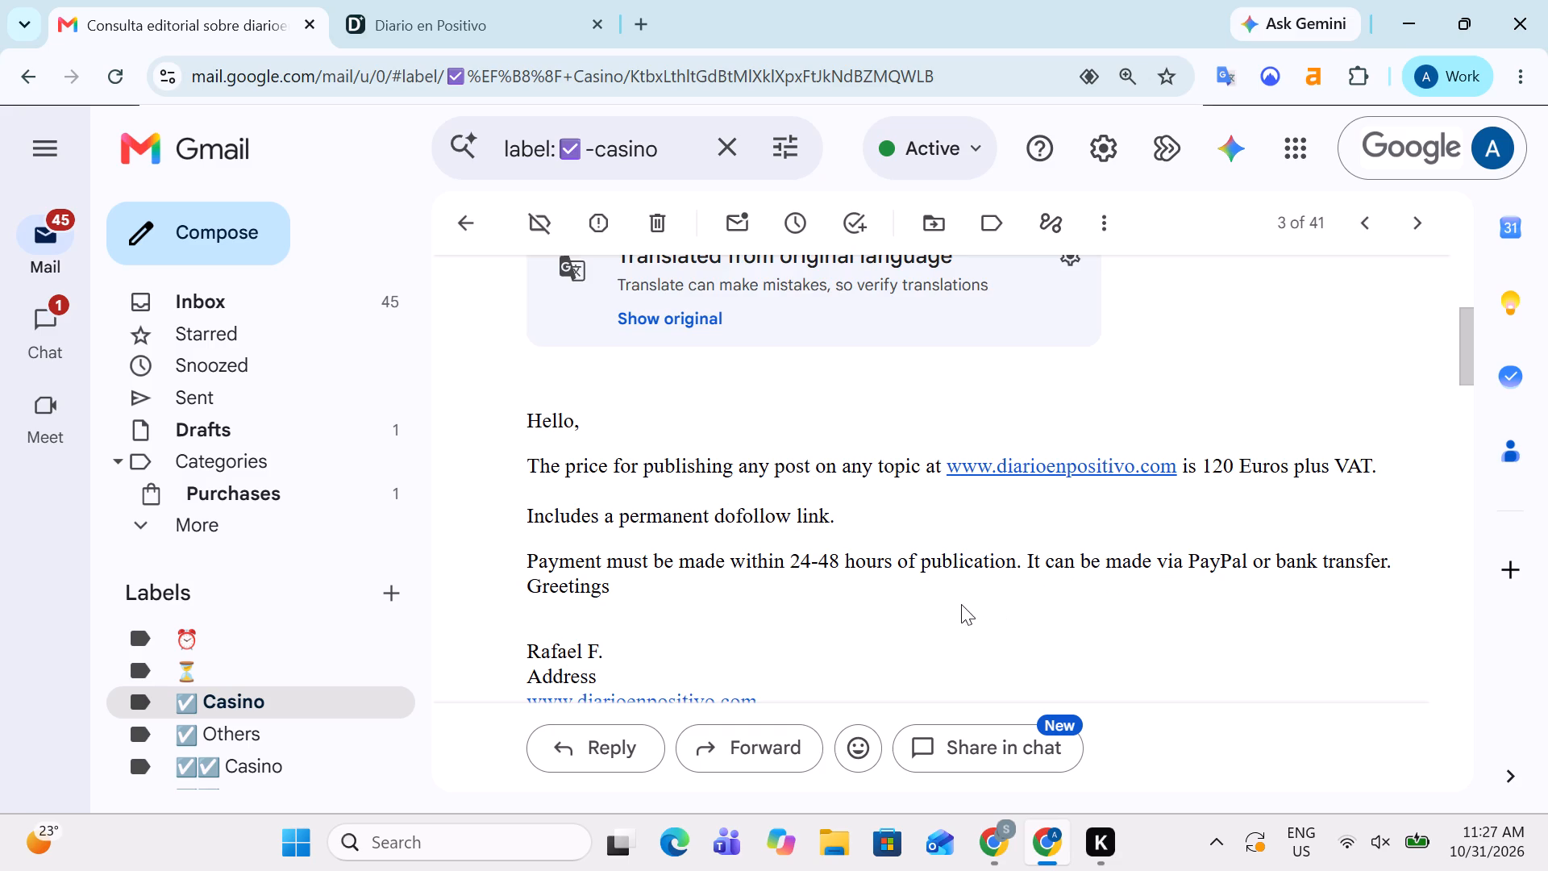
{"action": "scroll", "coordinate": [952, 603], "scroll_direction": "up", "scroll_amount": 2}
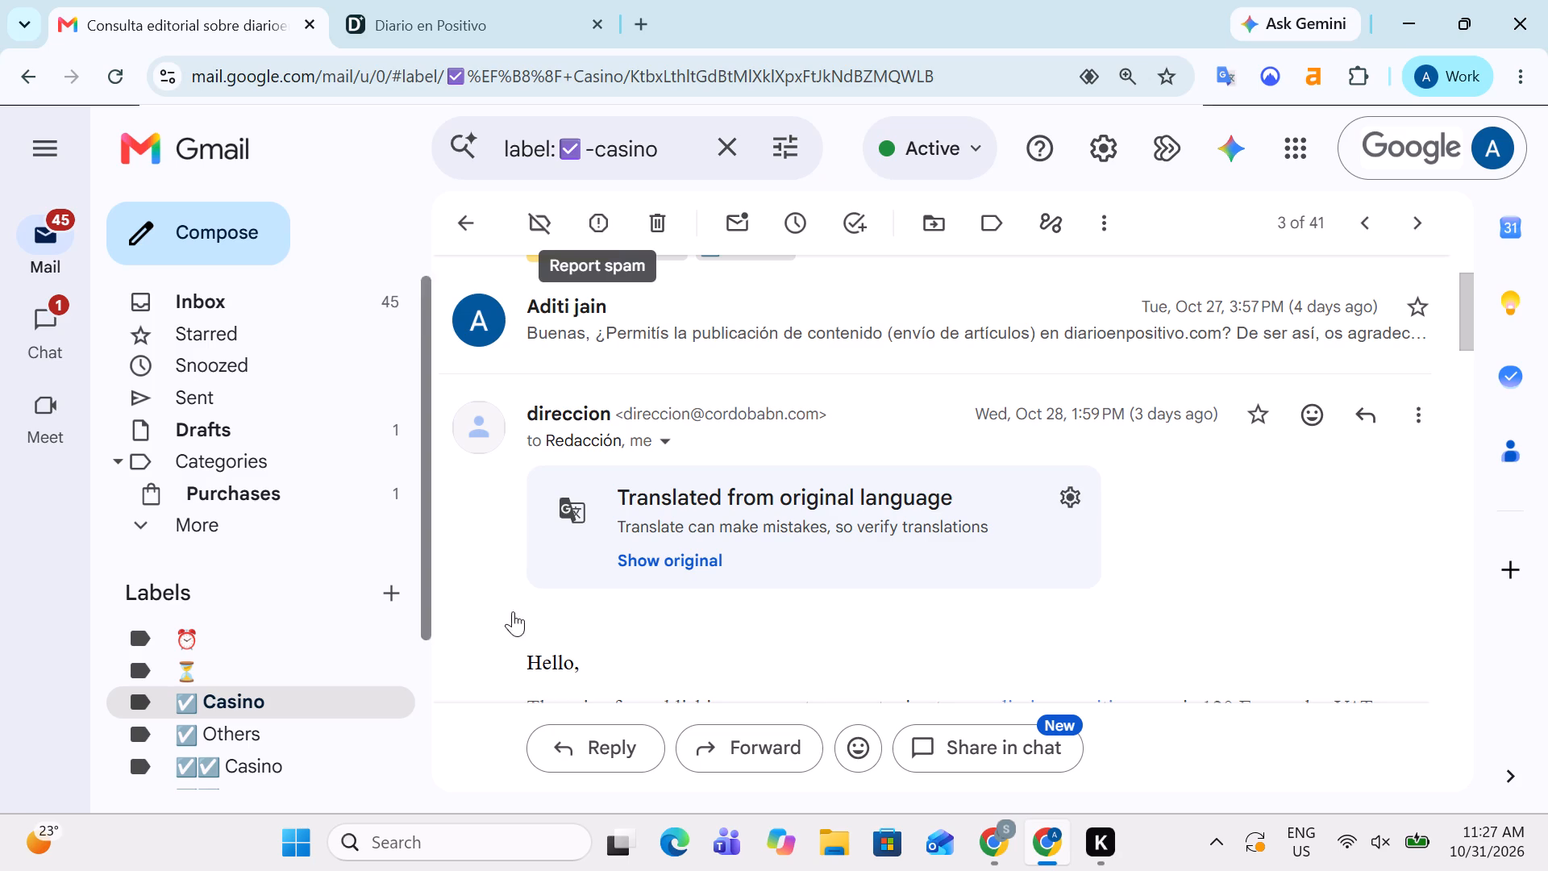
Copy the domain diarioenpositivo.com from the open site's address and enter it as the website in row 10935 of the New Master Sheet.
{"action": "scroll", "coordinate": [700, 530], "scroll_direction": "down", "scroll_amount": 3}
{"action": "scroll", "coordinate": [700, 530], "scroll_direction": "up", "scroll_amount": 2}
{"action": "left_click", "coordinate": [416, 0]}
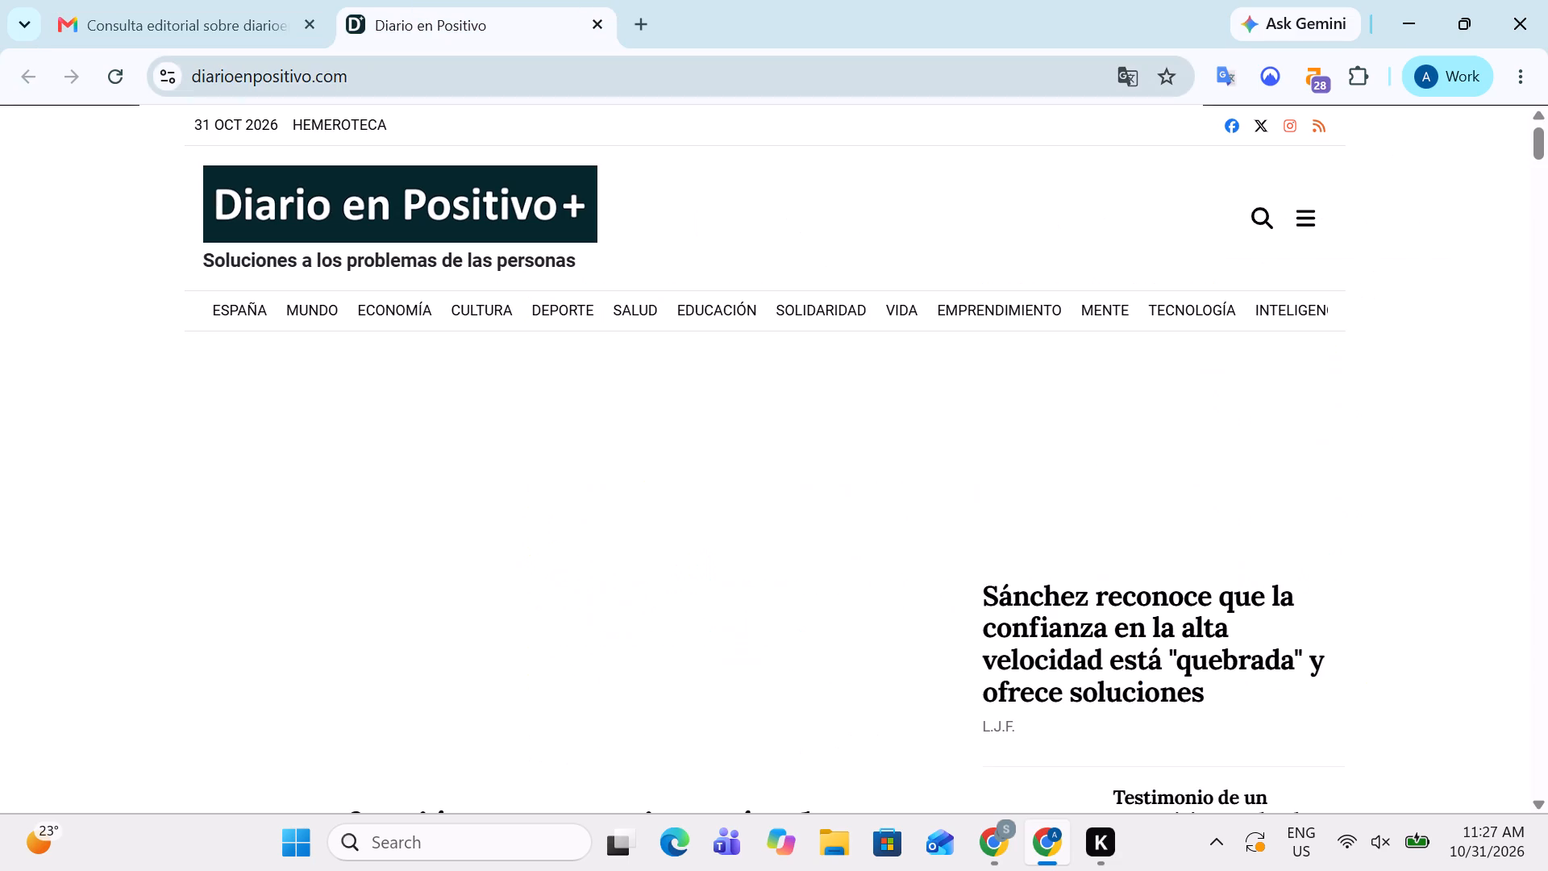
{"action": "left_click", "coordinate": [456, 73]}
{"action": "left_click_drag", "start_coordinate": [456, 73], "coordinate": [383, 74]}
{"action": "key", "text": "ctrl+c"}
{"action": "key", "text": "ctrl+c"}
{"action": "key", "text": "ctrl+c"}
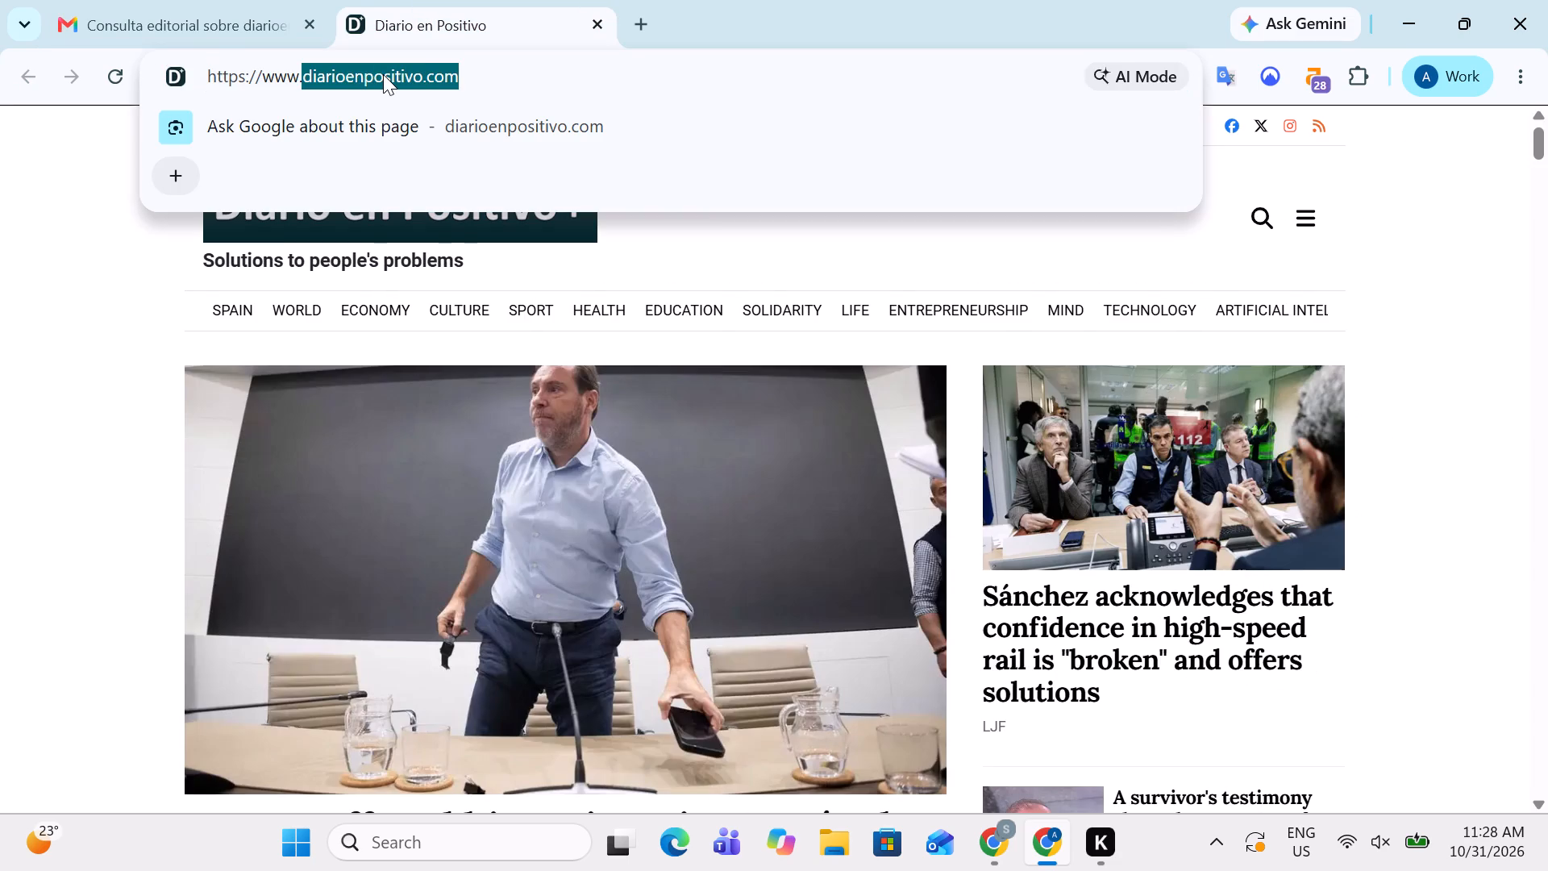
{"action": "key", "text": "alt+Tab"}
{"action": "key", "text": "Return"}
{"action": "key", "text": "ctrl+v"}
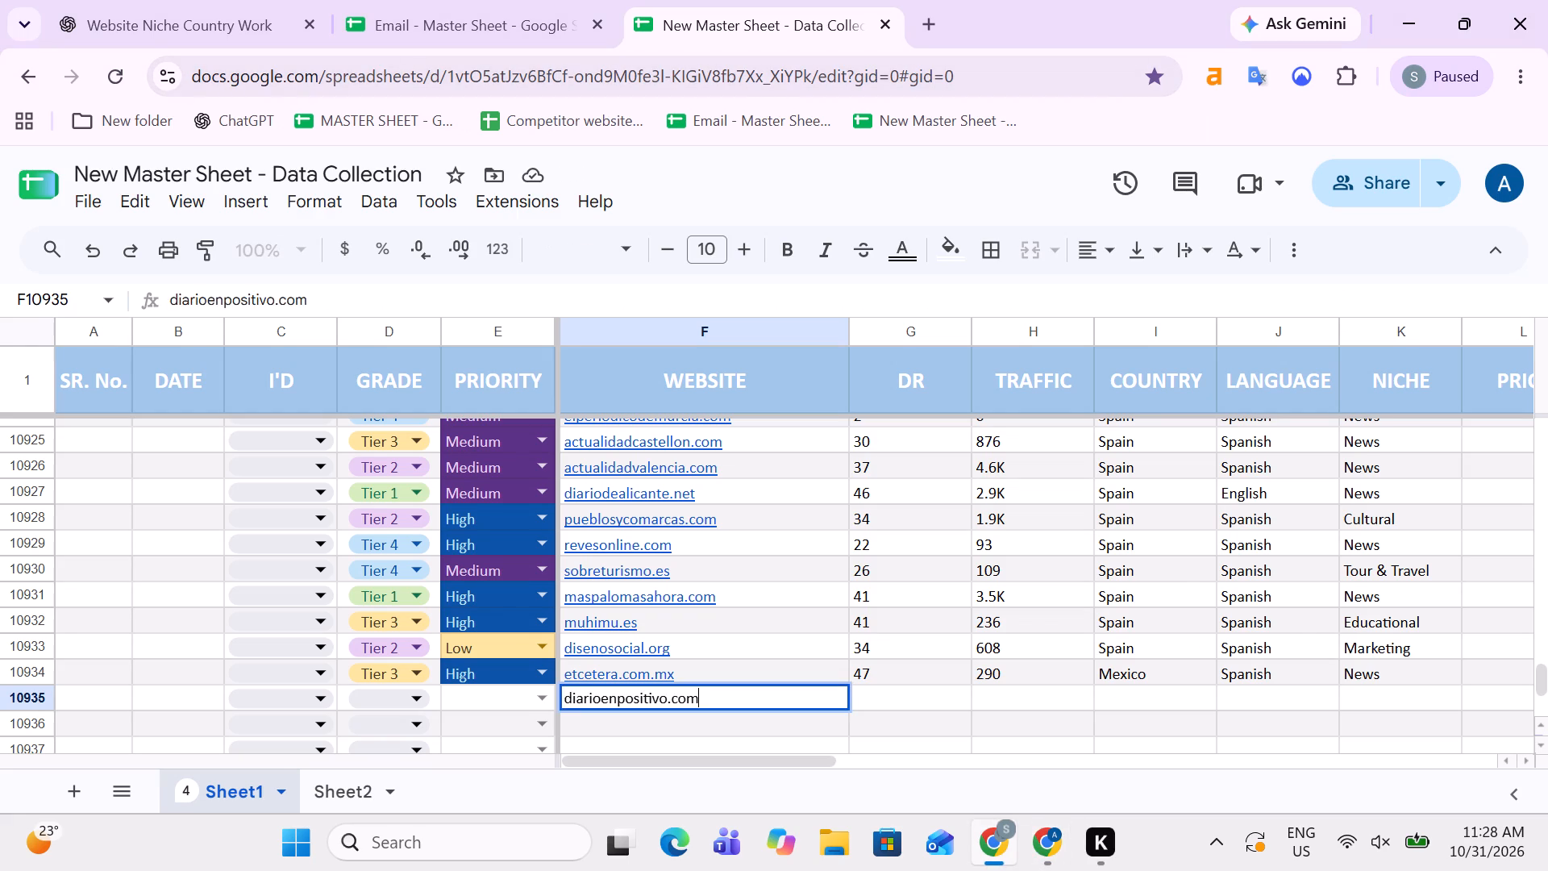
{"action": "key", "text": "Tab"}
Return to the Diario en Positivo site and open its Ahrefs metrics to check the domain rating and search traffic.
{"action": "key", "text": "alt+Tab"}
{"action": "scroll", "coordinate": [958, 490], "scroll_direction": "down", "scroll_amount": 8}
{"action": "scroll", "coordinate": [972, 511], "scroll_direction": "up", "scroll_amount": 10}
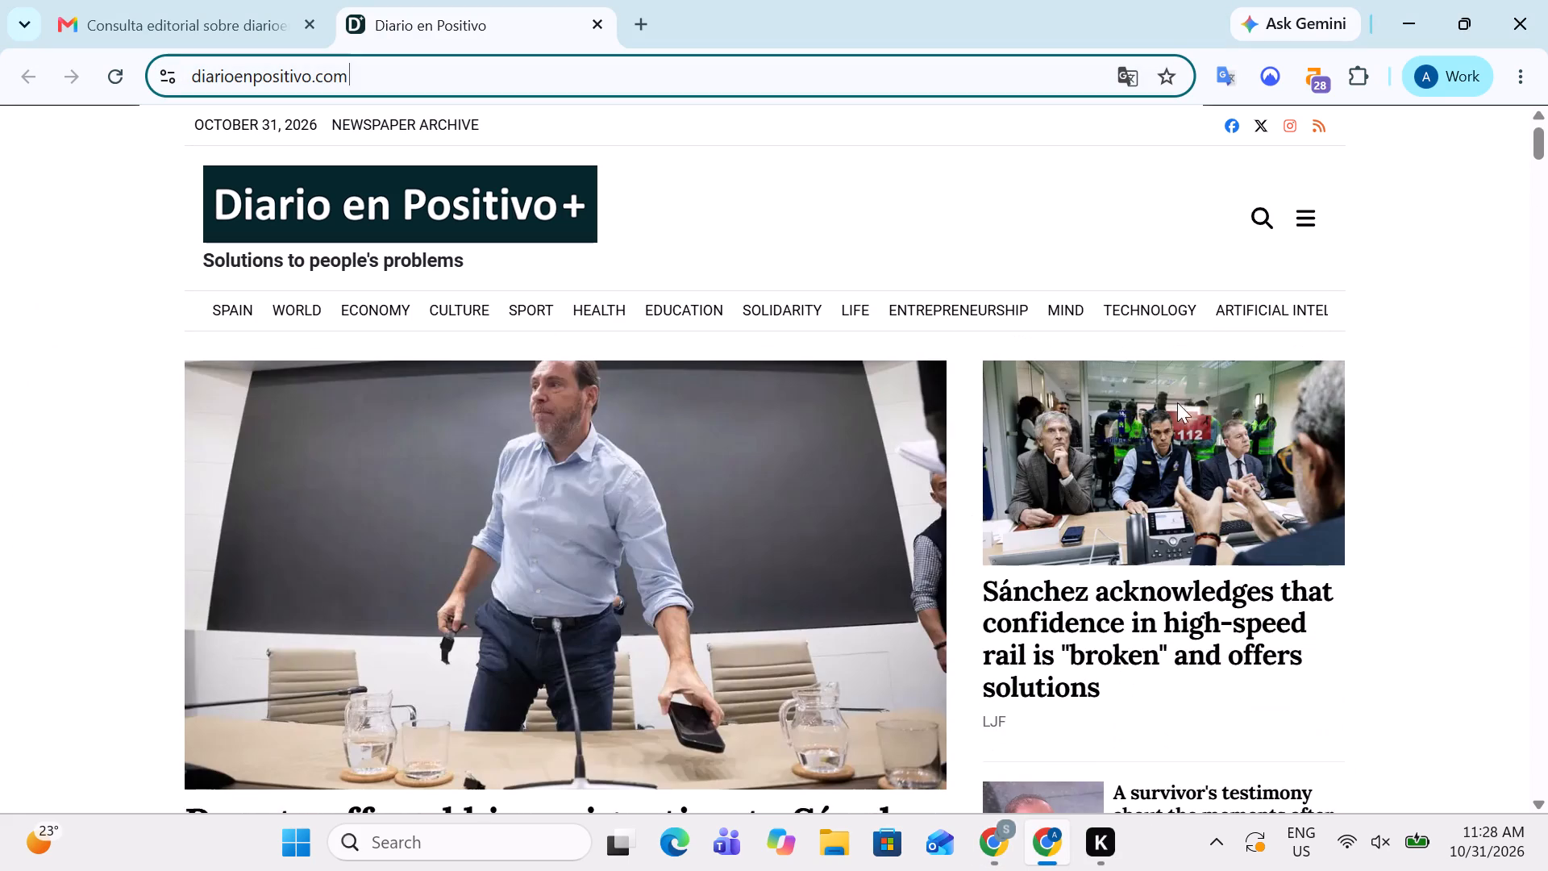
{"action": "left_click", "coordinate": [1305, 84]}
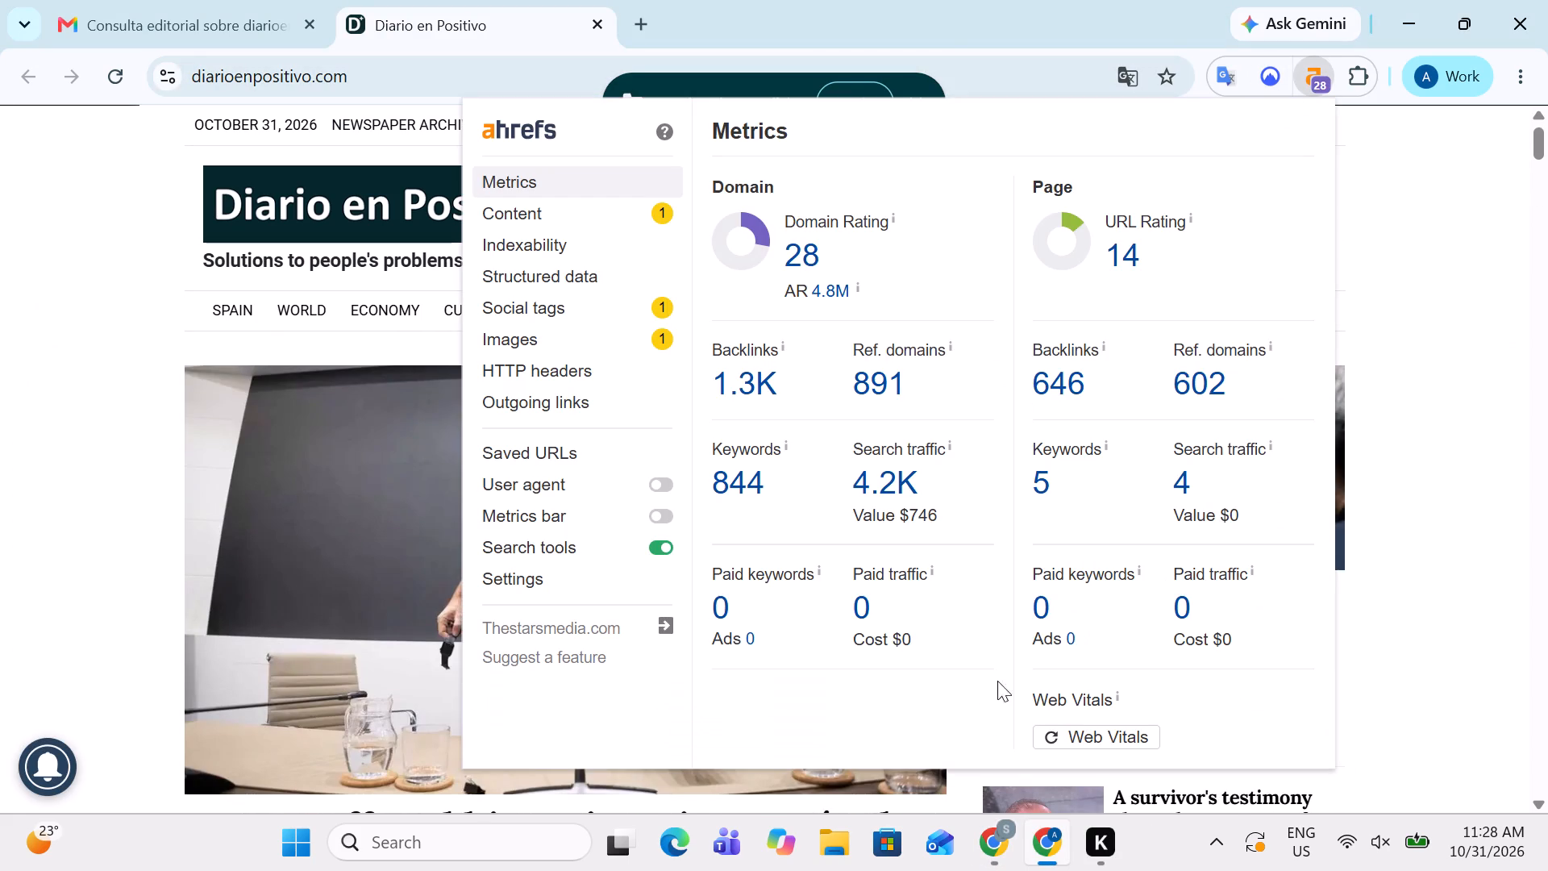
Record DR 28 and traffic 4.2K for diarioenpositivo.com in row 10935 of the New Master Sheet from the Ahrefs domain metrics.
{"action": "key", "text": "alt+Tab"}
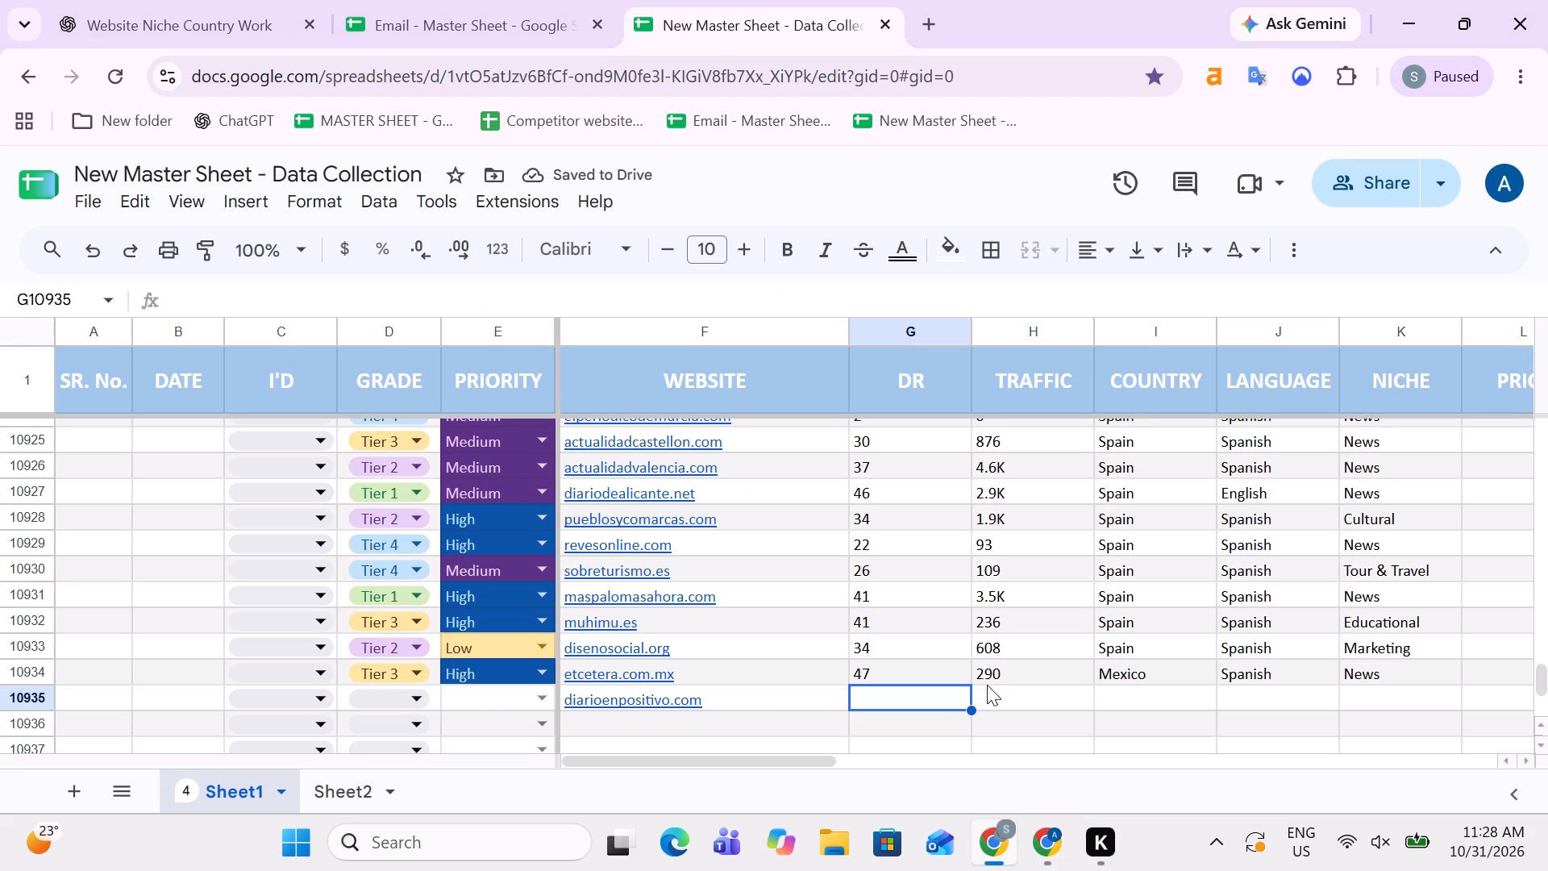
{"action": "type", "text": "28"}
{"action": "key", "text": "Right"}
{"action": "key", "text": "alt+Tab"}
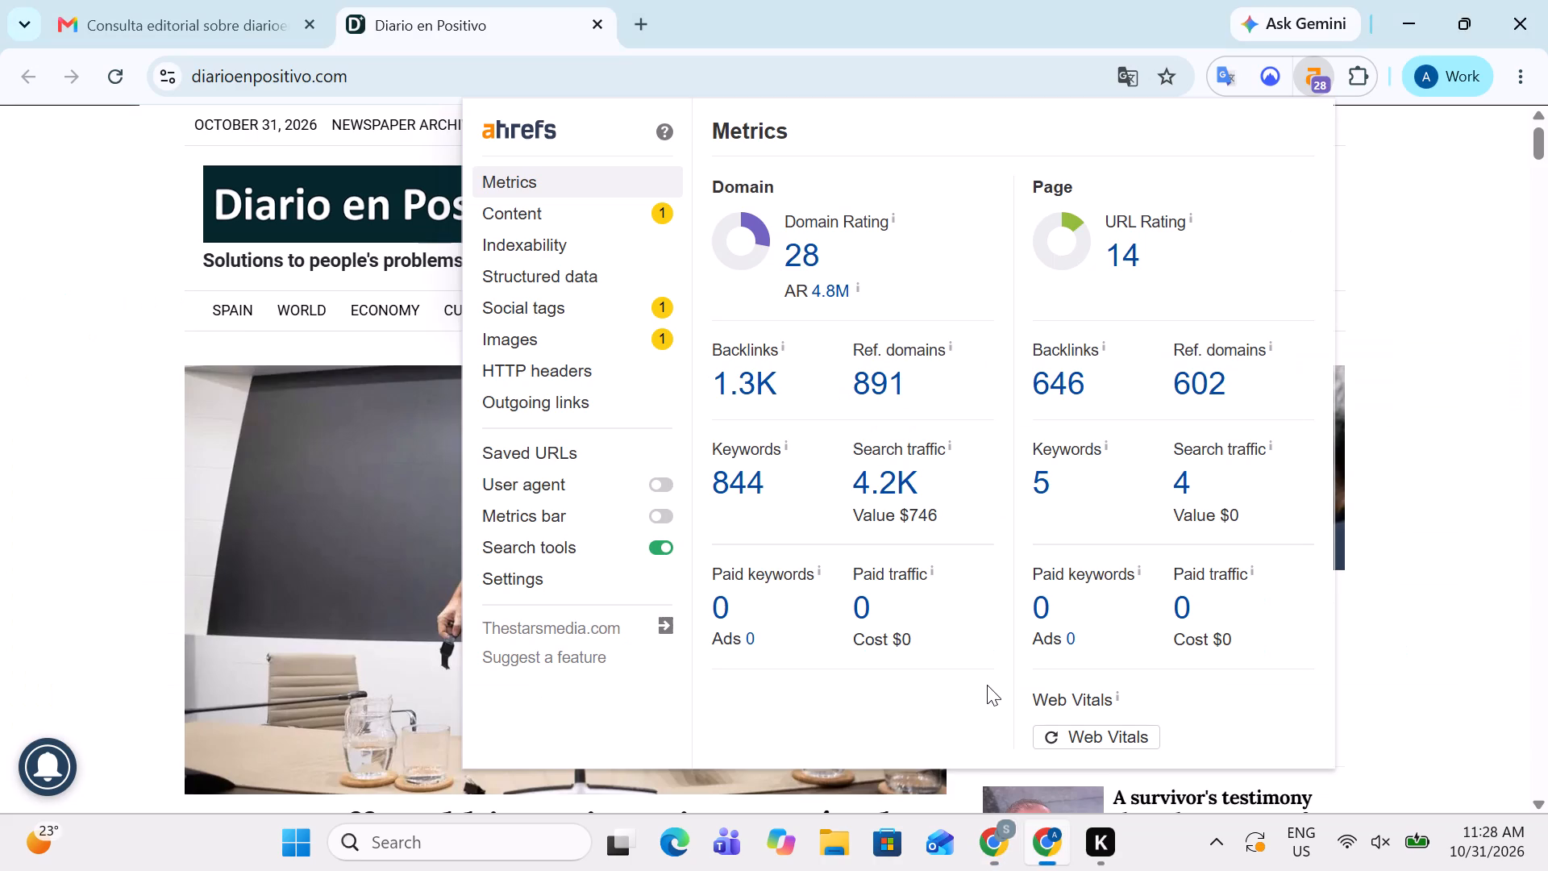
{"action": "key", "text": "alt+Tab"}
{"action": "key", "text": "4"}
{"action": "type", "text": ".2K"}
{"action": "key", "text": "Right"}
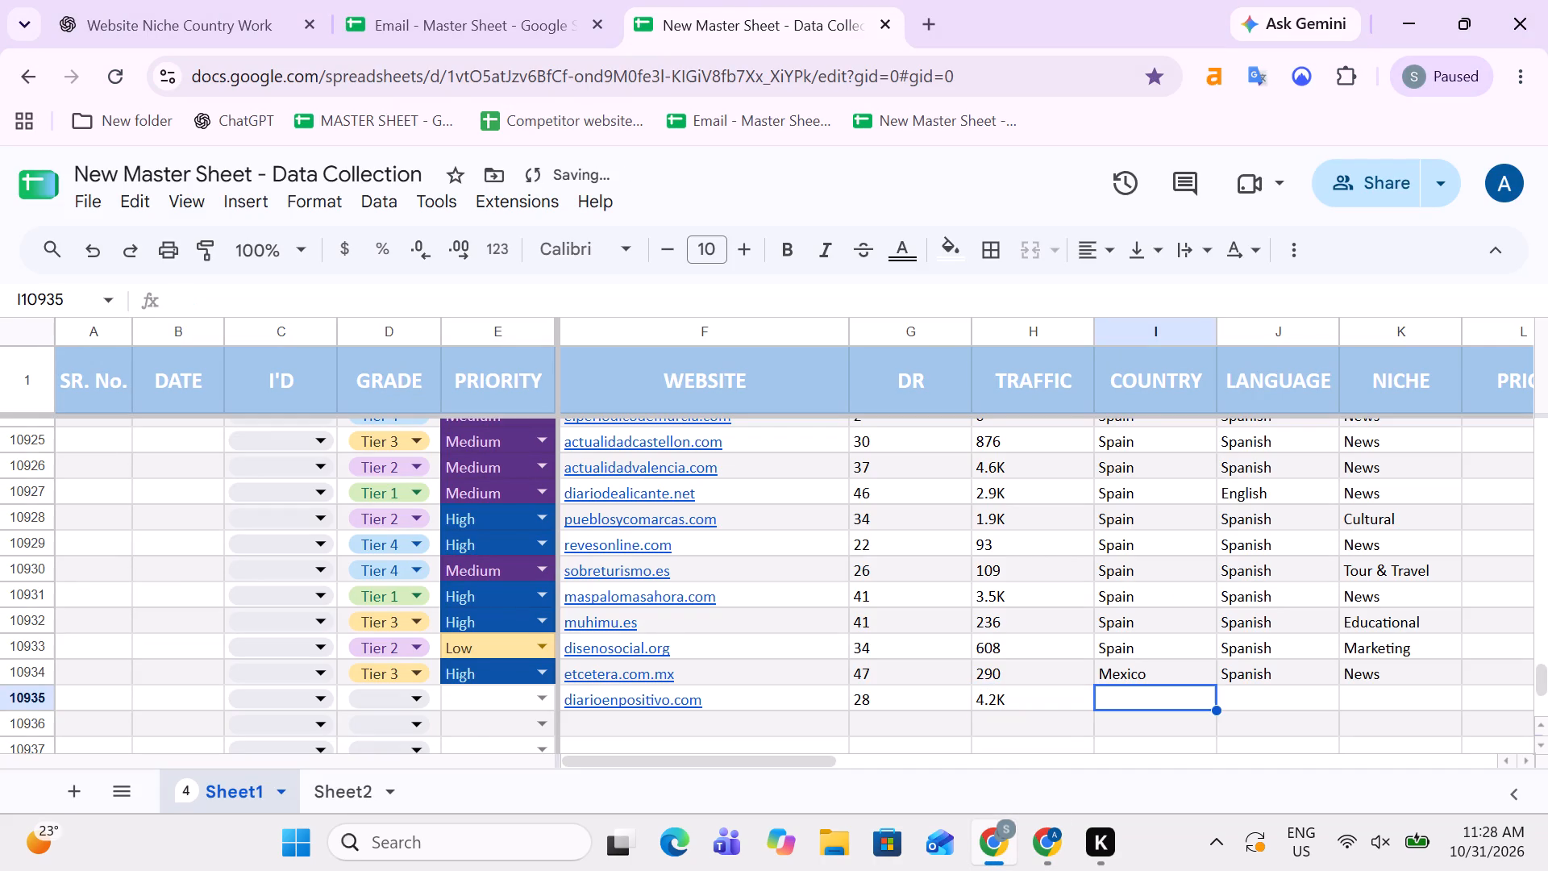
Dismiss the notification request on diarioenpositivo.com, search the site for Casino777, inspect the page it returns and close the site.
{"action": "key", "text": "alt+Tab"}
{"action": "left_click", "coordinate": [0, 567]}
{"action": "scroll", "coordinate": [928, 515], "scroll_direction": "up", "scroll_amount": 6}
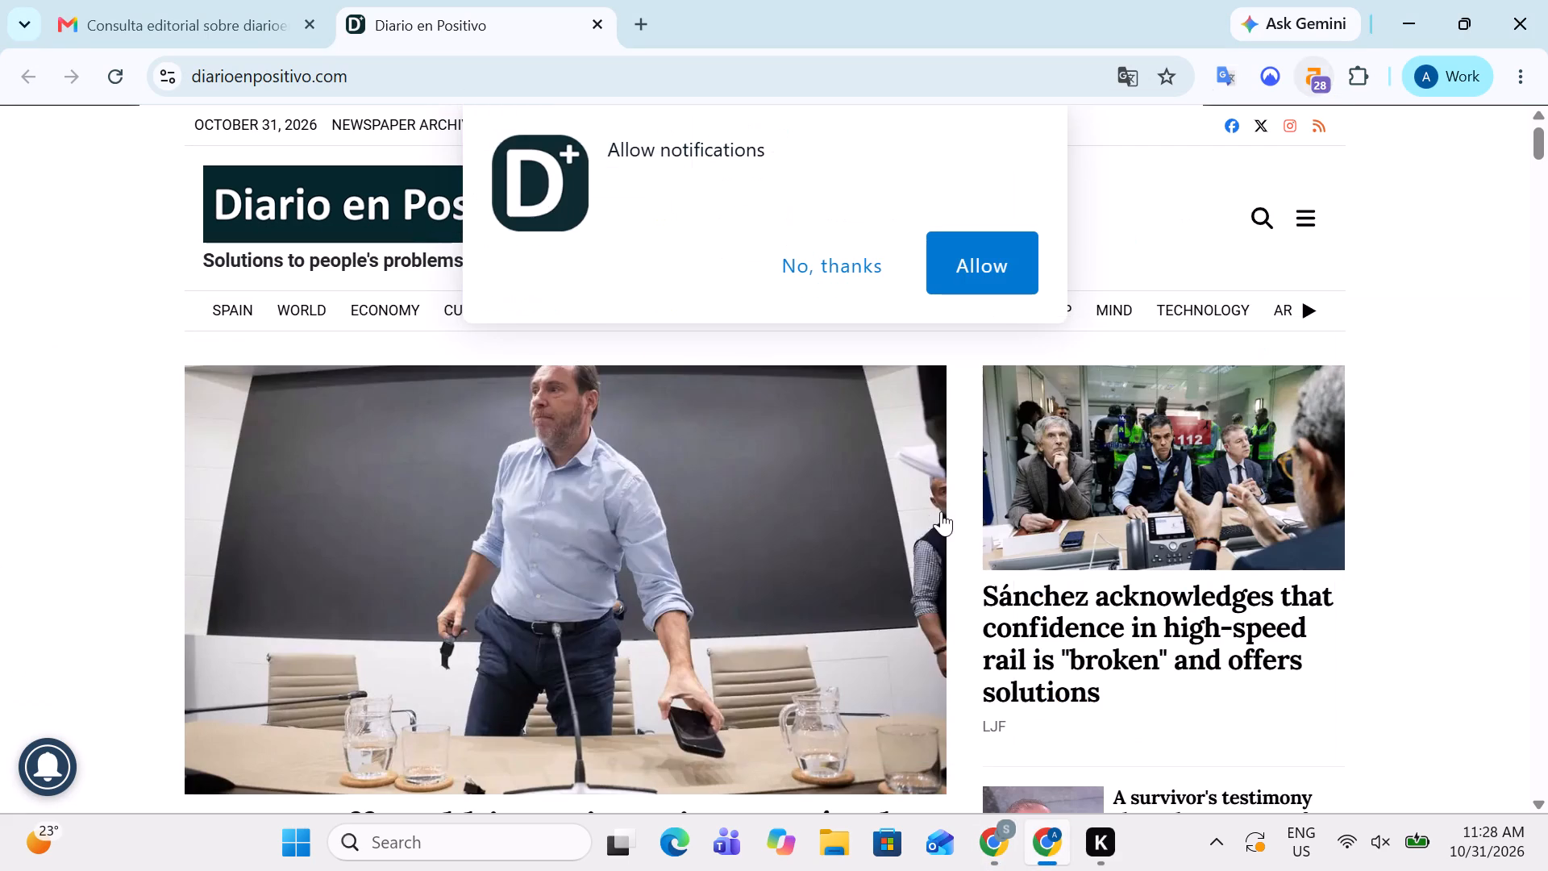
{"action": "scroll", "coordinate": [941, 511], "scroll_direction": "up", "scroll_amount": 2}
{"action": "scroll", "coordinate": [963, 516], "scroll_direction": "down", "scroll_amount": 6}
{"action": "left_click", "coordinate": [832, 263]}
{"action": "scroll", "coordinate": [1377, 374], "scroll_direction": "up", "scroll_amount": 5}
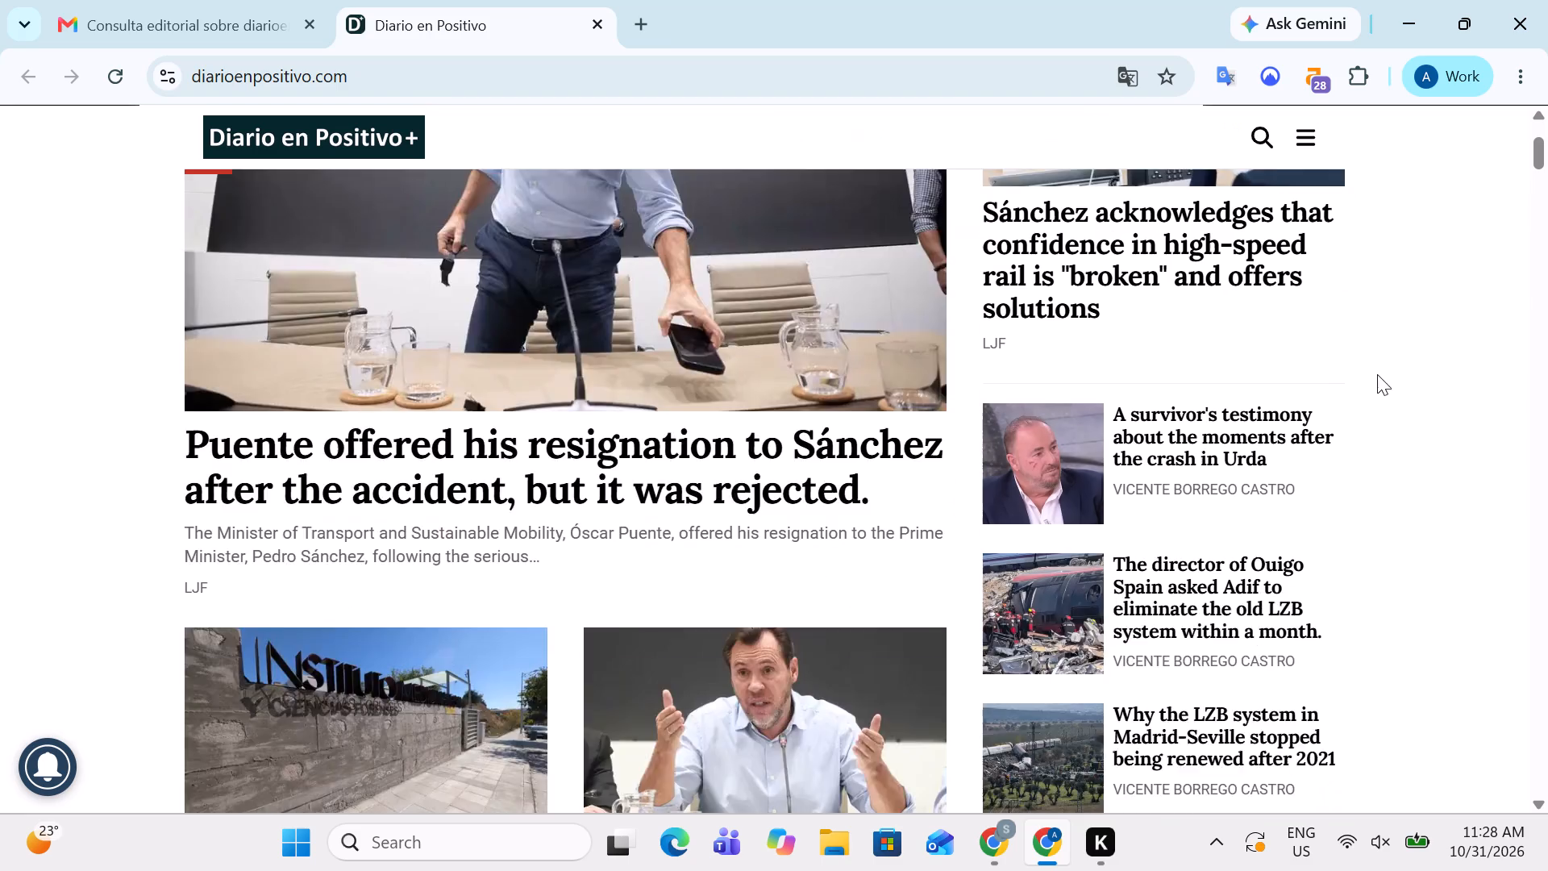
{"action": "left_click", "coordinate": [1254, 221]}
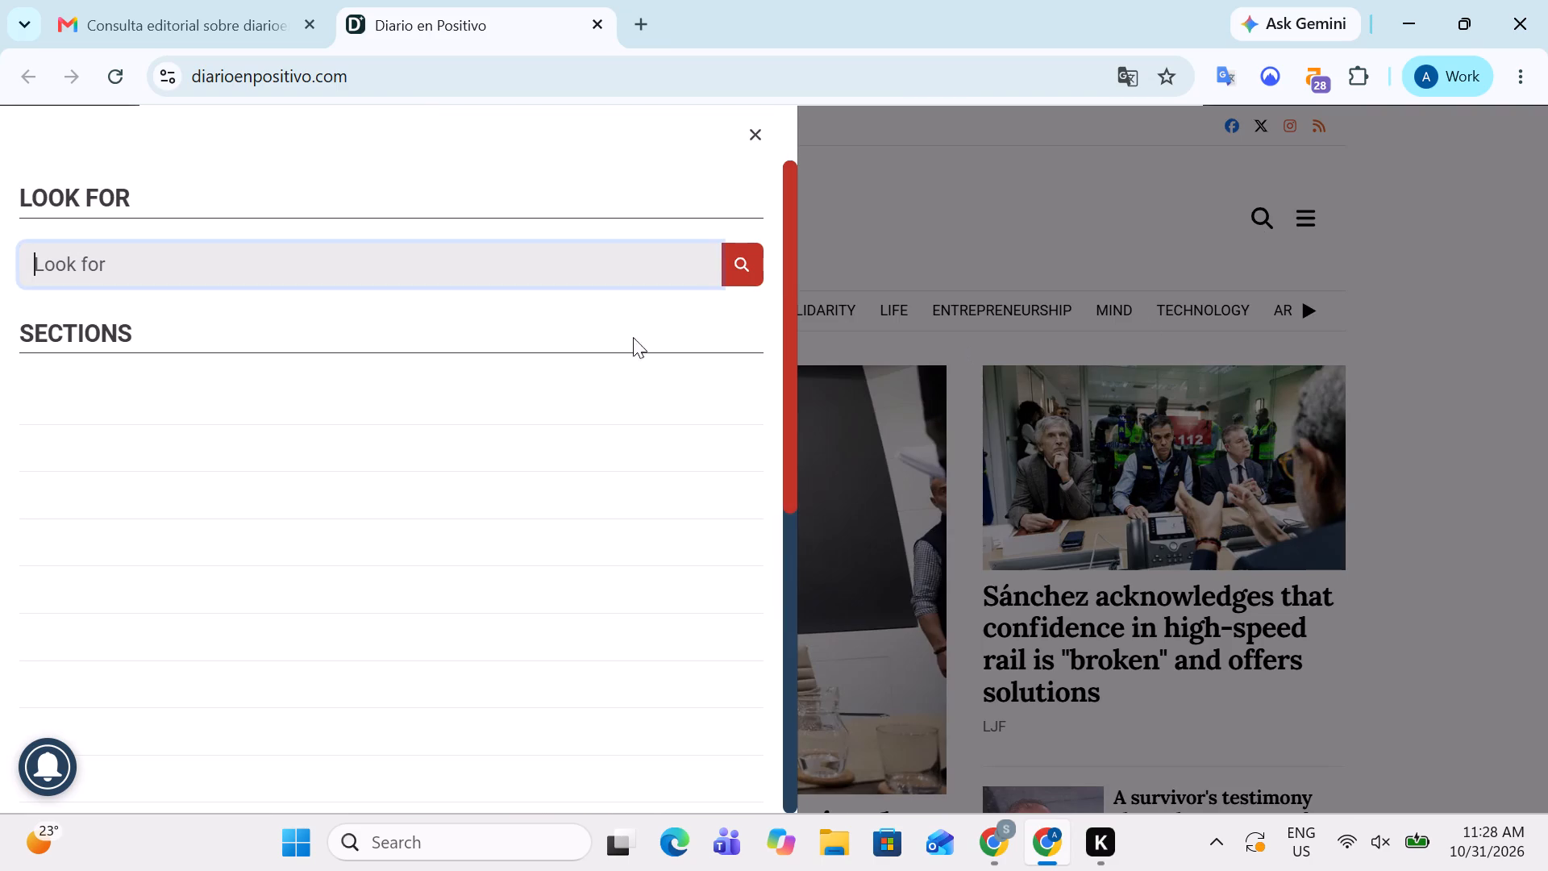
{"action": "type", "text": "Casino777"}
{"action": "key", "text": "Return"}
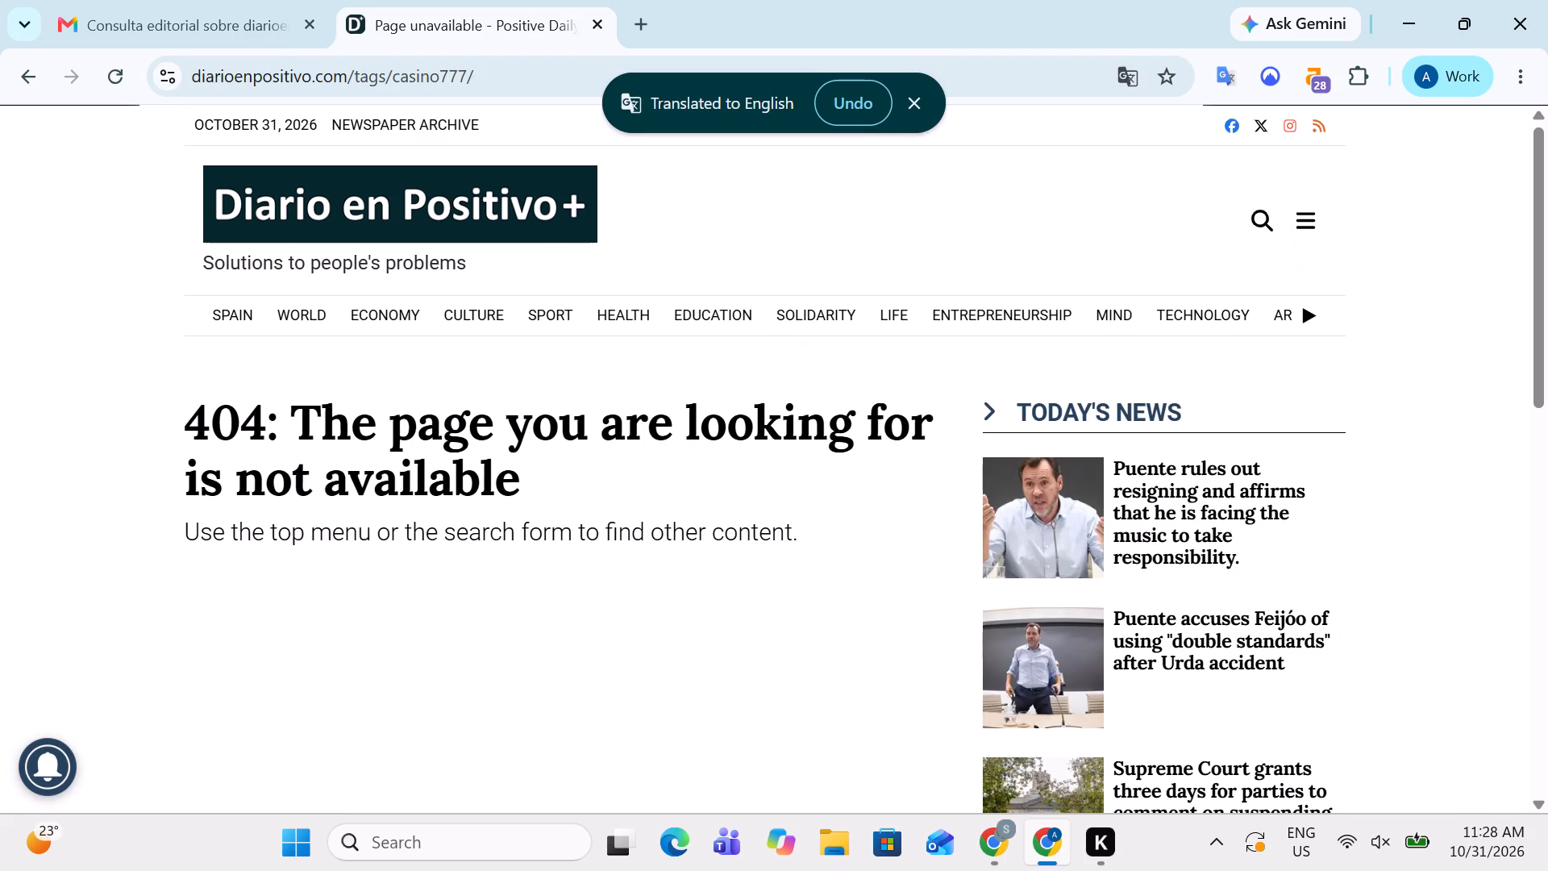
{"action": "scroll", "coordinate": [597, 469], "scroll_direction": "down", "scroll_amount": 5}
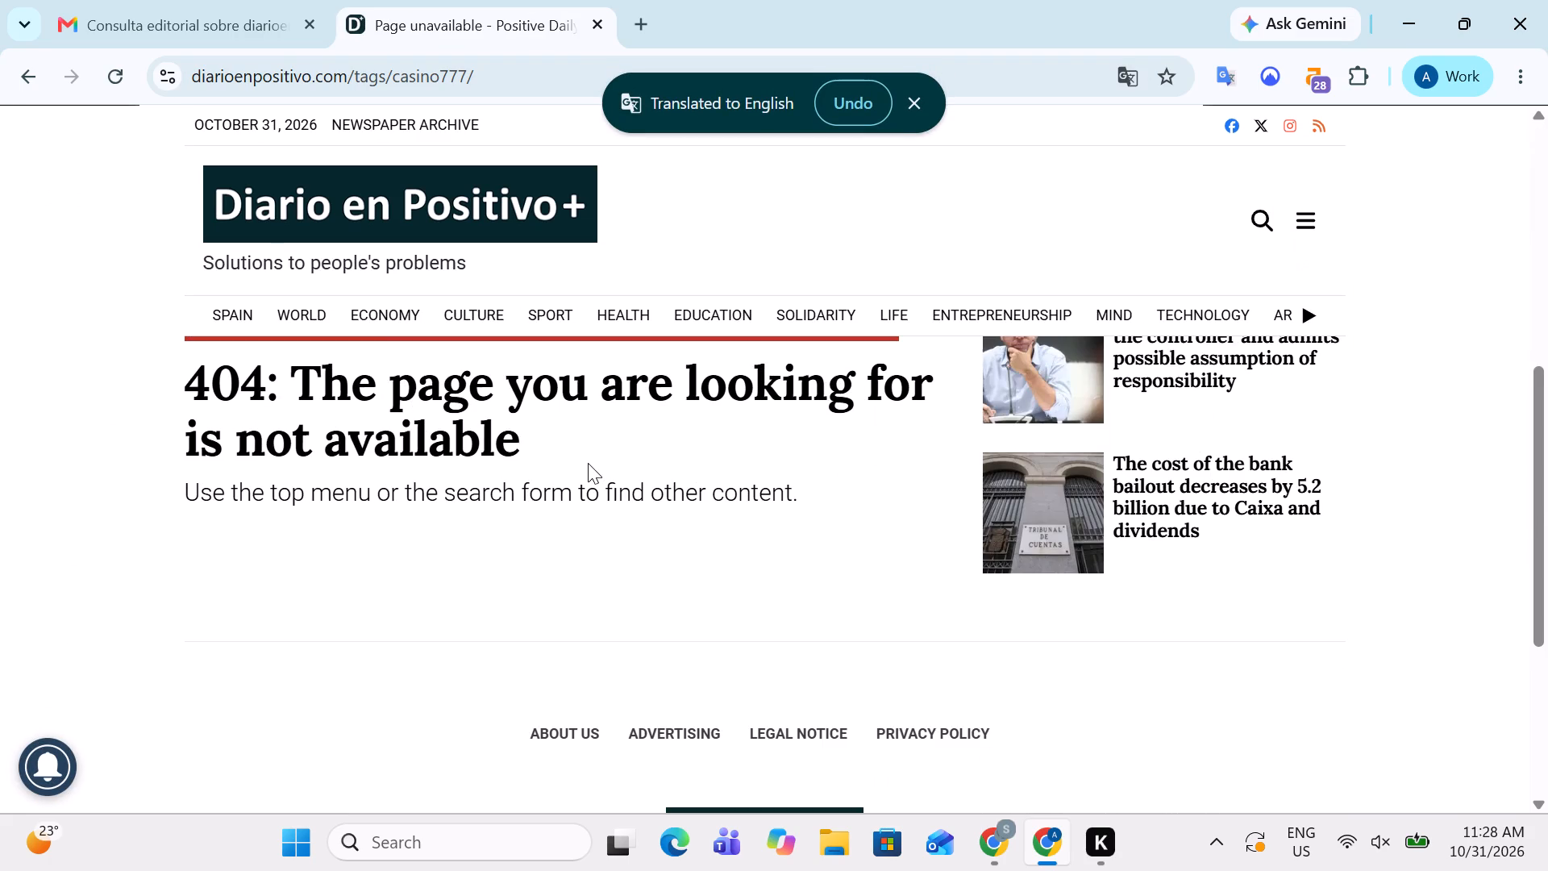
{"action": "scroll", "coordinate": [610, 406], "scroll_direction": "down", "scroll_amount": 4}
{"action": "scroll", "coordinate": [459, 377], "scroll_direction": "up", "scroll_amount": 5}
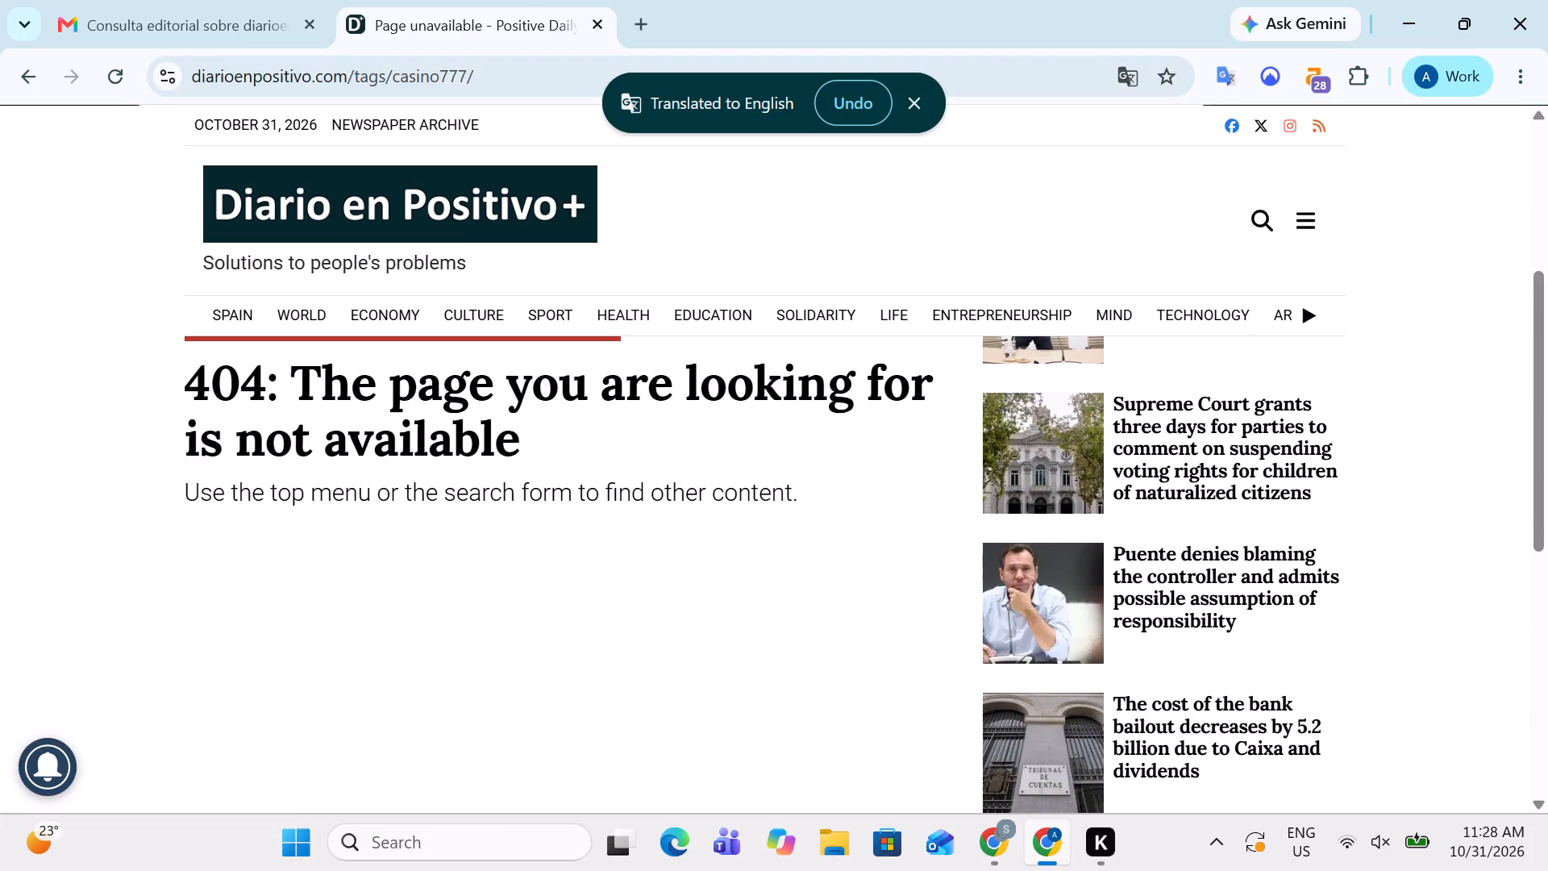
{"action": "left_click", "coordinate": [592, 24]}
{"action": "scroll", "coordinate": [821, 652], "scroll_direction": "down", "scroll_amount": 3}
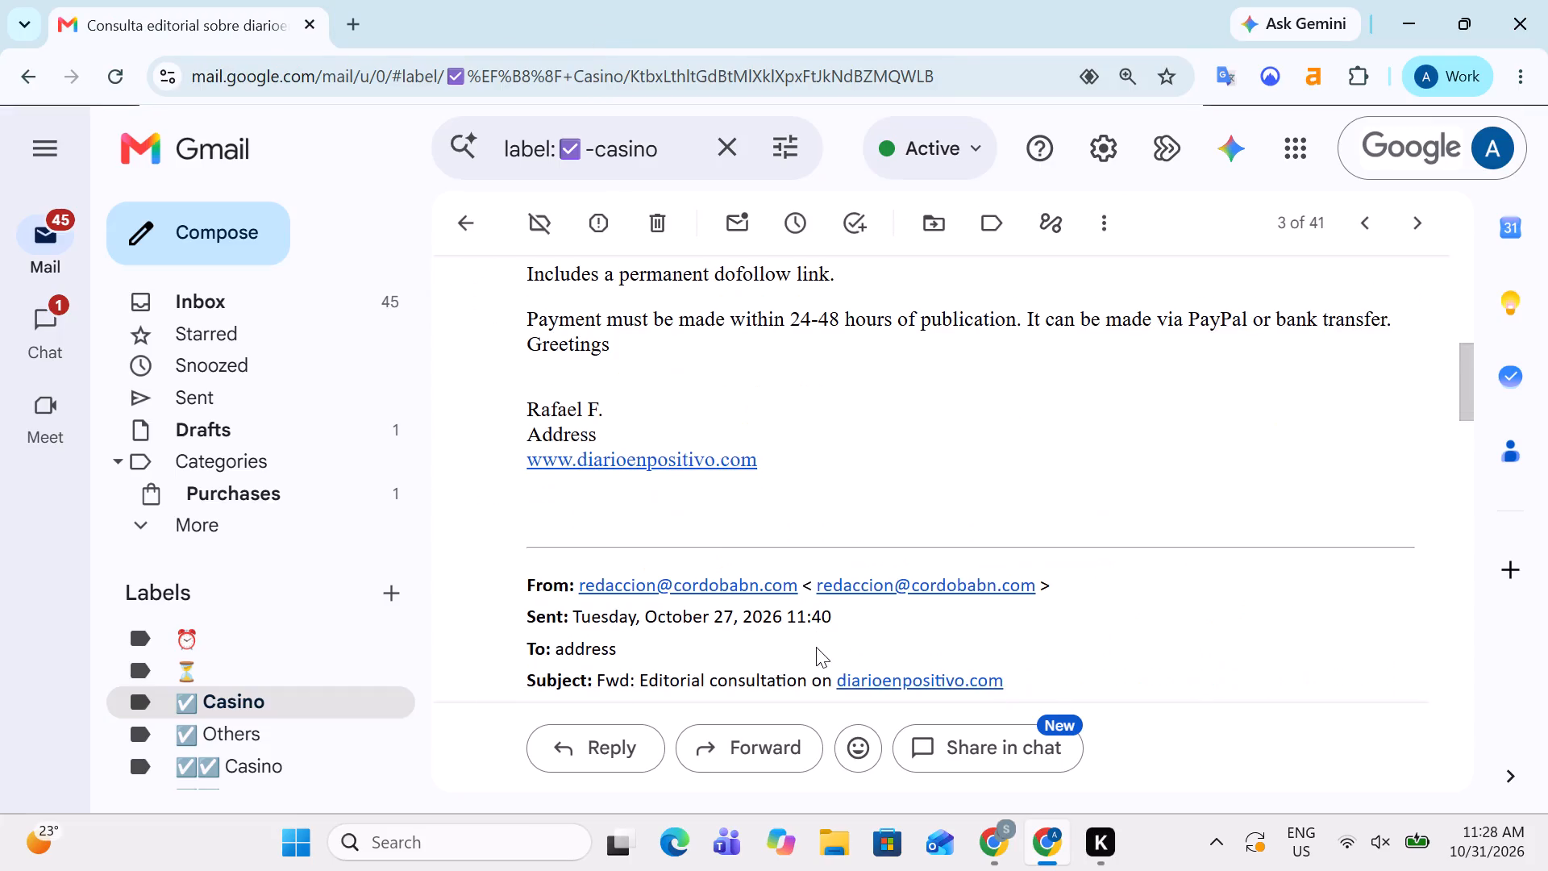
{"action": "scroll", "coordinate": [810, 544], "scroll_direction": "down", "scroll_amount": 7}
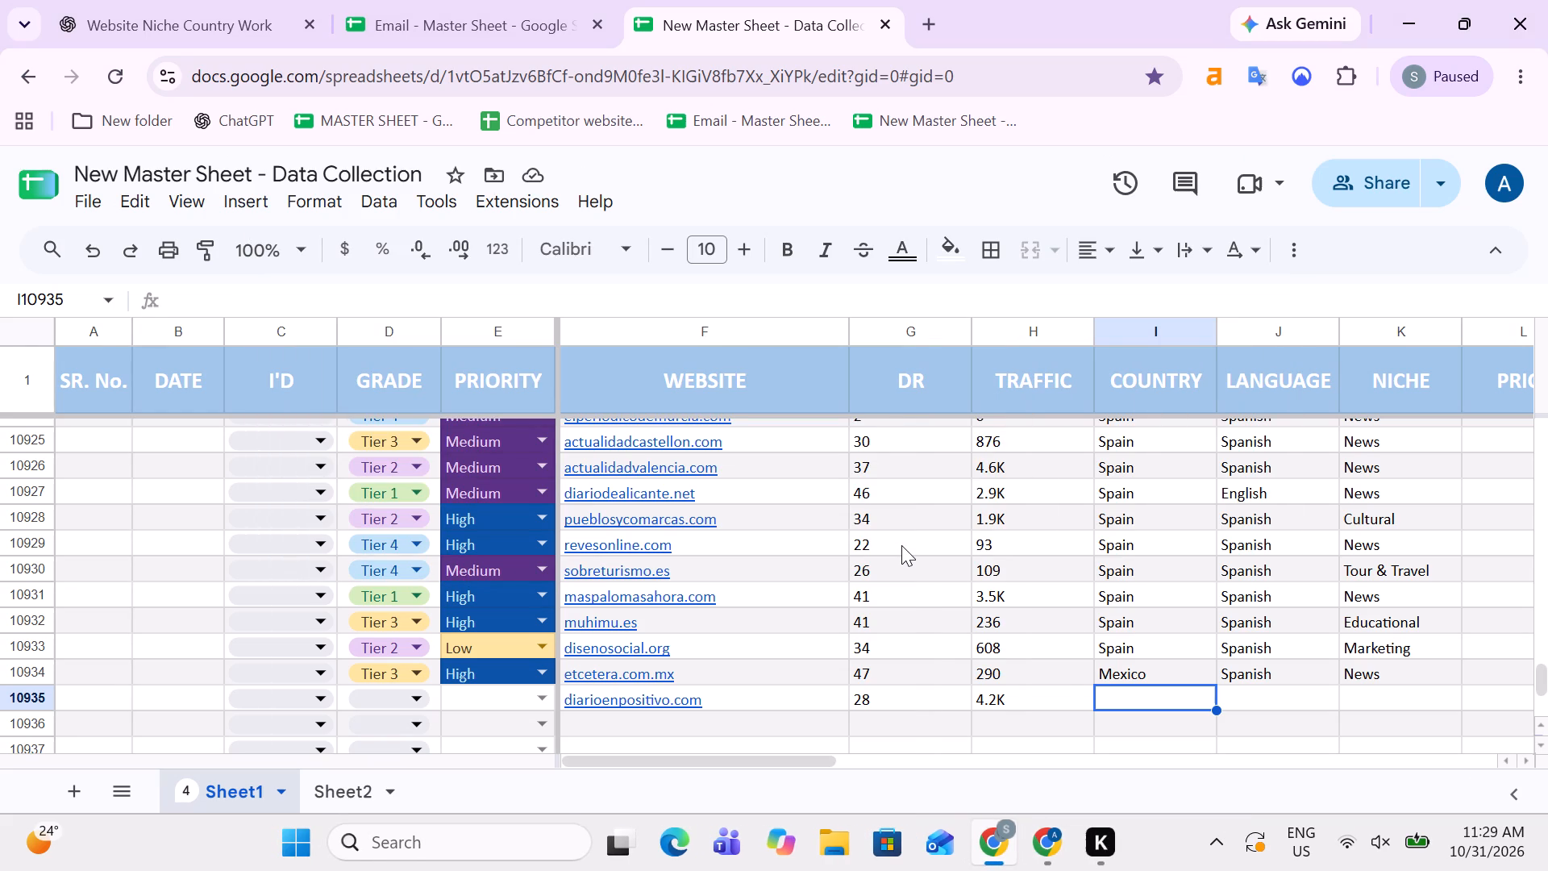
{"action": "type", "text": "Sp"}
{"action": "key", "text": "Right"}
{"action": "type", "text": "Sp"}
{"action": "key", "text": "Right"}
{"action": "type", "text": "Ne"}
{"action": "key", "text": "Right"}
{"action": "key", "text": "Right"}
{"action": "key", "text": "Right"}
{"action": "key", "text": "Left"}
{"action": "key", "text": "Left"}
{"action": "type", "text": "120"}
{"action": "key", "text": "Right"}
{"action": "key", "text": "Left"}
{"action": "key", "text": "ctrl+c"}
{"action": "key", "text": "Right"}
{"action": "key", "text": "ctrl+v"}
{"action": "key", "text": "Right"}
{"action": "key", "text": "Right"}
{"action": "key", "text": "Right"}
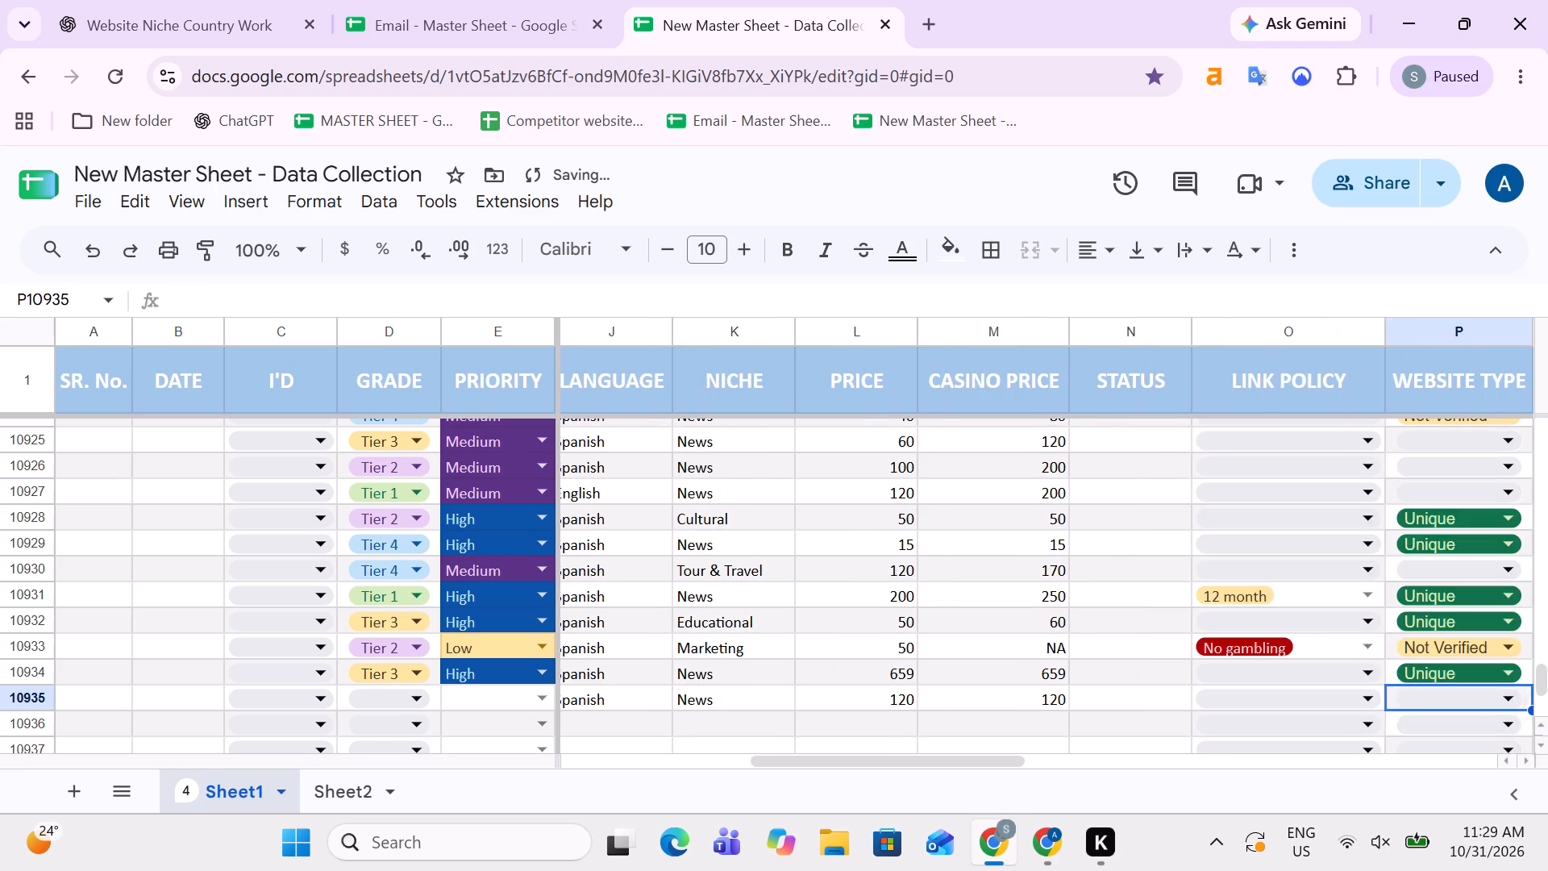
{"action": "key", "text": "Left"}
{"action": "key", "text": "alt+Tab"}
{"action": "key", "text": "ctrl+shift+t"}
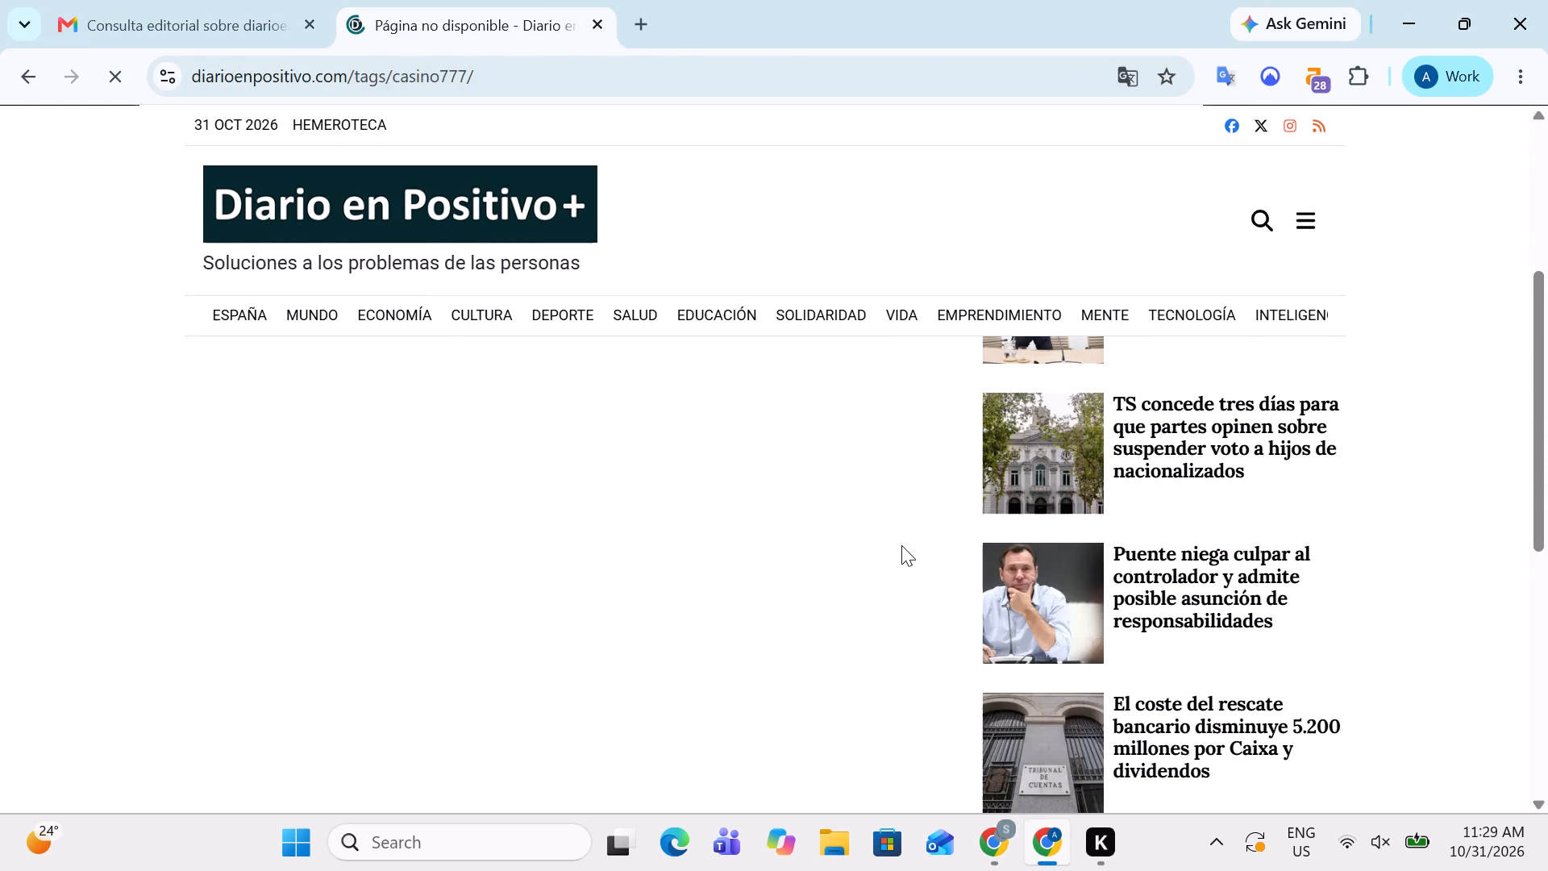
{"action": "scroll", "coordinate": [701, 695], "scroll_direction": "up", "scroll_amount": 5}
{"action": "left_click", "coordinate": [596, 22]}
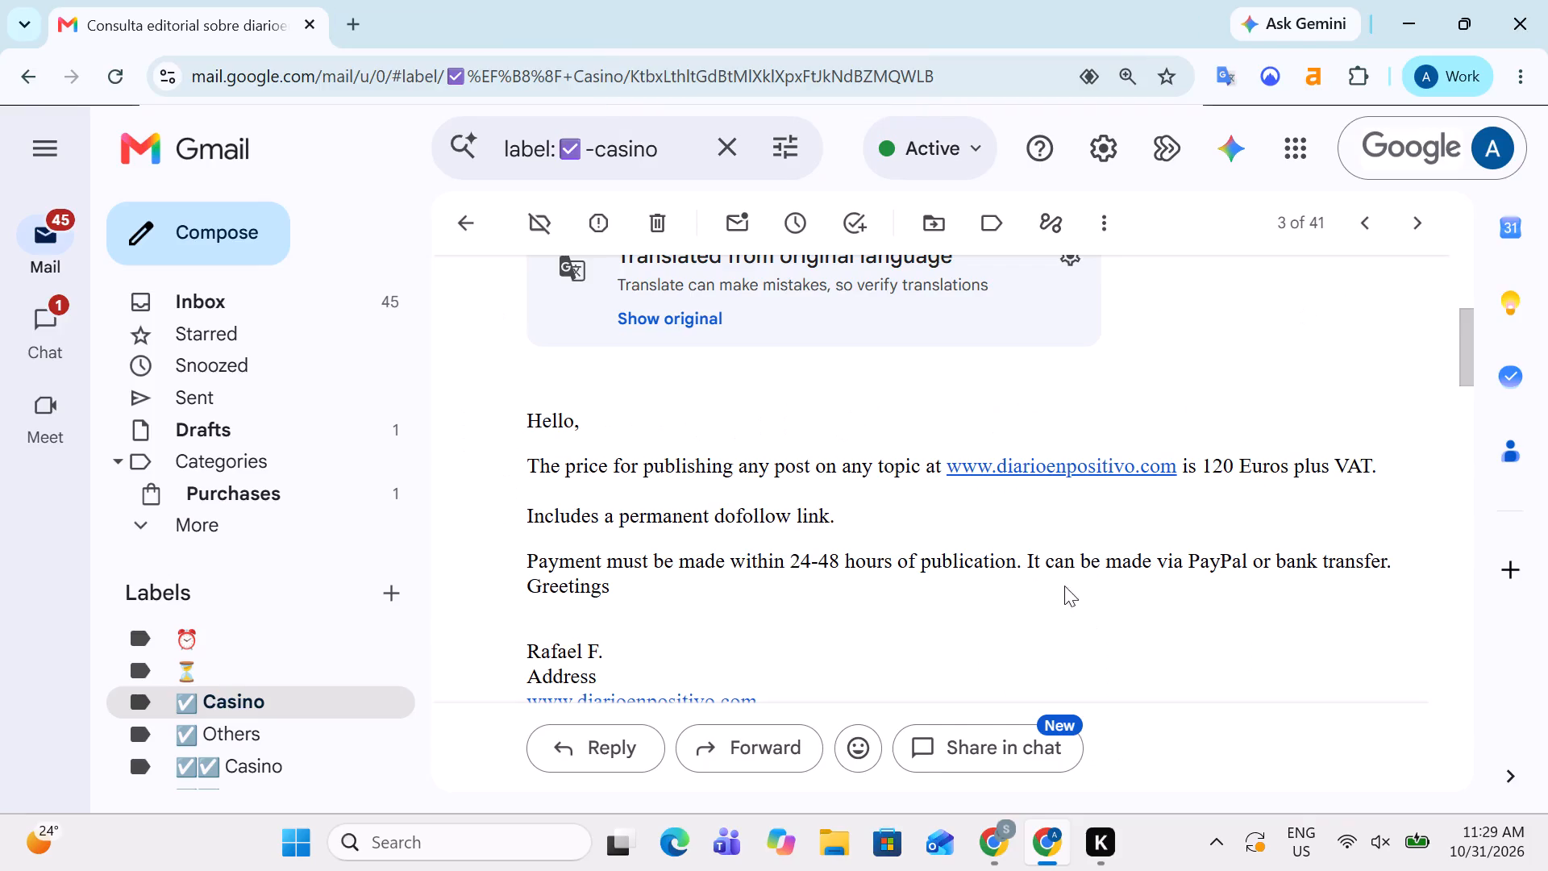
{"action": "key", "text": "alt+Tab"}
{"action": "key", "text": "Right"}
{"action": "key", "text": "Left"}
{"action": "key", "text": "Right"}
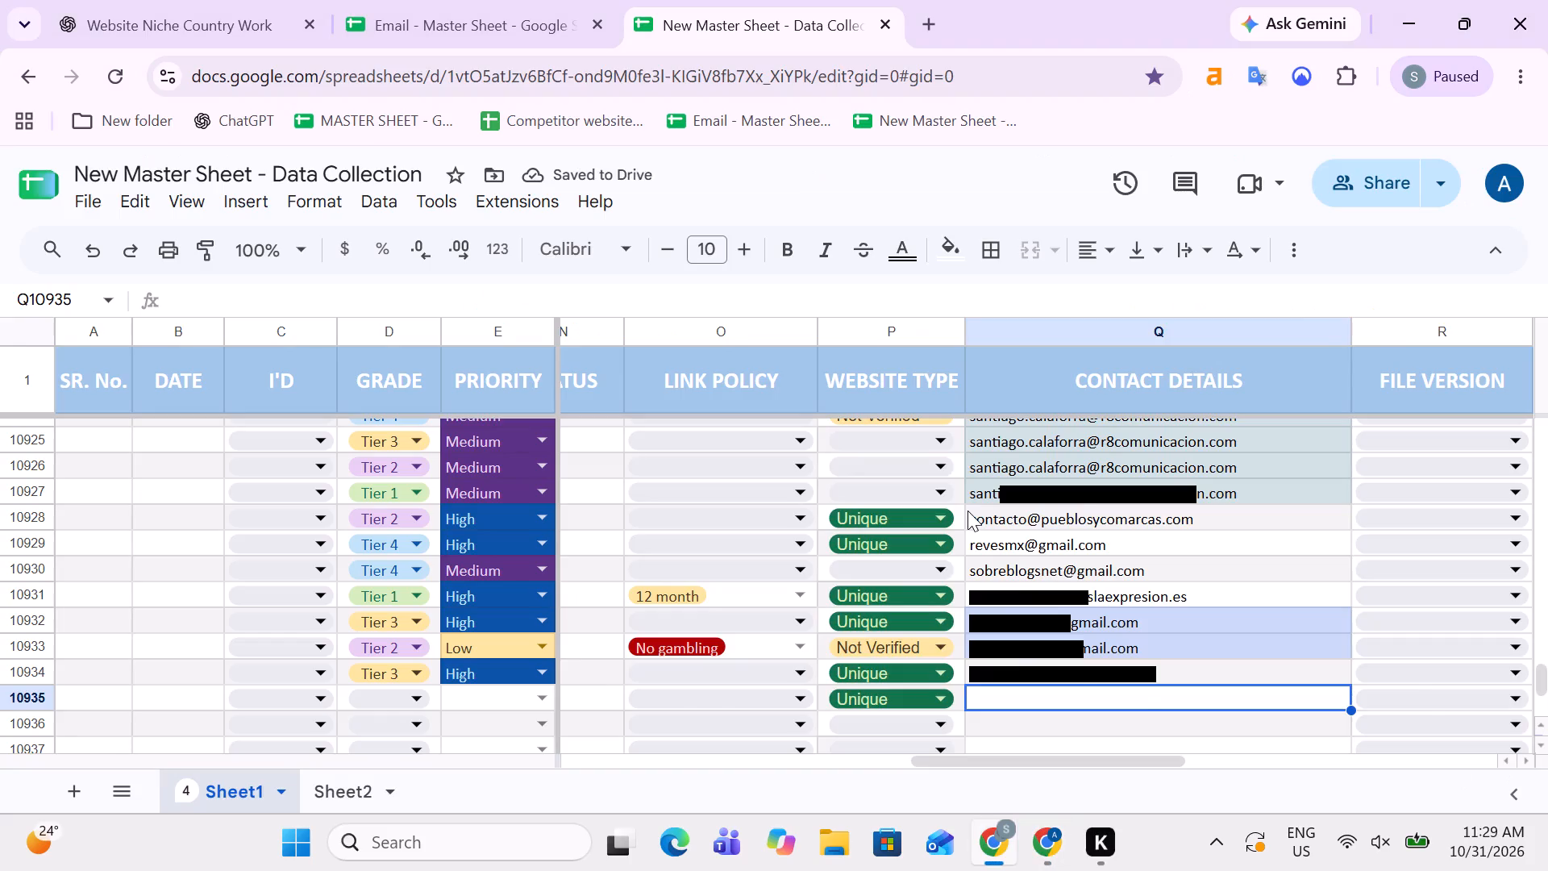
{"action": "key", "text": "ctrl+v"}
{"action": "key", "text": "Right"}
{"action": "key", "text": "Right"}
{"action": "key", "text": "Left"}
{"action": "key", "text": "Left"}
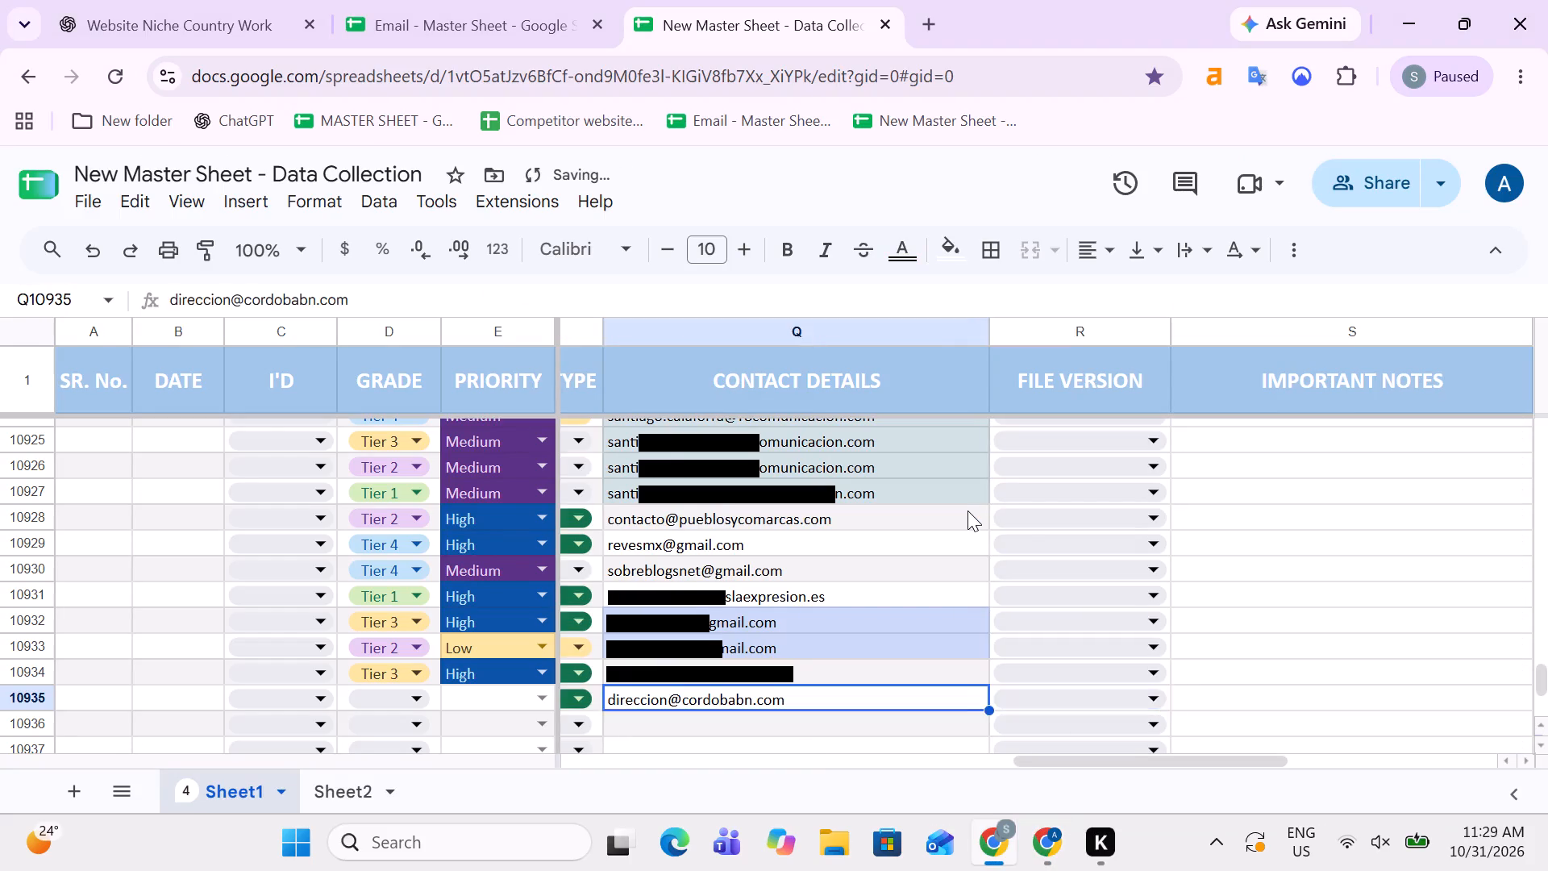
Set the priority of diarioenpositivo.com in row 10935 to High.
{"action": "key", "text": "Right"}
{"action": "key", "text": "Left"}
{"action": "key", "text": "Left"}
{"action": "key", "text": "Left"}
{"action": "key", "text": "Left"}
{"action": "key", "text": "Left"}
{"action": "key", "text": "Left"}
{"action": "key", "text": "Left"}
{"action": "key", "text": "Left"}
{"action": "key", "text": "Left"}
{"action": "key", "text": "Left"}
{"action": "key", "text": "Left"}
{"action": "key", "text": "Left"}
{"action": "key", "text": "Left"}
{"action": "key", "text": "Left"}
{"action": "key", "text": "Left"}
{"action": "key", "text": "Left"}
{"action": "key", "text": "Left"}
{"action": "key", "text": "Left"}
{"action": "key", "text": "Right"}
{"action": "key", "text": "Right"}
{"action": "key", "text": "Right"}
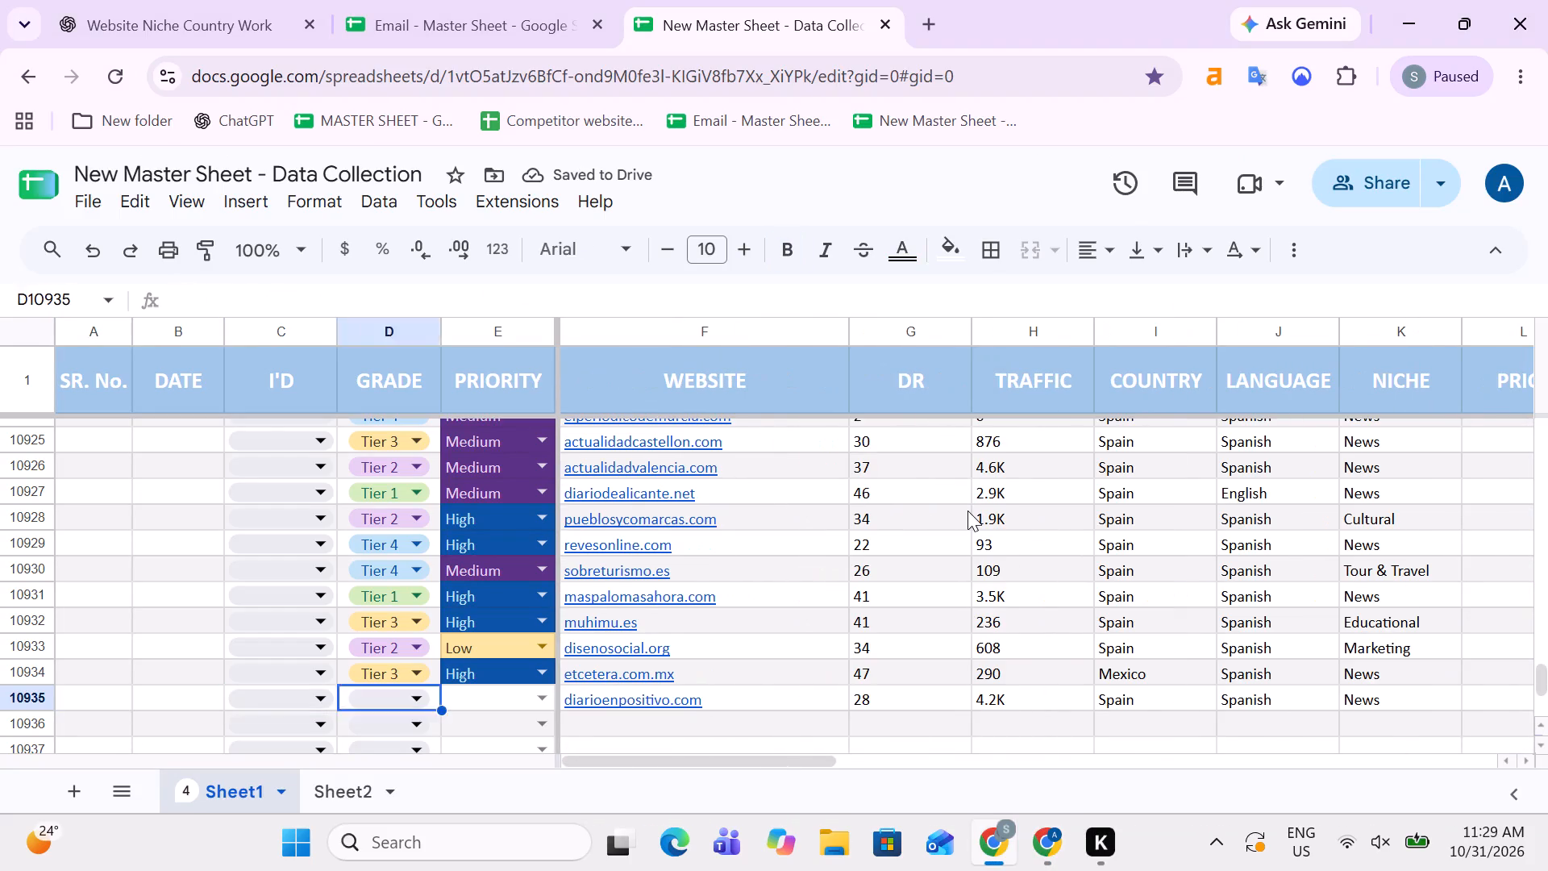
{"action": "key", "text": "Right"}
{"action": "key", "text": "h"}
{"action": "key", "text": "Down"}
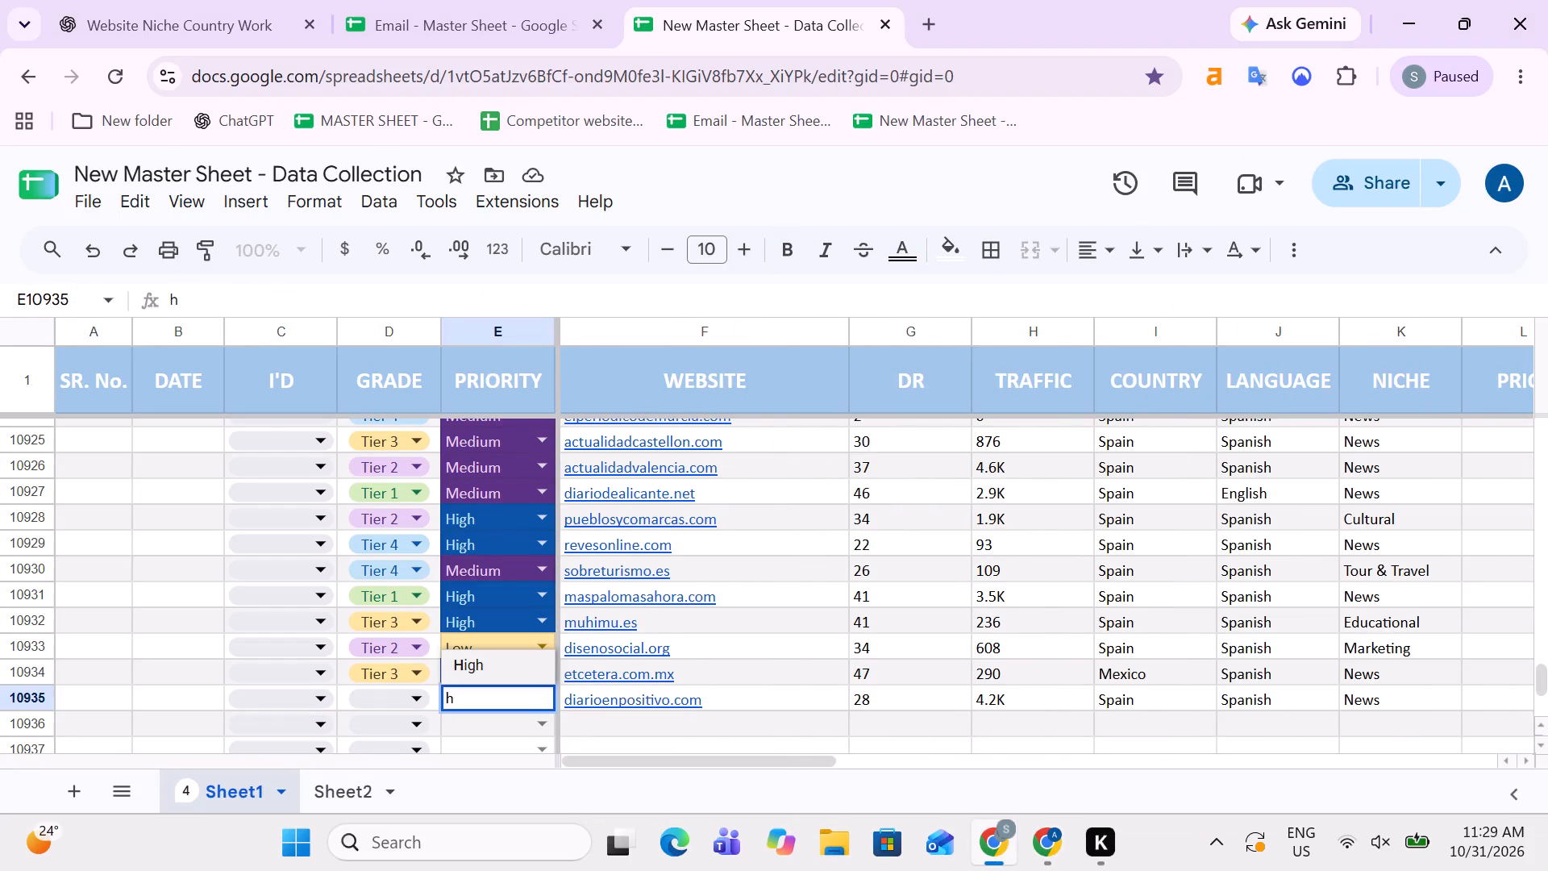
{"action": "key", "text": "Return"}
Set the grade of diarioenpositivo.com in row 10935 to Tier 3.
{"action": "key", "text": "Up"}
{"action": "key", "text": "Left"}
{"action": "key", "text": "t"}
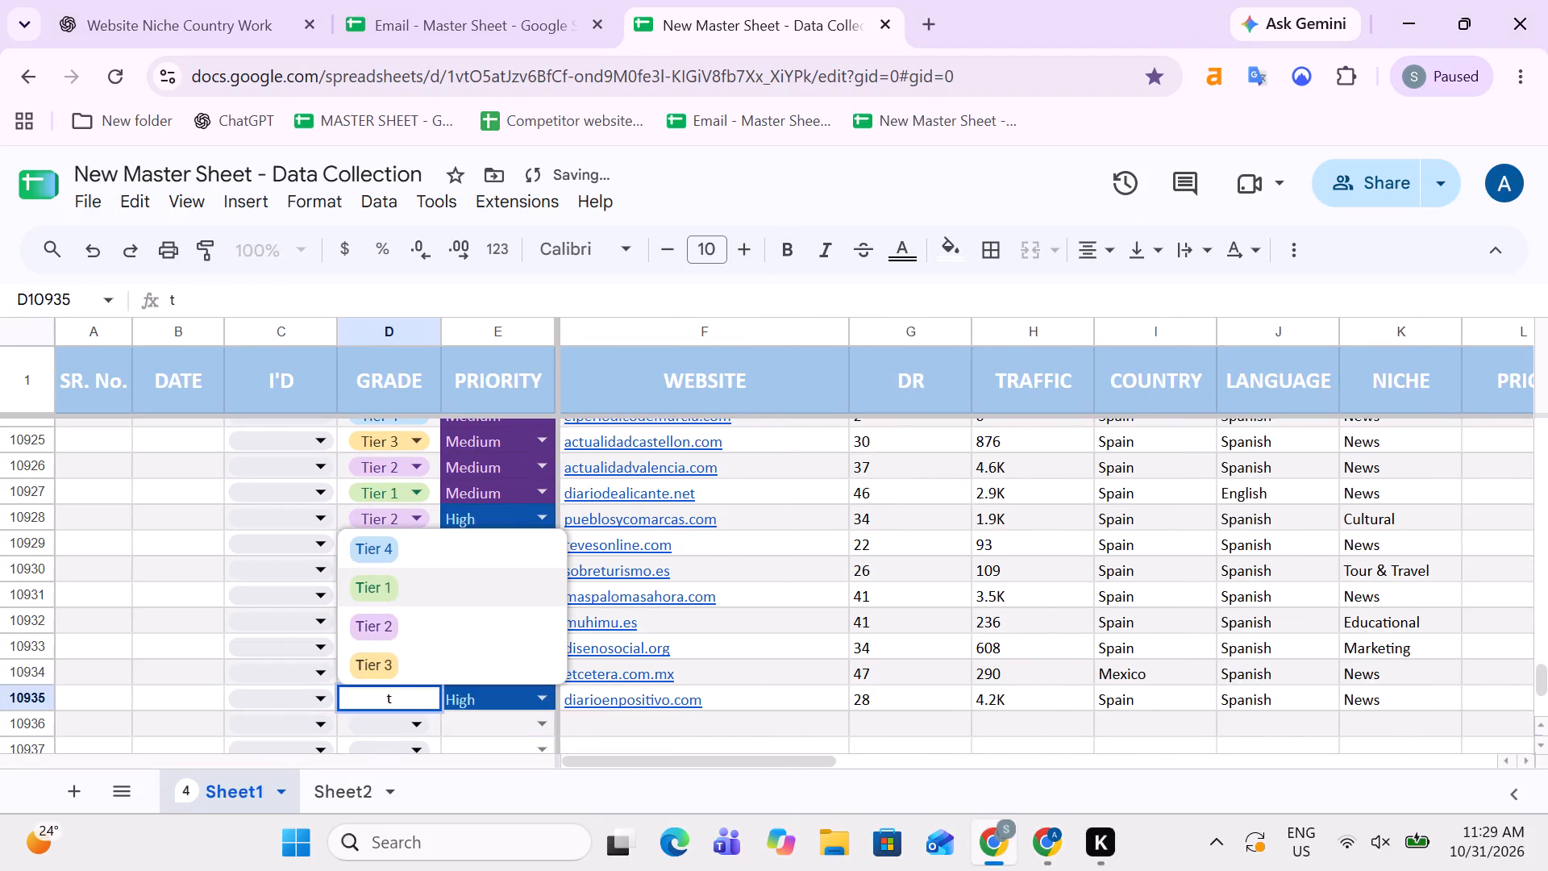
{"action": "key", "text": "Up"}
{"action": "key", "text": "Up"}
{"action": "key", "text": "Return"}
{"action": "key", "text": "Up"}
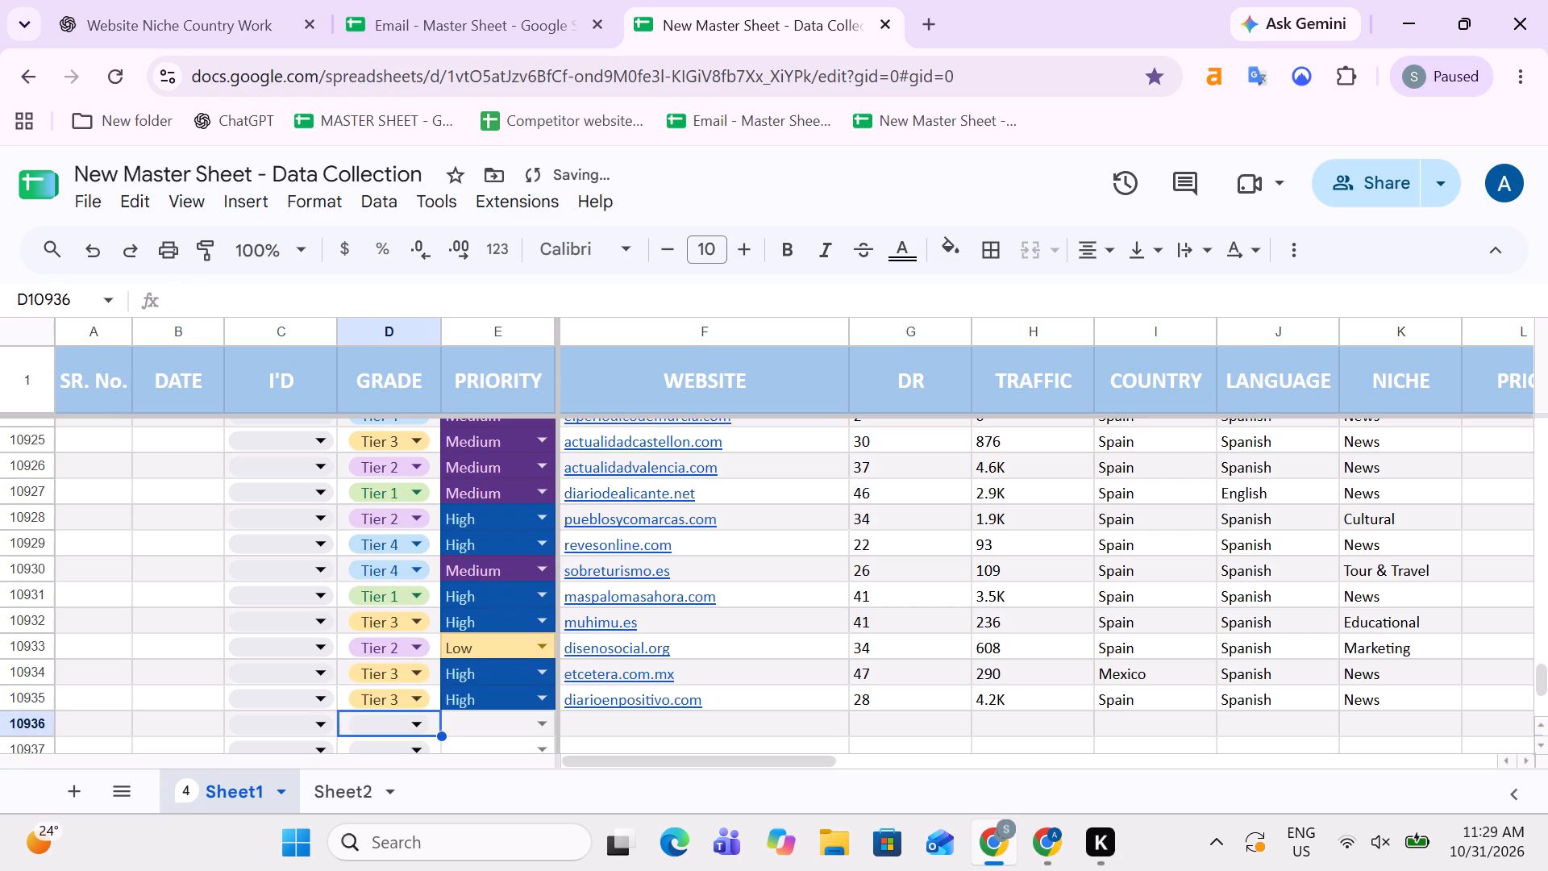
{"action": "key", "text": "Right"}
{"action": "key", "text": "Right"}
{"action": "key", "text": "Left"}
{"action": "key", "text": "Right"}
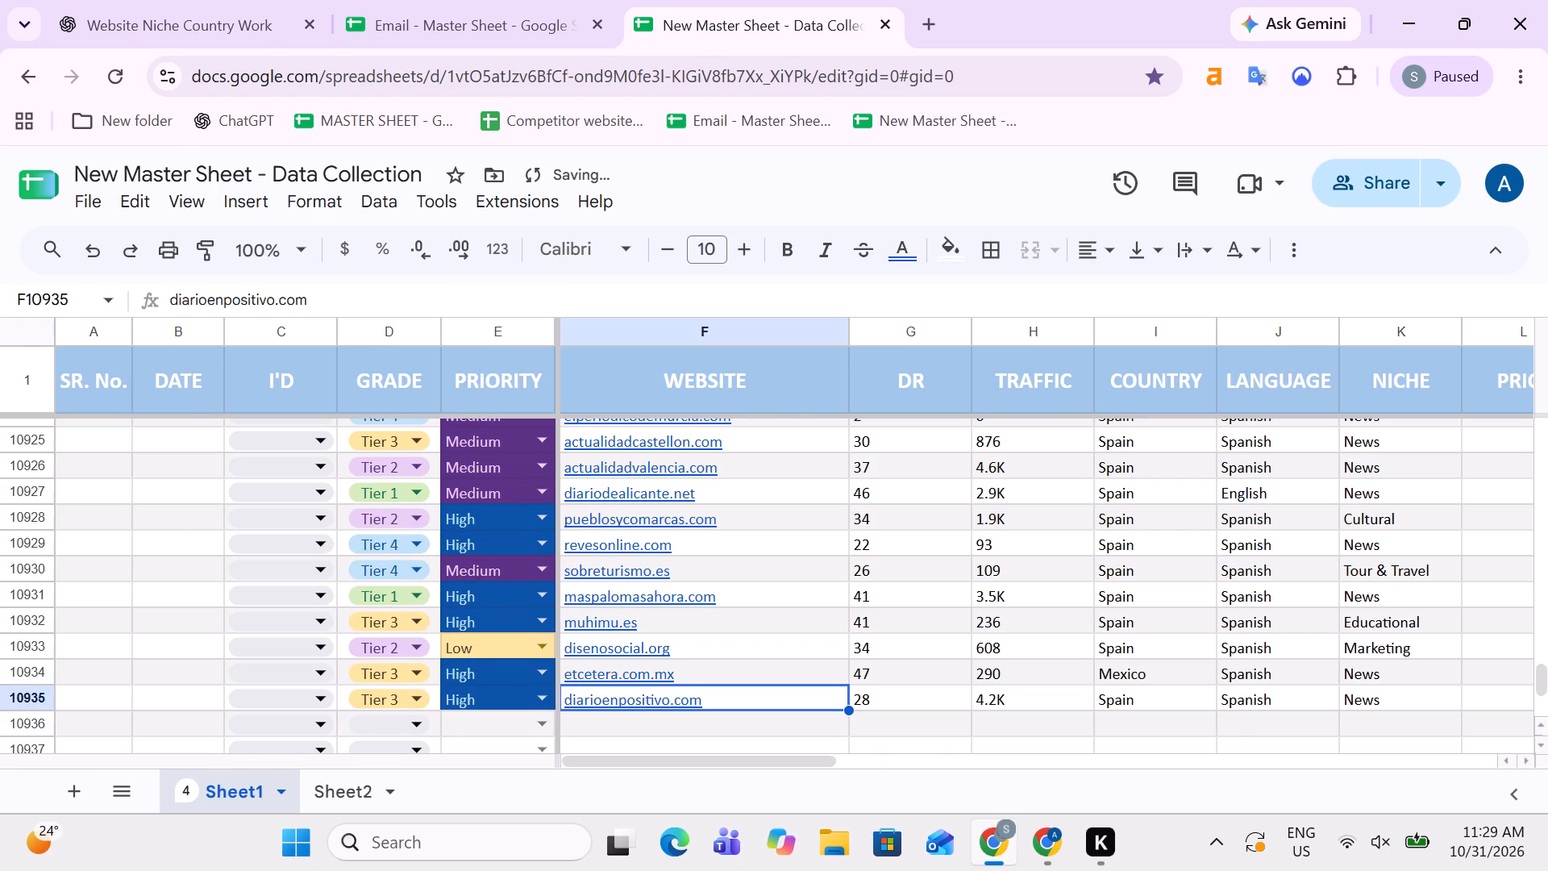
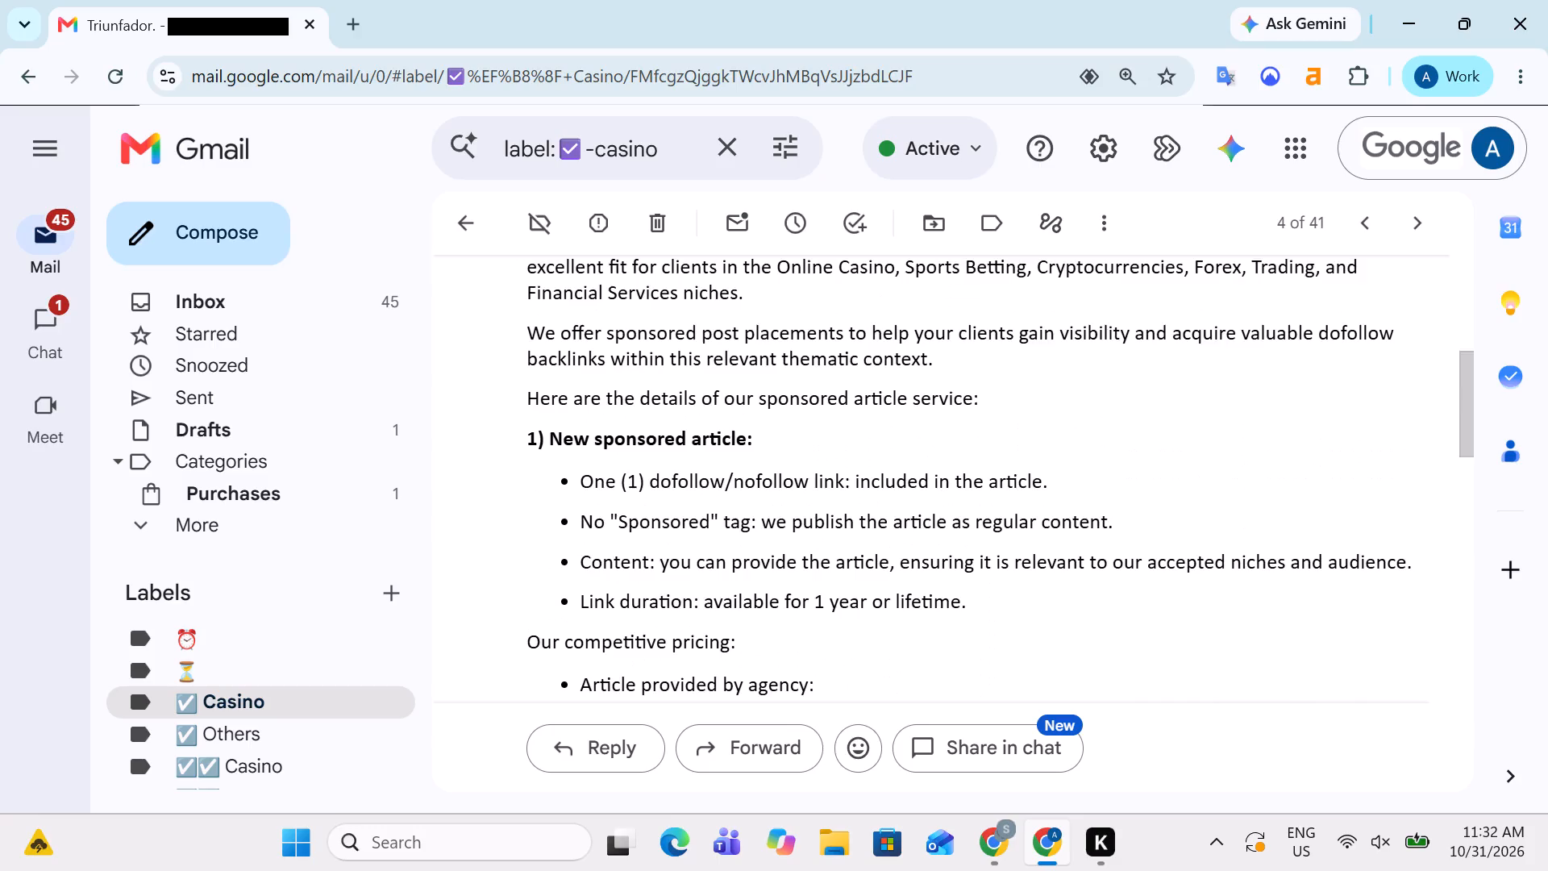
Read the Triunfador.net offer email for its accepted niches, sponsored article terms and dofollow and nofollow prices.
{"action": "scroll", "coordinate": [1036, 479], "scroll_direction": "up", "scroll_amount": 3}
{"action": "scroll", "coordinate": [702, 285], "scroll_direction": "down", "scroll_amount": 5}
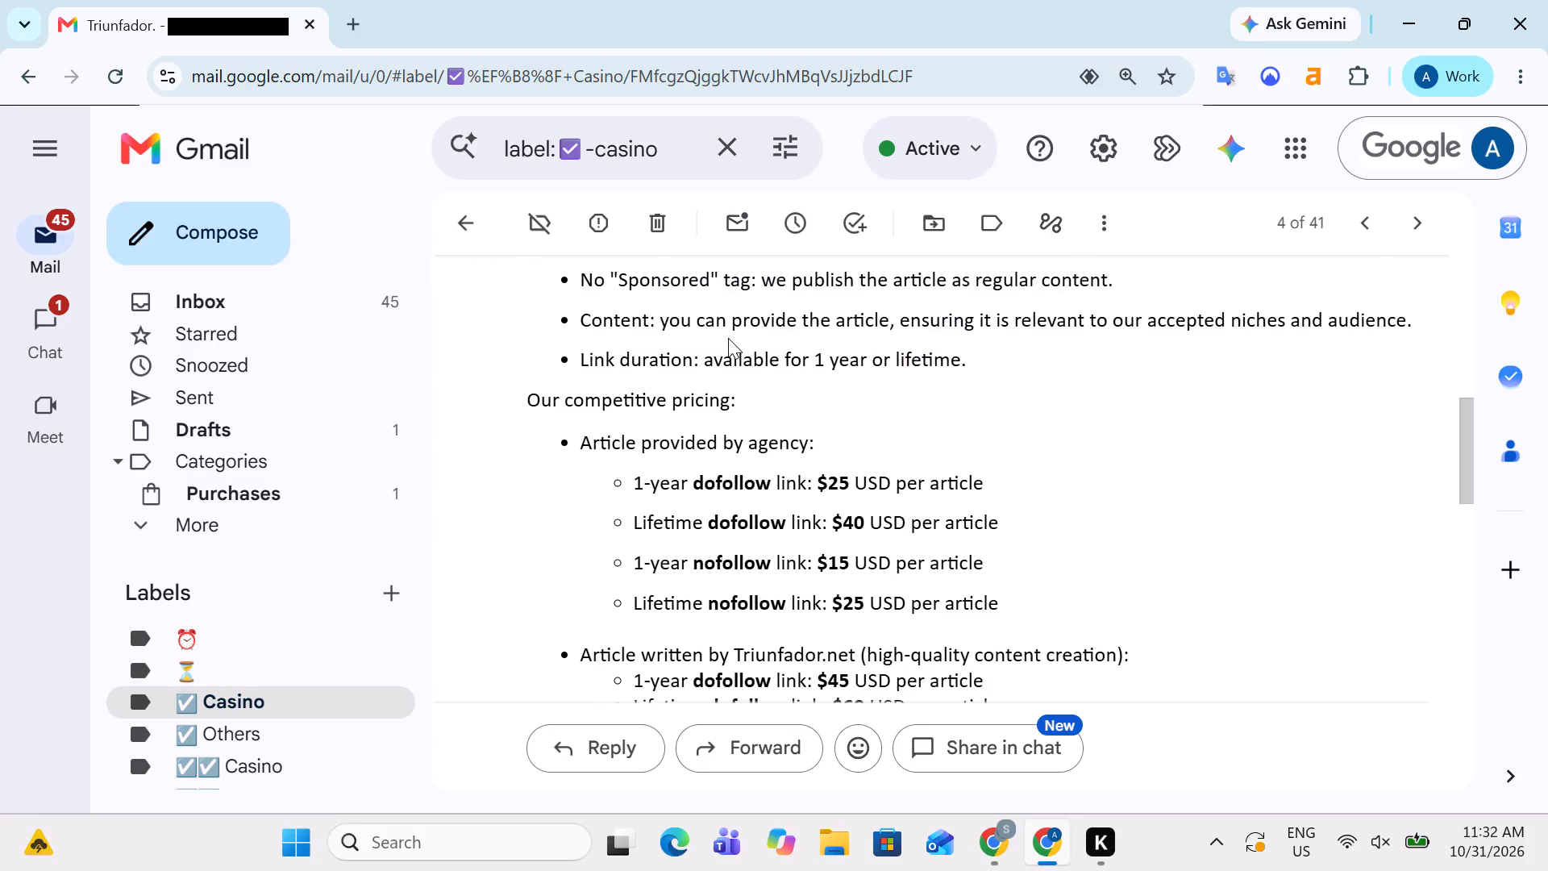
{"action": "scroll", "coordinate": [728, 338], "scroll_direction": "down", "scroll_amount": 2}
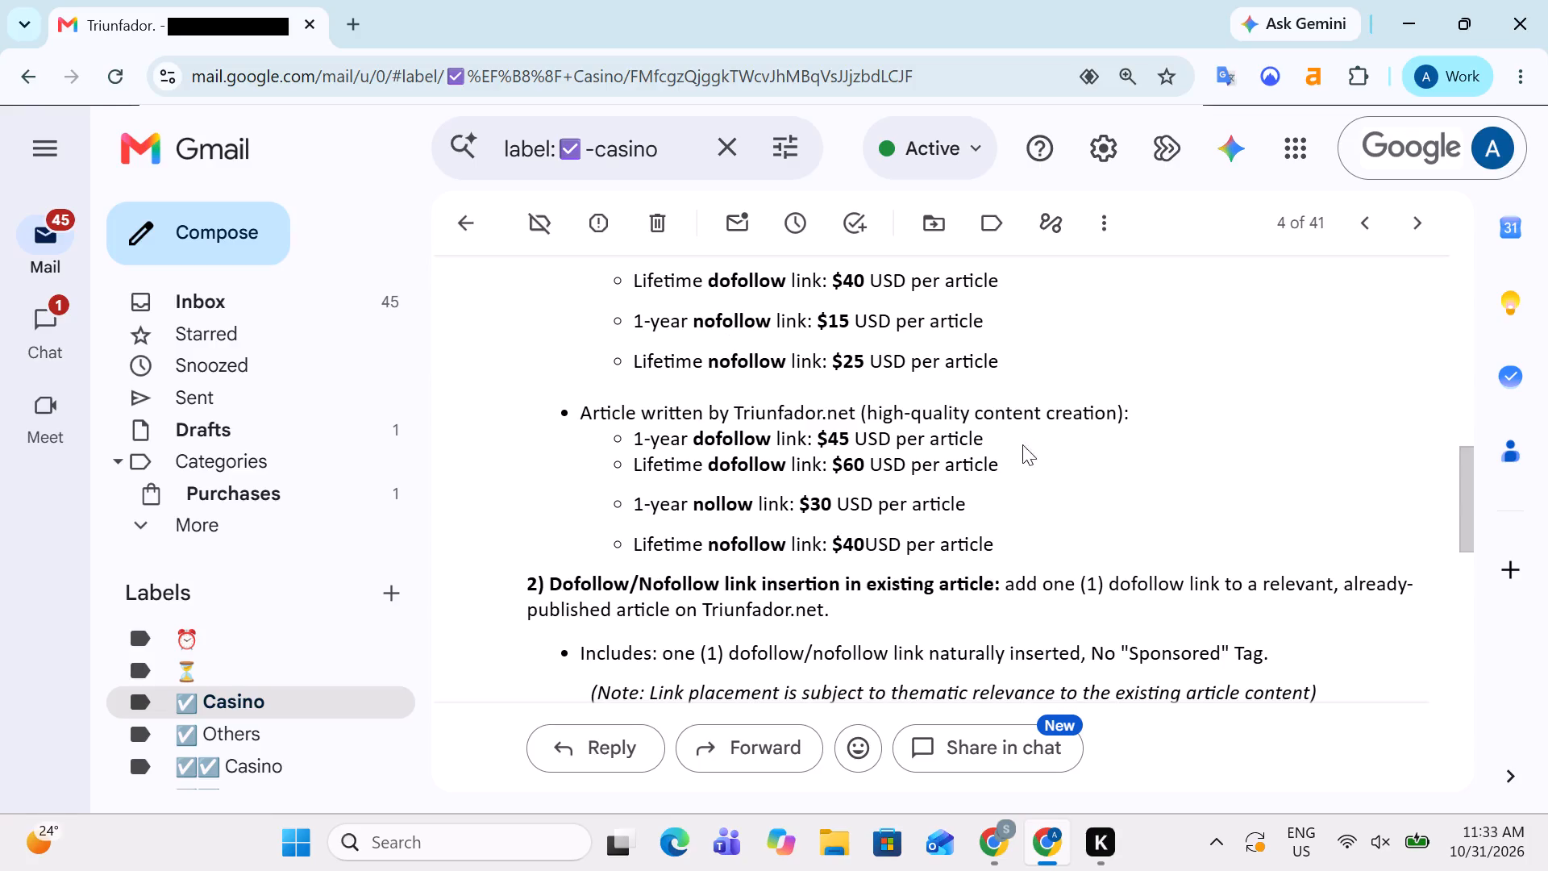
{"action": "scroll", "coordinate": [934, 510], "scroll_direction": "up", "scroll_amount": 2}
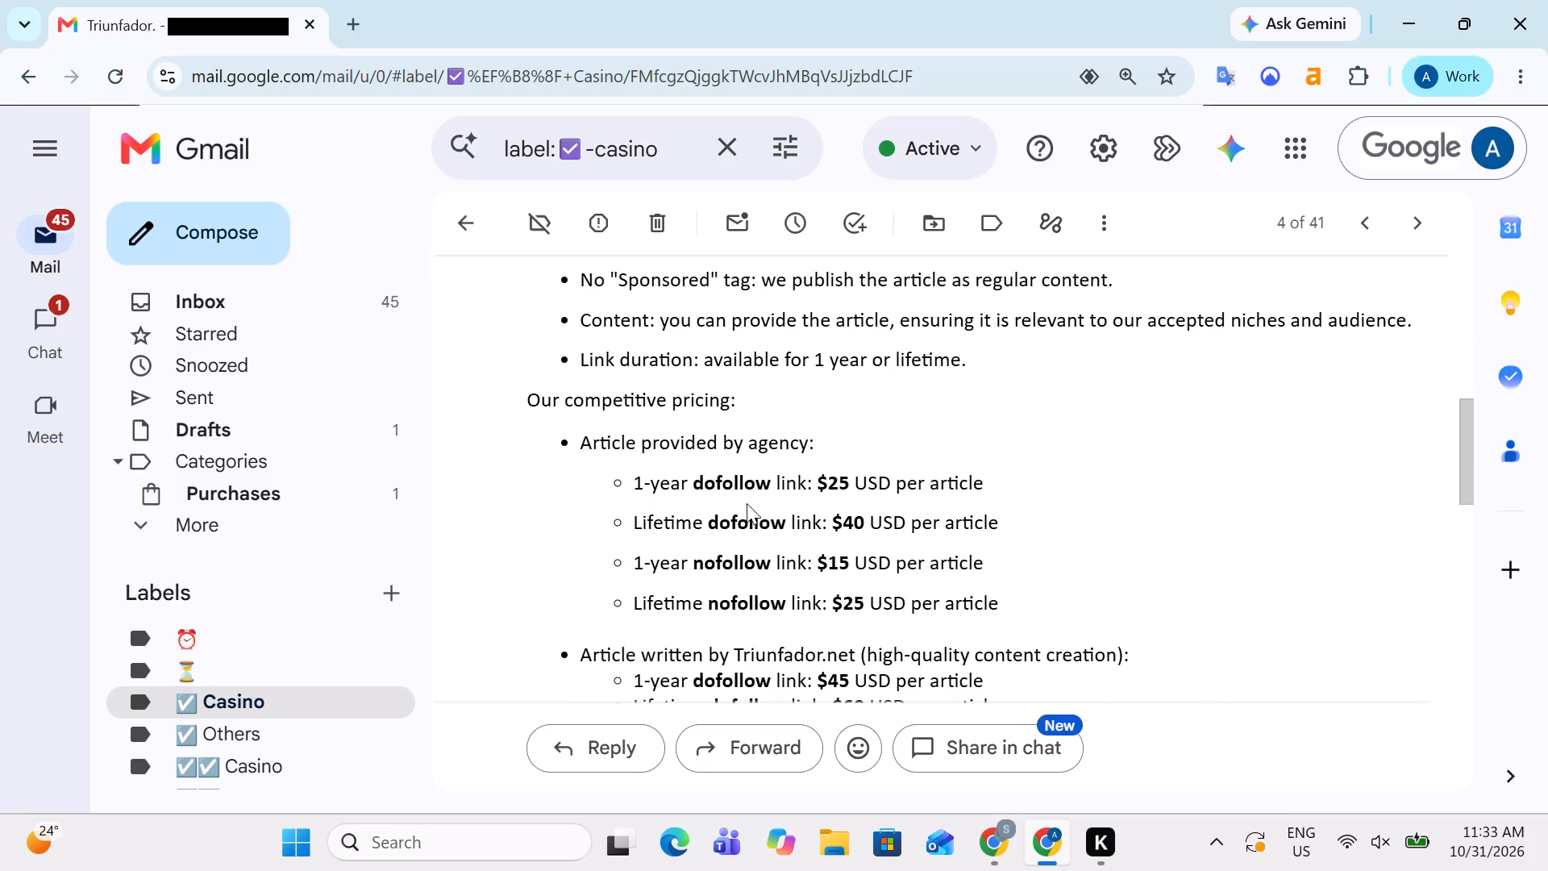
{"action": "scroll", "coordinate": [751, 470], "scroll_direction": "up", "scroll_amount": 1}
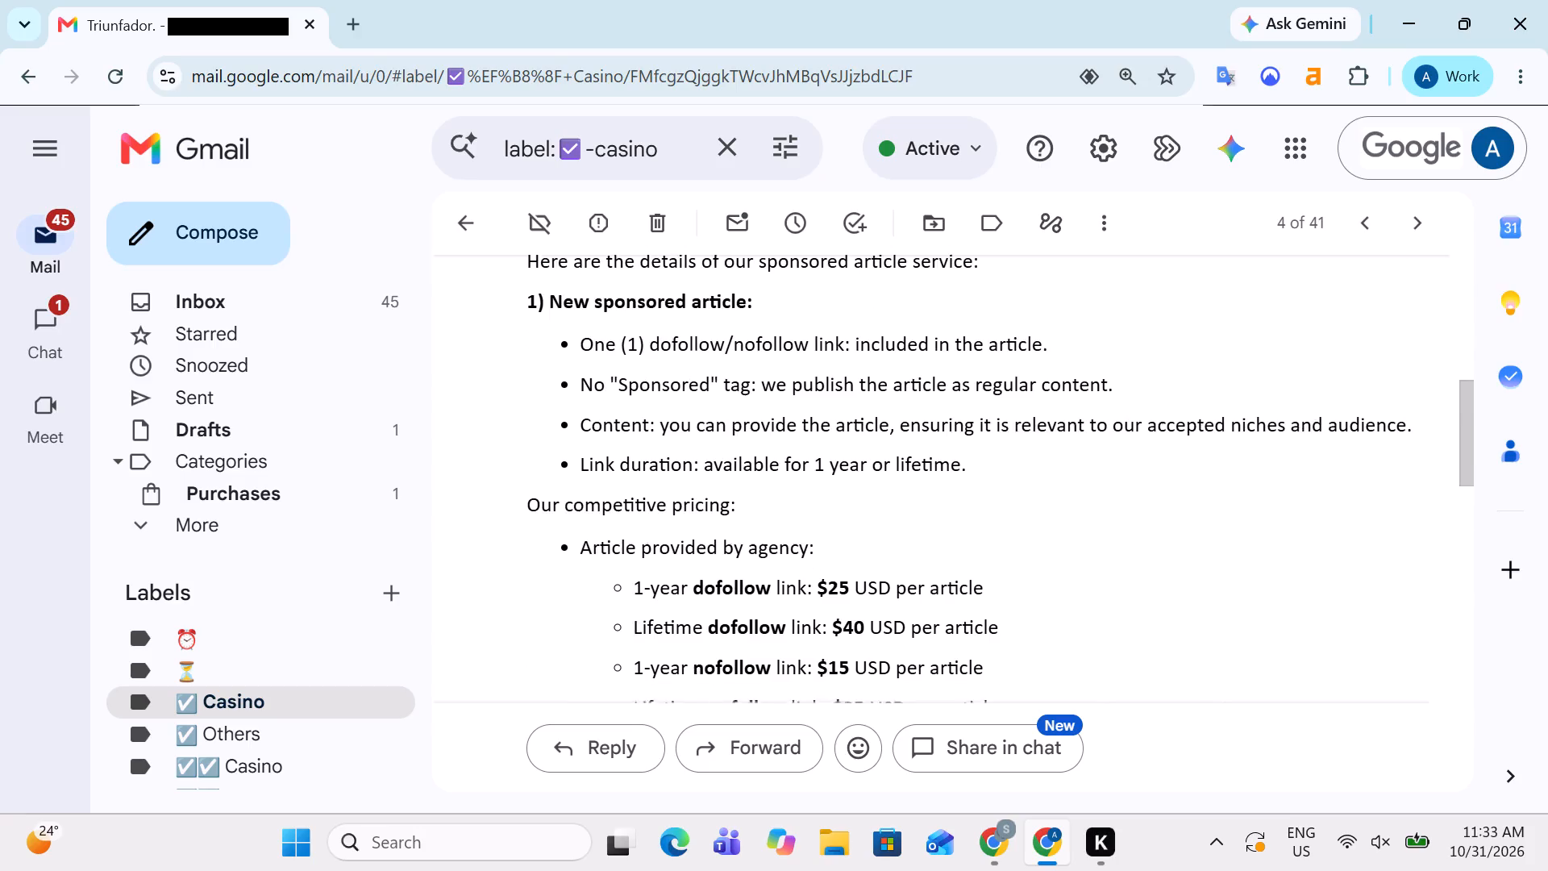
{"action": "scroll", "coordinate": [640, 404], "scroll_direction": "up", "scroll_amount": 1}
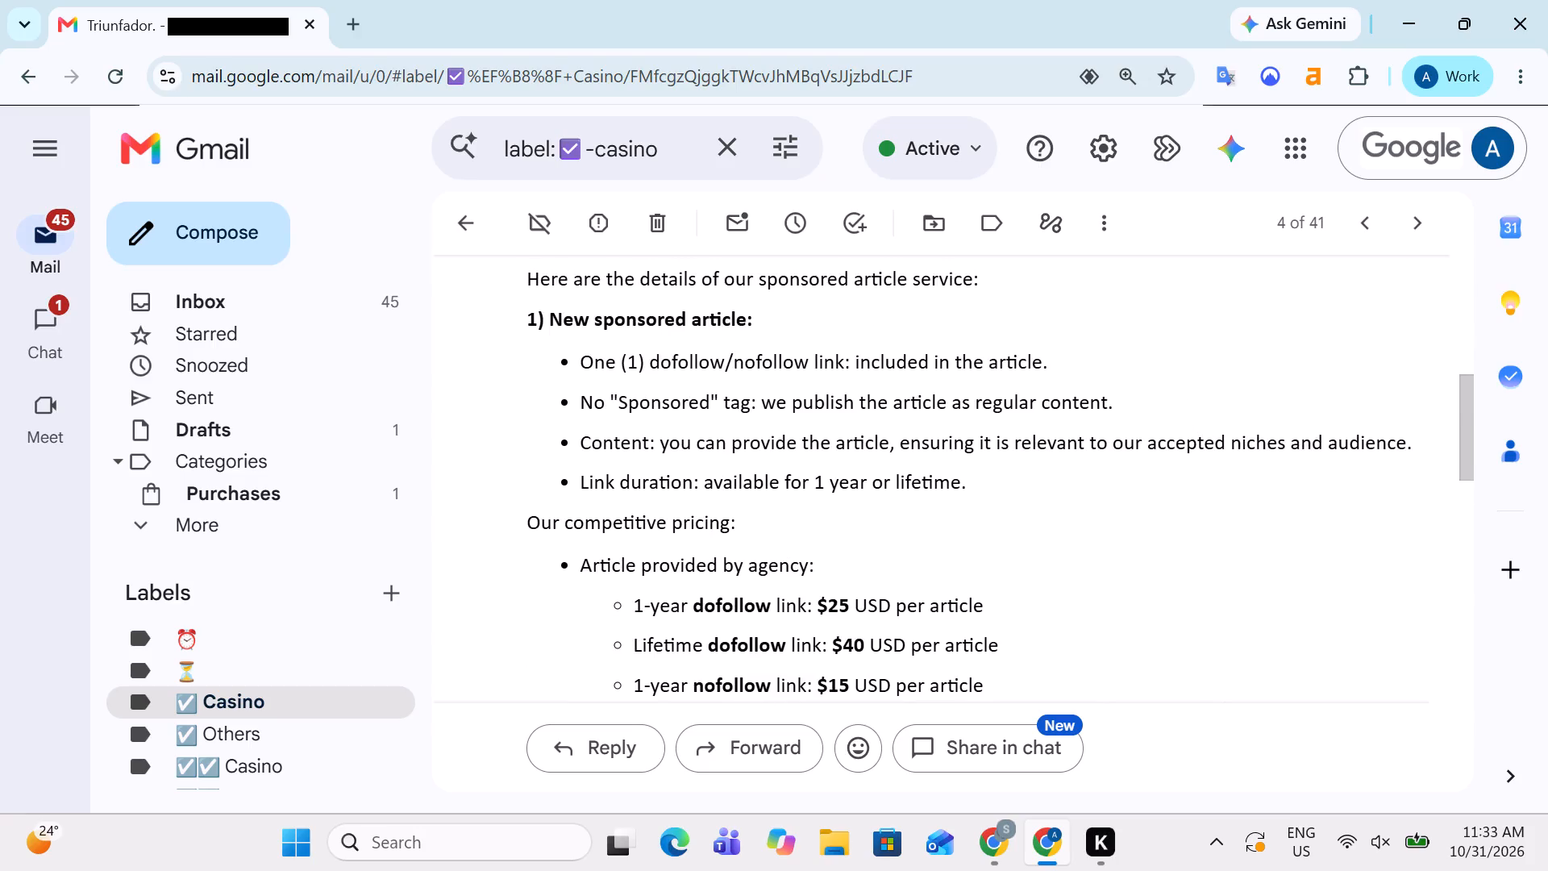
{"action": "scroll", "coordinate": [969, 407], "scroll_direction": "up", "scroll_amount": 1}
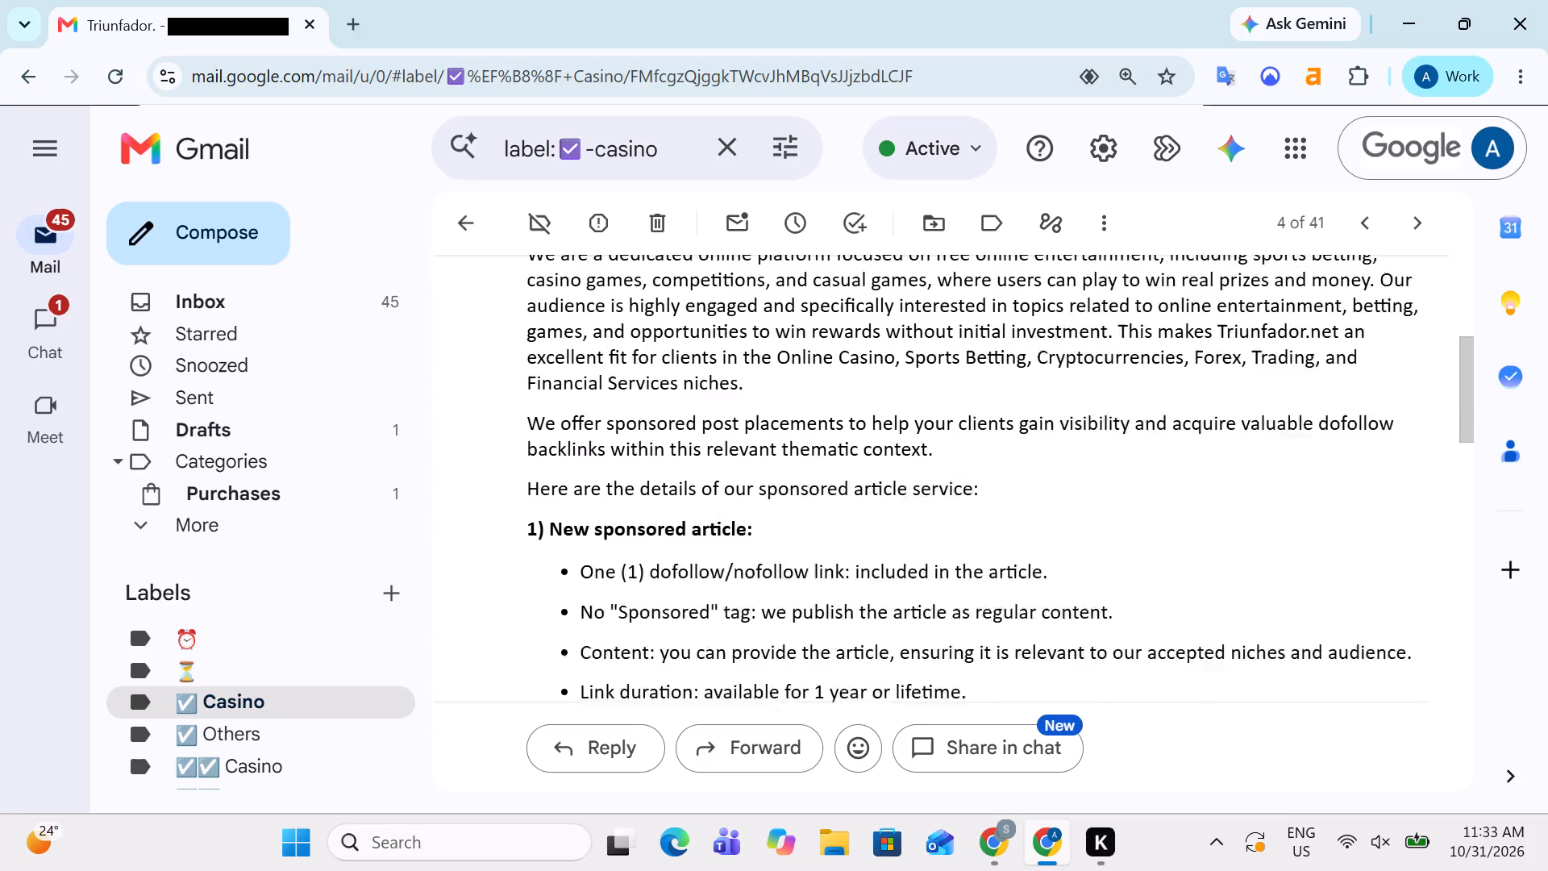
{"action": "scroll", "coordinate": [664, 513], "scroll_direction": "down", "scroll_amount": 1}
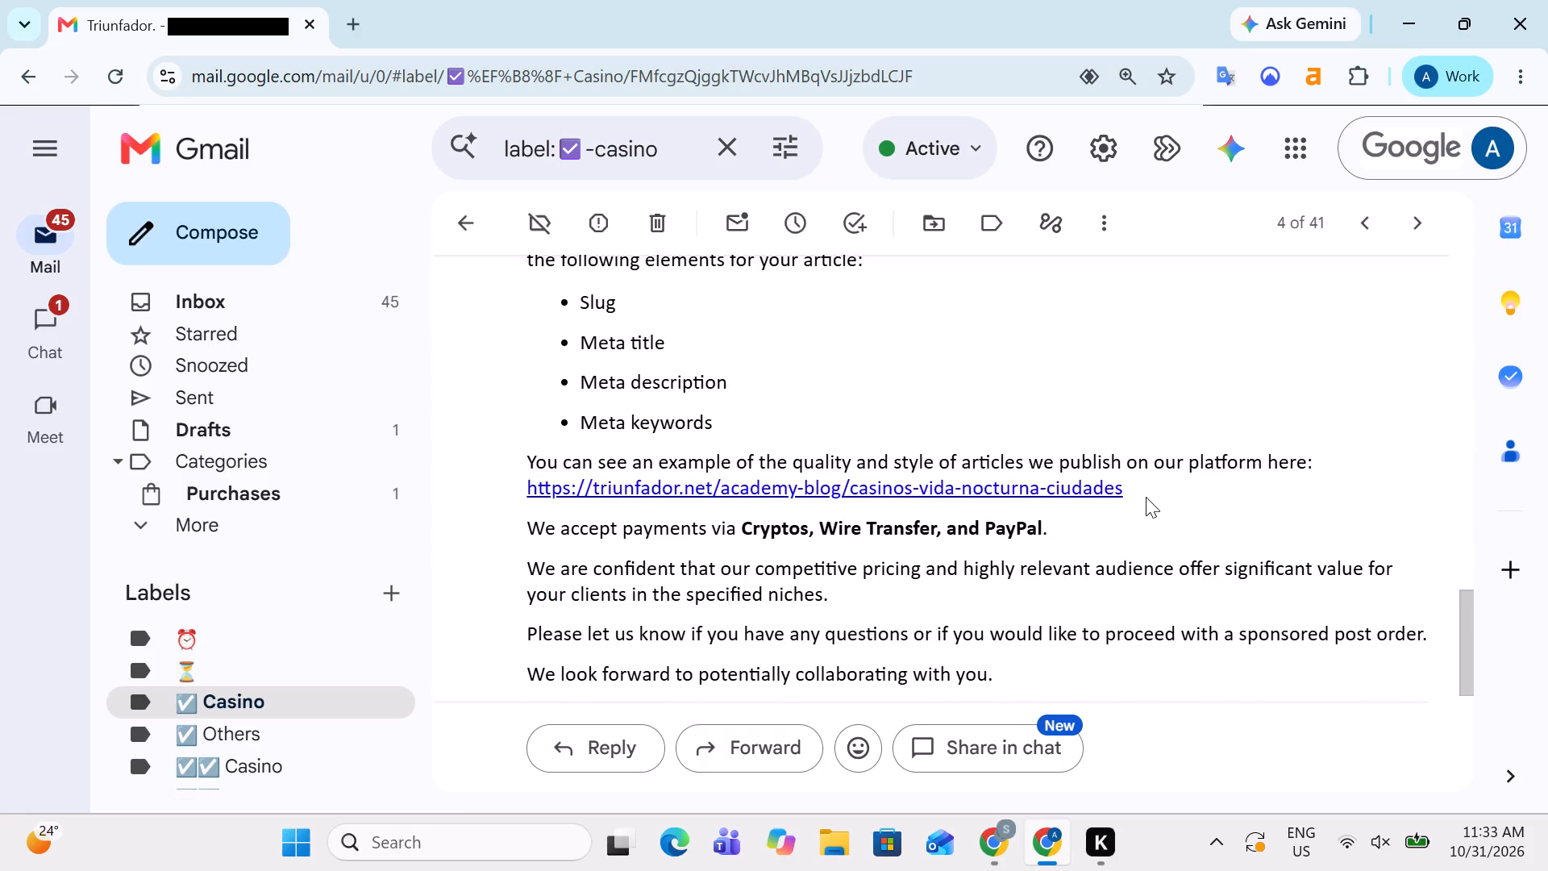
{"action": "scroll", "coordinate": [1146, 497], "scroll_direction": "up", "scroll_amount": 1}
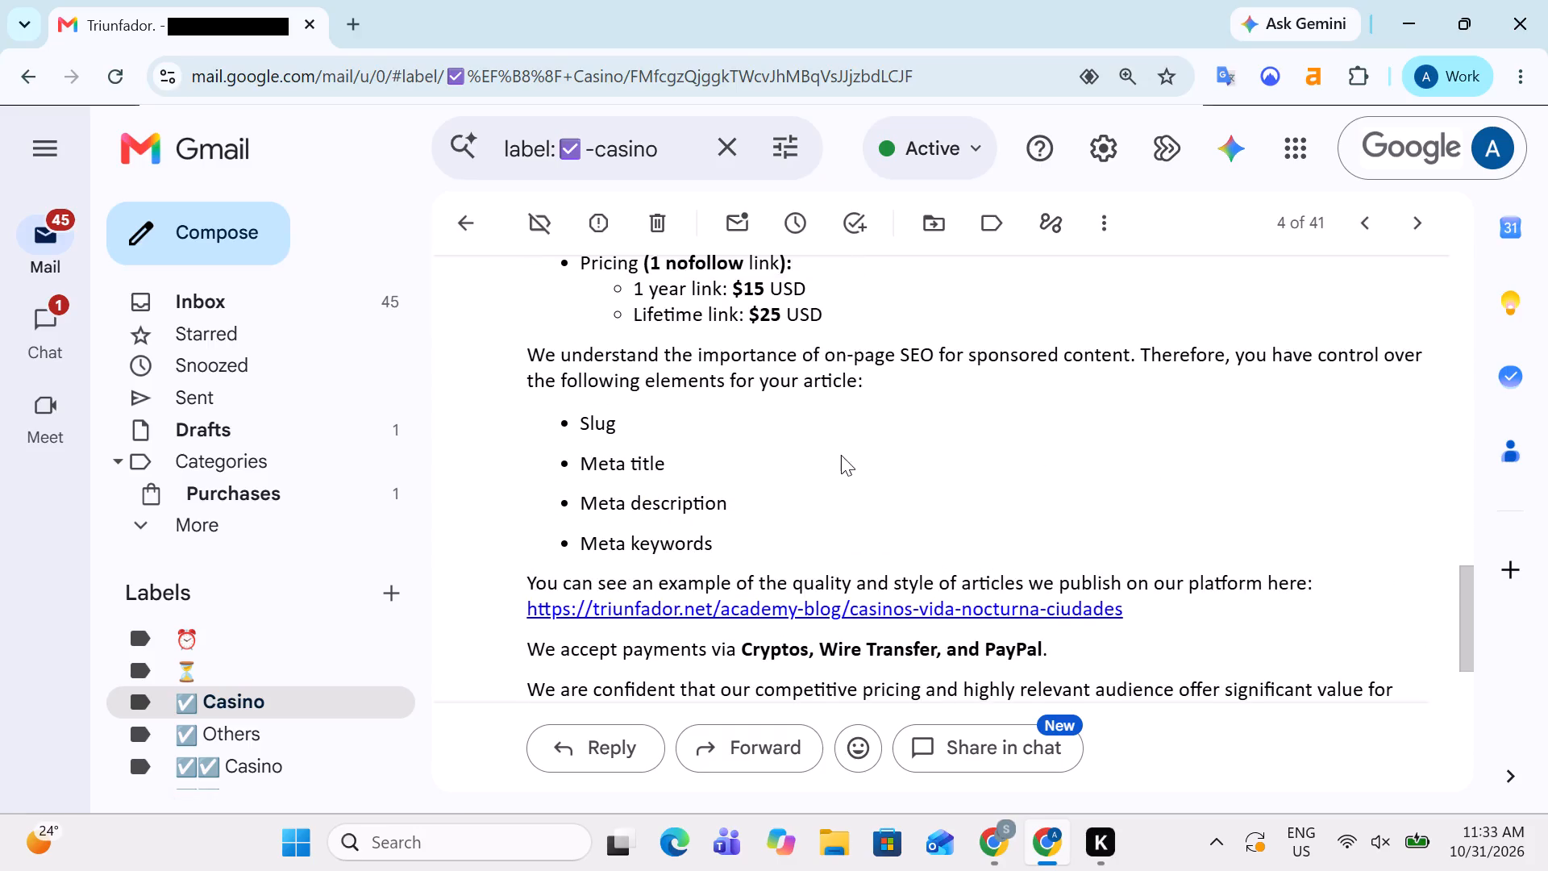
{"action": "scroll", "coordinate": [888, 481], "scroll_direction": "down", "scroll_amount": 1}
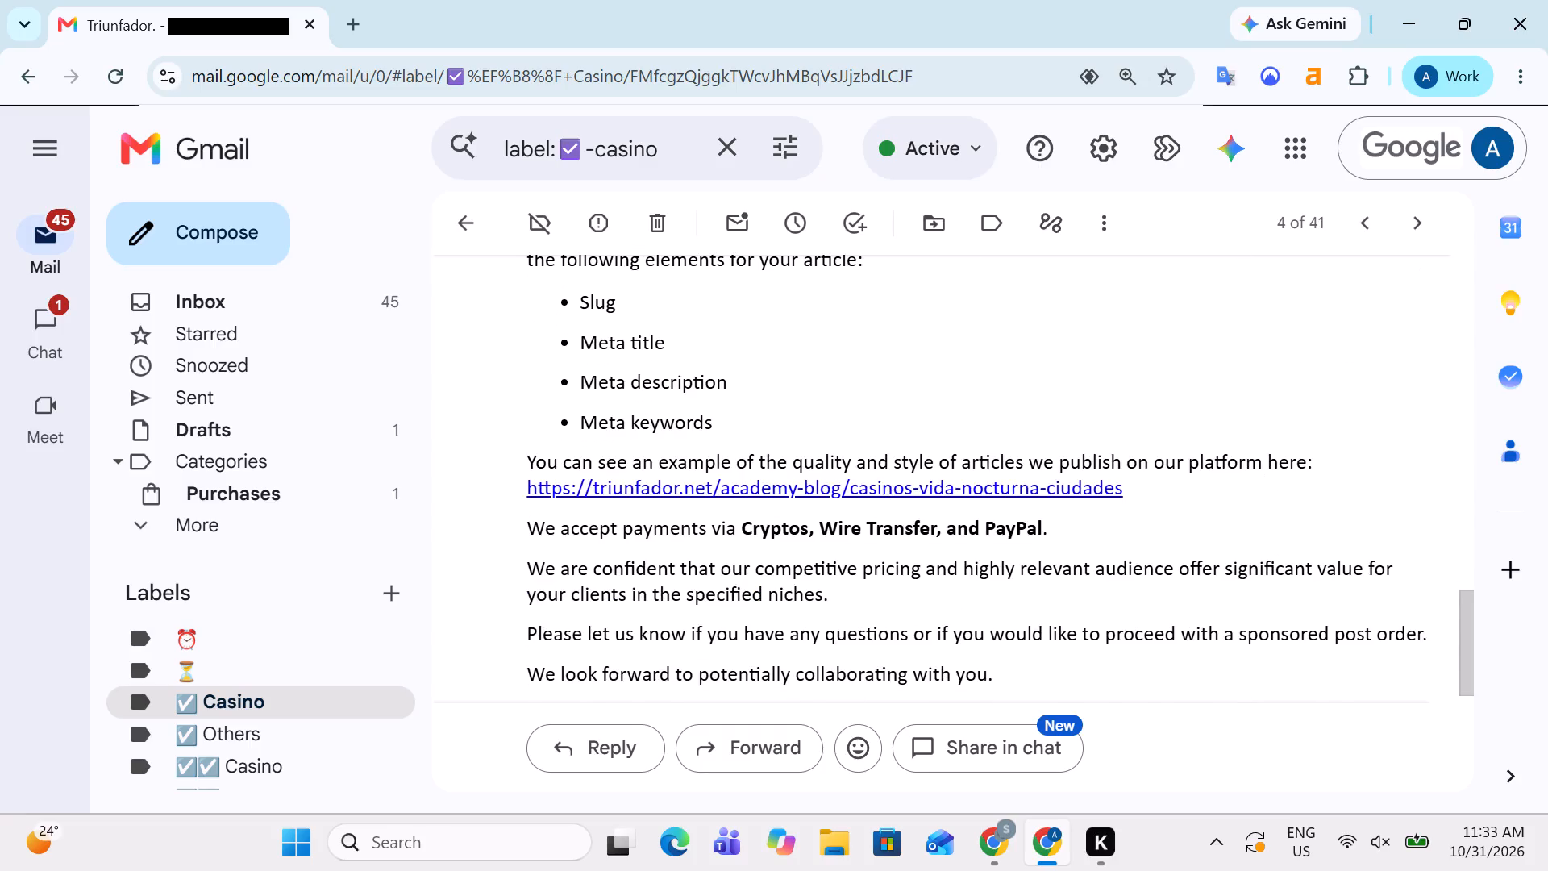
{"action": "scroll", "coordinate": [1276, 472], "scroll_direction": "down", "scroll_amount": 1}
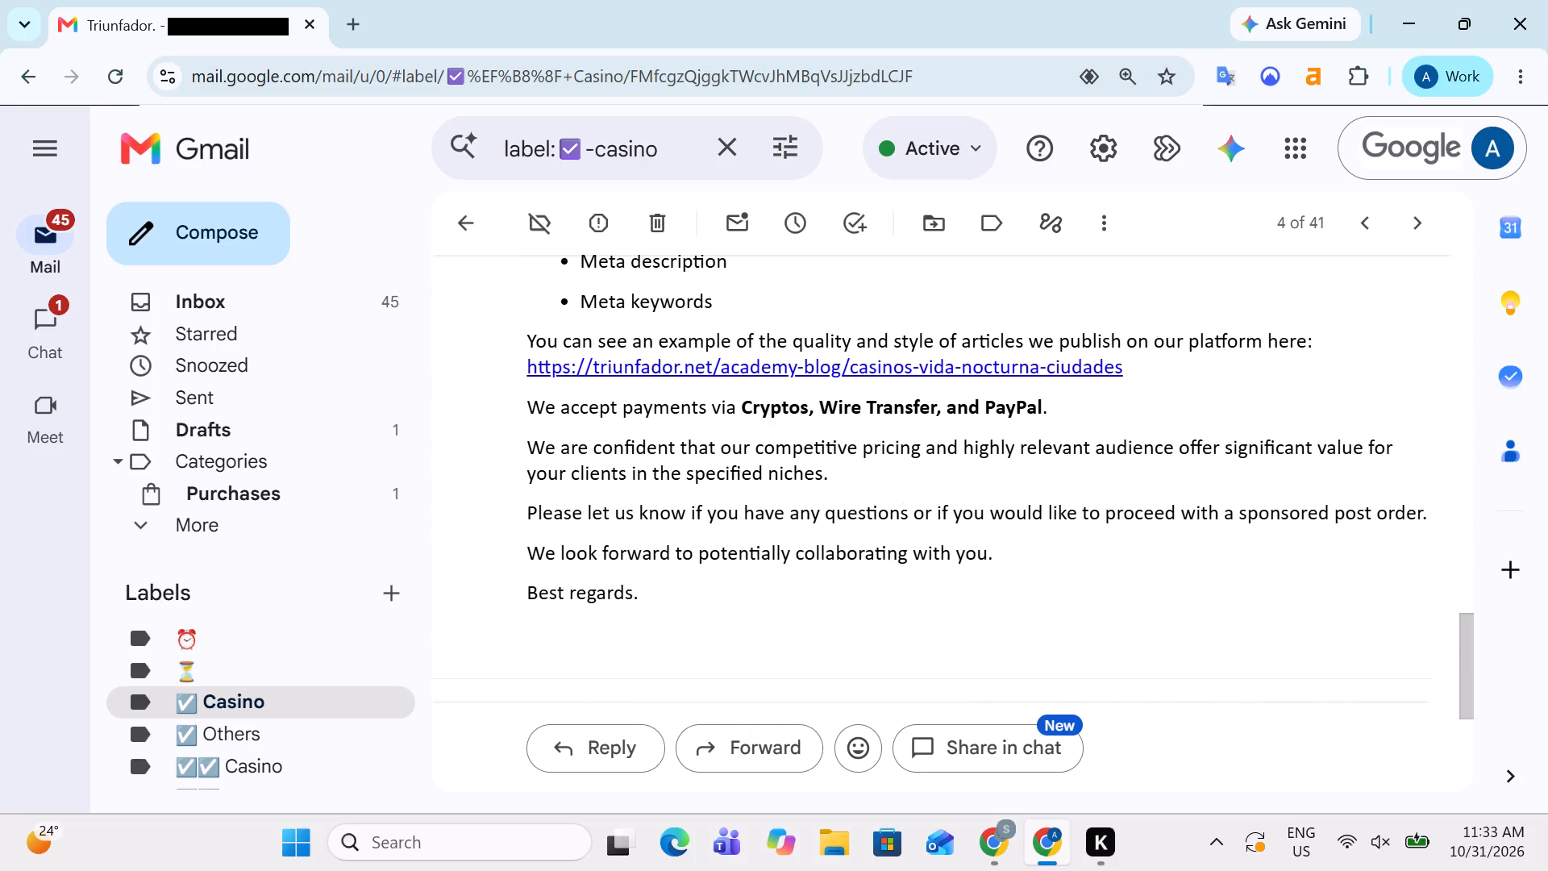
{"action": "scroll", "coordinate": [750, 485], "scroll_direction": "down", "scroll_amount": 5}
Re-read the Triunfador.net offer from its introduction and pricing through to the Oct 29 reply at the end of the thread.
{"action": "scroll", "coordinate": [750, 485], "scroll_direction": "up", "scroll_amount": 7}
{"action": "scroll", "coordinate": [736, 390], "scroll_direction": "up", "scroll_amount": 6}
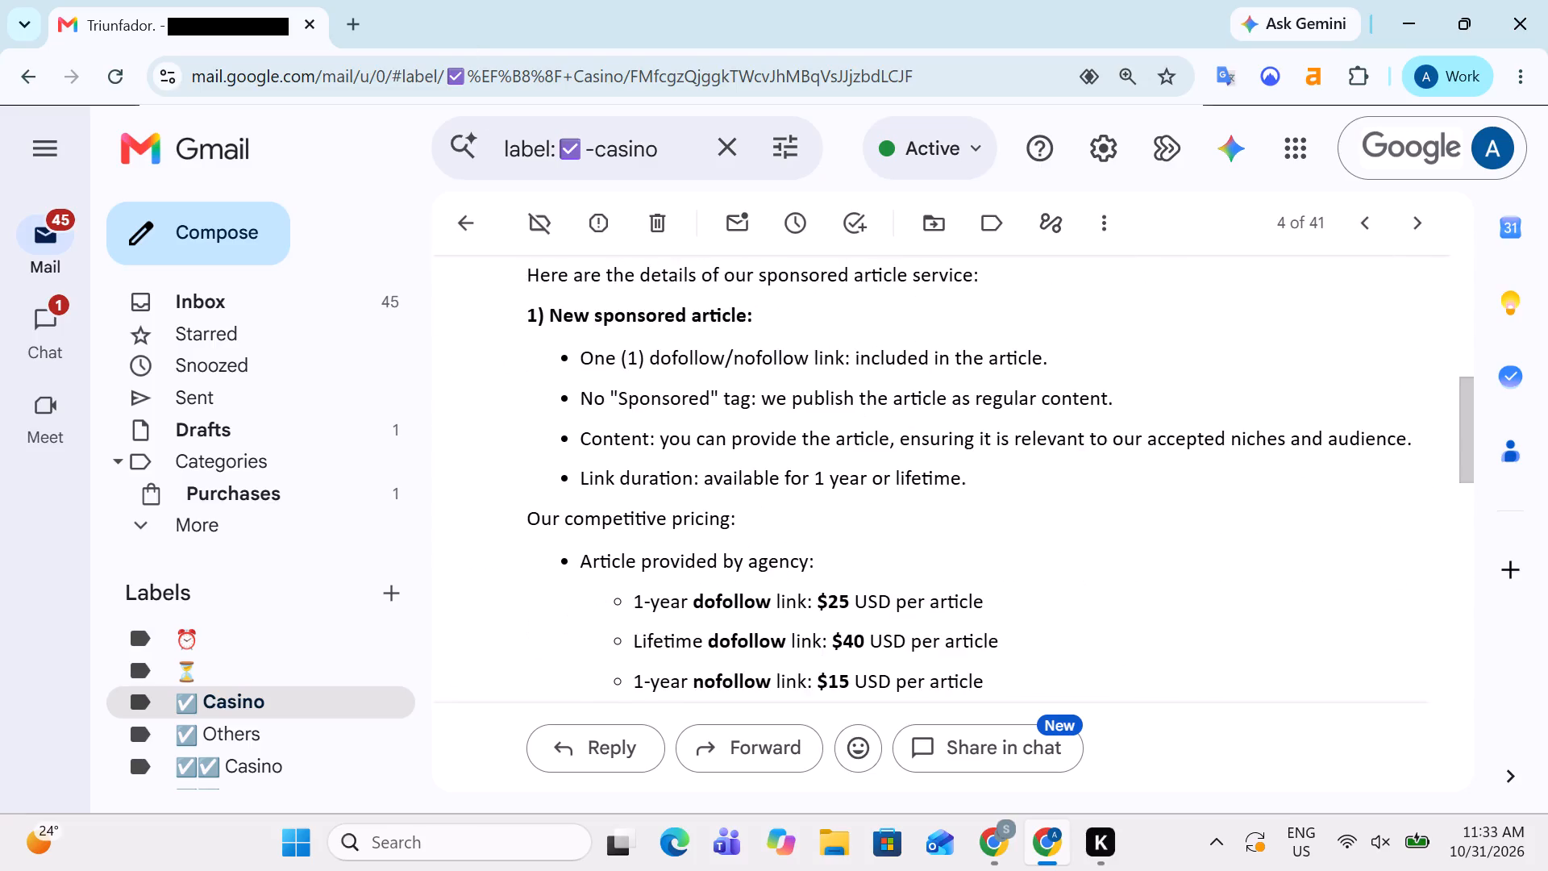
{"action": "scroll", "coordinate": [805, 444], "scroll_direction": "up", "scroll_amount": 6}
{"action": "scroll", "coordinate": [809, 450], "scroll_direction": "down", "scroll_amount": 5}
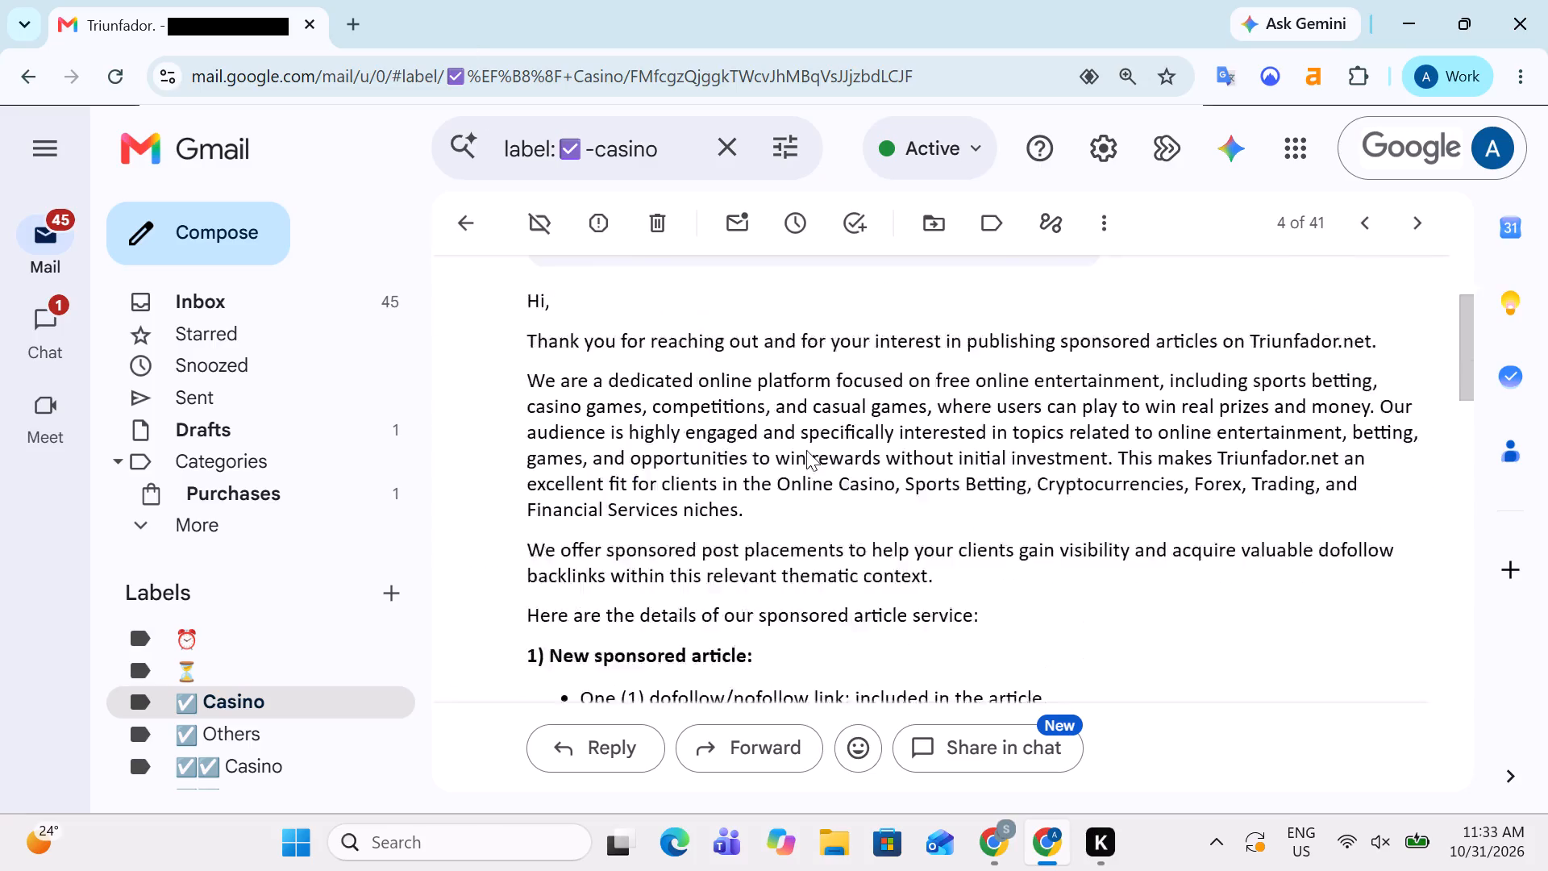
{"action": "scroll", "coordinate": [806, 450], "scroll_direction": "down", "scroll_amount": 9}
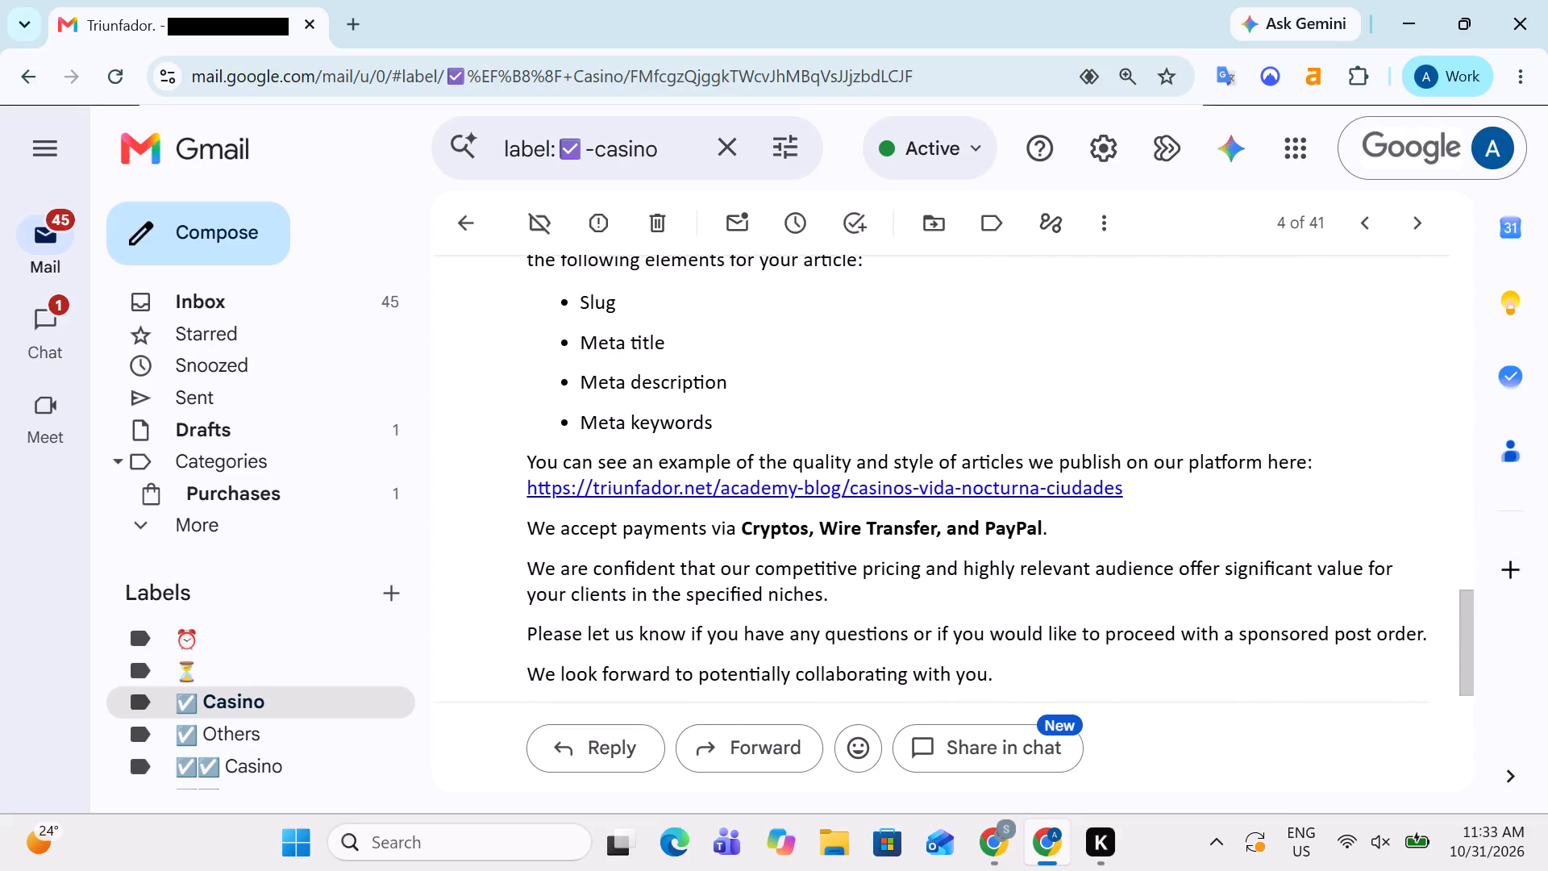
{"action": "scroll", "coordinate": [768, 544], "scroll_direction": "down", "scroll_amount": 3}
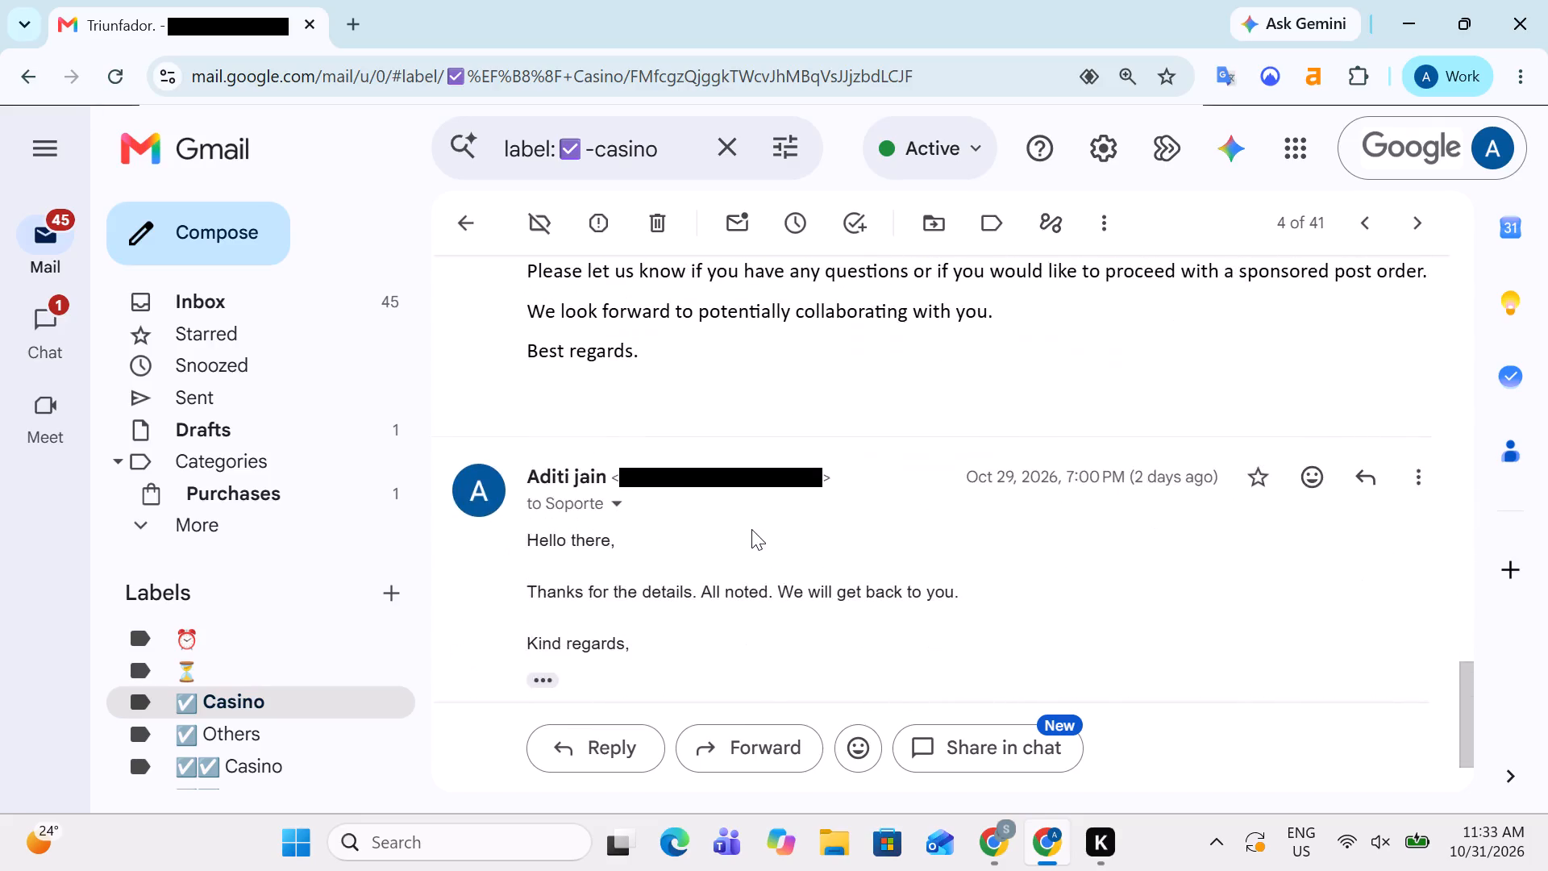
Go back to the start of the Triunfador.net offer and re-read its article and link insertion prices.
{"action": "scroll", "coordinate": [751, 529], "scroll_direction": "up", "scroll_amount": 9}
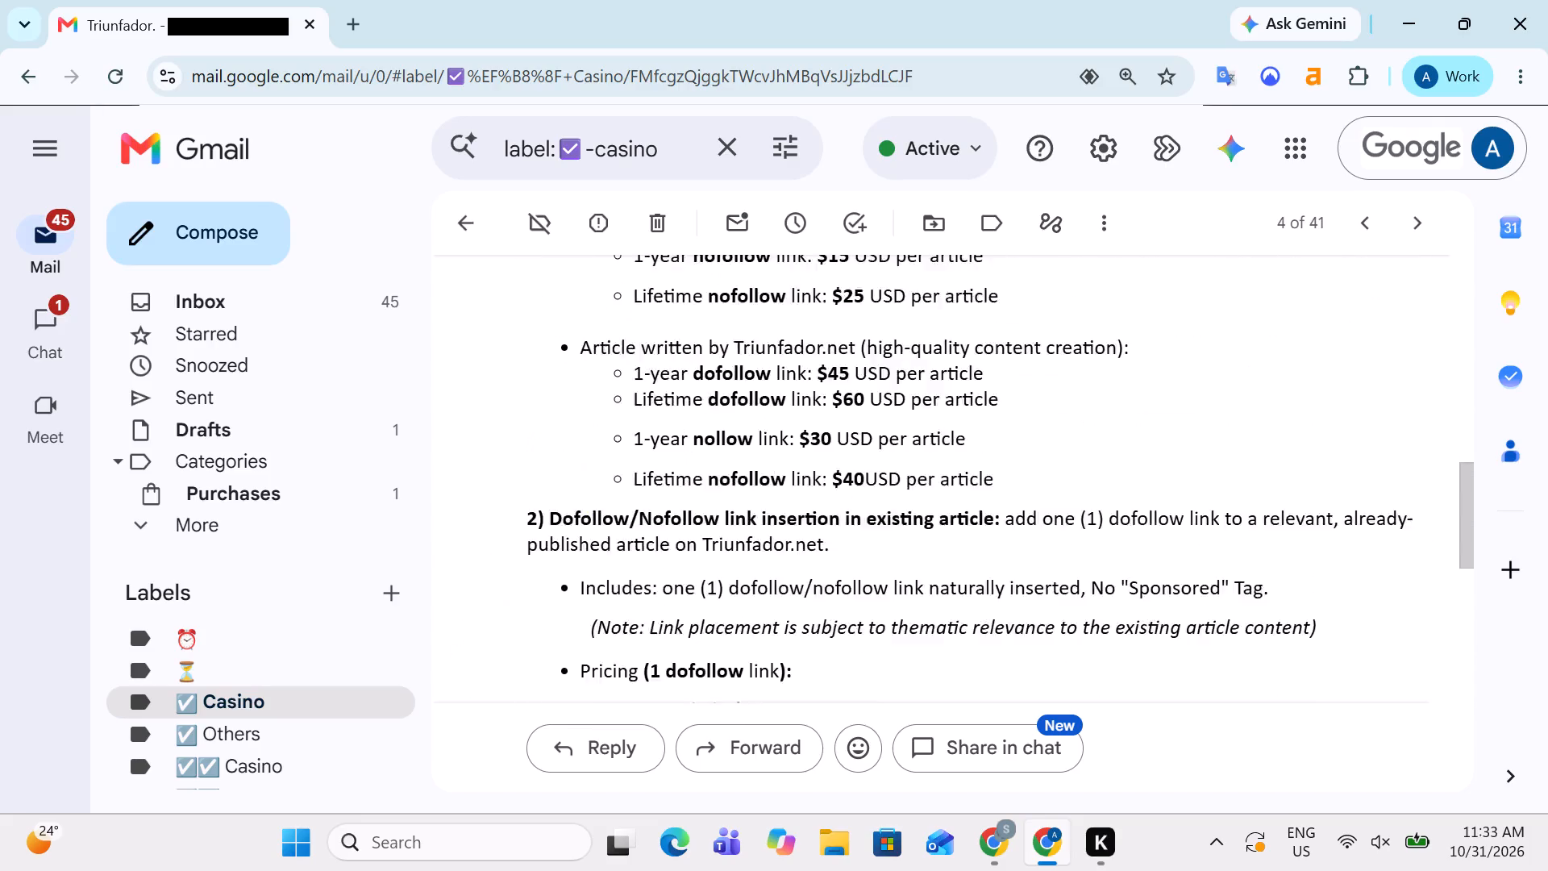
{"action": "scroll", "coordinate": [726, 516], "scroll_direction": "up", "scroll_amount": 5}
{"action": "scroll", "coordinate": [580, 401], "scroll_direction": "up", "scroll_amount": 4}
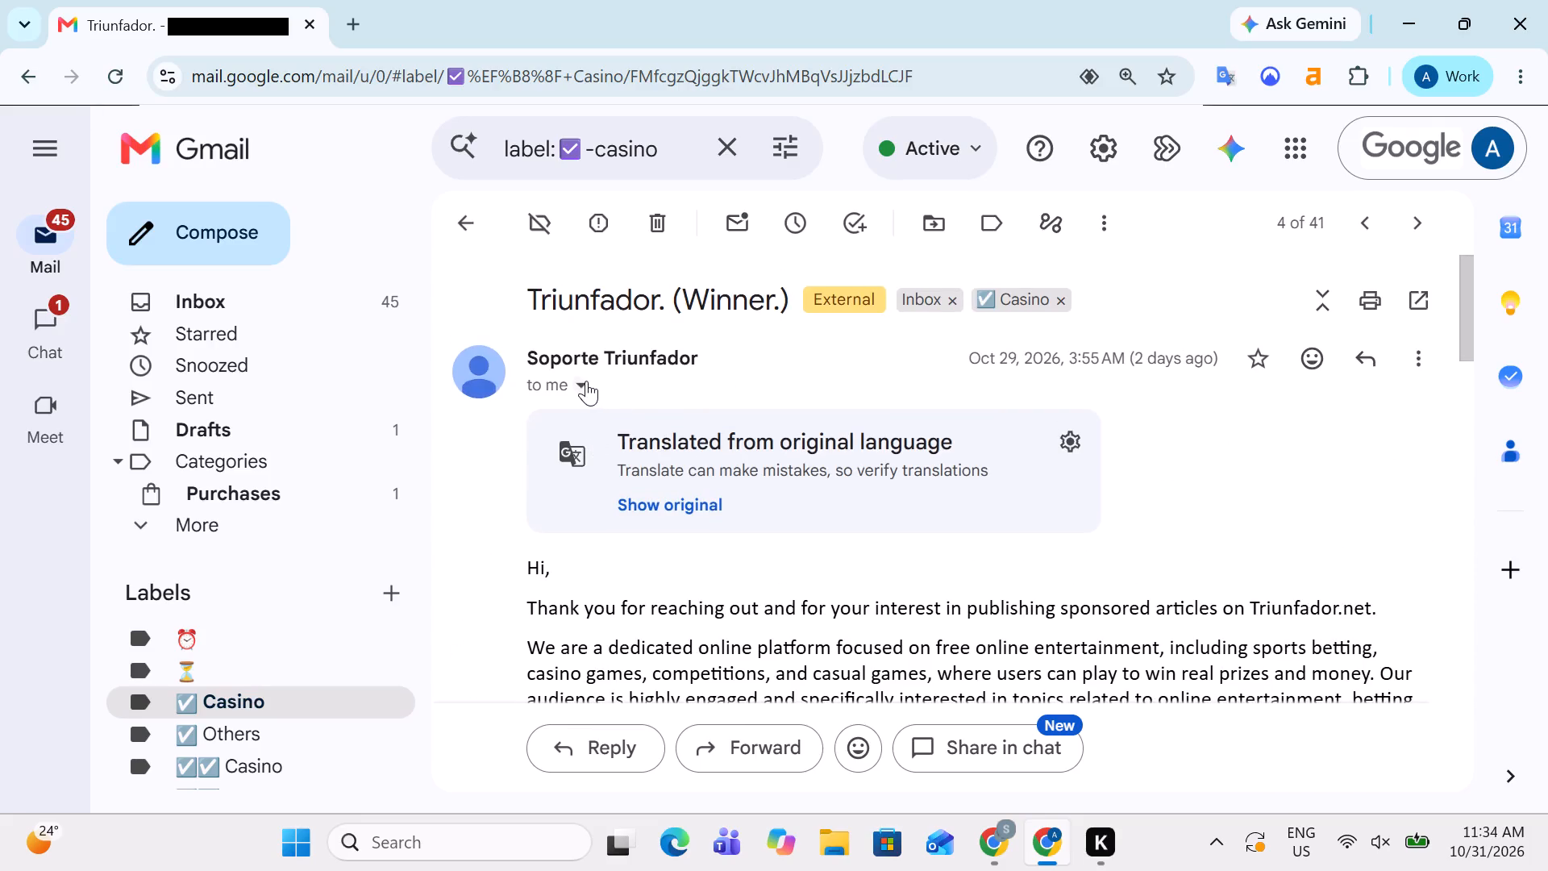
{"action": "scroll", "coordinate": [732, 469], "scroll_direction": "down", "scroll_amount": 5}
{"action": "scroll", "coordinate": [718, 533], "scroll_direction": "down", "scroll_amount": 8}
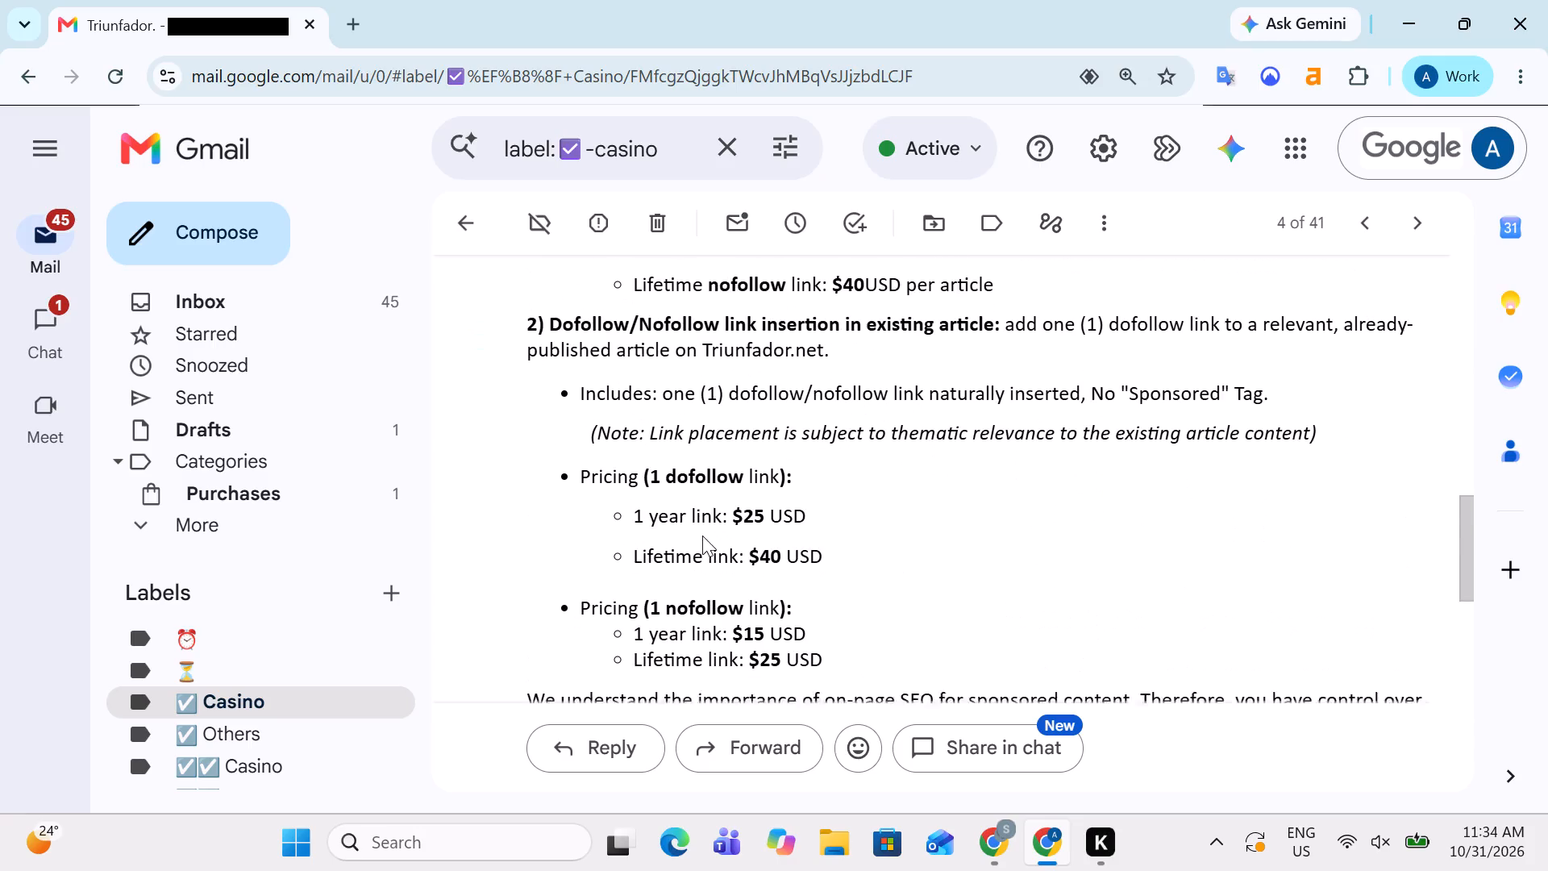
Open the example casino article linked in the email and go from it to the triunfador.net home page.
{"action": "scroll", "coordinate": [702, 536], "scroll_direction": "down", "scroll_amount": 2}
{"action": "left_click", "coordinate": [743, 373]}
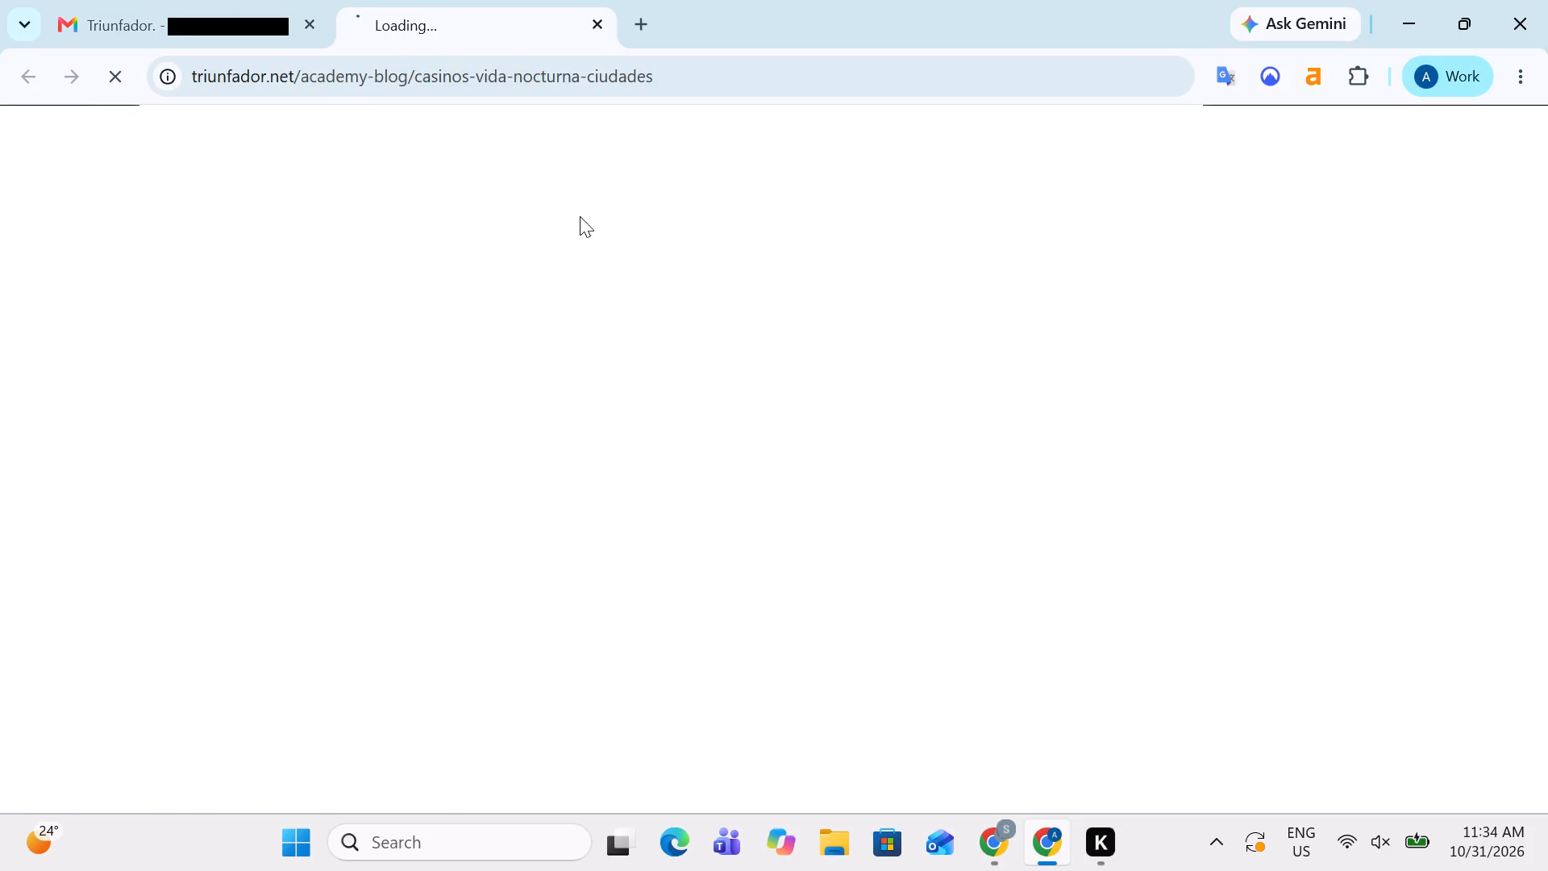
{"action": "left_click_drag", "start_coordinate": [297, 74], "coordinate": [1068, 233]}
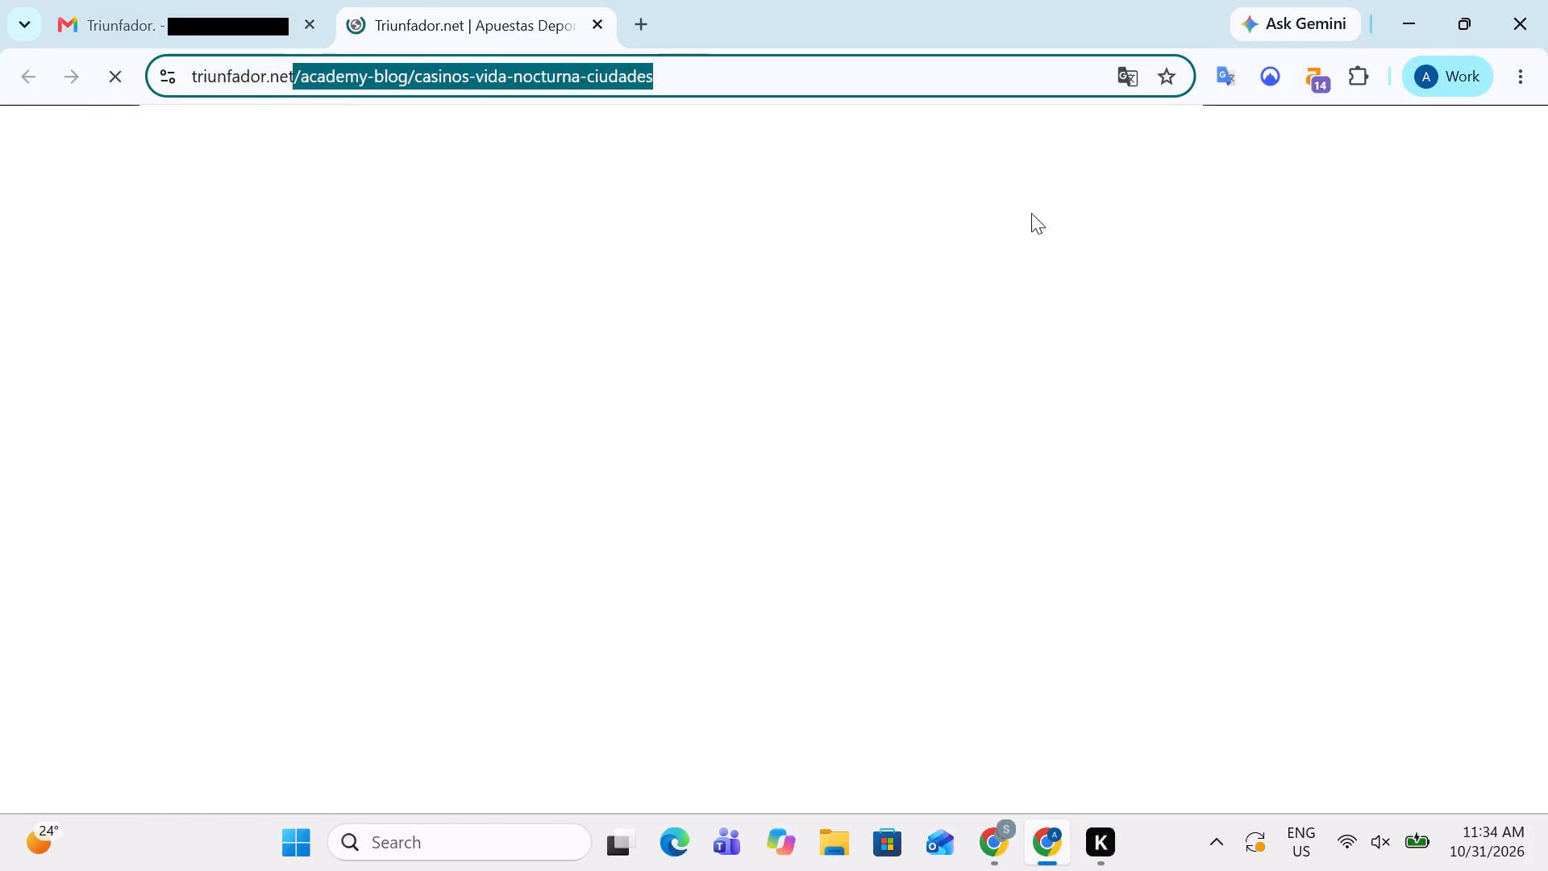
{"action": "key", "text": "BackSpace"}
{"action": "key", "text": "Return"}
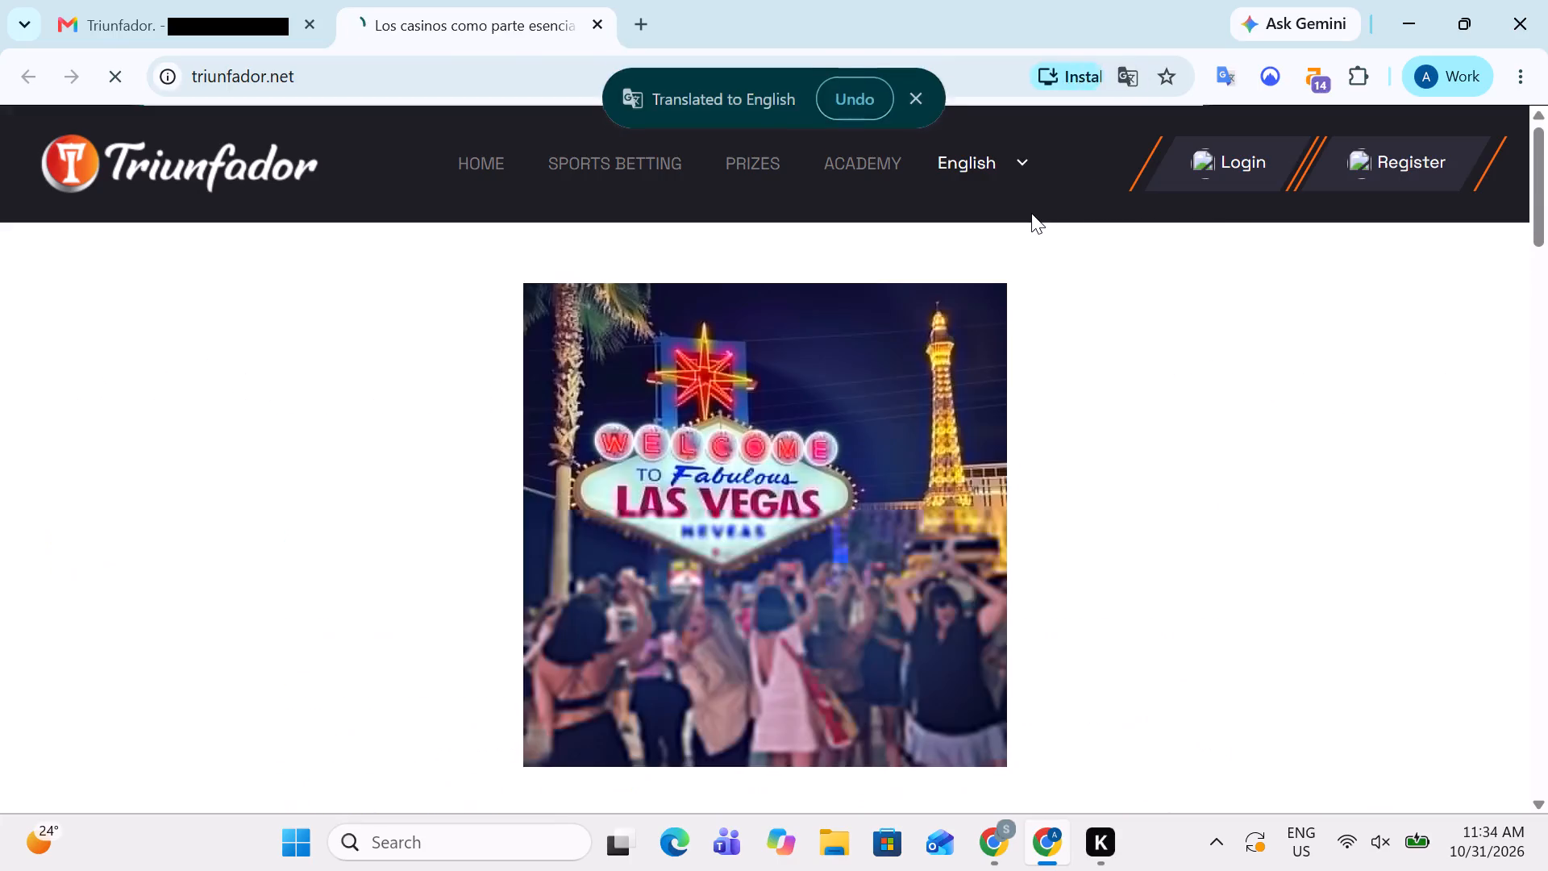
{"action": "scroll", "coordinate": [660, 432], "scroll_direction": "down", "scroll_amount": 7}
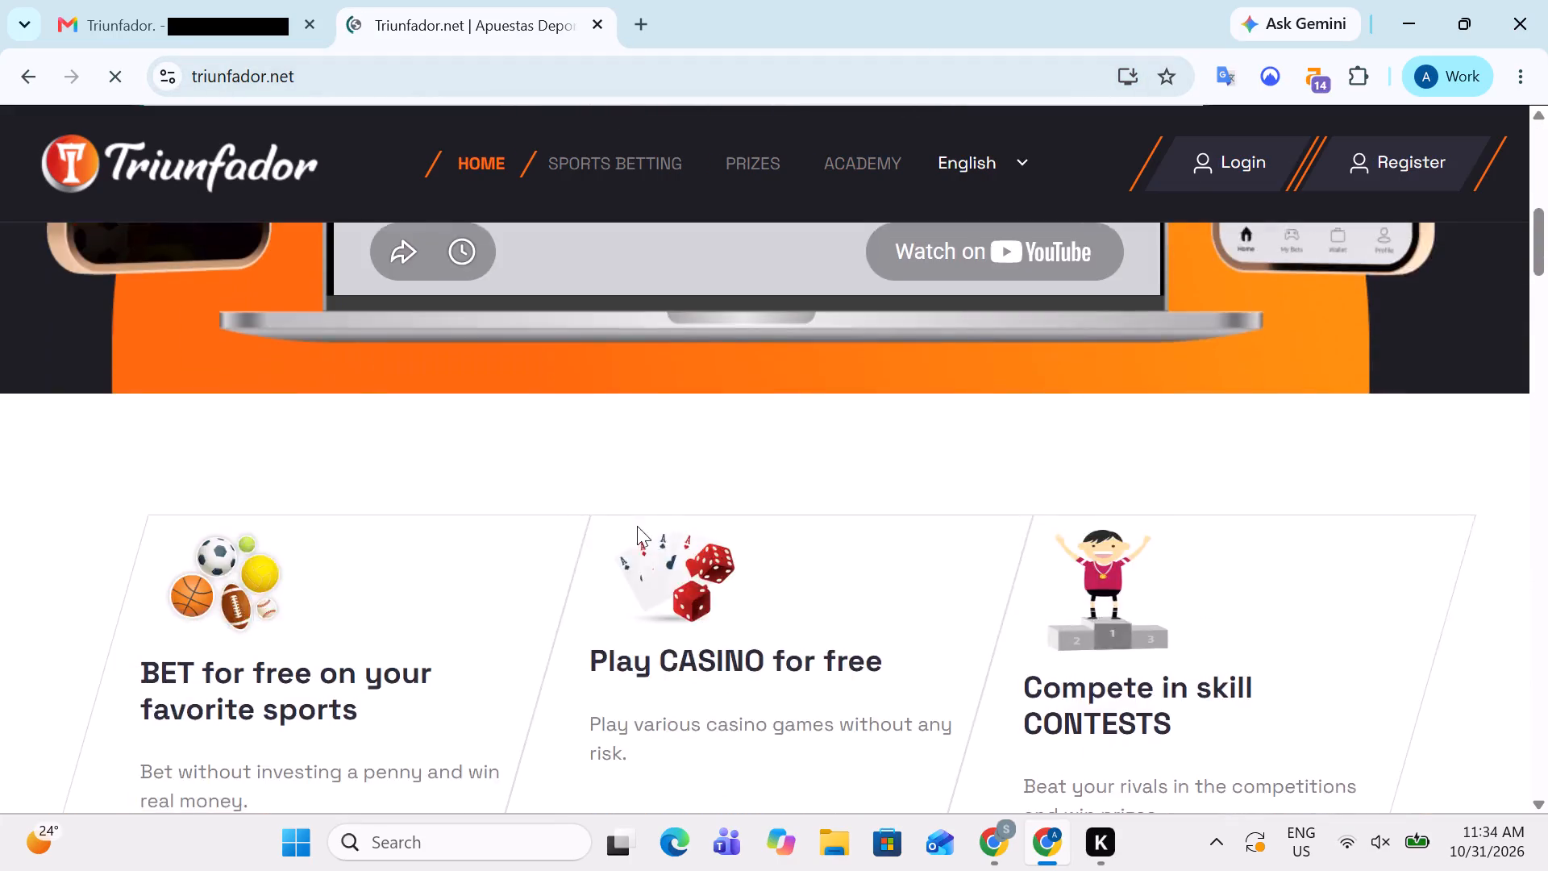
{"action": "scroll", "coordinate": [637, 526], "scroll_direction": "down", "scroll_amount": 6}
{"action": "scroll", "coordinate": [551, 559], "scroll_direction": "down", "scroll_amount": 4}
Copy the triunfador.net domain into the Website column of row 10936 in the New Master Sheet.
{"action": "left_click", "coordinate": [381, 68]}
{"action": "left_click_drag", "start_coordinate": [381, 68], "coordinate": [321, 67]}
{"action": "key", "text": "ctrl+c"}
{"action": "key", "text": "ctrl+c"}
{"action": "key", "text": "alt+Tab"}
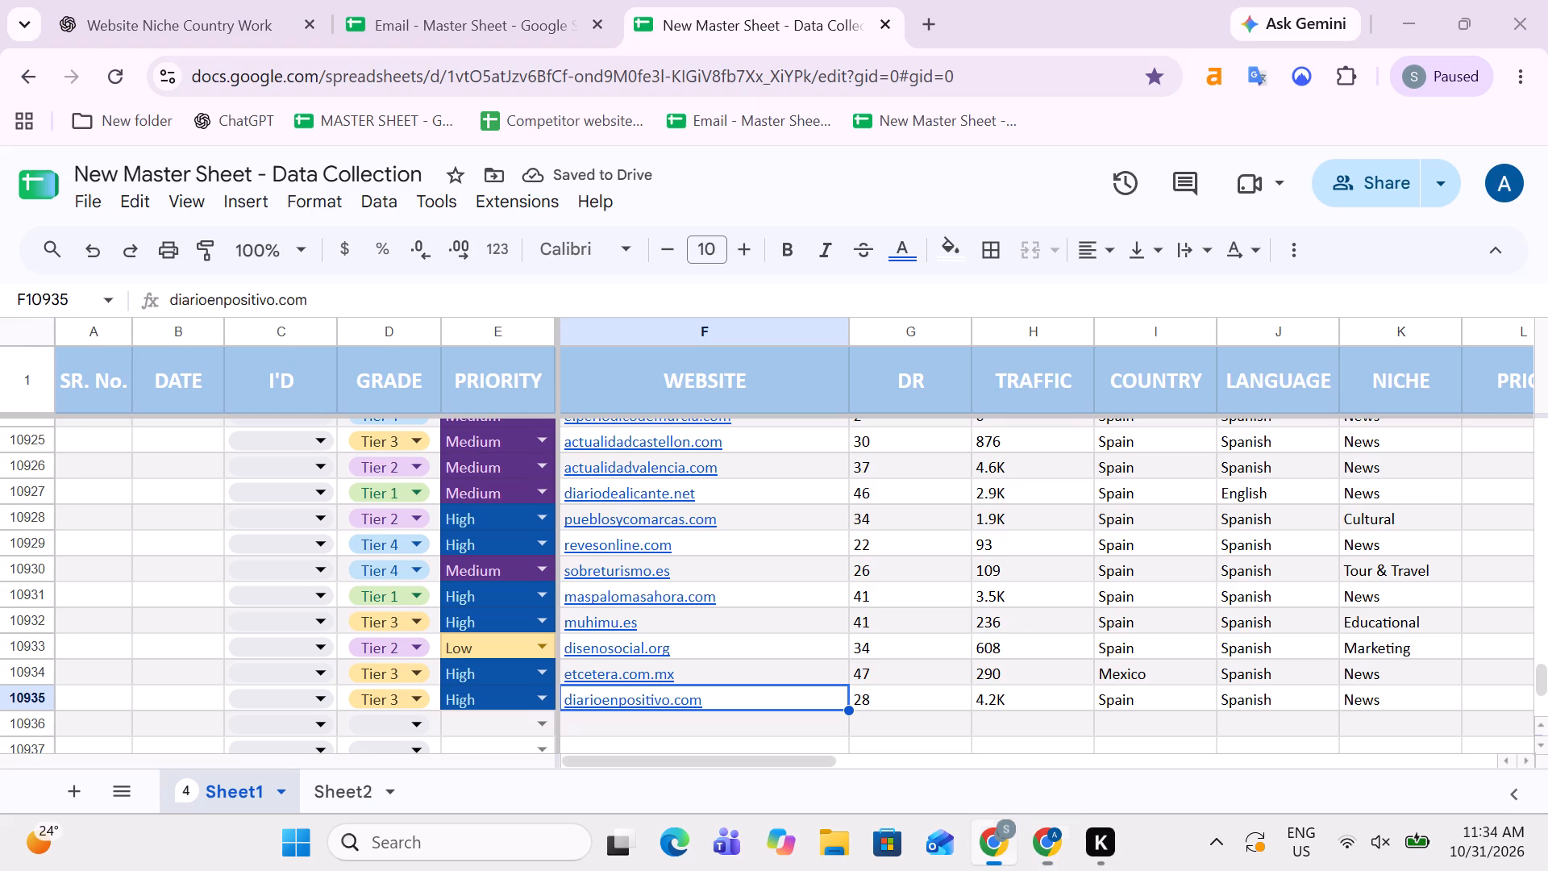
{"action": "key", "text": "Down"}
{"action": "key", "text": "Return"}
{"action": "key", "text": "ctrl+v"}
{"action": "key", "text": "Tab"}
{"action": "key", "text": "Right"}
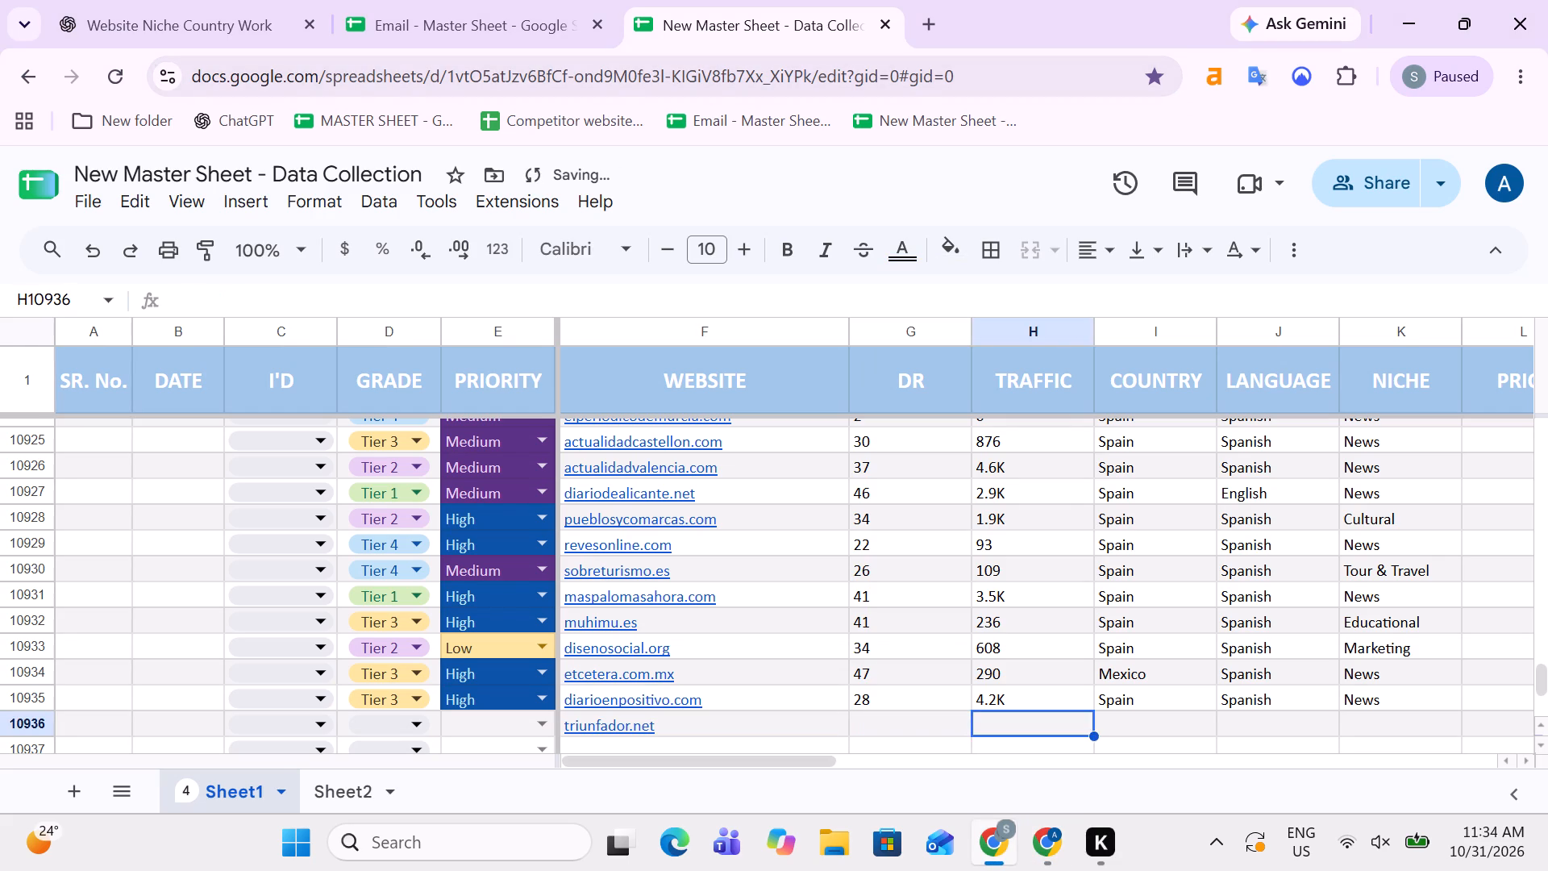
Look up triunfador.net's Ahrefs domain metrics and record DR 14 and traffic 1.6K in row 10936.
{"action": "key", "text": "Left"}
{"action": "key", "text": "Left"}
{"action": "key", "text": "Right"}
{"action": "key", "text": "alt+Tab"}
{"action": "scroll", "coordinate": [547, 430], "scroll_direction": "down", "scroll_amount": 8}
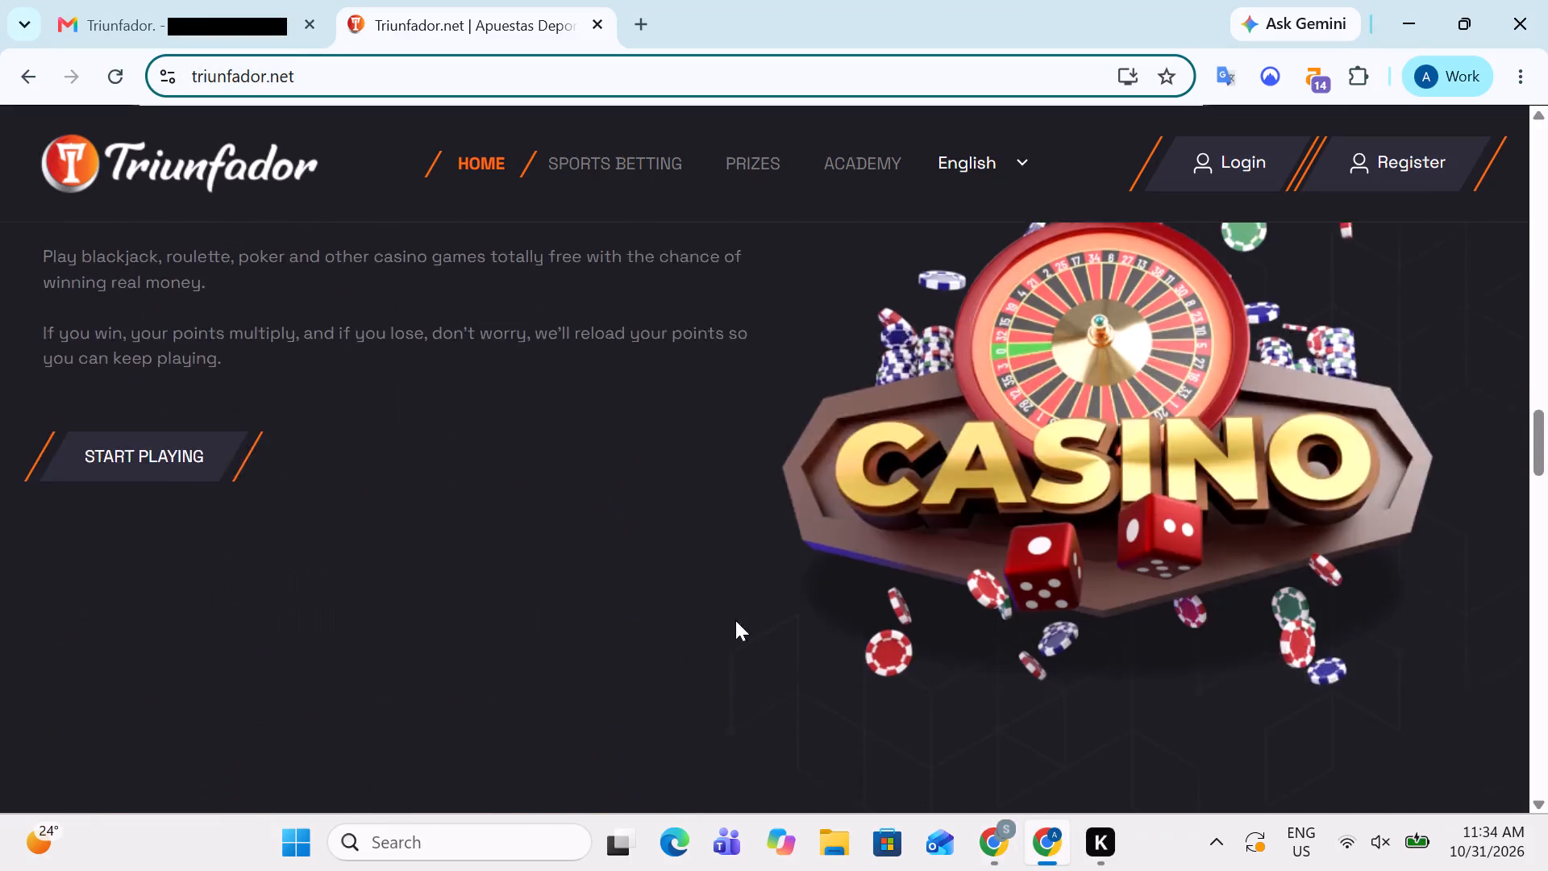
{"action": "scroll", "coordinate": [876, 598], "scroll_direction": "down", "scroll_amount": 6}
{"action": "scroll", "coordinate": [893, 603], "scroll_direction": "up", "scroll_amount": 20}
{"action": "scroll", "coordinate": [893, 603], "scroll_direction": "up", "scroll_amount": 10}
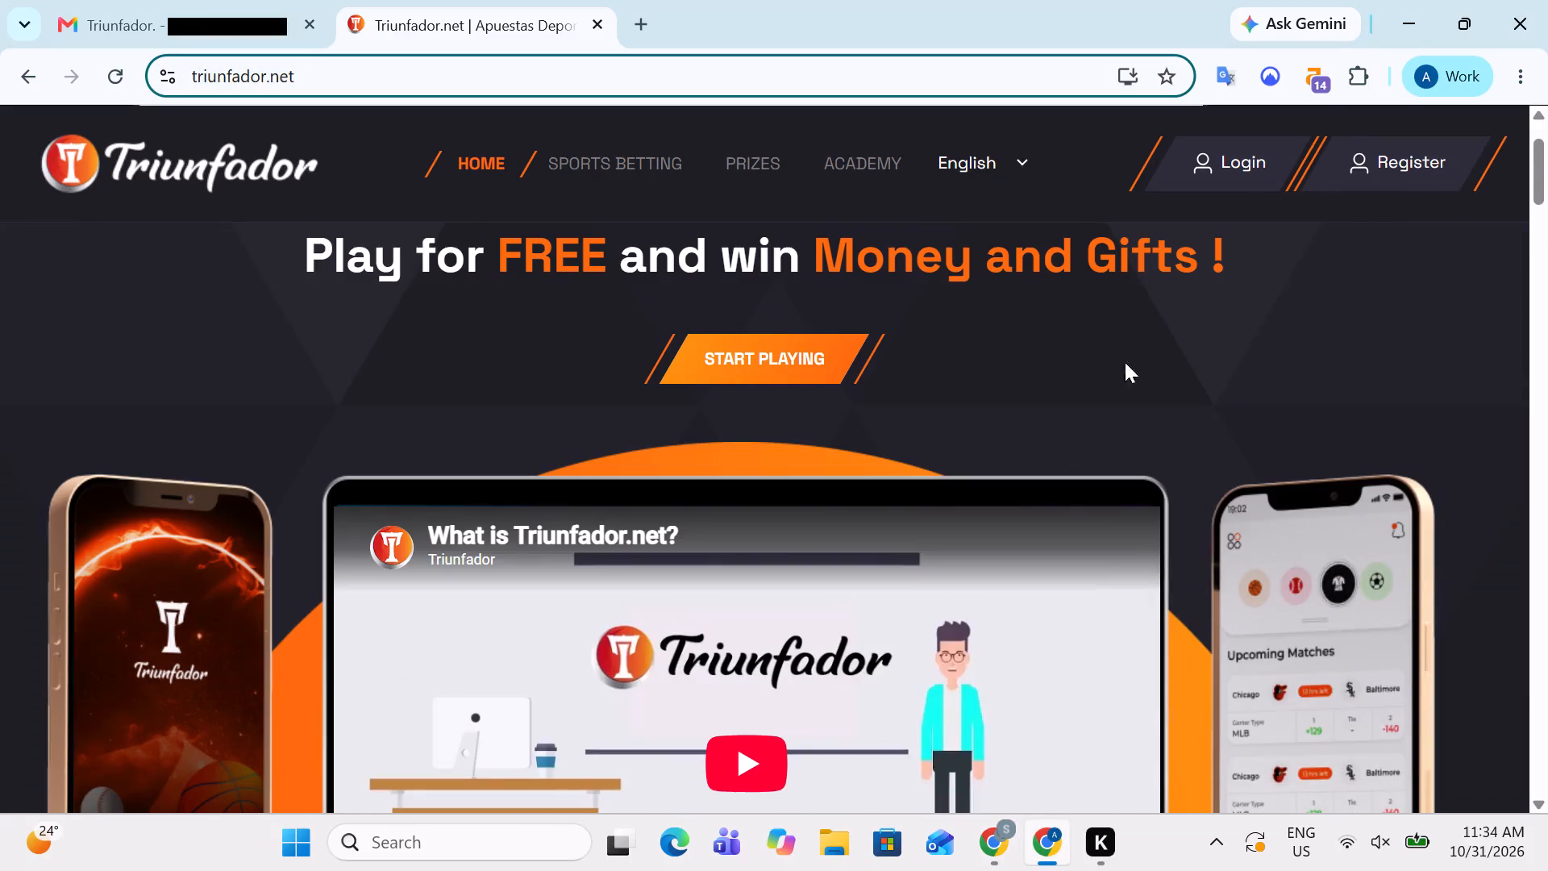
{"action": "left_click", "coordinate": [1330, 88]}
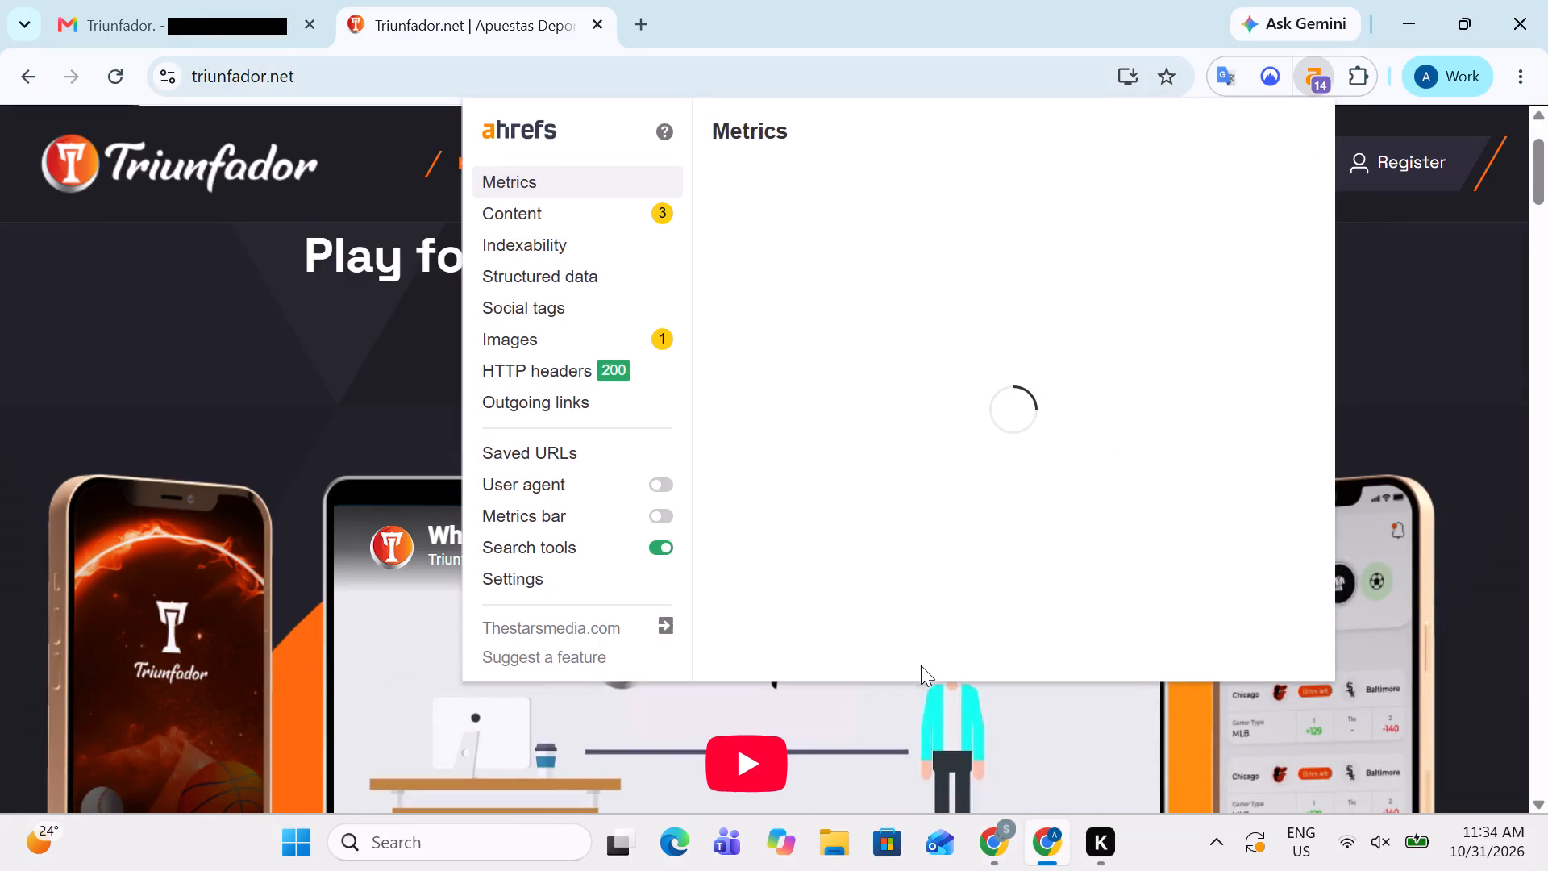
{"action": "key", "text": "alt+Tab"}
{"action": "type", "text": "14"}
{"action": "key", "text": "Right"}
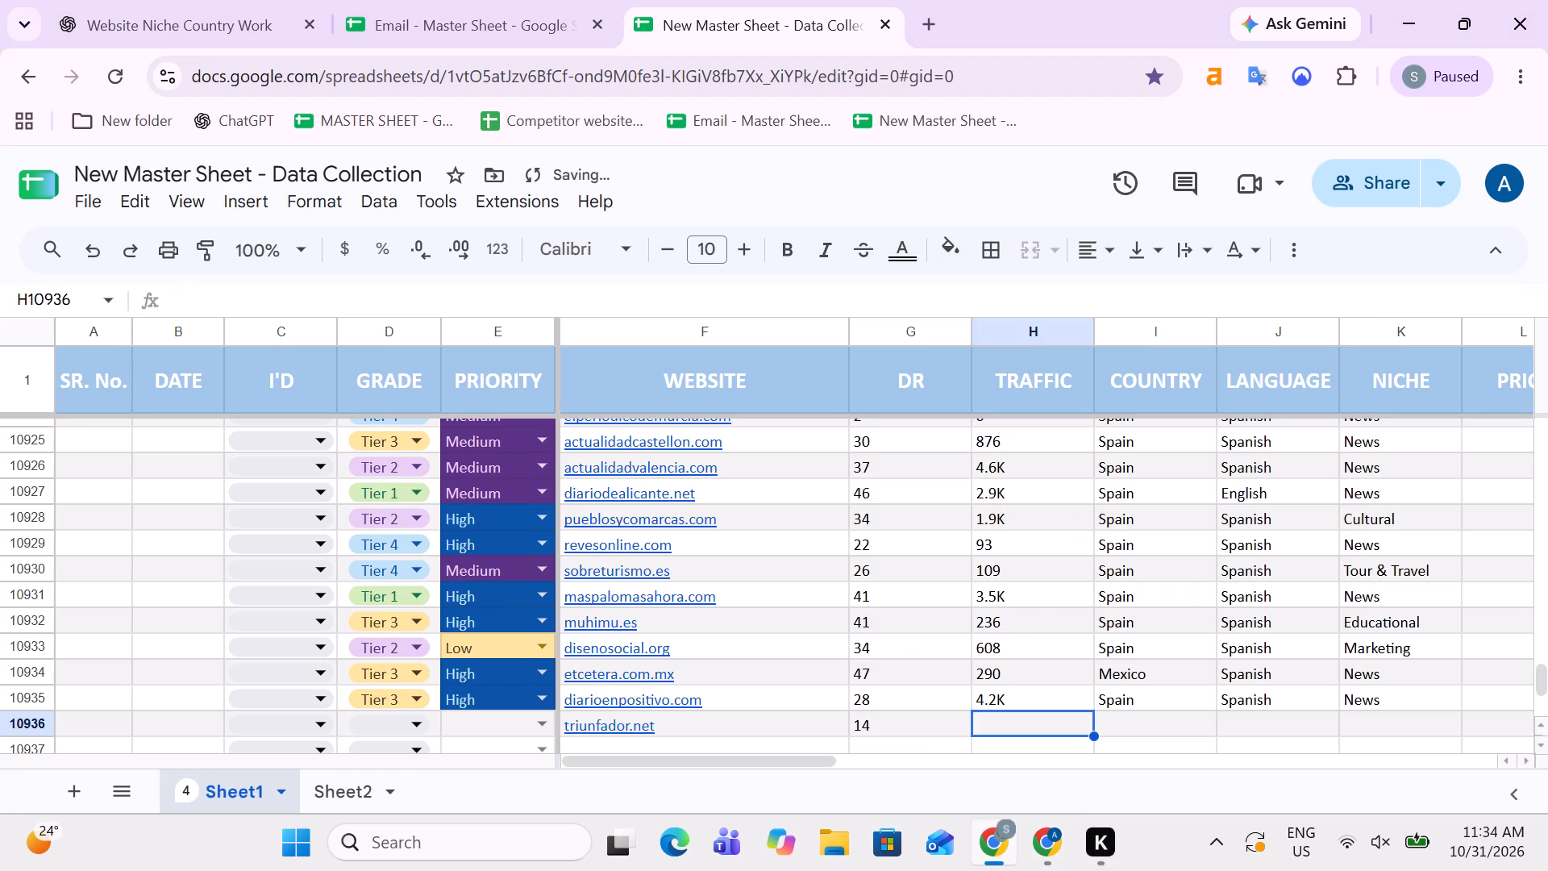
{"action": "type", "text": "1.6K"}
{"action": "key", "text": "Right"}
Enter Spain as the country and Spanish as the language for triunfador.net in row 10936.
{"action": "type", "text": "Sp"}
{"action": "key", "text": "Right"}
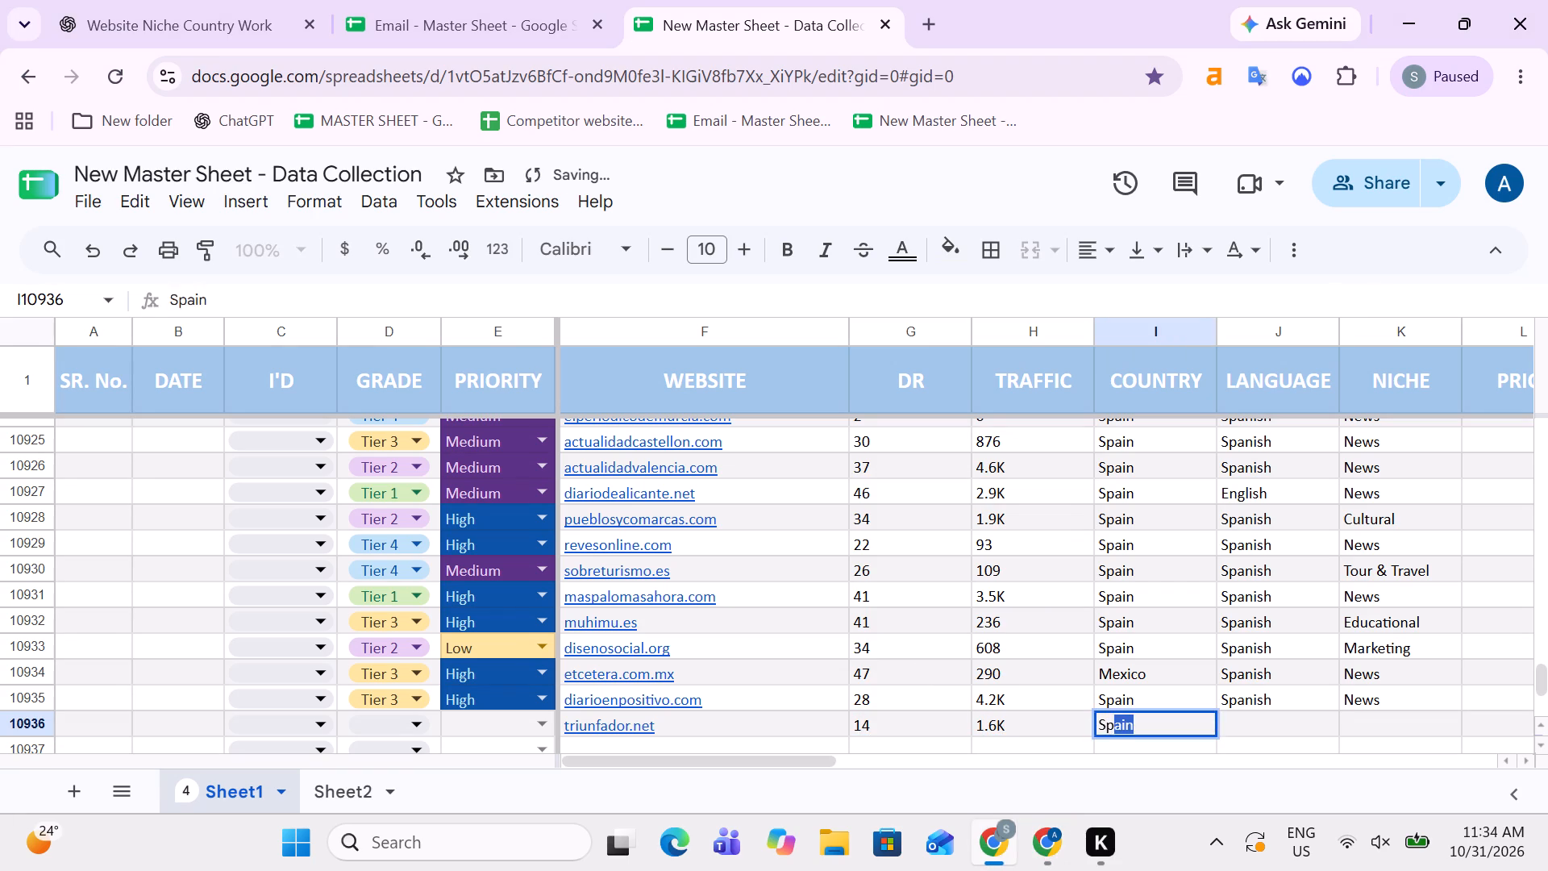
{"action": "type", "text": "Sp"}
{"action": "key", "text": "Right"}
Look through the triunfador.net home page down to its footer to judge the site's niche and audience.
{"action": "key", "text": "alt+Tab"}
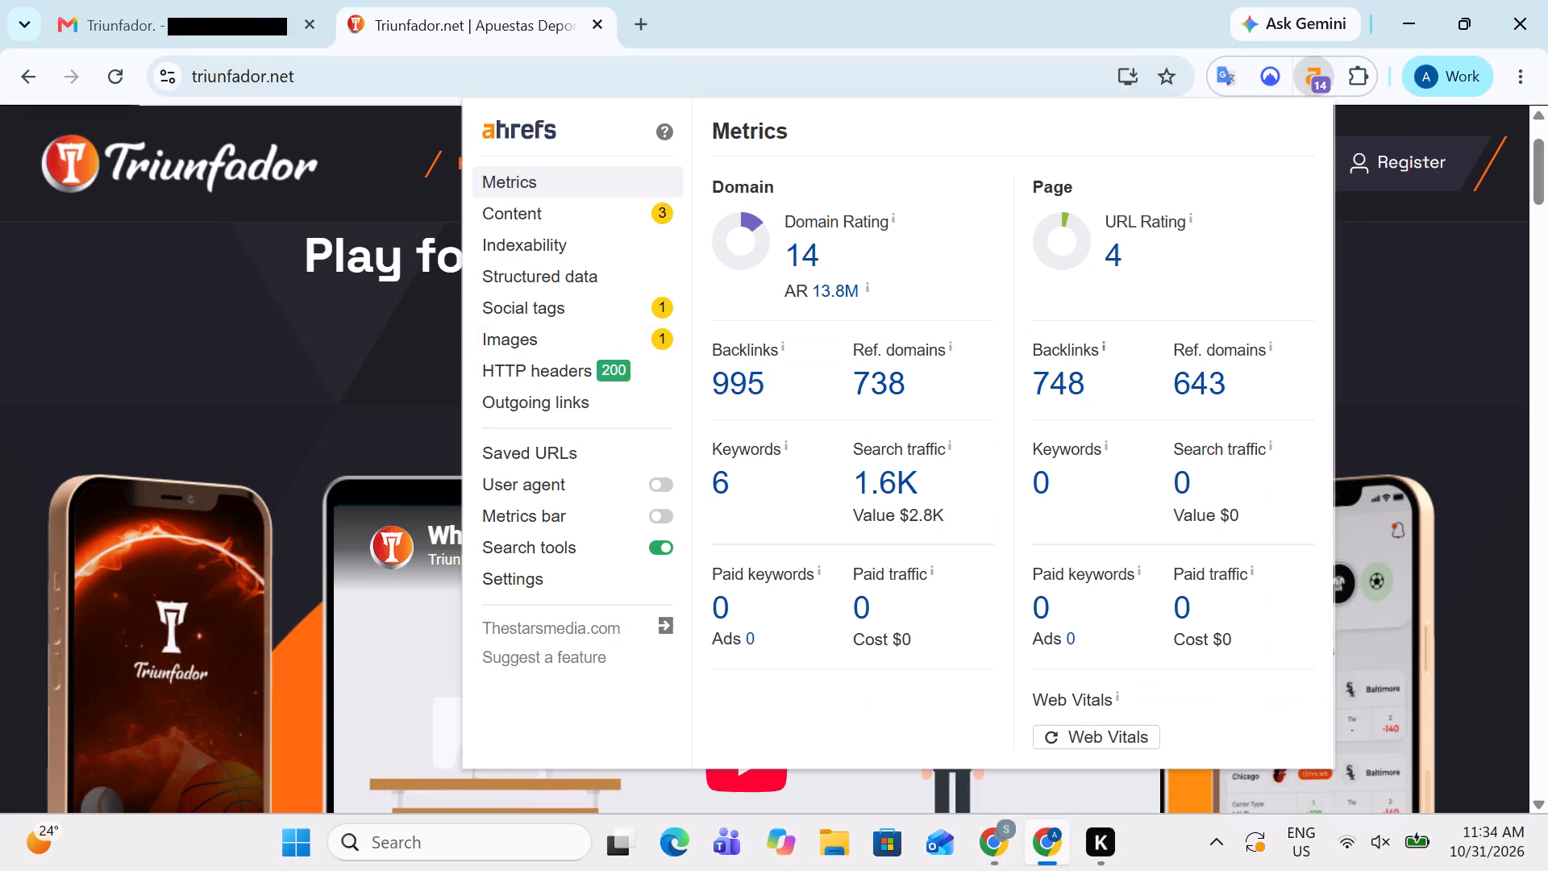
{"action": "left_click", "coordinate": [0, 306]}
{"action": "scroll", "coordinate": [768, 499], "scroll_direction": "up", "scroll_amount": 11}
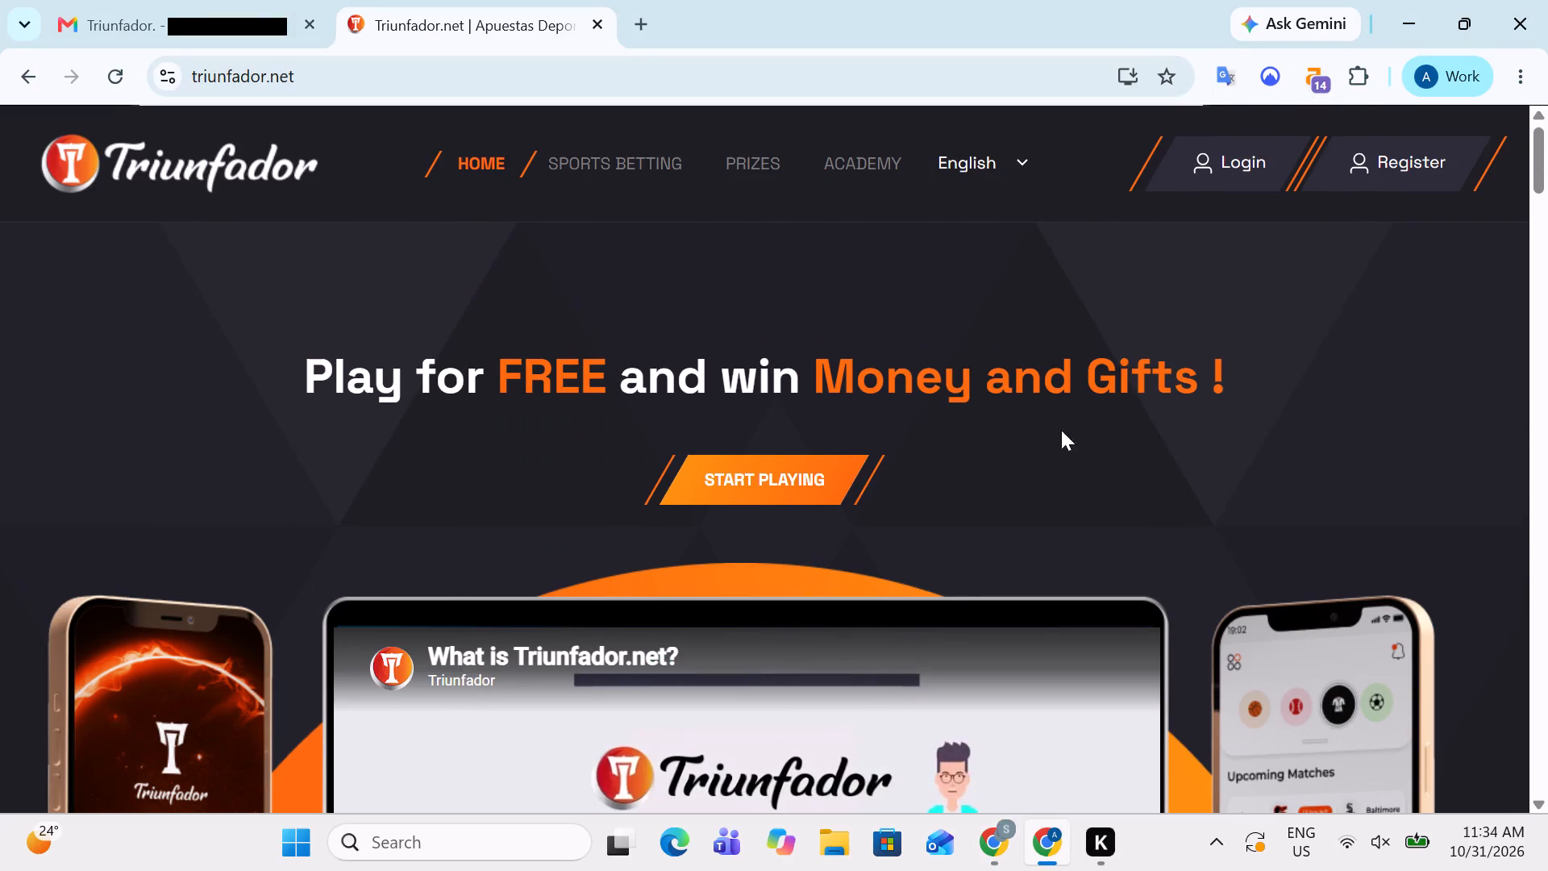
{"action": "scroll", "coordinate": [1297, 398], "scroll_direction": "down", "scroll_amount": 5}
{"action": "scroll", "coordinate": [1325, 541], "scroll_direction": "down", "scroll_amount": 2}
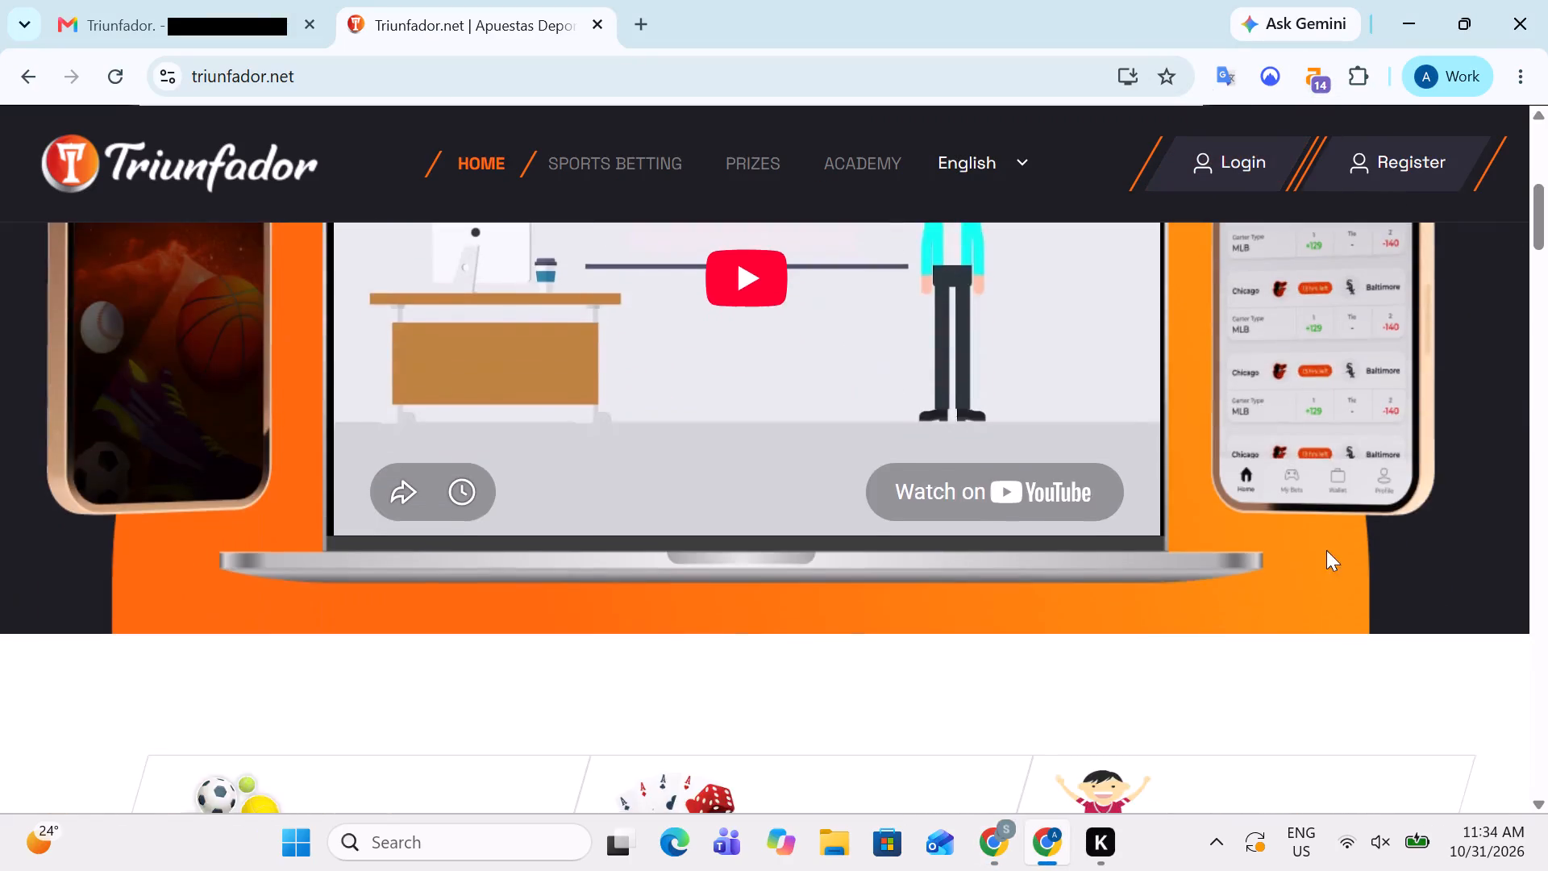
{"action": "scroll", "coordinate": [1326, 550], "scroll_direction": "down", "scroll_amount": 16}
{"action": "scroll", "coordinate": [1357, 629], "scroll_direction": "down", "scroll_amount": 13}
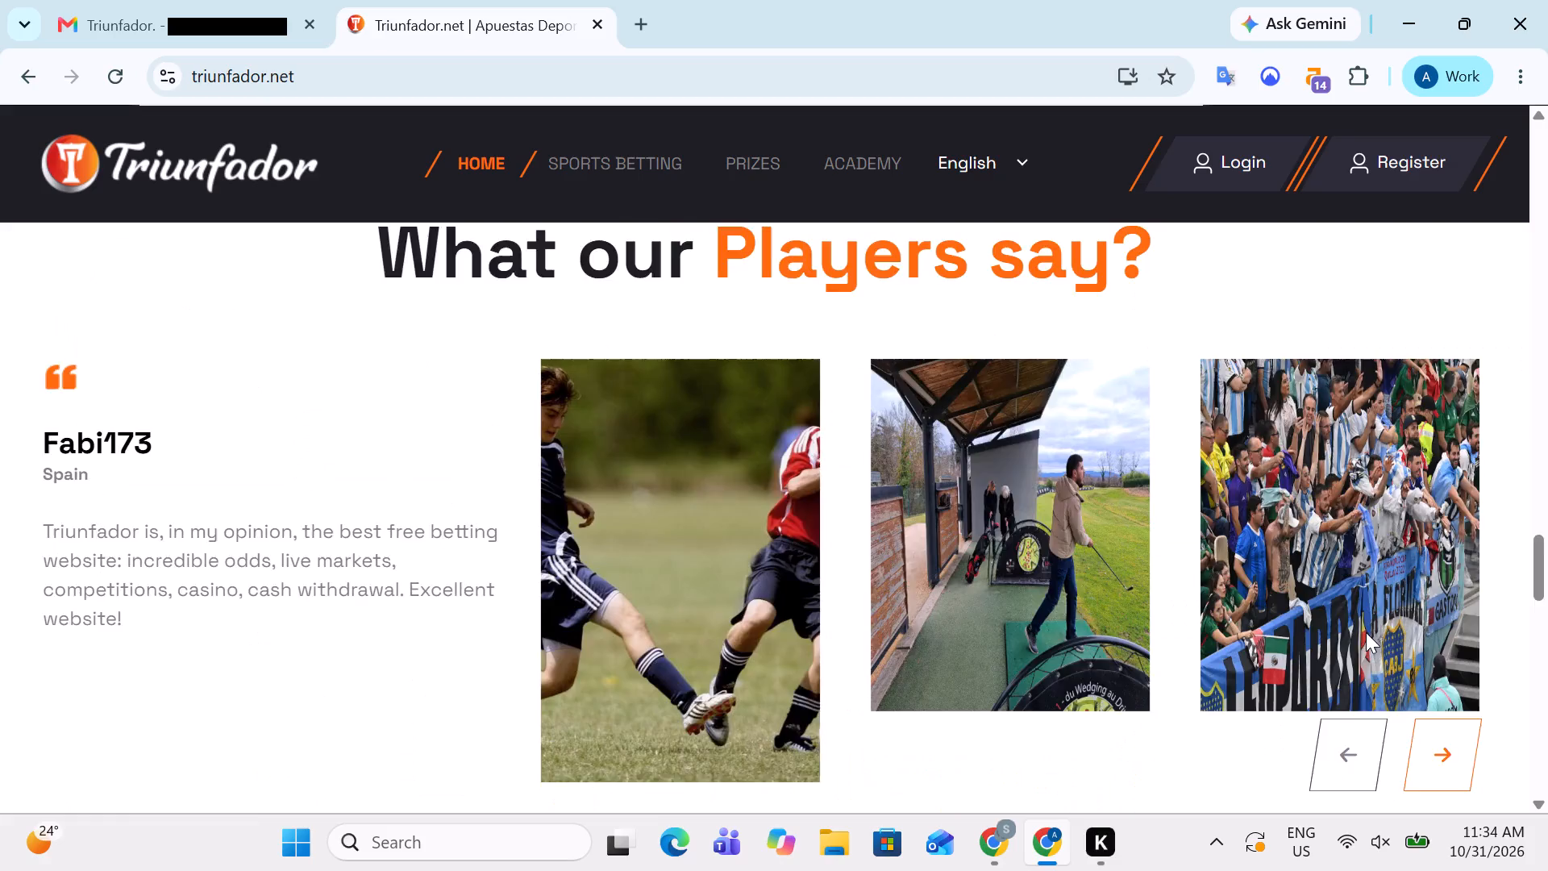
{"action": "scroll", "coordinate": [1366, 632], "scroll_direction": "down", "scroll_amount": 9}
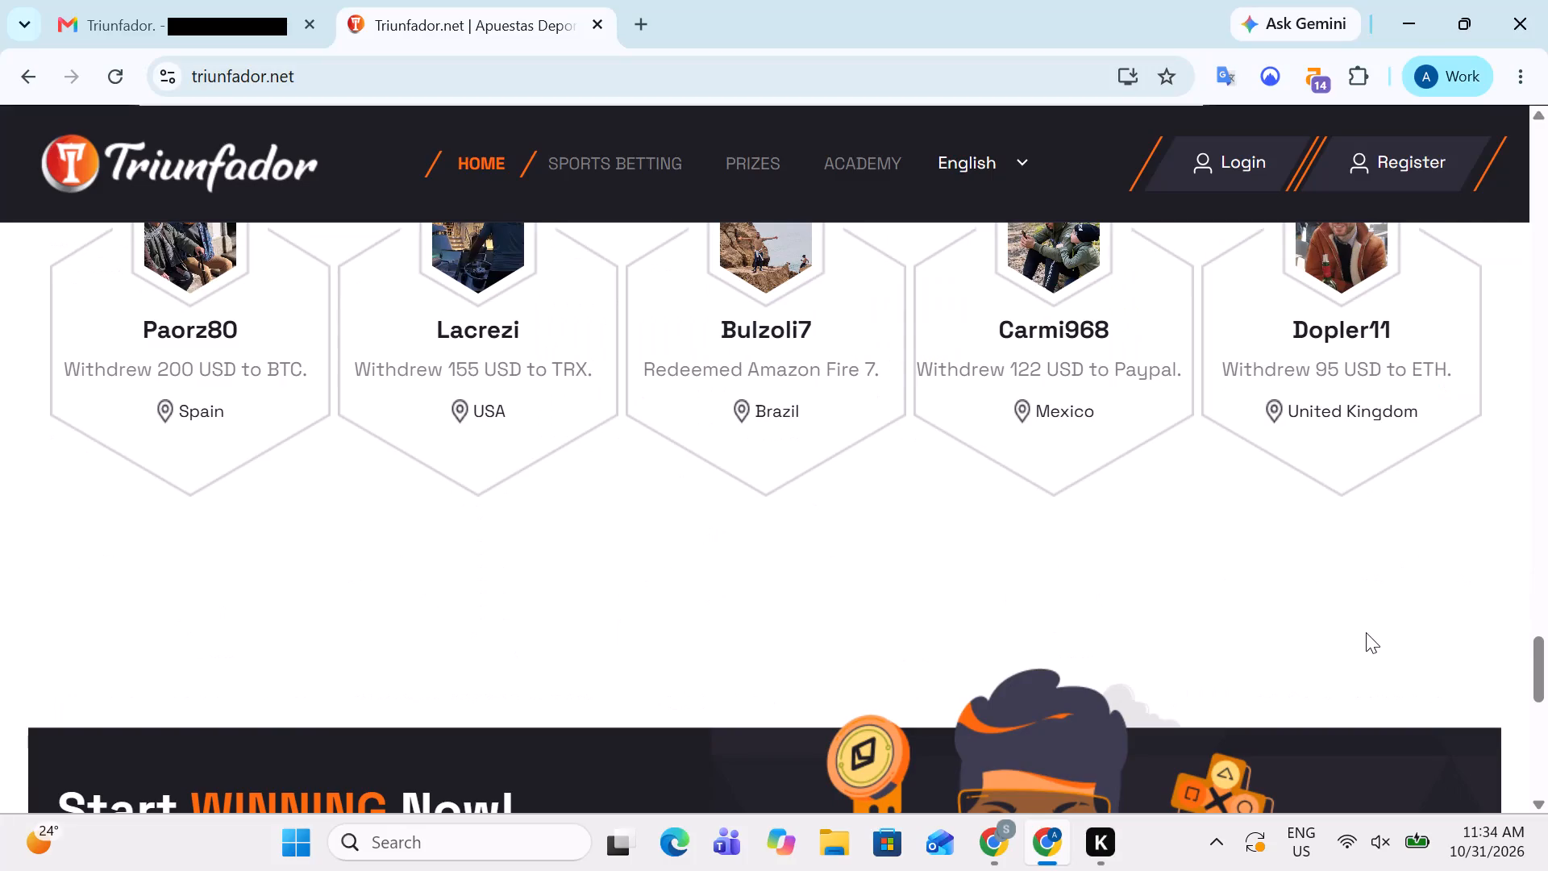
{"action": "scroll", "coordinate": [1366, 632], "scroll_direction": "down", "scroll_amount": 8}
{"action": "scroll", "coordinate": [876, 646], "scroll_direction": "down", "scroll_amount": 1}
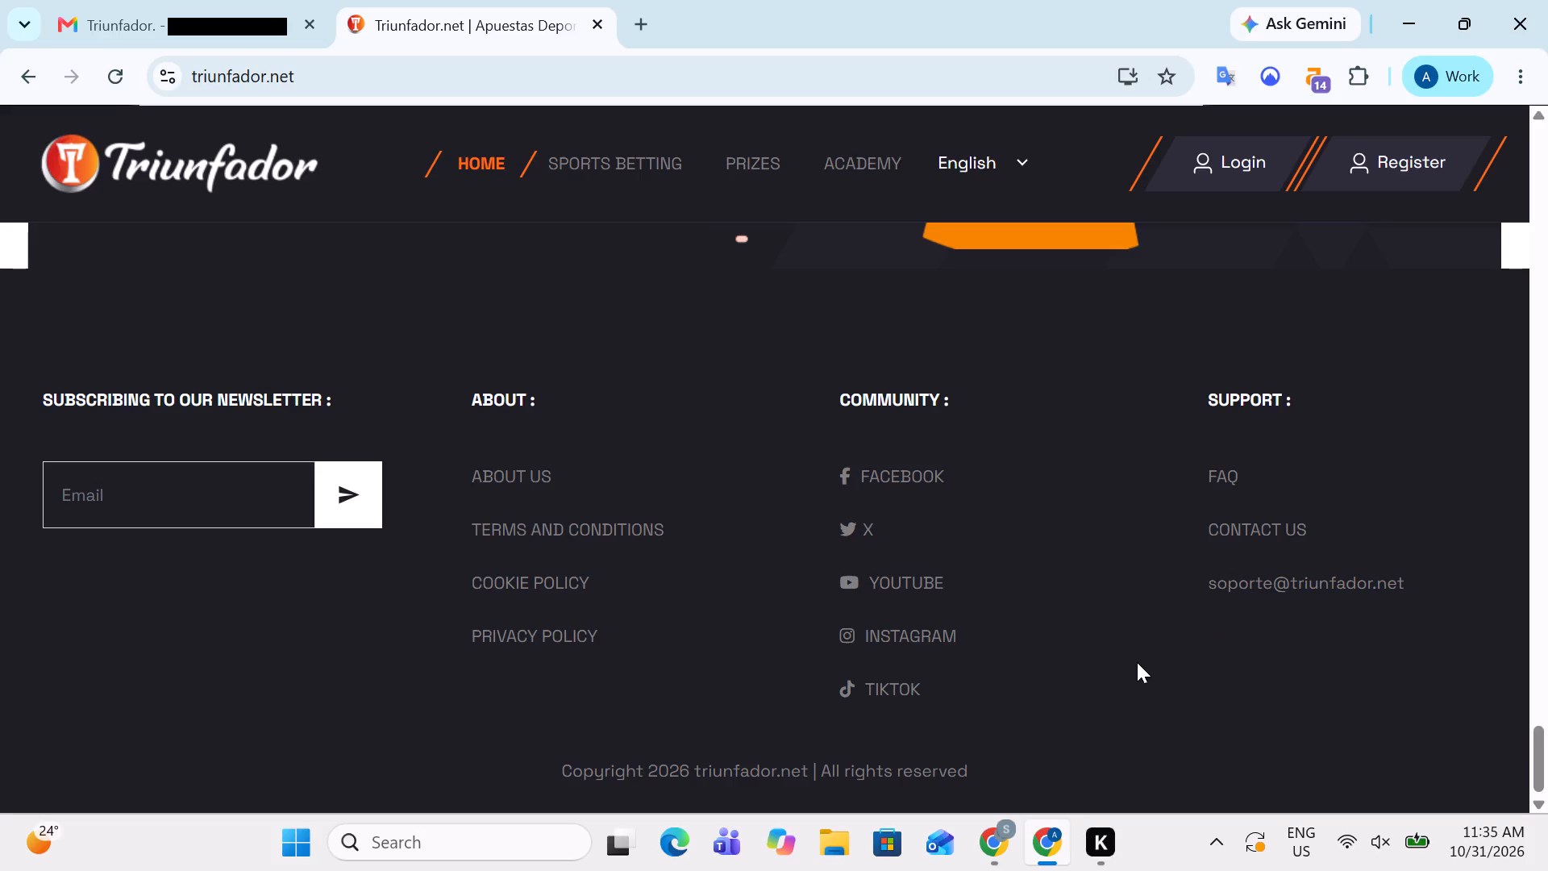
{"action": "scroll", "coordinate": [1137, 662], "scroll_direction": "up", "scroll_amount": 20}
{"action": "scroll", "coordinate": [1137, 662], "scroll_direction": "up", "scroll_amount": 1}
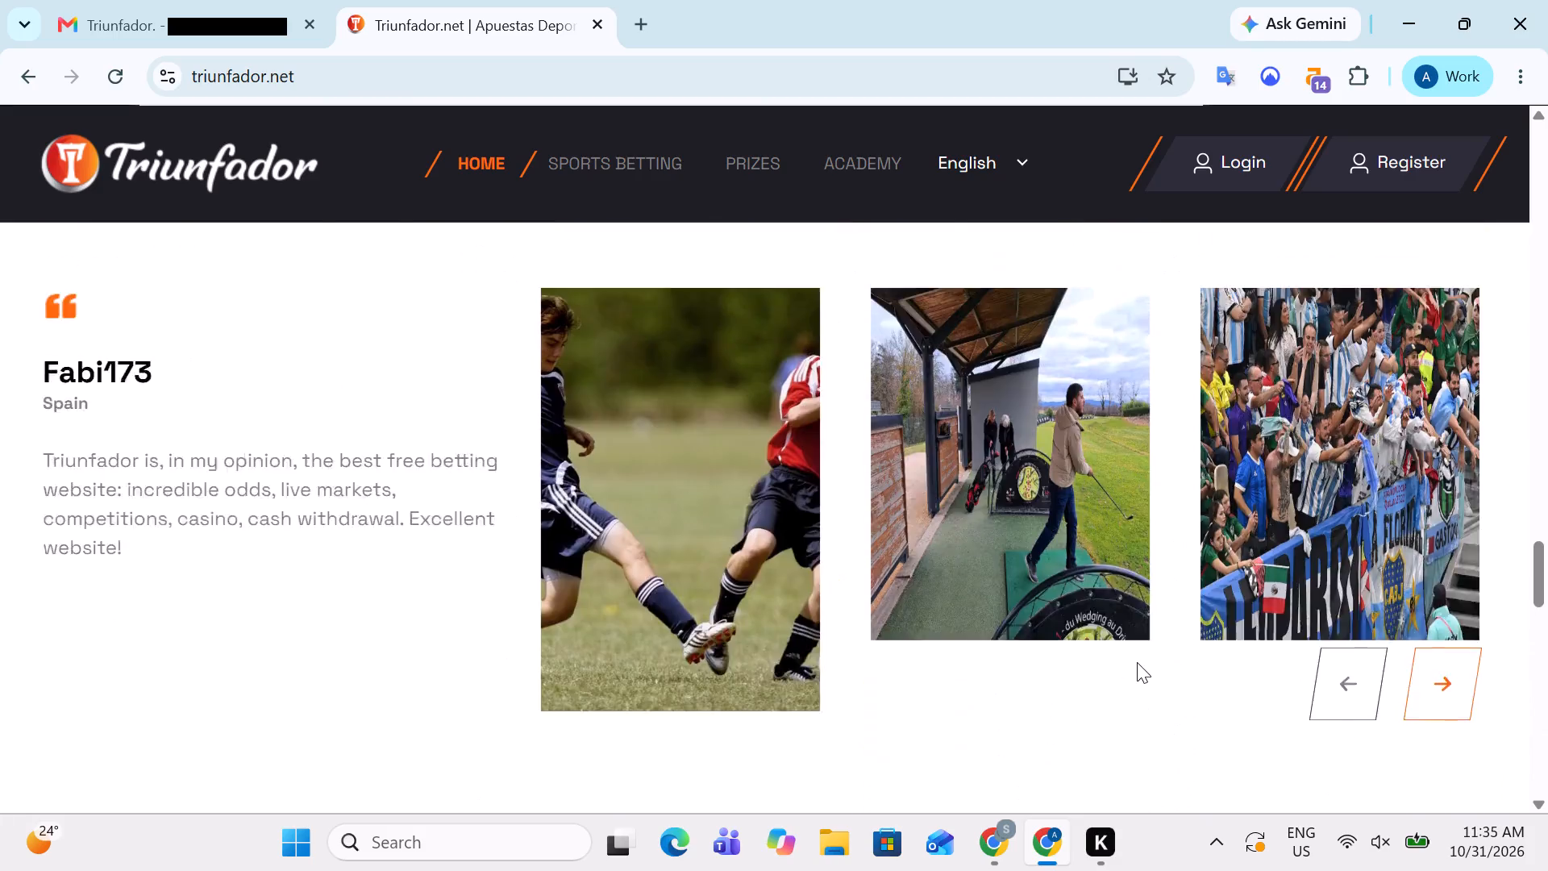
{"action": "scroll", "coordinate": [1137, 662], "scroll_direction": "up", "scroll_amount": 20}
{"action": "scroll", "coordinate": [1137, 662], "scroll_direction": "up", "scroll_amount": 7}
Return to the New Master Sheet and go to the Price cell of row 10936 for triunfador.net.
{"action": "key", "text": "alt+Tab"}
{"action": "key", "text": "Right"}
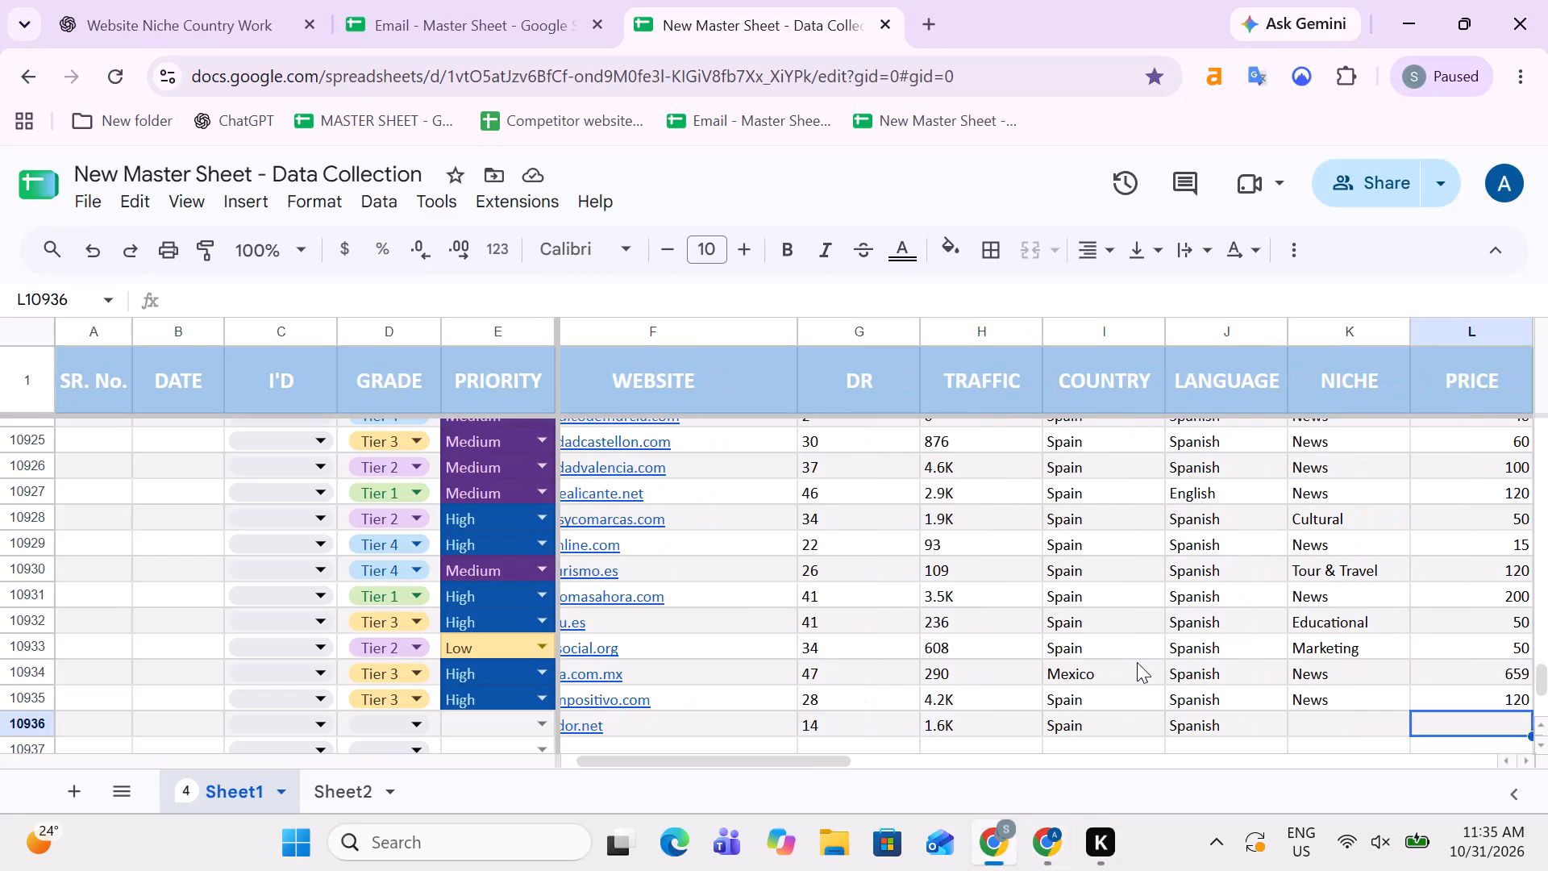
Enter Casino as the niche for triunfador.net in row 10936.
{"action": "key", "text": "Left"}
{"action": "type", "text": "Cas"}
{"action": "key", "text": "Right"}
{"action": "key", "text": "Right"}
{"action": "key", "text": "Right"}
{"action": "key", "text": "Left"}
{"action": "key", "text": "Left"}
Look through the triunfador.net home page again to check its content, and close the site.
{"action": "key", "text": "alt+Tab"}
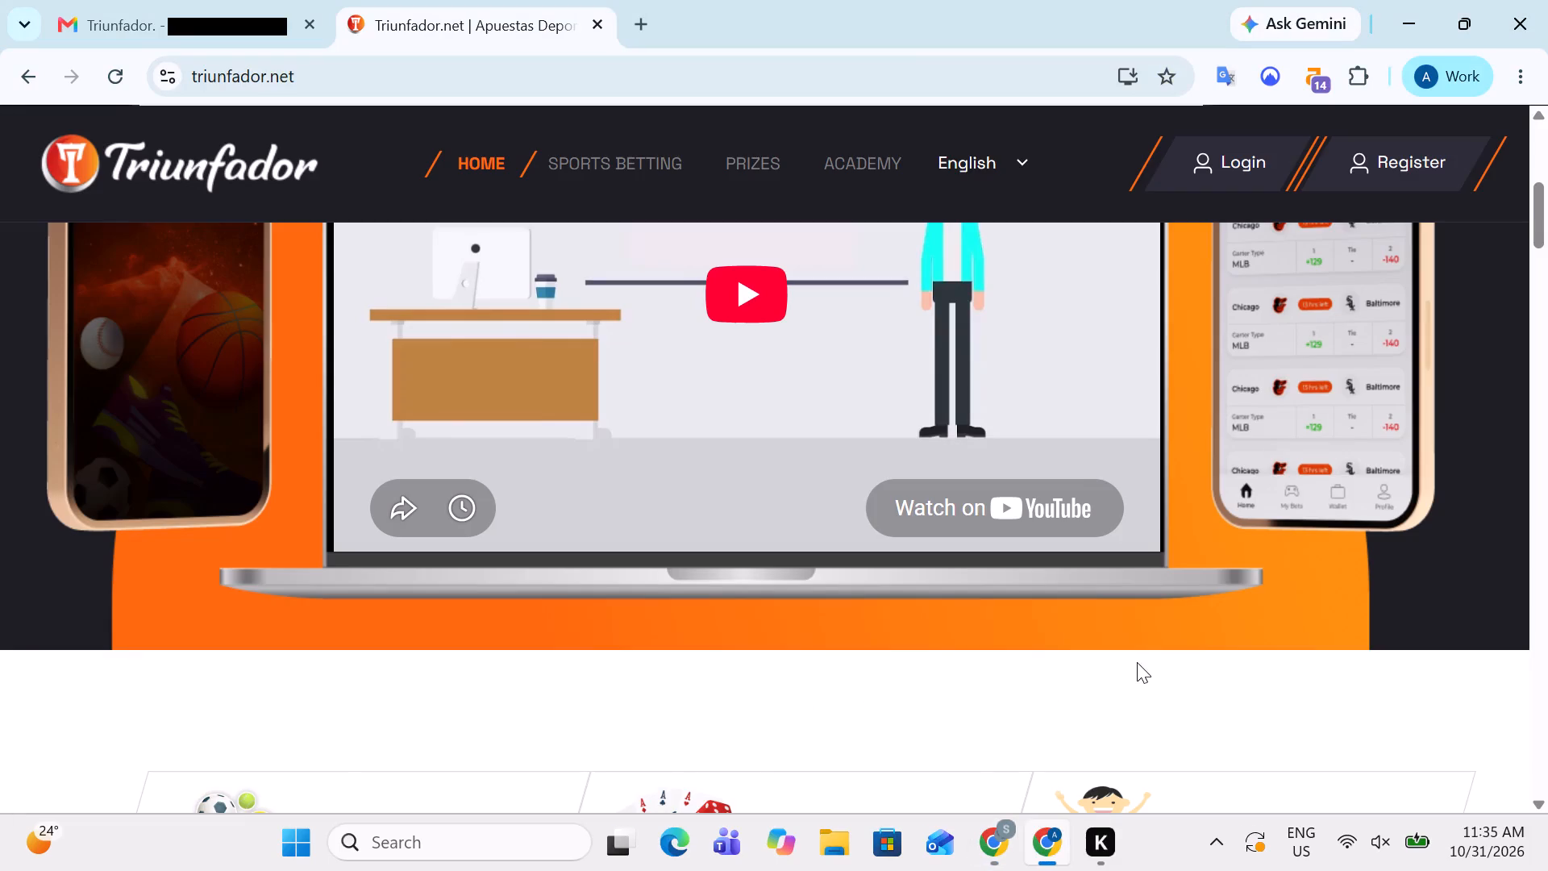
{"action": "left_click", "coordinate": [0, 758]}
{"action": "scroll", "coordinate": [854, 490], "scroll_direction": "up", "scroll_amount": 17}
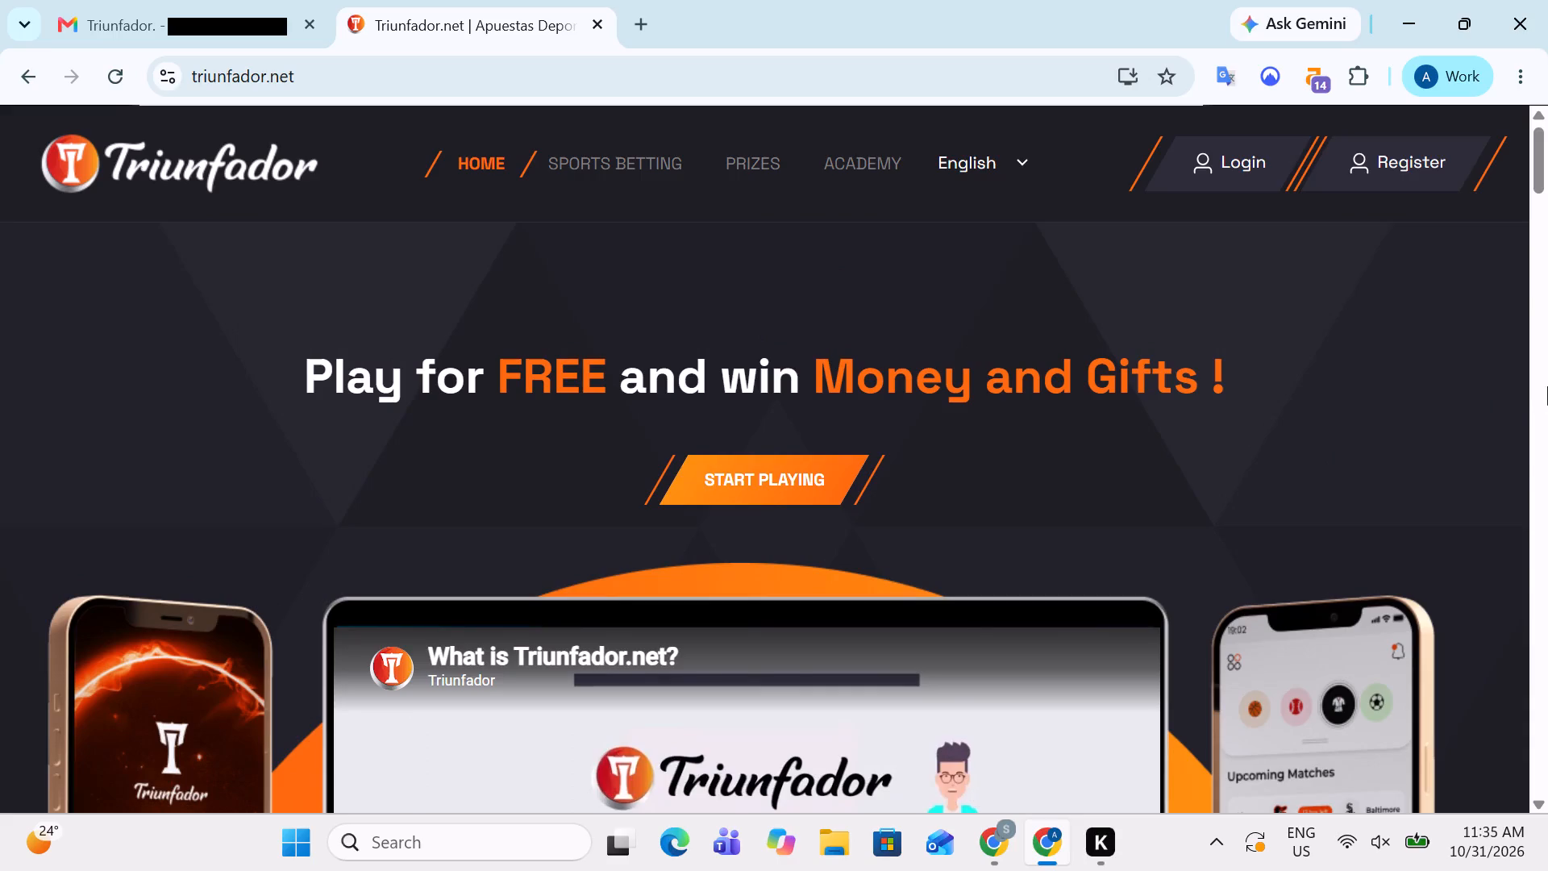
{"action": "scroll", "coordinate": [1542, 385], "scroll_direction": "down", "scroll_amount": 8}
{"action": "scroll", "coordinate": [1547, 289], "scroll_direction": "down", "scroll_amount": 8}
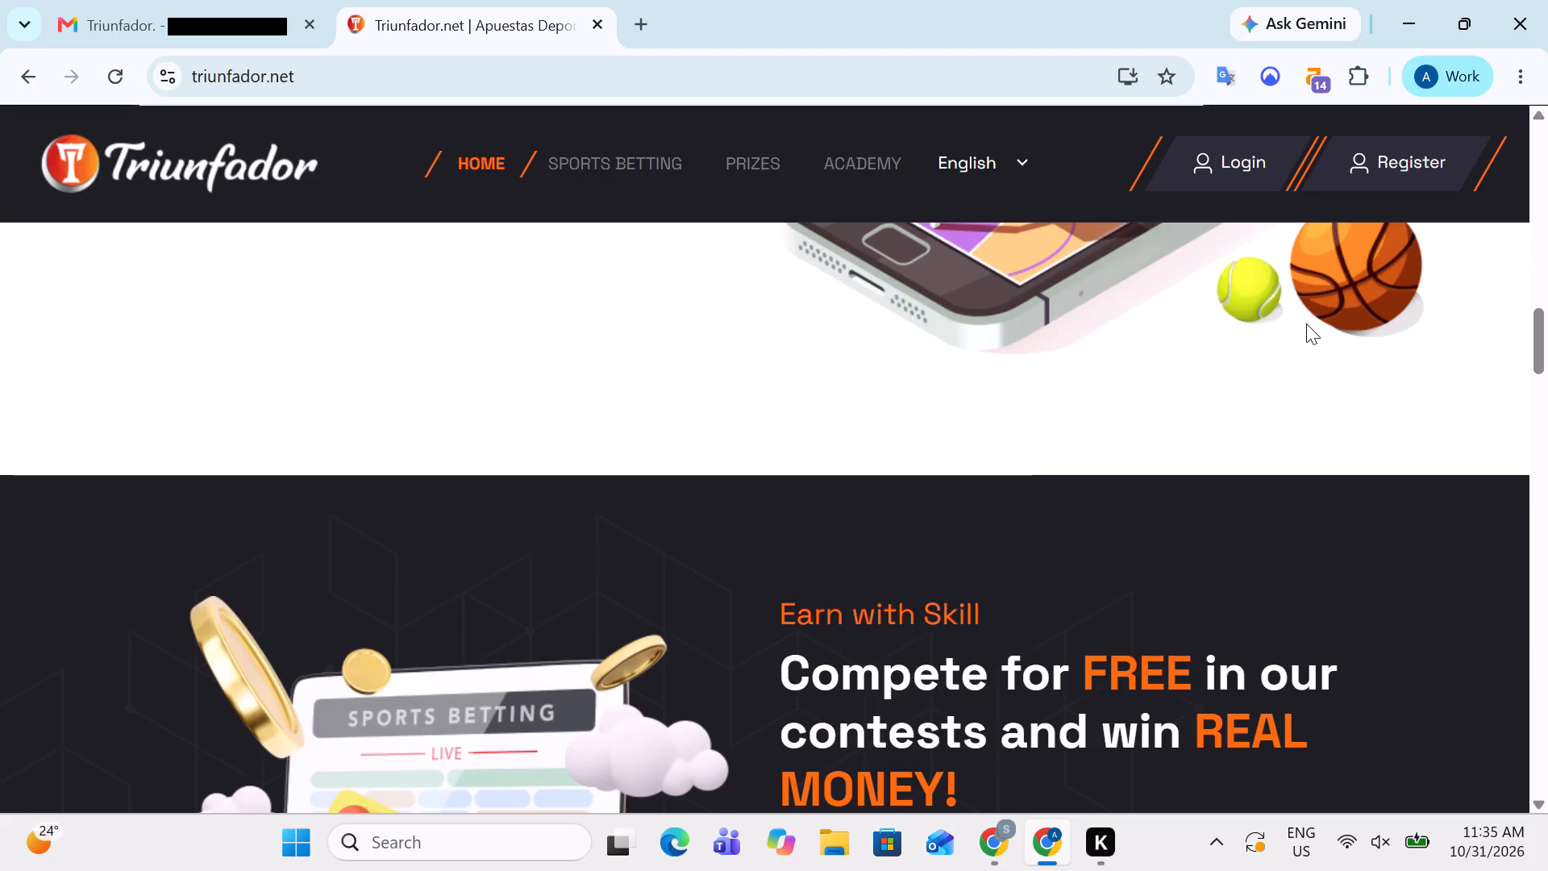
{"action": "scroll", "coordinate": [1505, 354], "scroll_direction": "down", "scroll_amount": 7}
{"action": "scroll", "coordinate": [1131, 417], "scroll_direction": "down", "scroll_amount": 10}
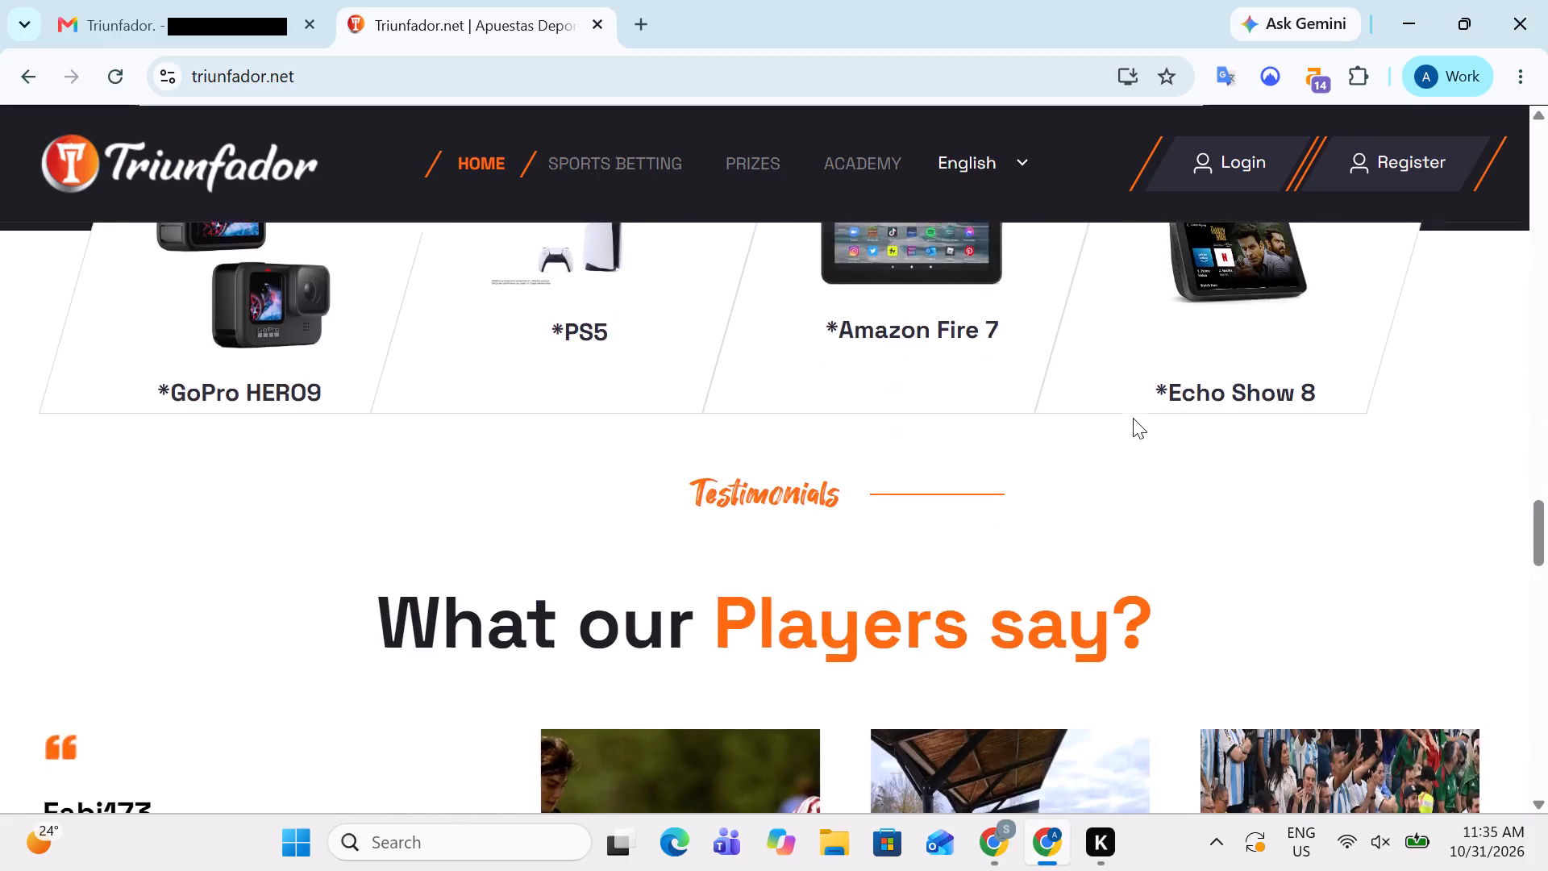
{"action": "scroll", "coordinate": [1097, 448], "scroll_direction": "down", "scroll_amount": 20}
{"action": "scroll", "coordinate": [1103, 456], "scroll_direction": "down", "scroll_amount": 3}
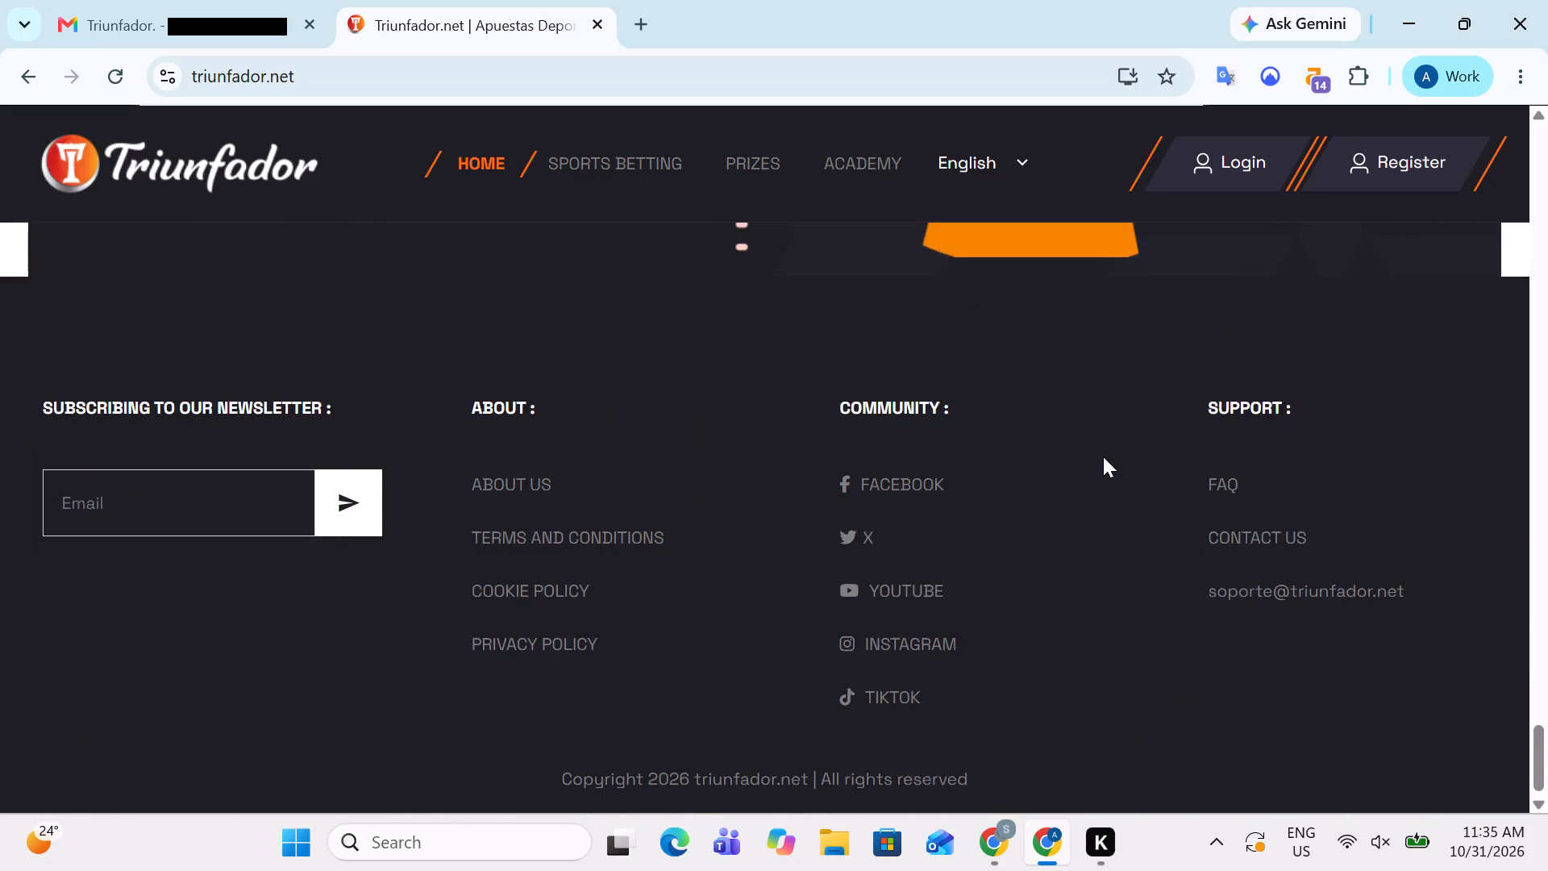
{"action": "scroll", "coordinate": [1103, 456], "scroll_direction": "down", "scroll_amount": 2}
{"action": "scroll", "coordinate": [816, 531], "scroll_direction": "up", "scroll_amount": 20}
{"action": "scroll", "coordinate": [816, 531], "scroll_direction": "up", "scroll_amount": 8}
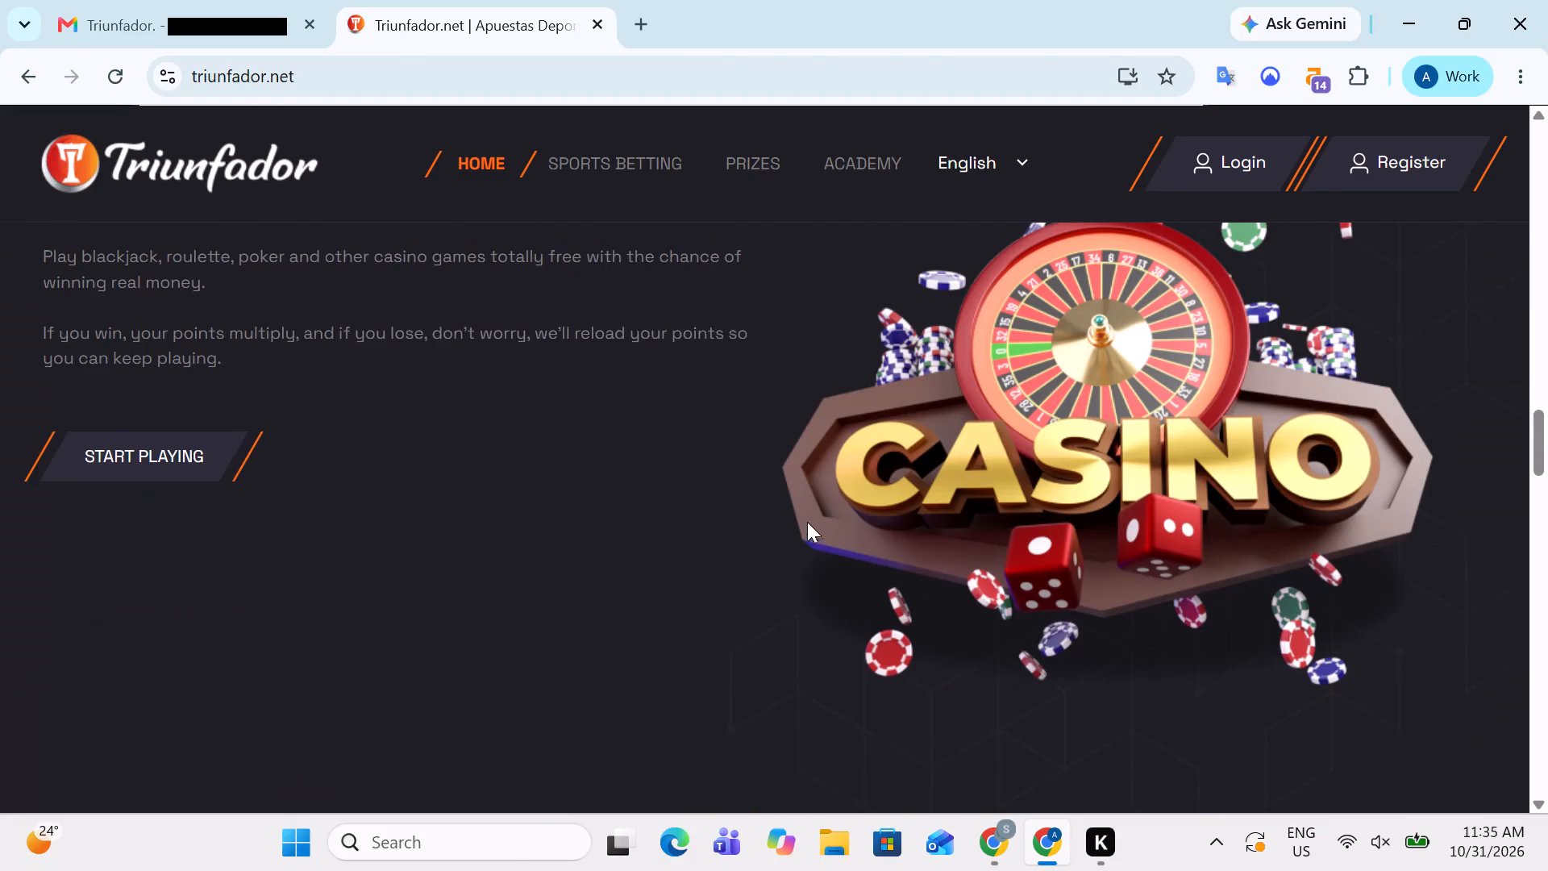
{"action": "left_click", "coordinate": [593, 27]}
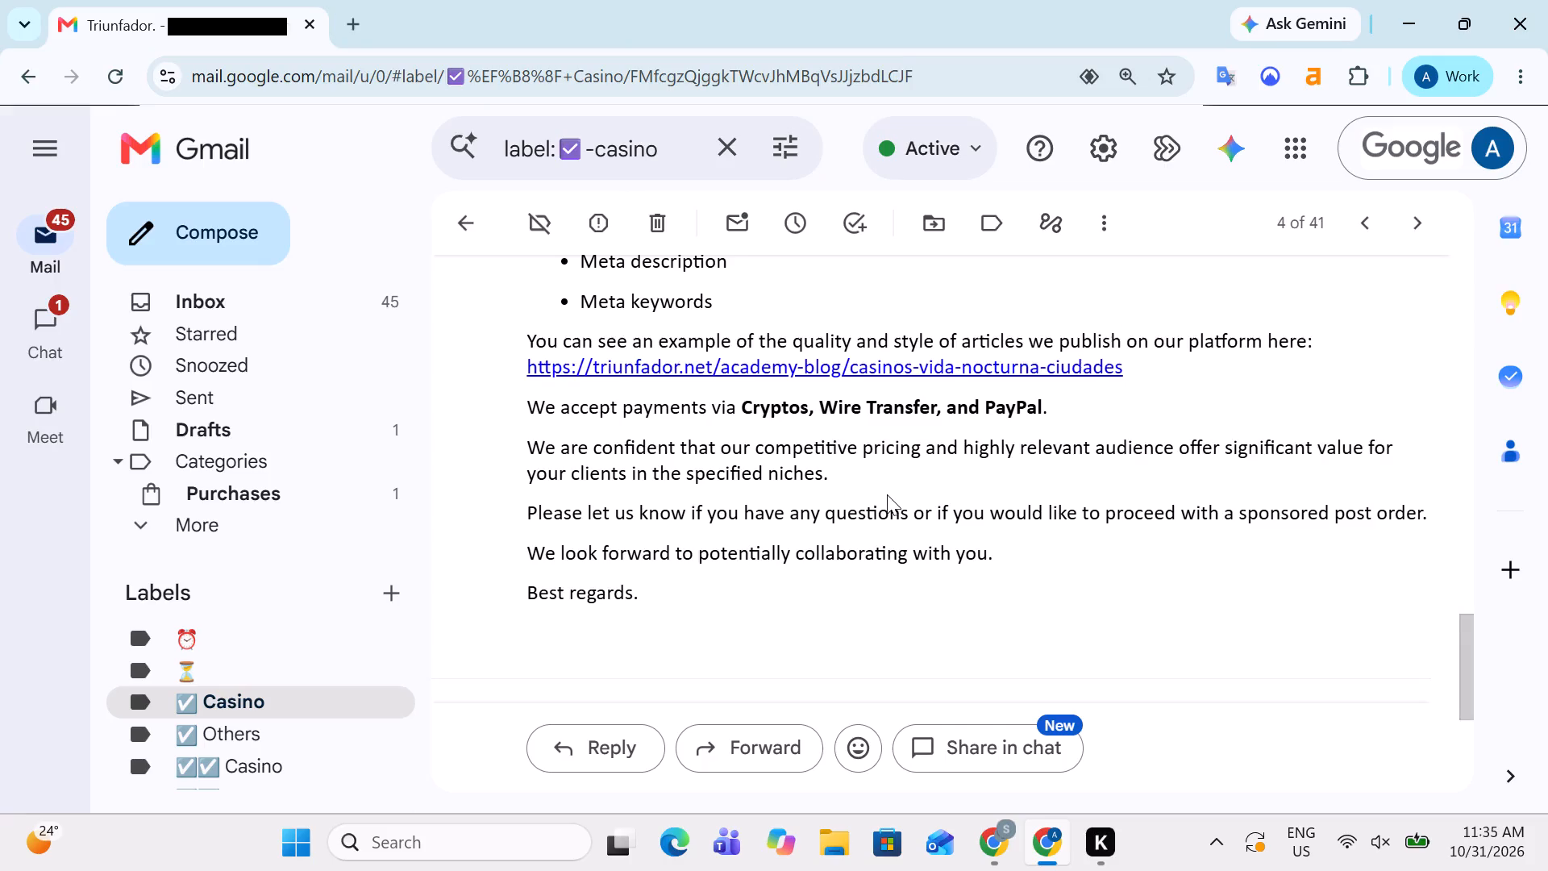
Review the Triunfador email for its sponsored-article pricing, payment options and content conditions.
{"action": "scroll", "coordinate": [875, 494], "scroll_direction": "up", "scroll_amount": 1}
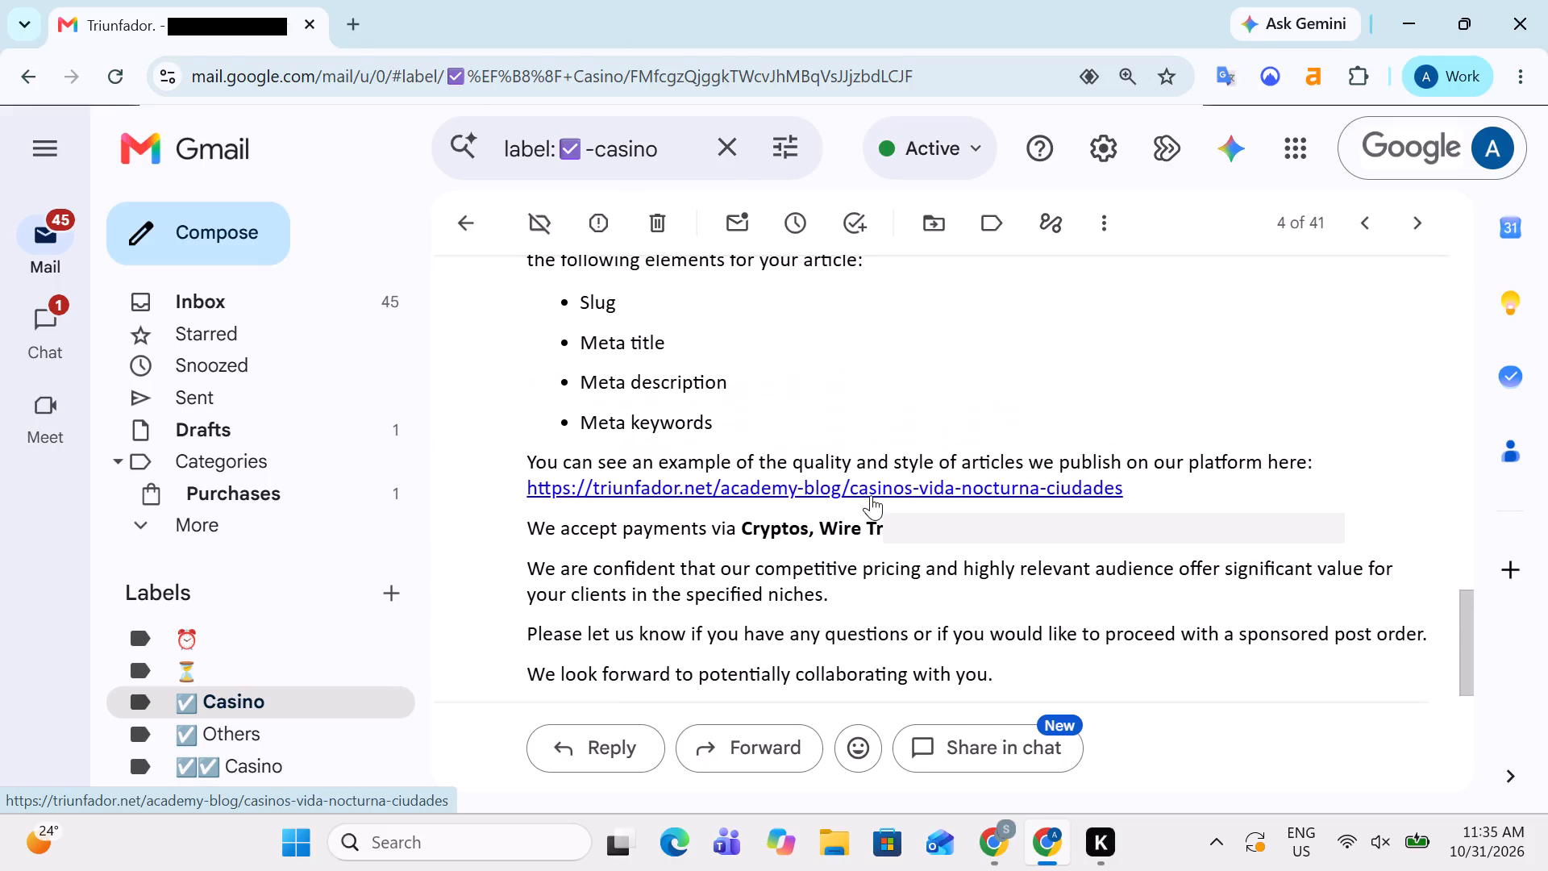
{"action": "key", "text": "alt+Tab"}
{"action": "key", "text": "Right"}
{"action": "key", "text": "Left"}
{"action": "key", "text": "alt+Tab"}
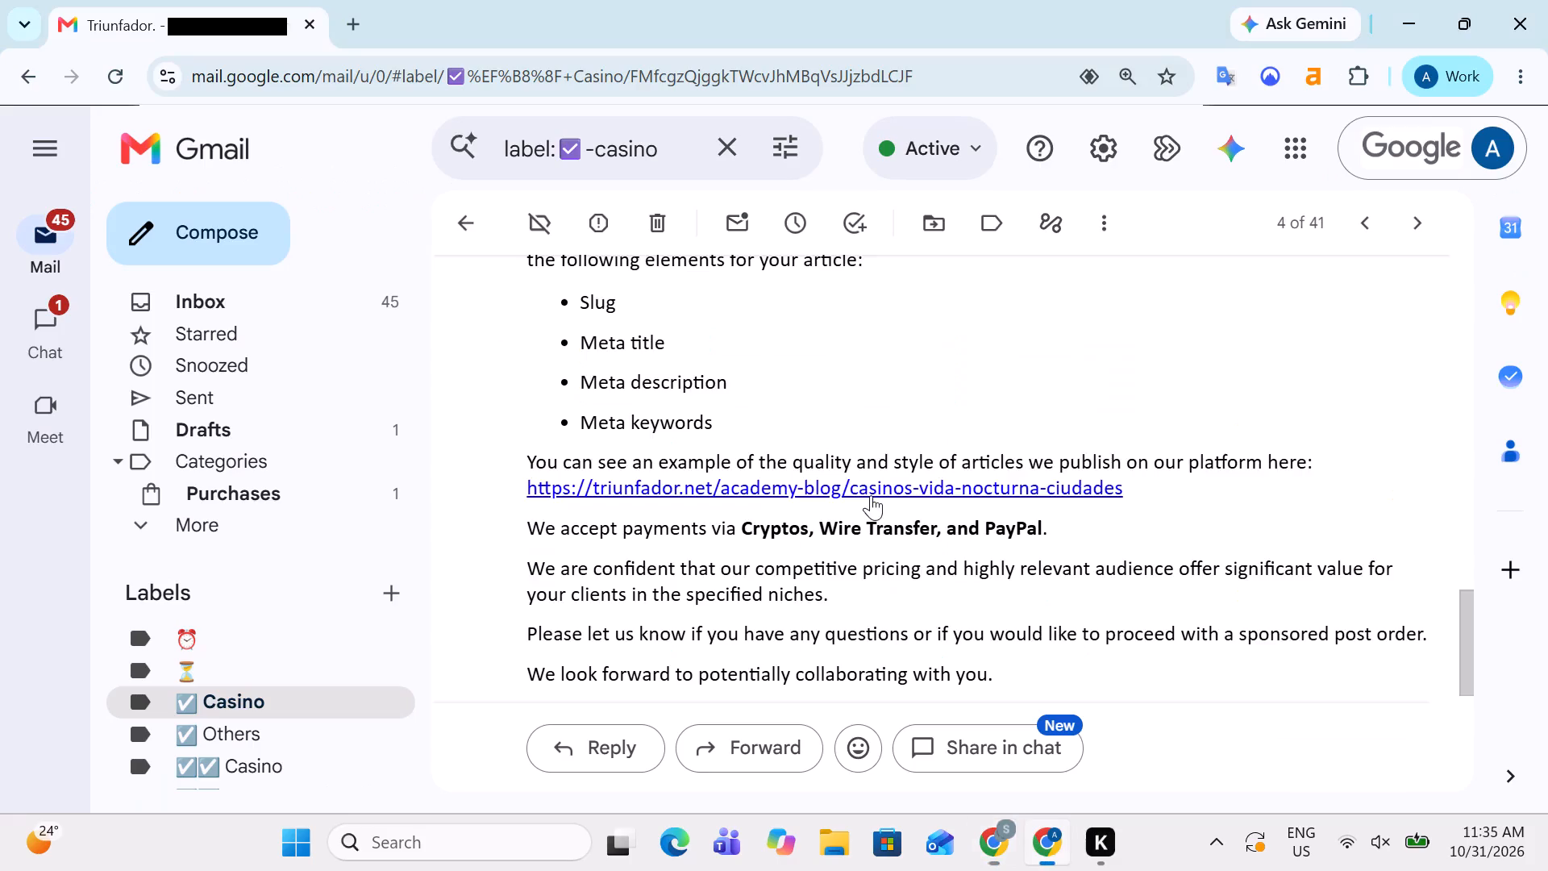
{"action": "scroll", "coordinate": [871, 495], "scroll_direction": "down", "scroll_amount": 3}
{"action": "scroll", "coordinate": [897, 506], "scroll_direction": "up", "scroll_amount": 8}
{"action": "scroll", "coordinate": [909, 501], "scroll_direction": "down", "scroll_amount": 7}
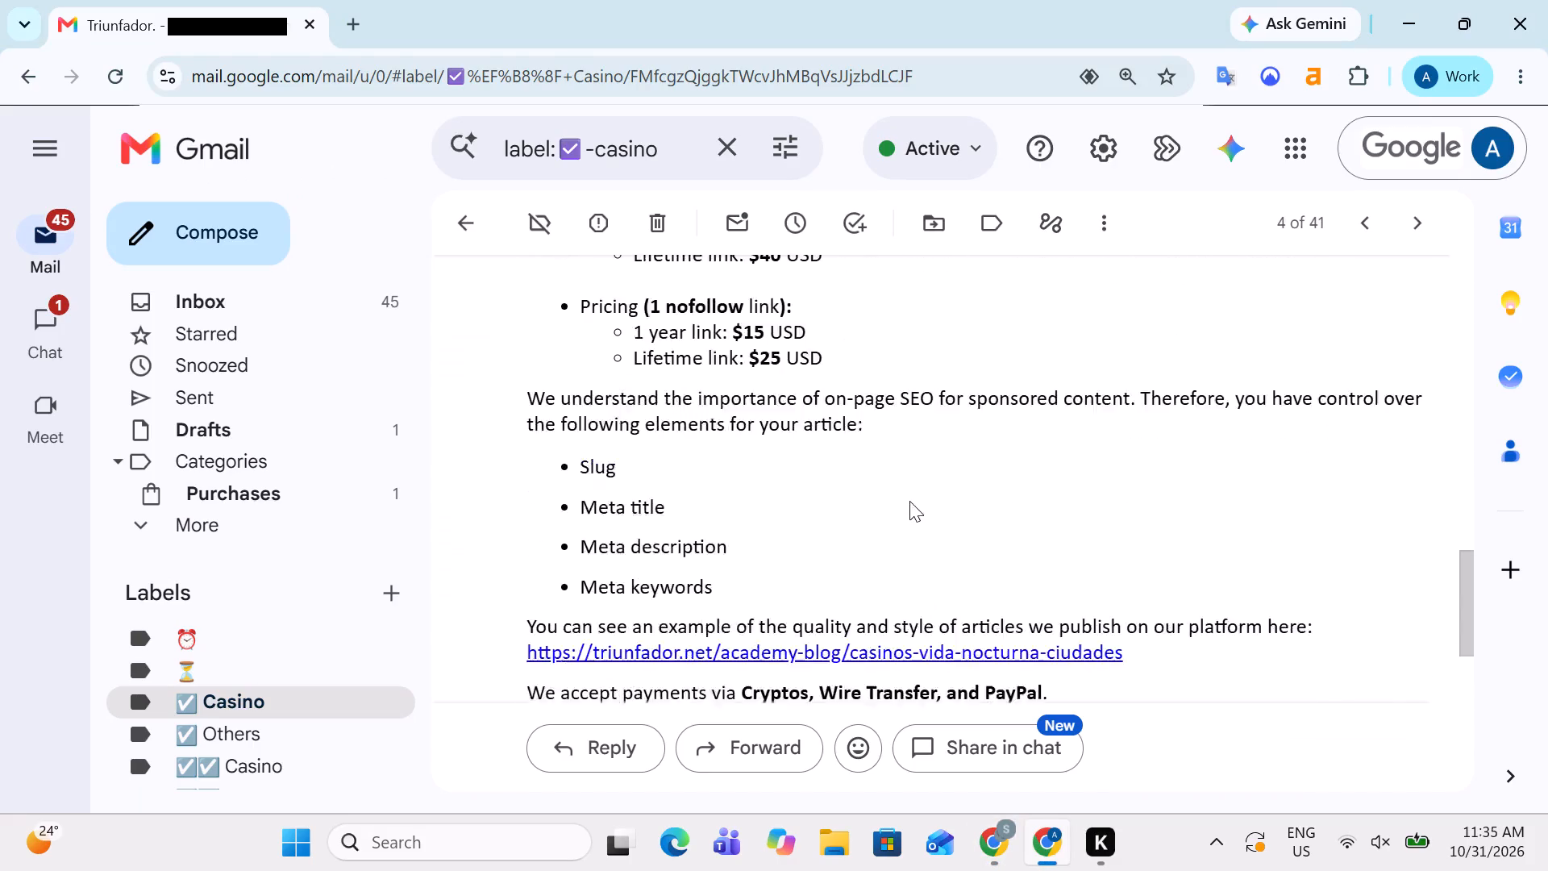
{"action": "scroll", "coordinate": [909, 501], "scroll_direction": "down", "scroll_amount": 3}
{"action": "scroll", "coordinate": [909, 501], "scroll_direction": "up", "scroll_amount": 6}
{"action": "scroll", "coordinate": [909, 501], "scroll_direction": "down", "scroll_amount": 1}
{"action": "scroll", "coordinate": [909, 501], "scroll_direction": "up", "scroll_amount": 4}
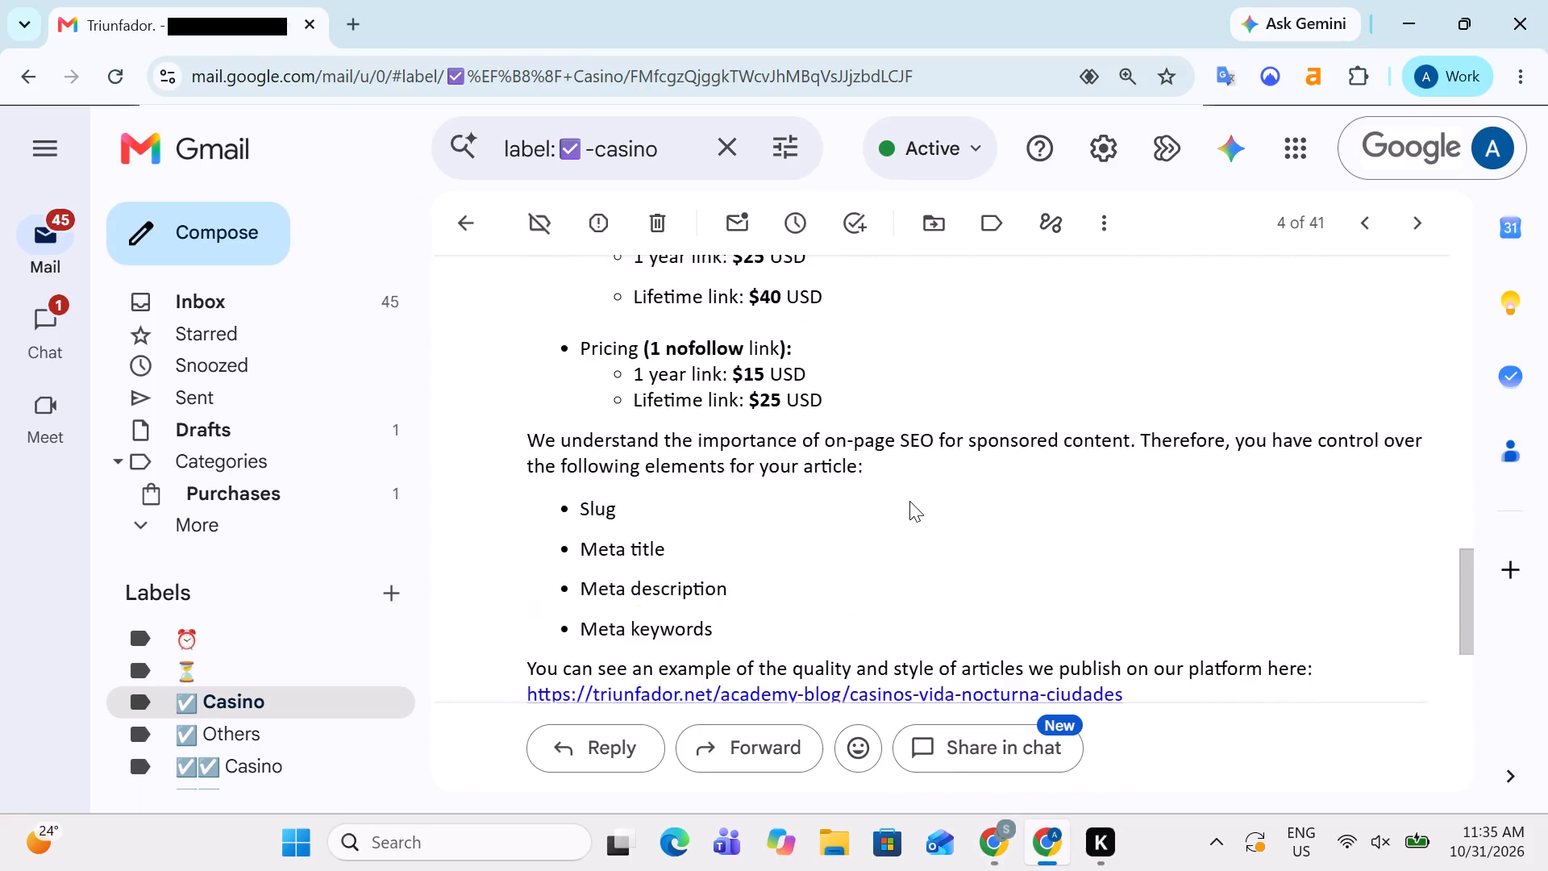
{"action": "scroll", "coordinate": [860, 550], "scroll_direction": "up", "scroll_amount": 4}
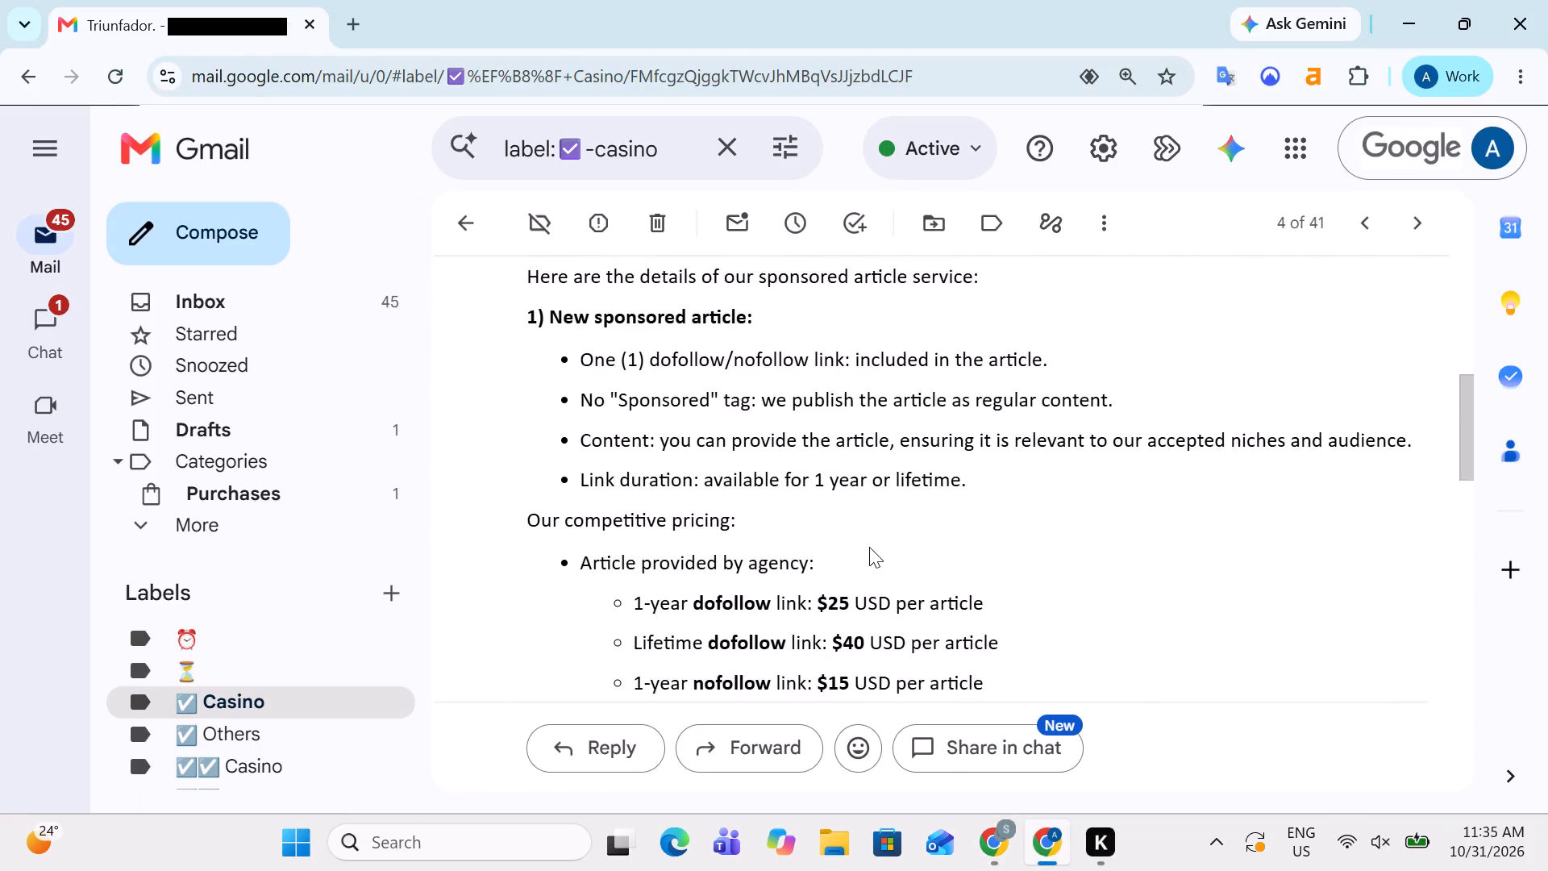
Enter 25 as both the Price and the Casino Price for triunfador.net in row 10936.
{"action": "key", "text": "alt+Tab"}
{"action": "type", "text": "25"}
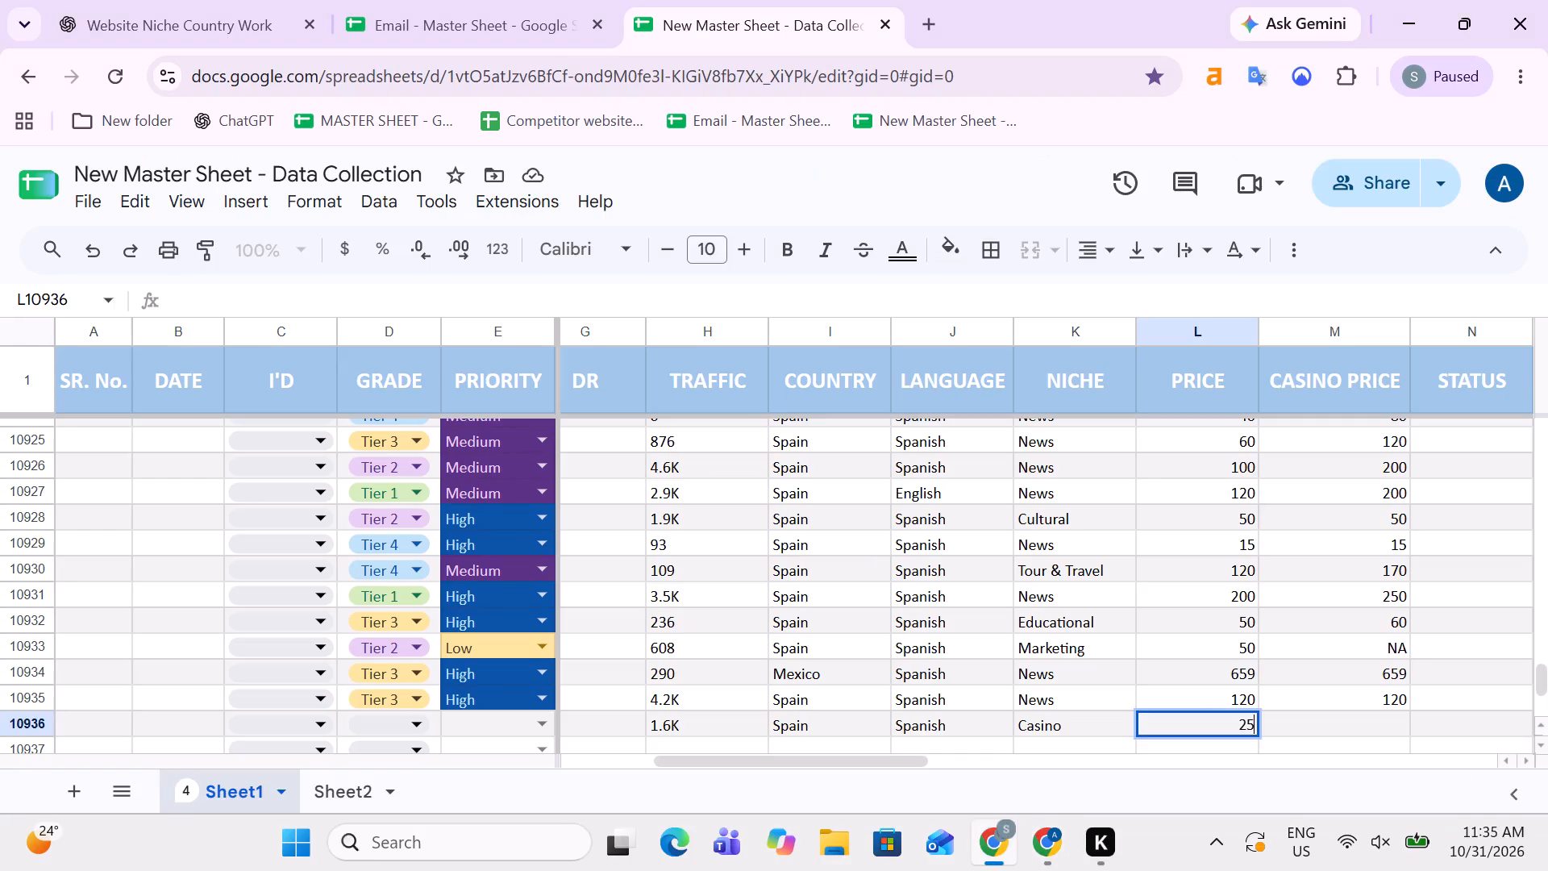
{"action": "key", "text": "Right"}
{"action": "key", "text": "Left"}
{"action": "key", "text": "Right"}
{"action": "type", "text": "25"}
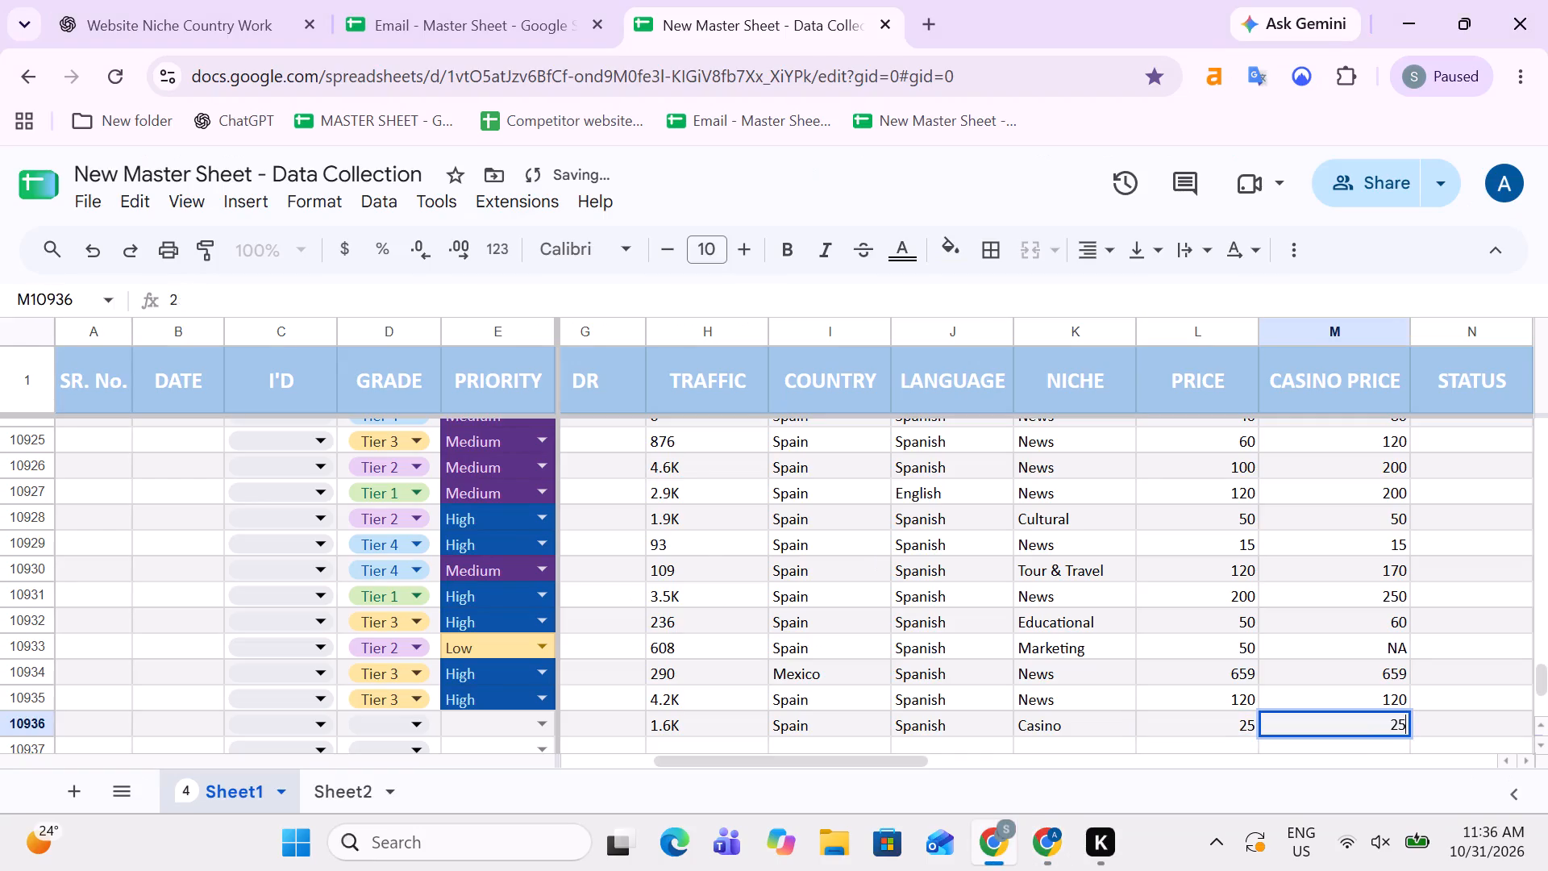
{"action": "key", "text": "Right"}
Set the Website Type of row 10936 to Not Verified.
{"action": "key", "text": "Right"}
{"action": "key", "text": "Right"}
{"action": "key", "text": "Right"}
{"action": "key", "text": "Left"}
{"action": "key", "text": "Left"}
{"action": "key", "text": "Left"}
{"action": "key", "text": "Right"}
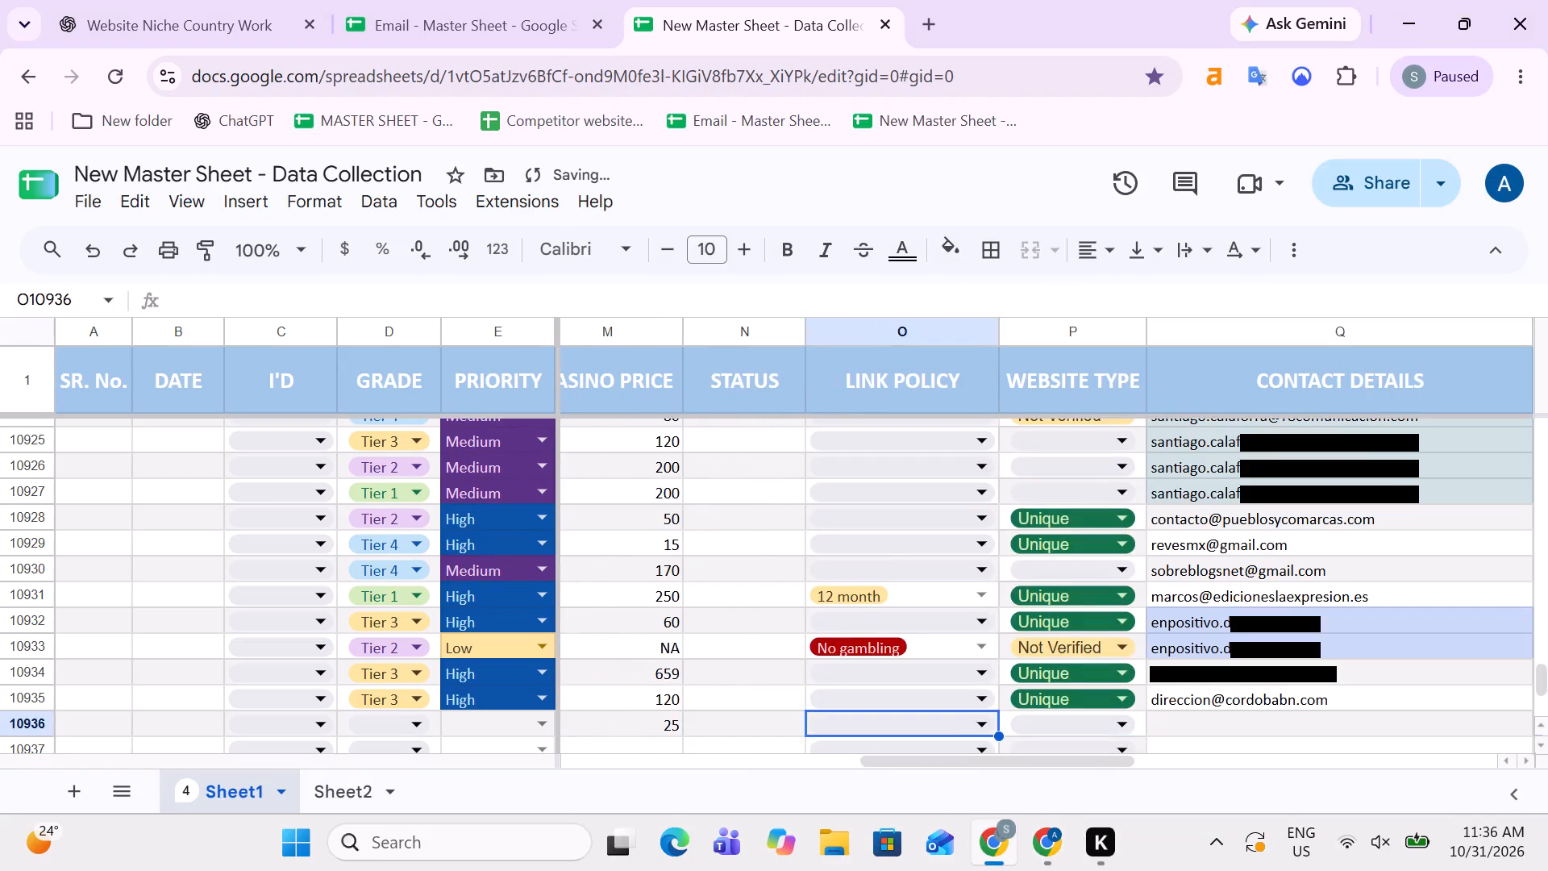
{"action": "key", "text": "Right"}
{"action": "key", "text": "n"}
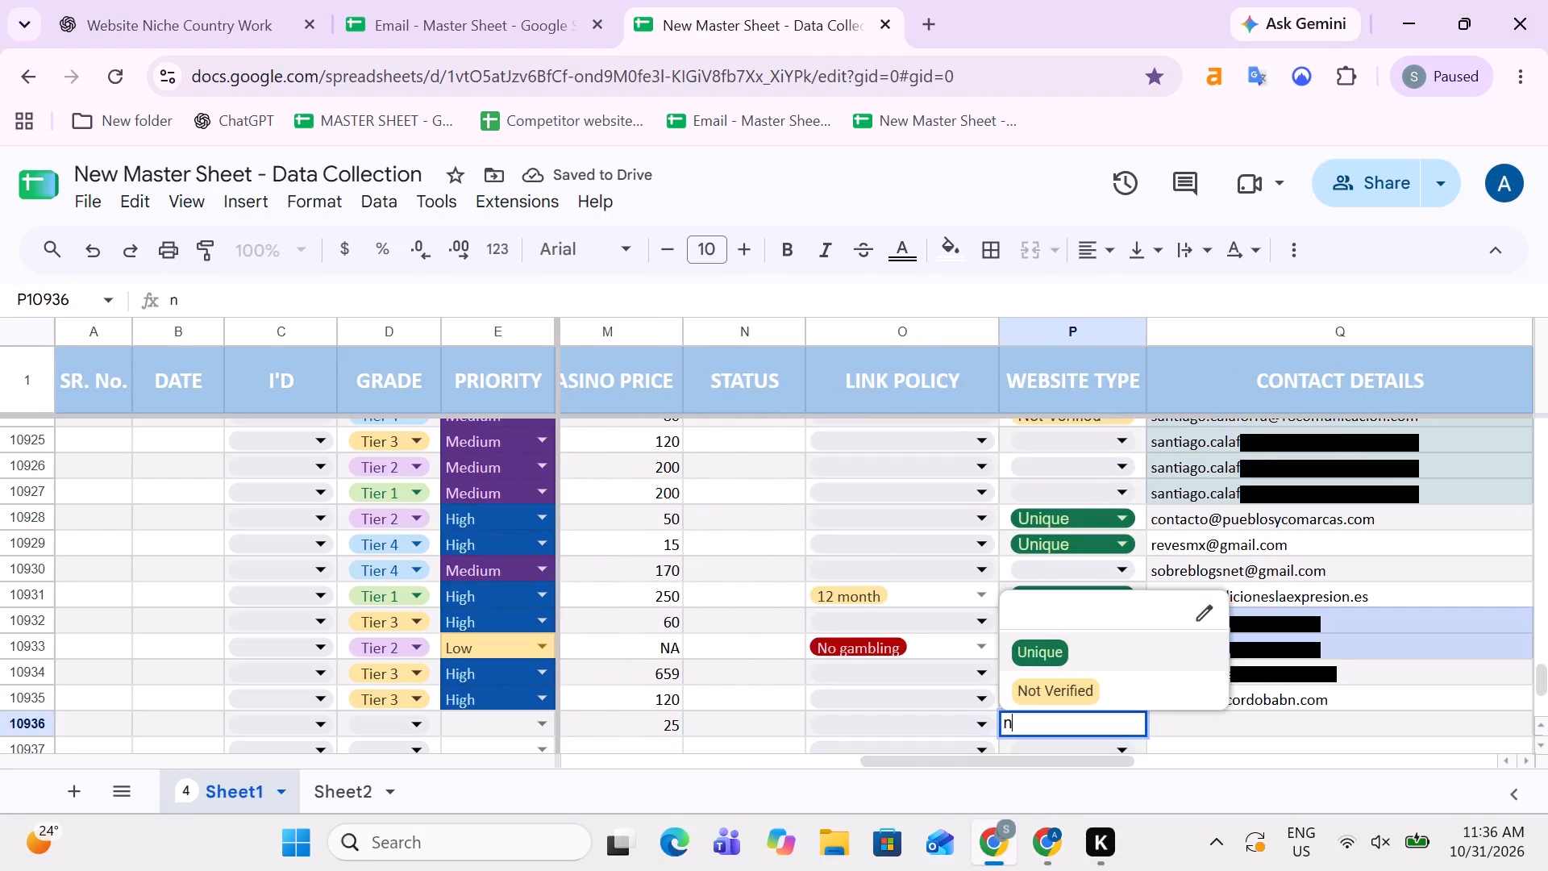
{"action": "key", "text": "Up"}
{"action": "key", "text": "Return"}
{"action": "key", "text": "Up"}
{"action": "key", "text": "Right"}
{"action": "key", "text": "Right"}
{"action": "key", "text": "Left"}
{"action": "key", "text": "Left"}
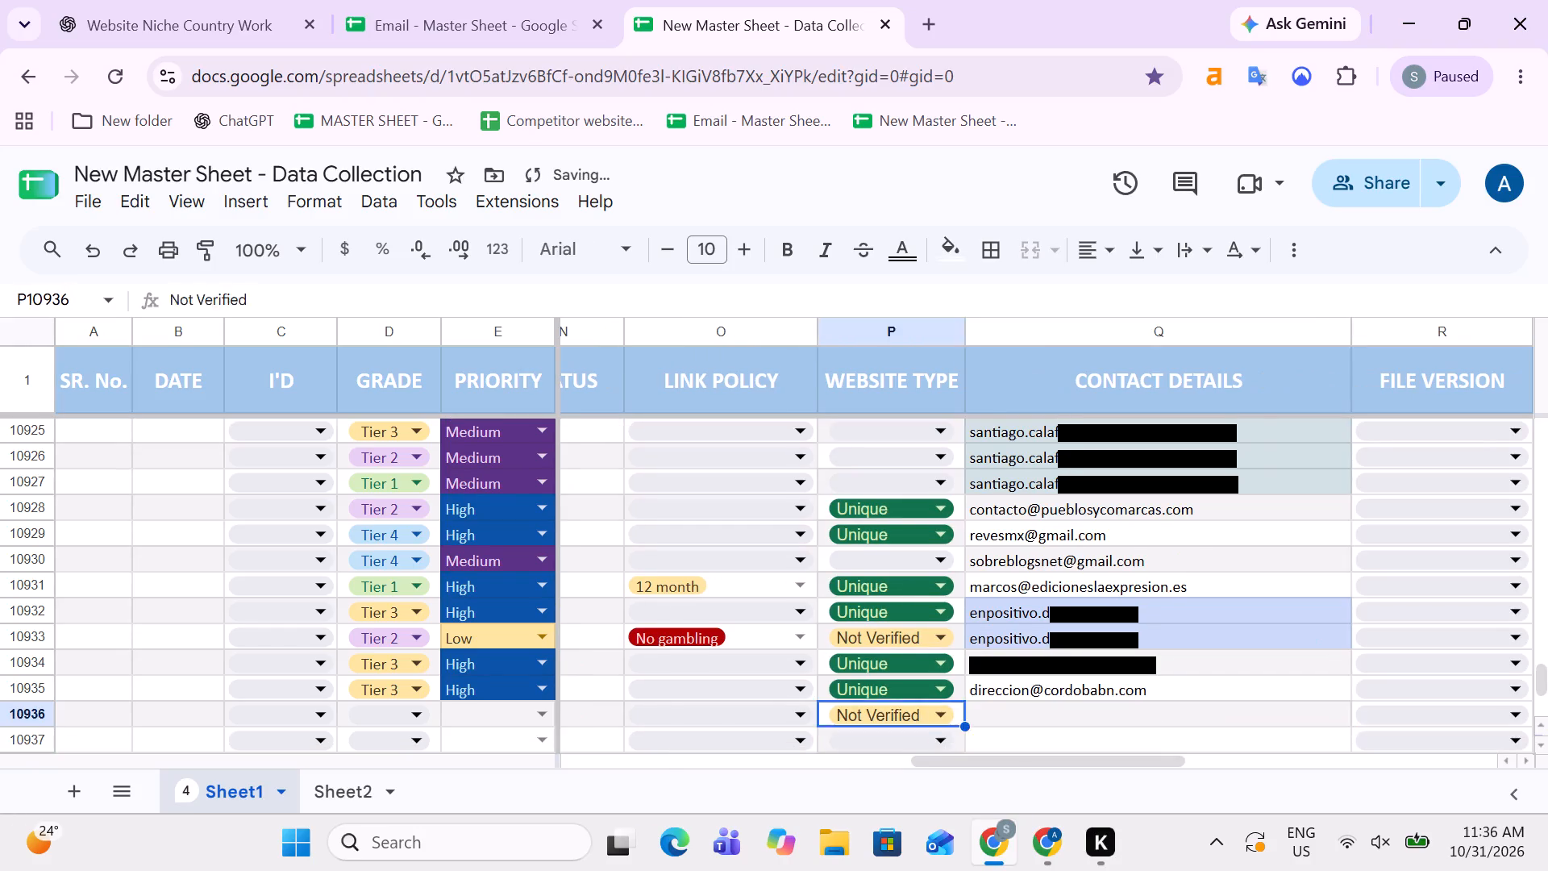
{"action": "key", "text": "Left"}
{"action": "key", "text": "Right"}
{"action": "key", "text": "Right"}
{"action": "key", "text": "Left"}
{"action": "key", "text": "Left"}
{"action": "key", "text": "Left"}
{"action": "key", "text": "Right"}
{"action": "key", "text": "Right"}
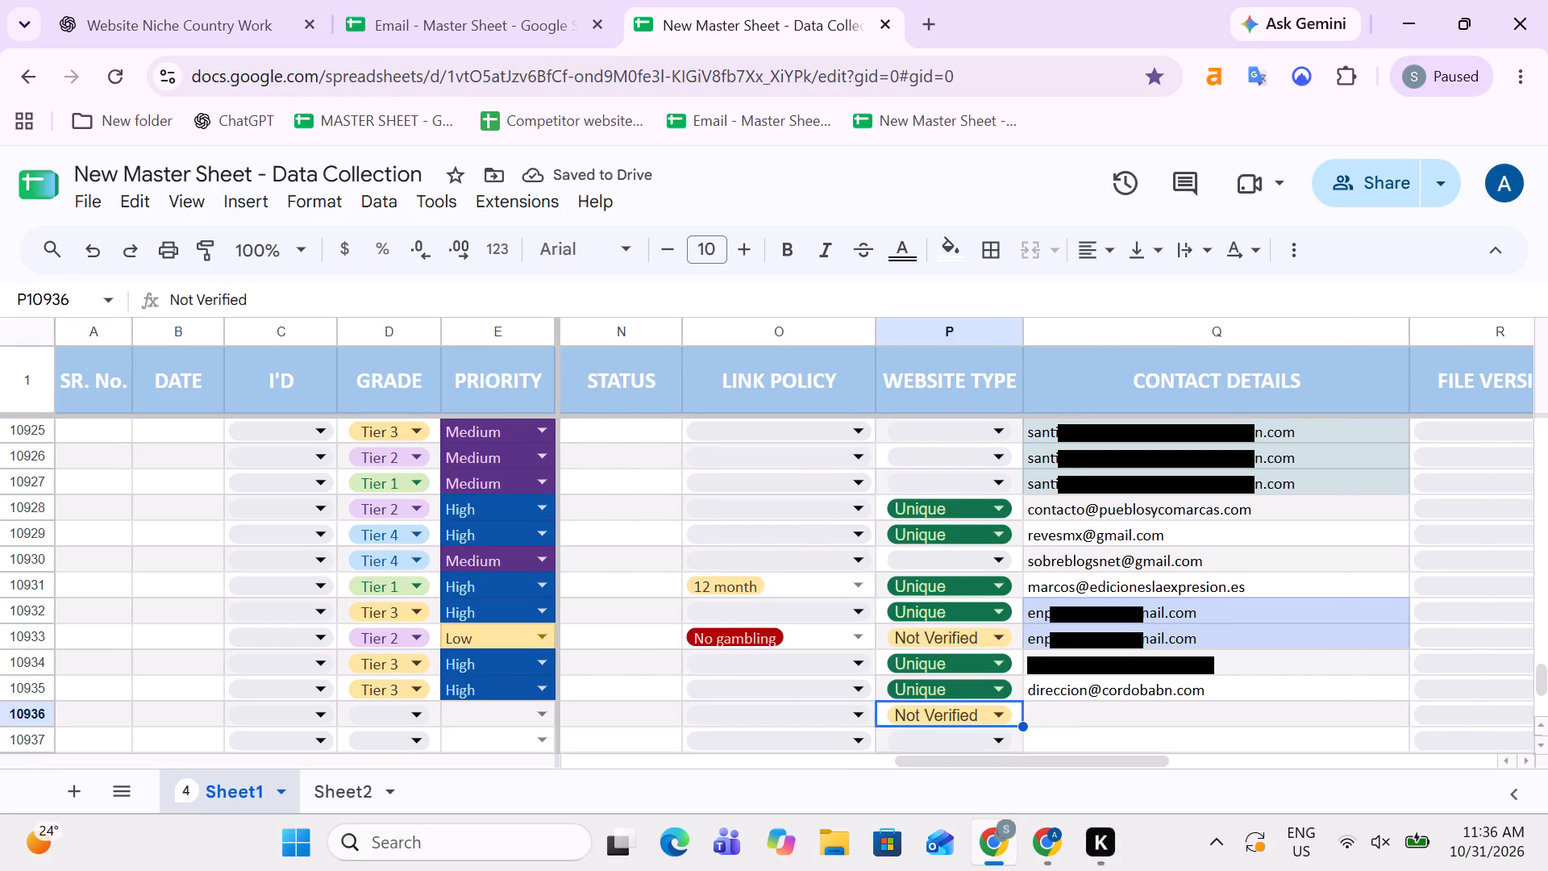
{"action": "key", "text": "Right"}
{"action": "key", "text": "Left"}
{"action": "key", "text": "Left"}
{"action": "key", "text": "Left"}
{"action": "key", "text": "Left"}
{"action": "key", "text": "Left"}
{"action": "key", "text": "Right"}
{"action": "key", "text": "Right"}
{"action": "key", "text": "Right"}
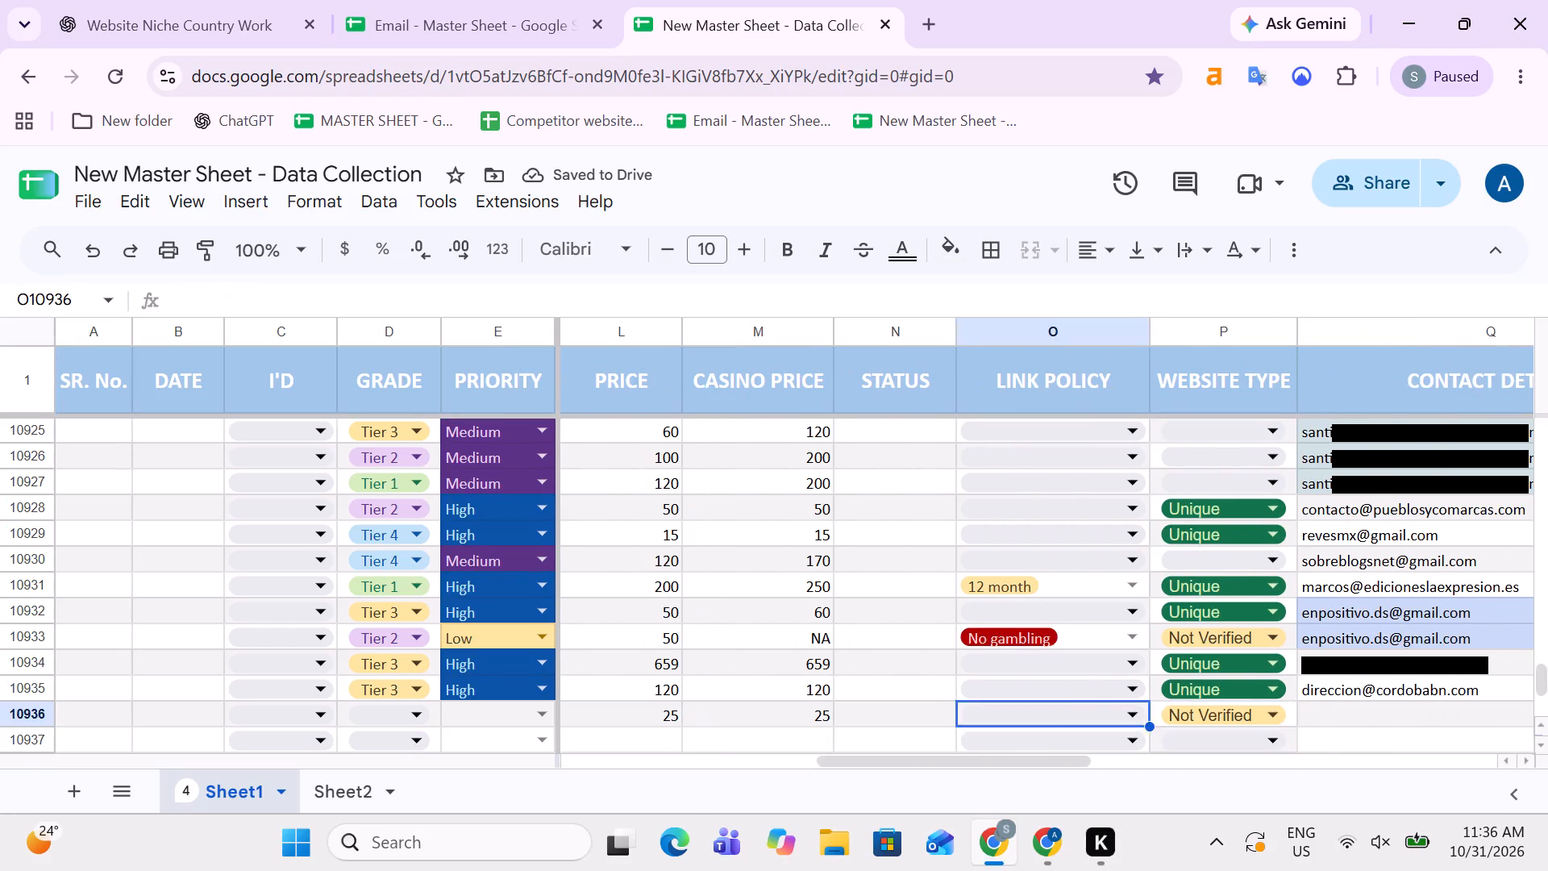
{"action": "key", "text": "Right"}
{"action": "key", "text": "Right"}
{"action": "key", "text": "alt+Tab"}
{"action": "scroll", "coordinate": [641, 390], "scroll_direction": "up", "scroll_amount": 5}
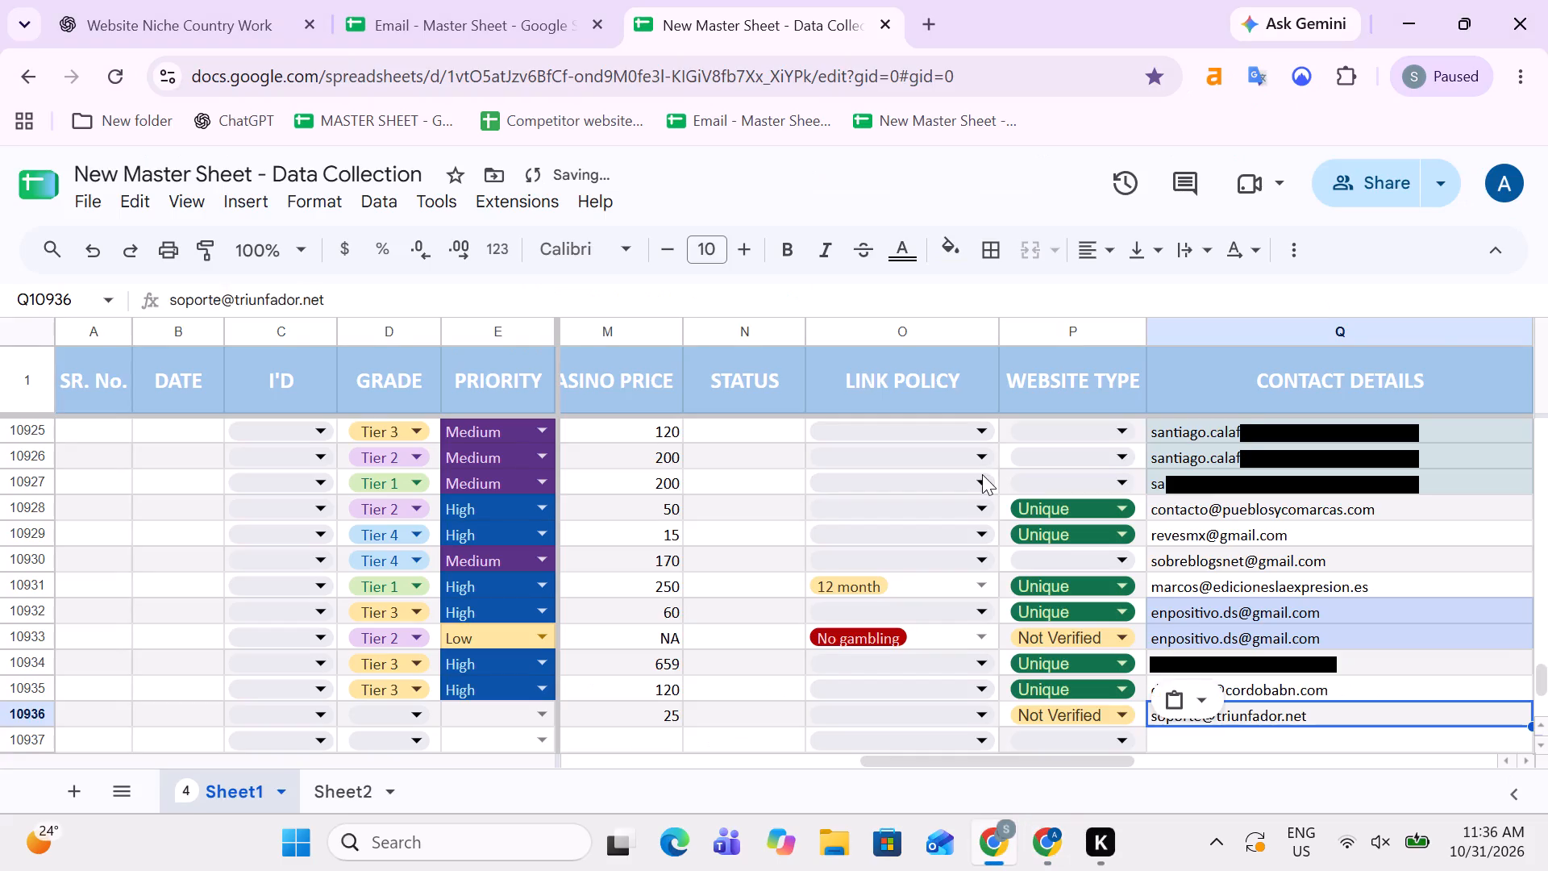
Set the Priority of triunfador.net in row 10936 to Medium.
{"action": "key", "text": "Right"}
{"action": "key", "text": "Left"}
{"action": "key", "text": "Left"}
{"action": "key", "text": "Left"}
{"action": "key", "text": "Left"}
{"action": "key", "text": "Left"}
{"action": "key", "text": "Left"}
{"action": "key", "text": "Left"}
{"action": "key", "text": "Left"}
{"action": "key", "text": "Left"}
{"action": "key", "text": "Left"}
{"action": "key", "text": "Left"}
{"action": "key", "text": "Left"}
{"action": "key", "text": "Left"}
{"action": "key", "text": "Left"}
{"action": "key", "text": "Left"}
{"action": "key", "text": "Left"}
{"action": "key", "text": "Left"}
{"action": "key", "text": "Left"}
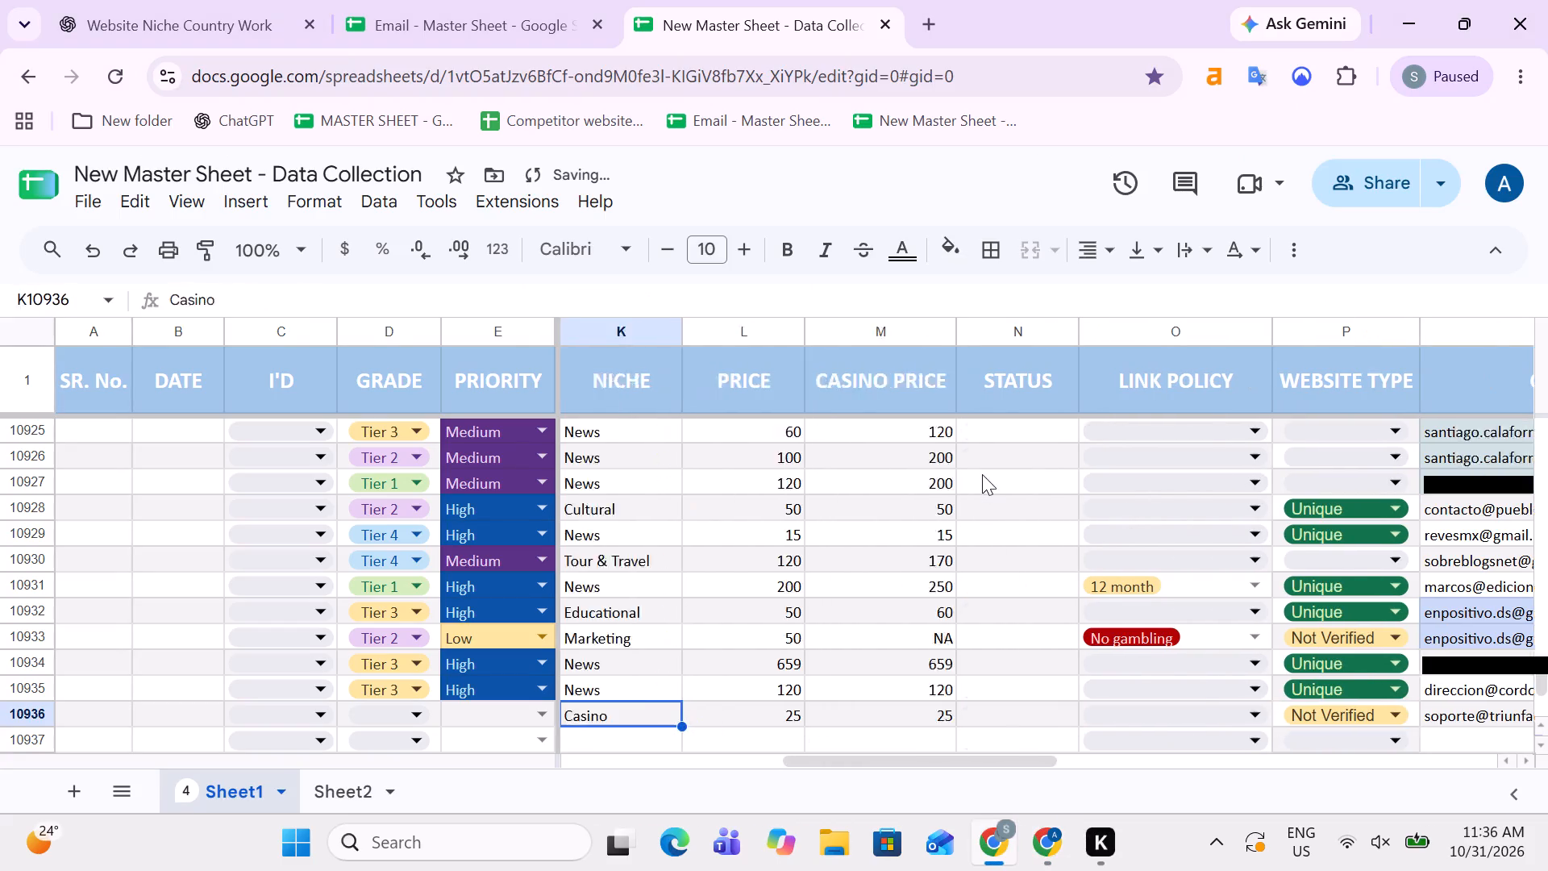
{"action": "key", "text": "Right"}
{"action": "key", "text": "Right"}
{"action": "key", "text": "Right"}
{"action": "key", "text": "Right"}
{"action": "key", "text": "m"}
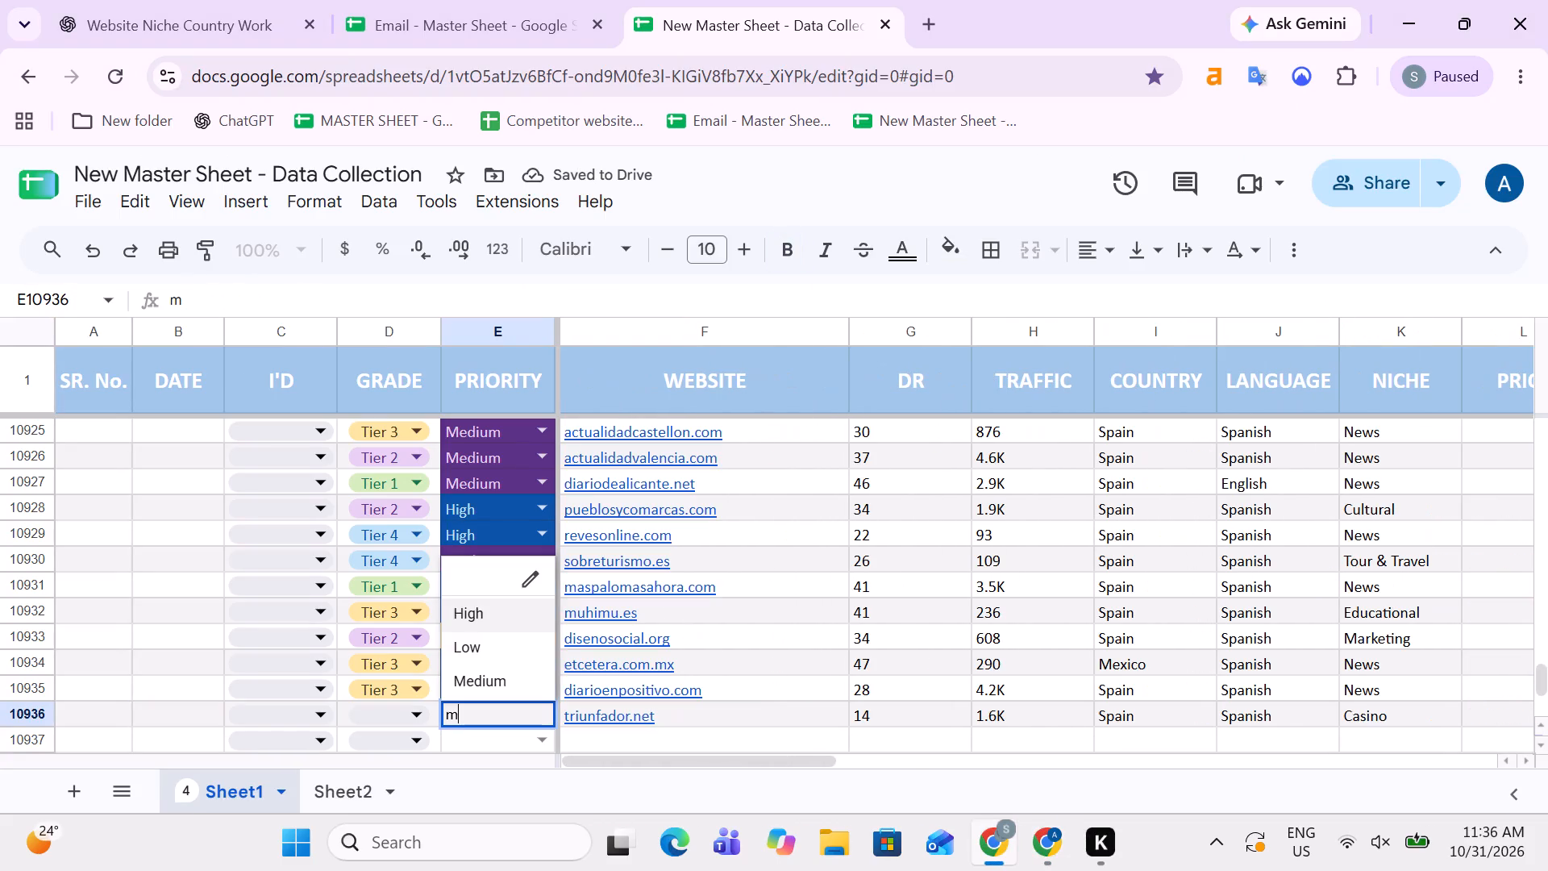
{"action": "key", "text": "Down"}
{"action": "key", "text": "Up"}
{"action": "key", "text": "Return"}
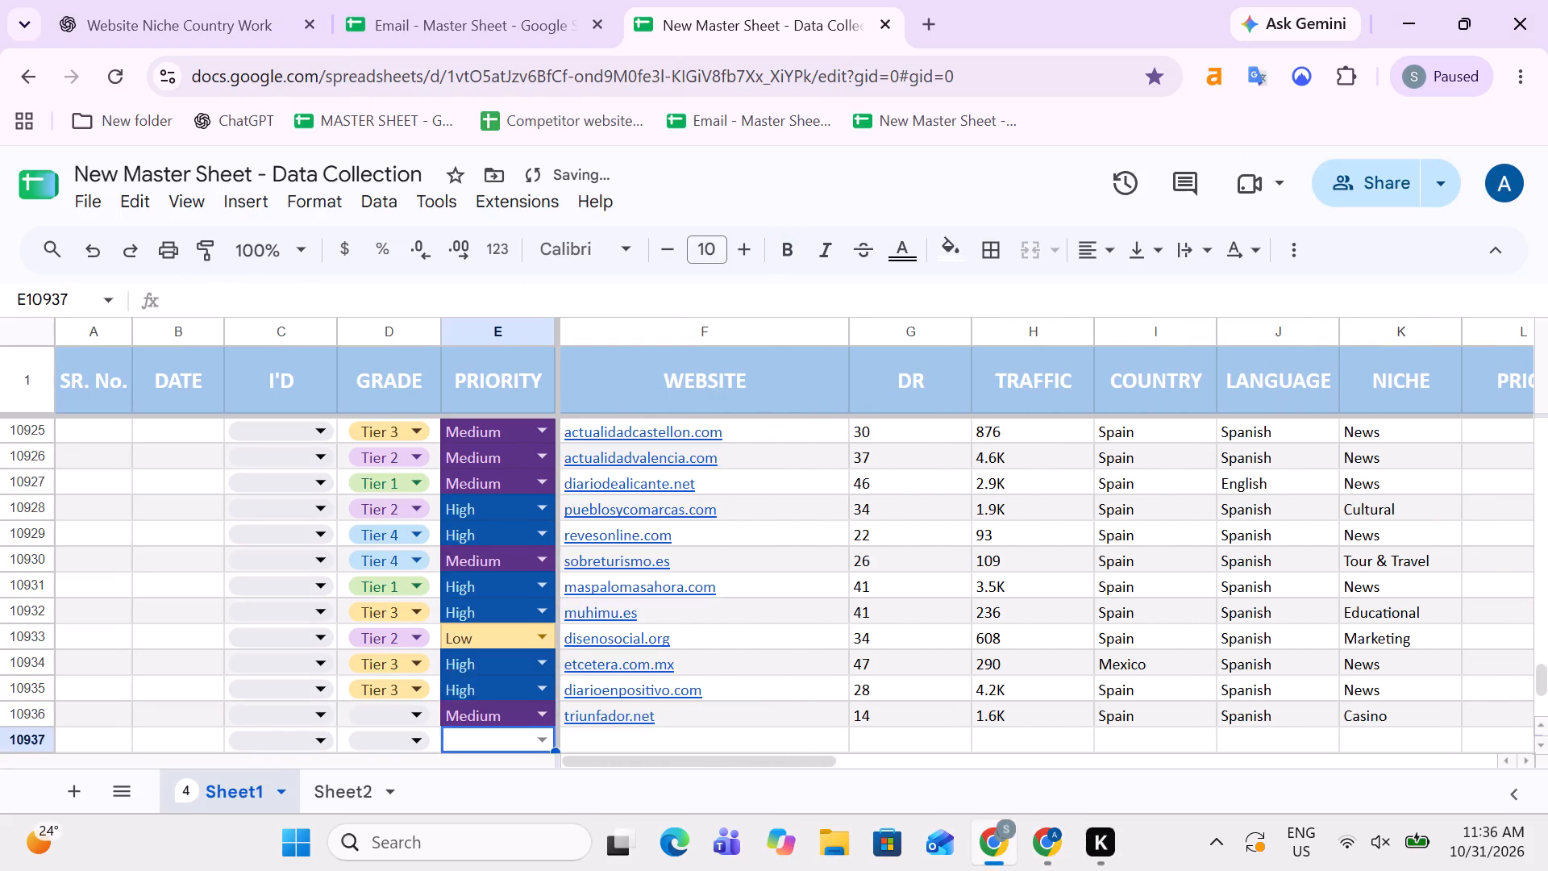
Set the Grade tier for triunfador.net in row 10936.
{"action": "key", "text": "Up"}
{"action": "key", "text": "Right"}
{"action": "key", "text": "Left"}
{"action": "key", "text": "Left"}
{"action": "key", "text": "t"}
{"action": "key", "text": "Up"}
{"action": "key", "text": "Return"}
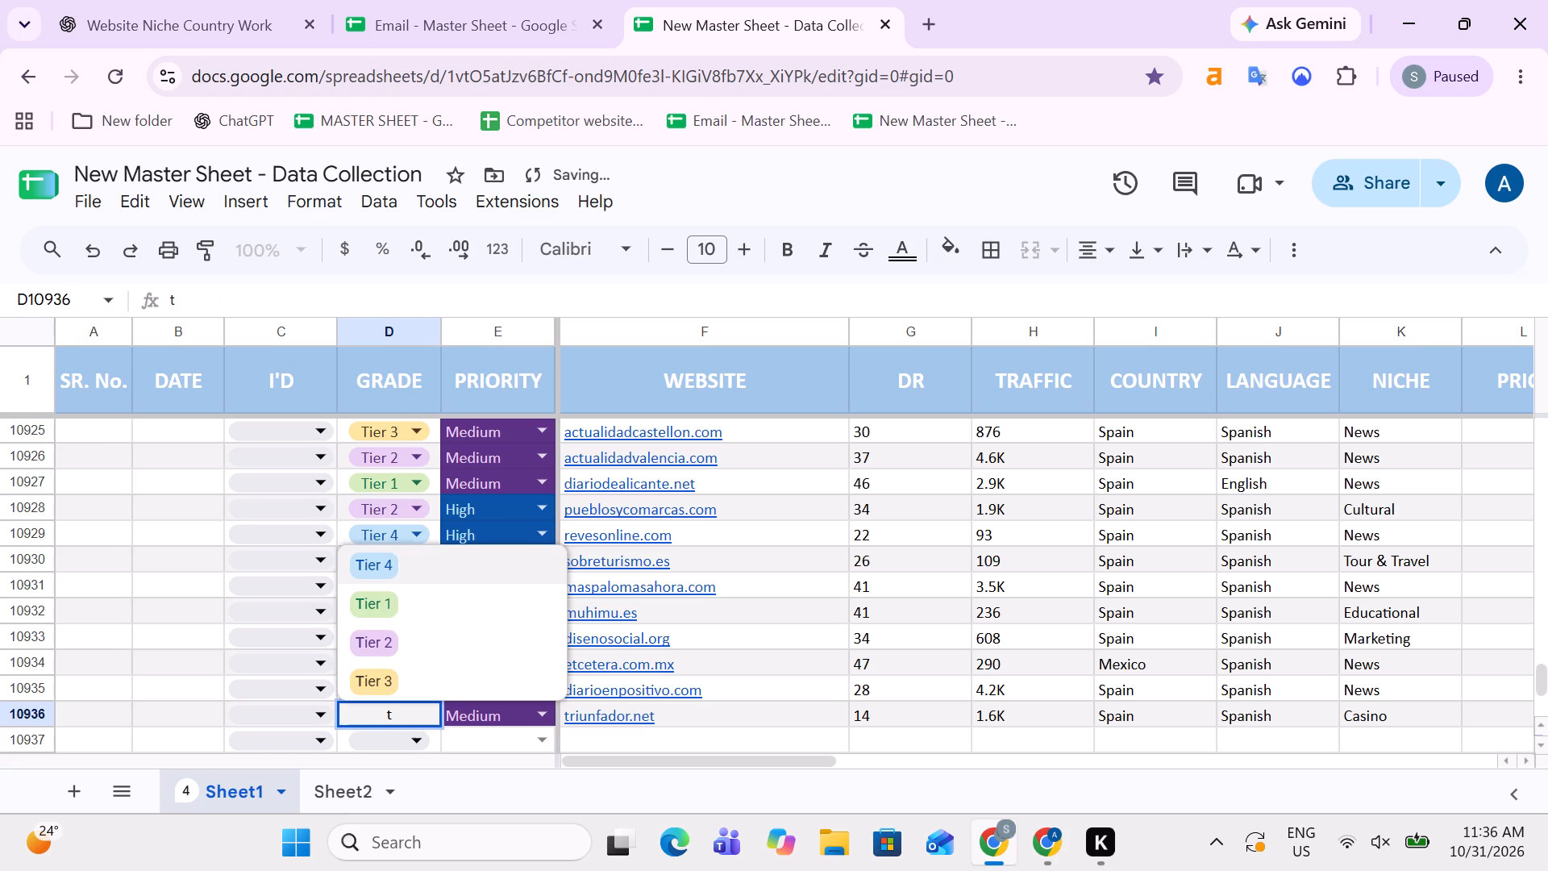
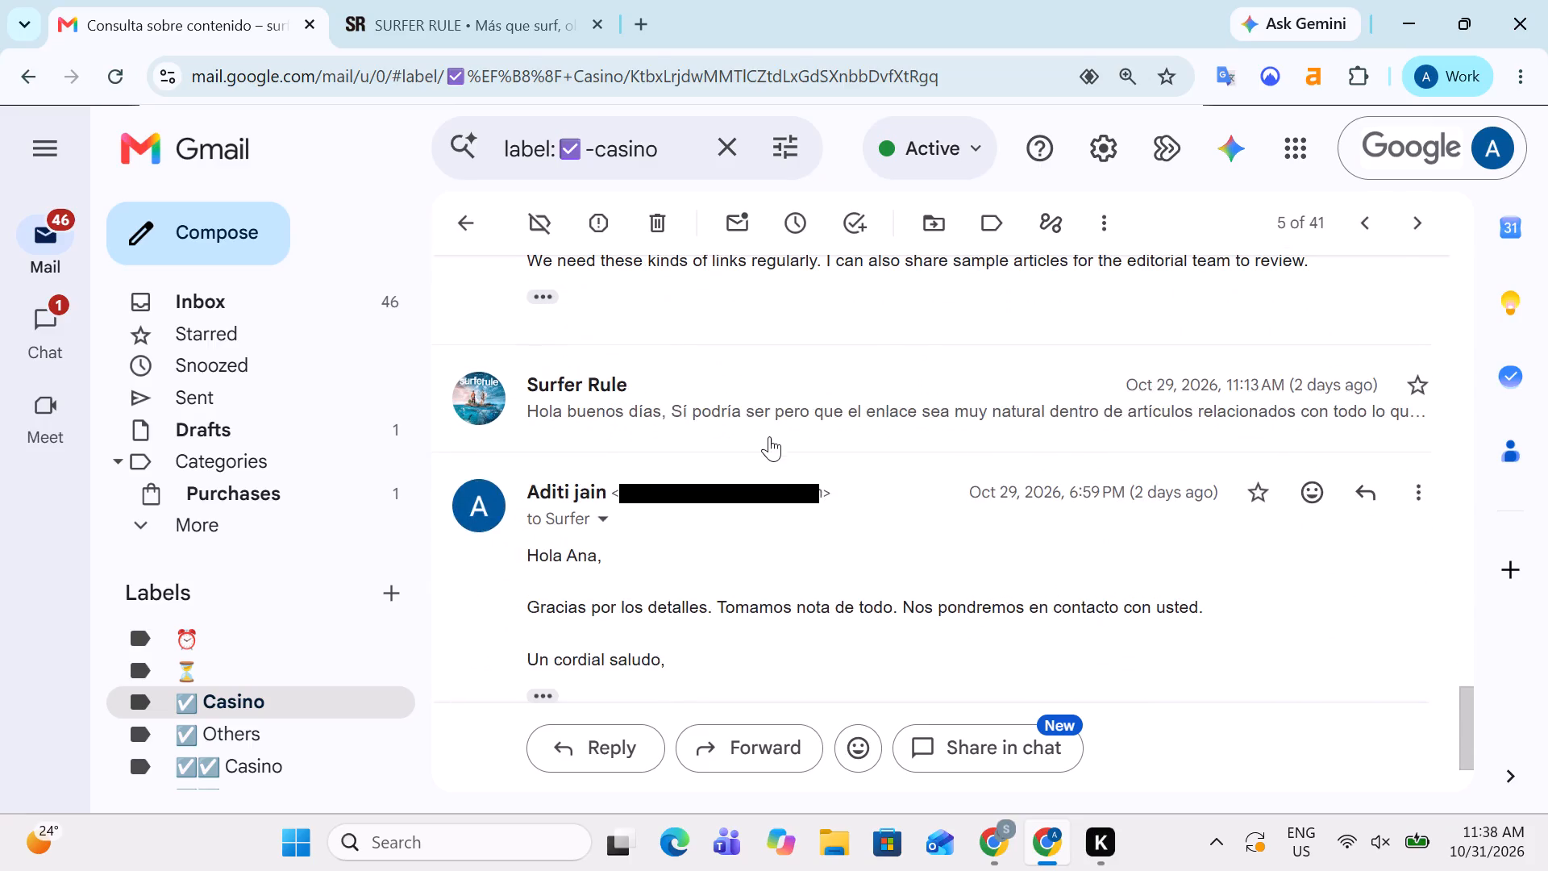
{"action": "left_click", "coordinate": [768, 427]}
{"action": "left_click", "coordinate": [734, 494]}
{"action": "scroll", "coordinate": [747, 508], "scroll_direction": "down", "scroll_amount": 2}
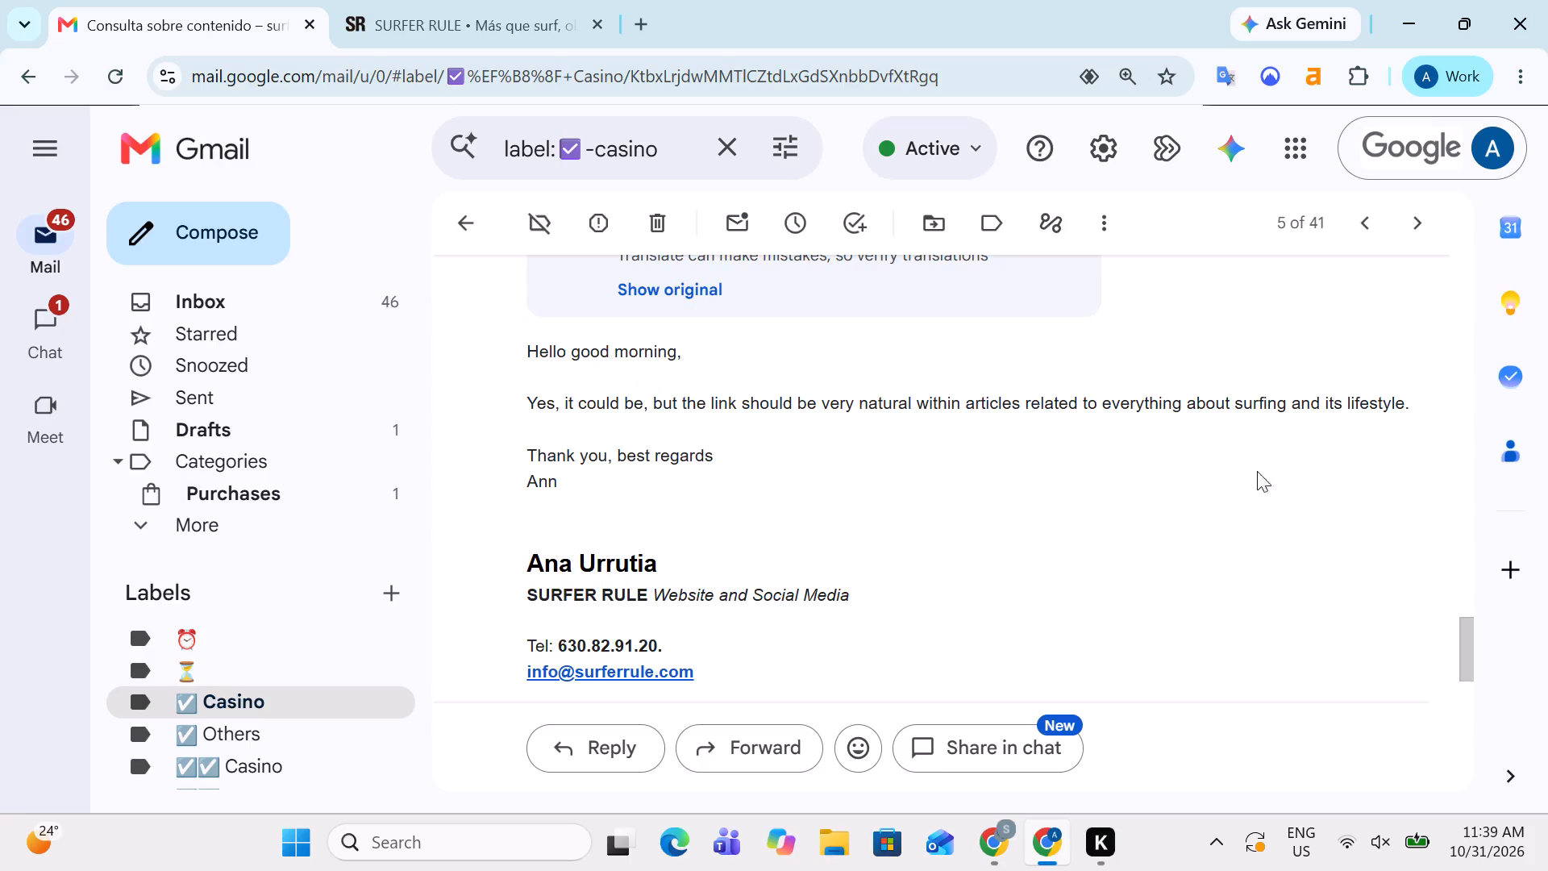
{"action": "scroll", "coordinate": [926, 458], "scroll_direction": "down", "scroll_amount": 4}
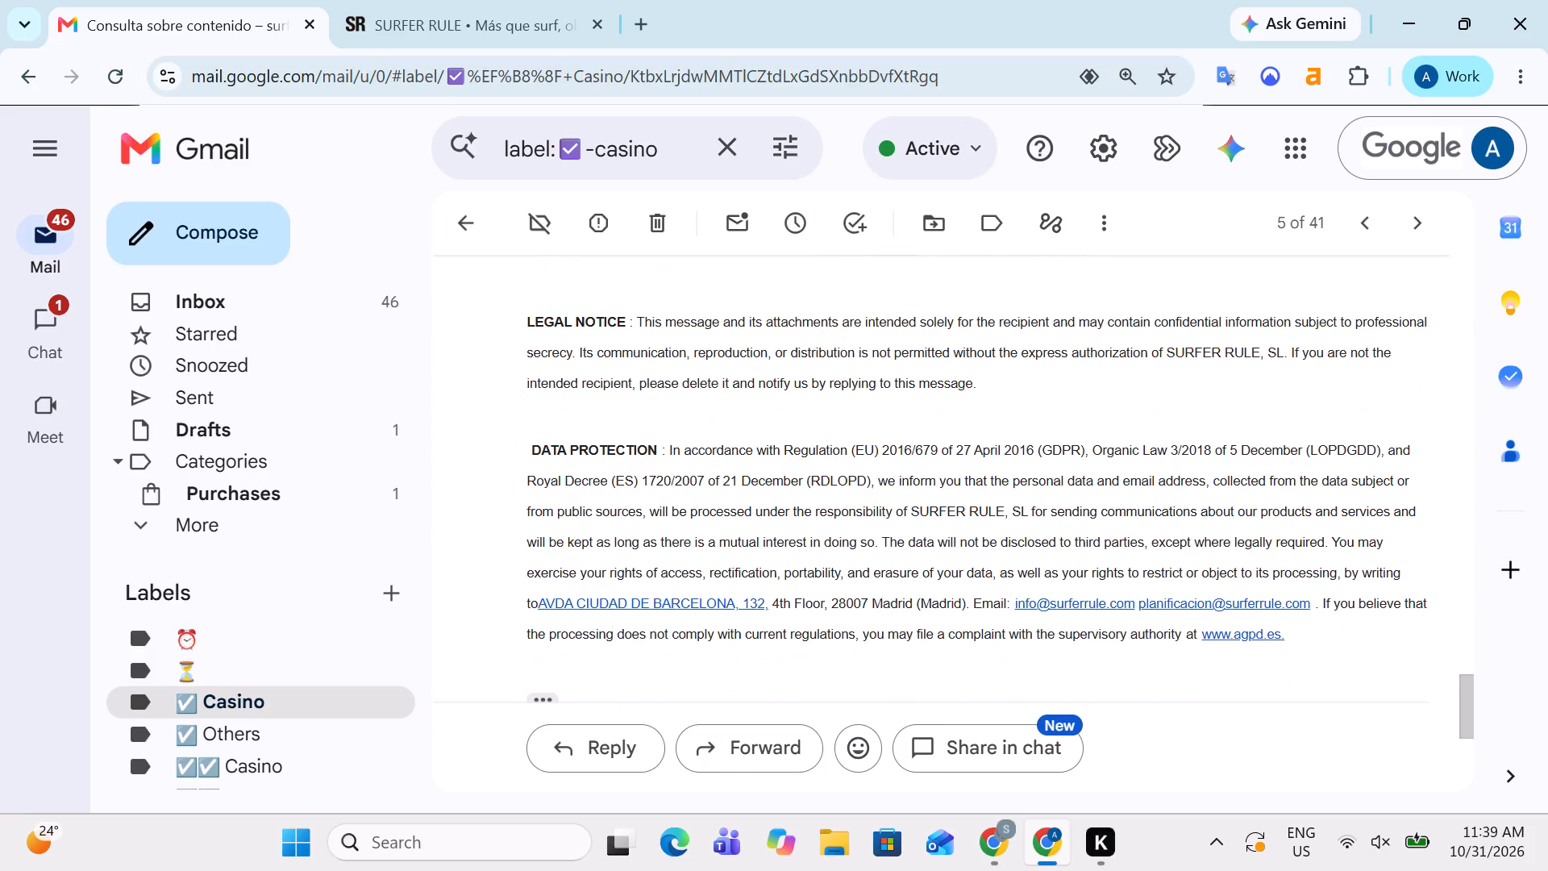
{"action": "scroll", "coordinate": [780, 469], "scroll_direction": "down", "scroll_amount": 4}
{"action": "scroll", "coordinate": [850, 525], "scroll_direction": "up", "scroll_amount": 8}
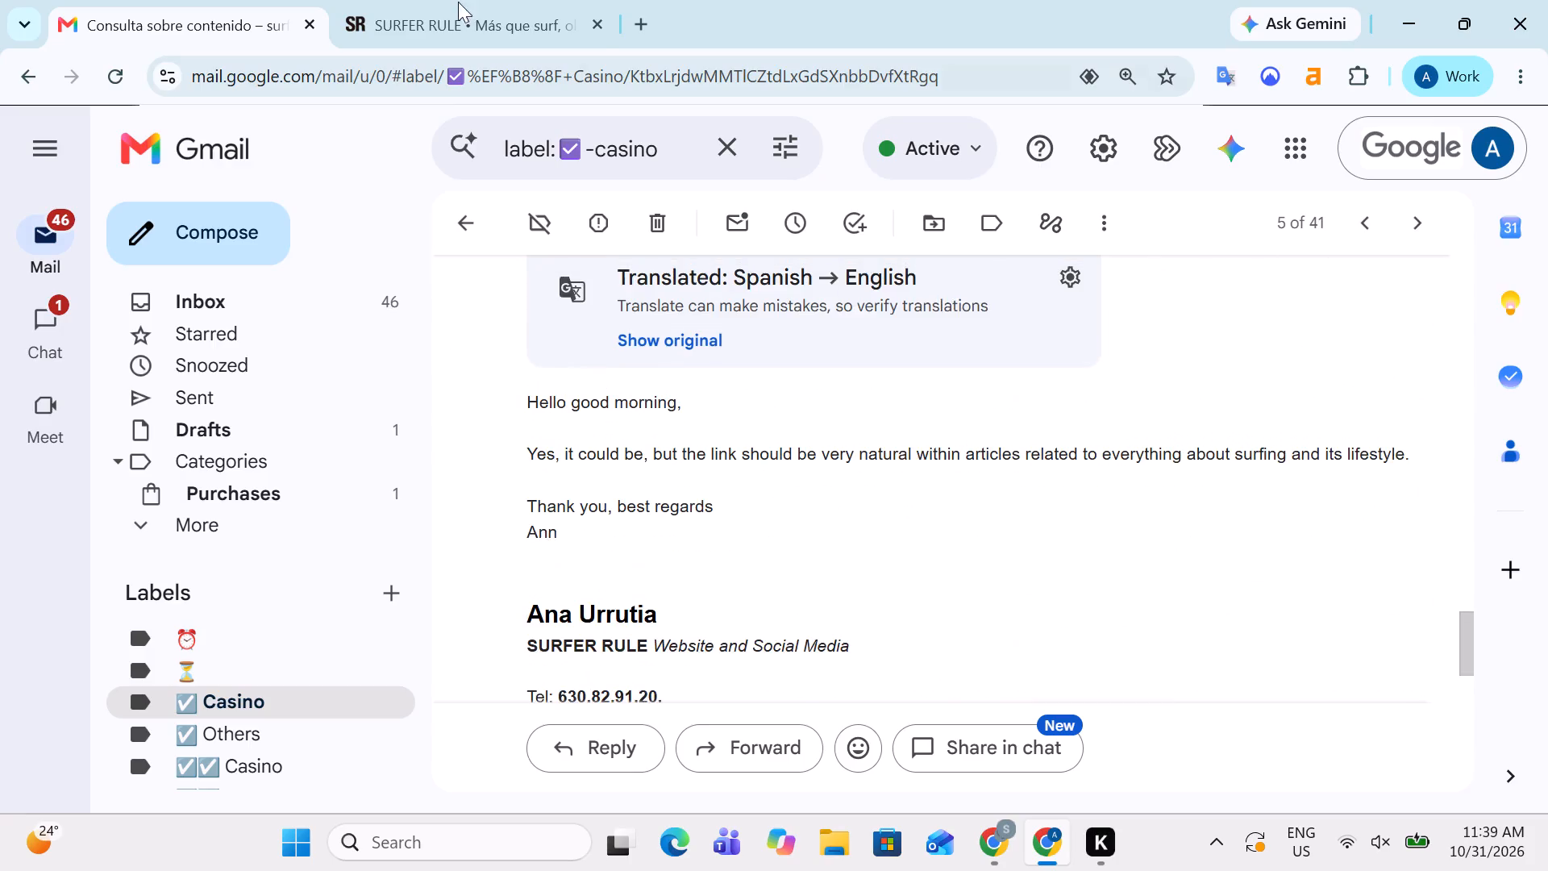
Look through the surferrule.com home page sections to judge the site's niche.
{"action": "left_click", "coordinate": [422, 0]}
{"action": "scroll", "coordinate": [657, 573], "scroll_direction": "down", "scroll_amount": 9}
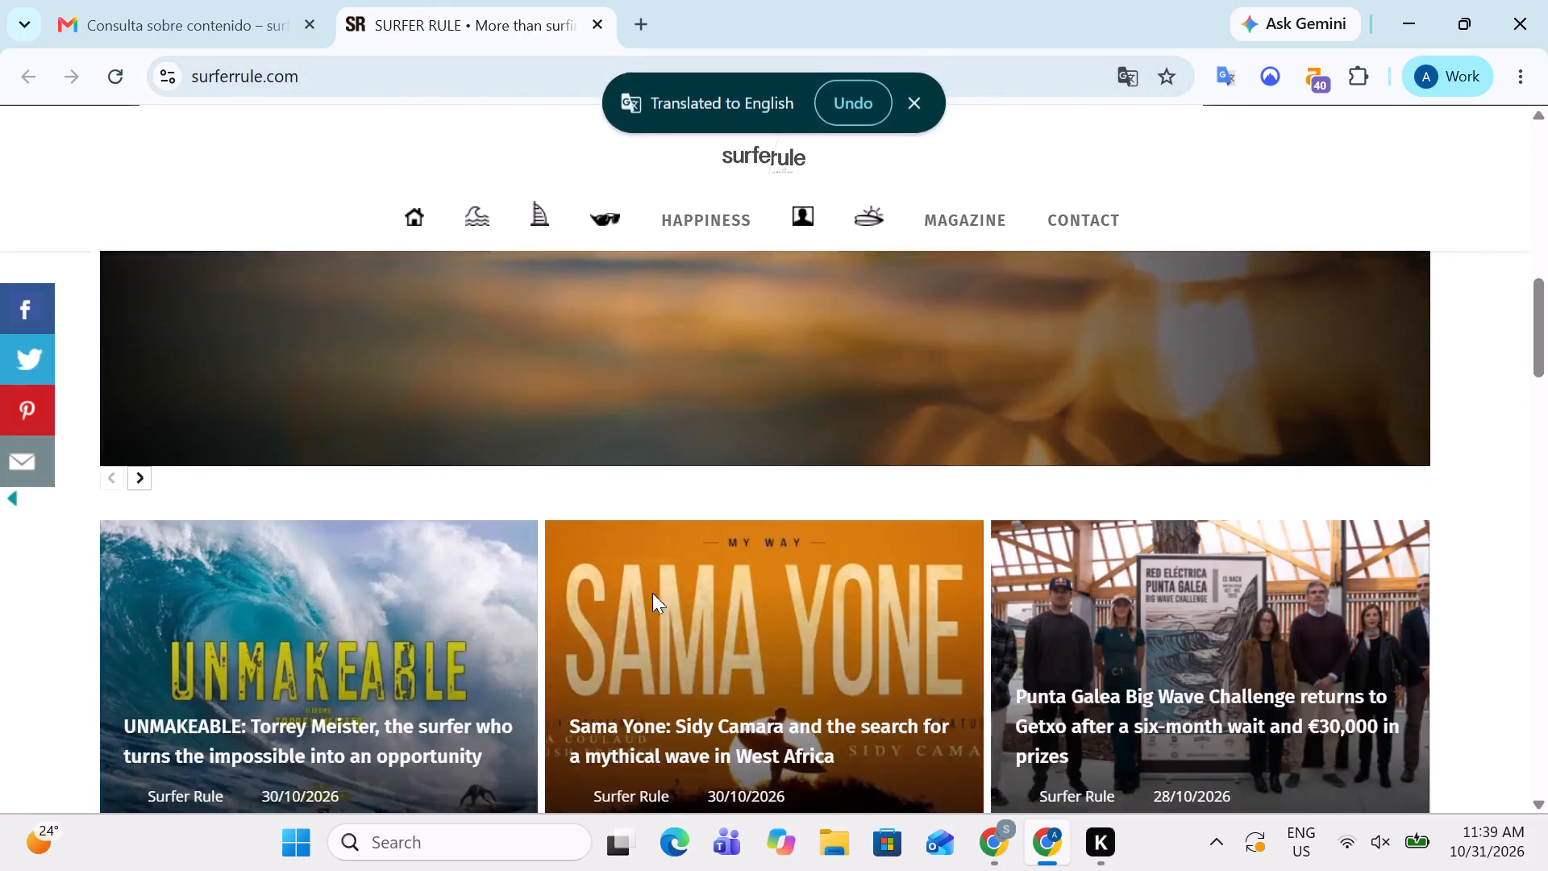
{"action": "scroll", "coordinate": [651, 596], "scroll_direction": "down", "scroll_amount": 13}
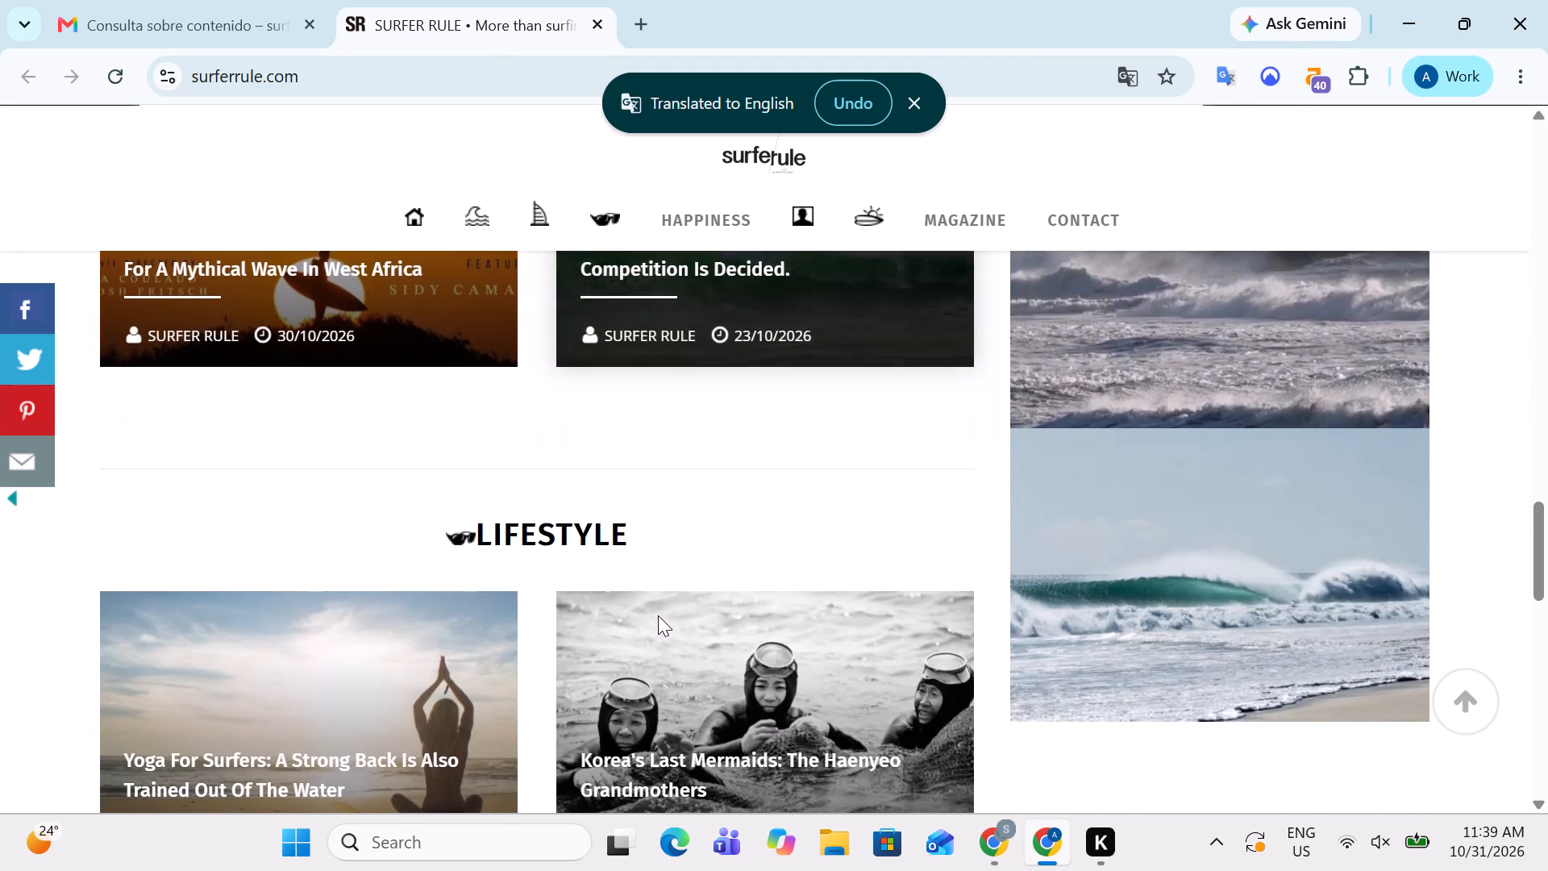
{"action": "scroll", "coordinate": [658, 615], "scroll_direction": "down", "scroll_amount": 9}
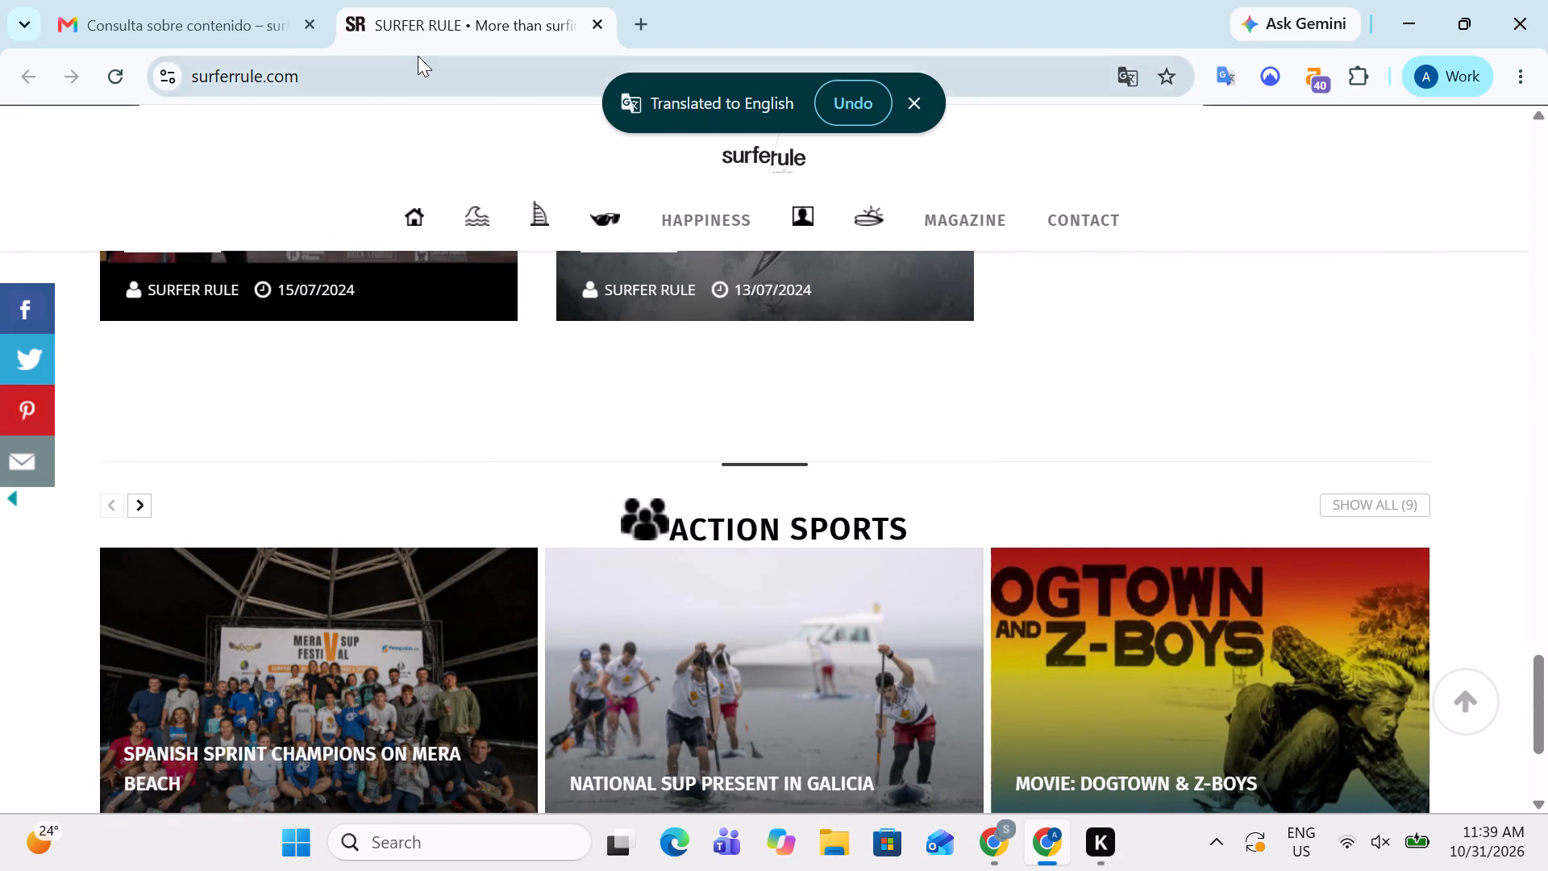
Copy the domain surferrule.com from its web address into the Website cell of row 10937 in the New Master Sheet.
{"action": "left_click", "coordinate": [418, 56]}
{"action": "left_click_drag", "start_coordinate": [418, 56], "coordinate": [309, 73]}
{"action": "key", "text": "ctrl+c"}
{"action": "key", "text": "ctrl+c"}
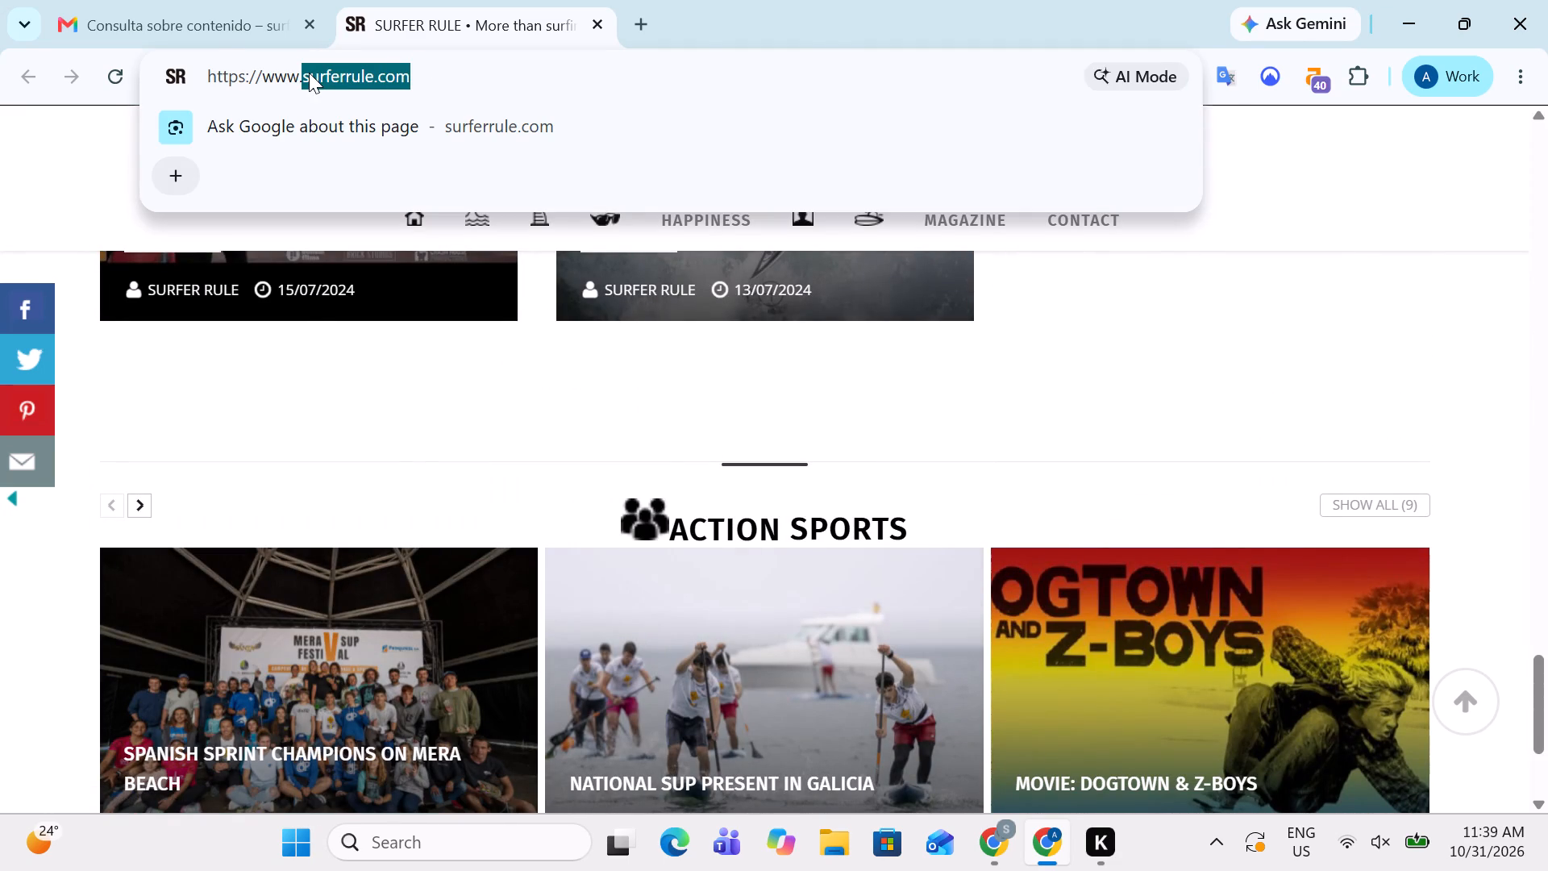
{"action": "key", "text": "alt+Tab"}
{"action": "key", "text": "Down"}
{"action": "key", "text": "Return"}
{"action": "key", "text": "ctrl+v"}
{"action": "key", "text": "Tab"}
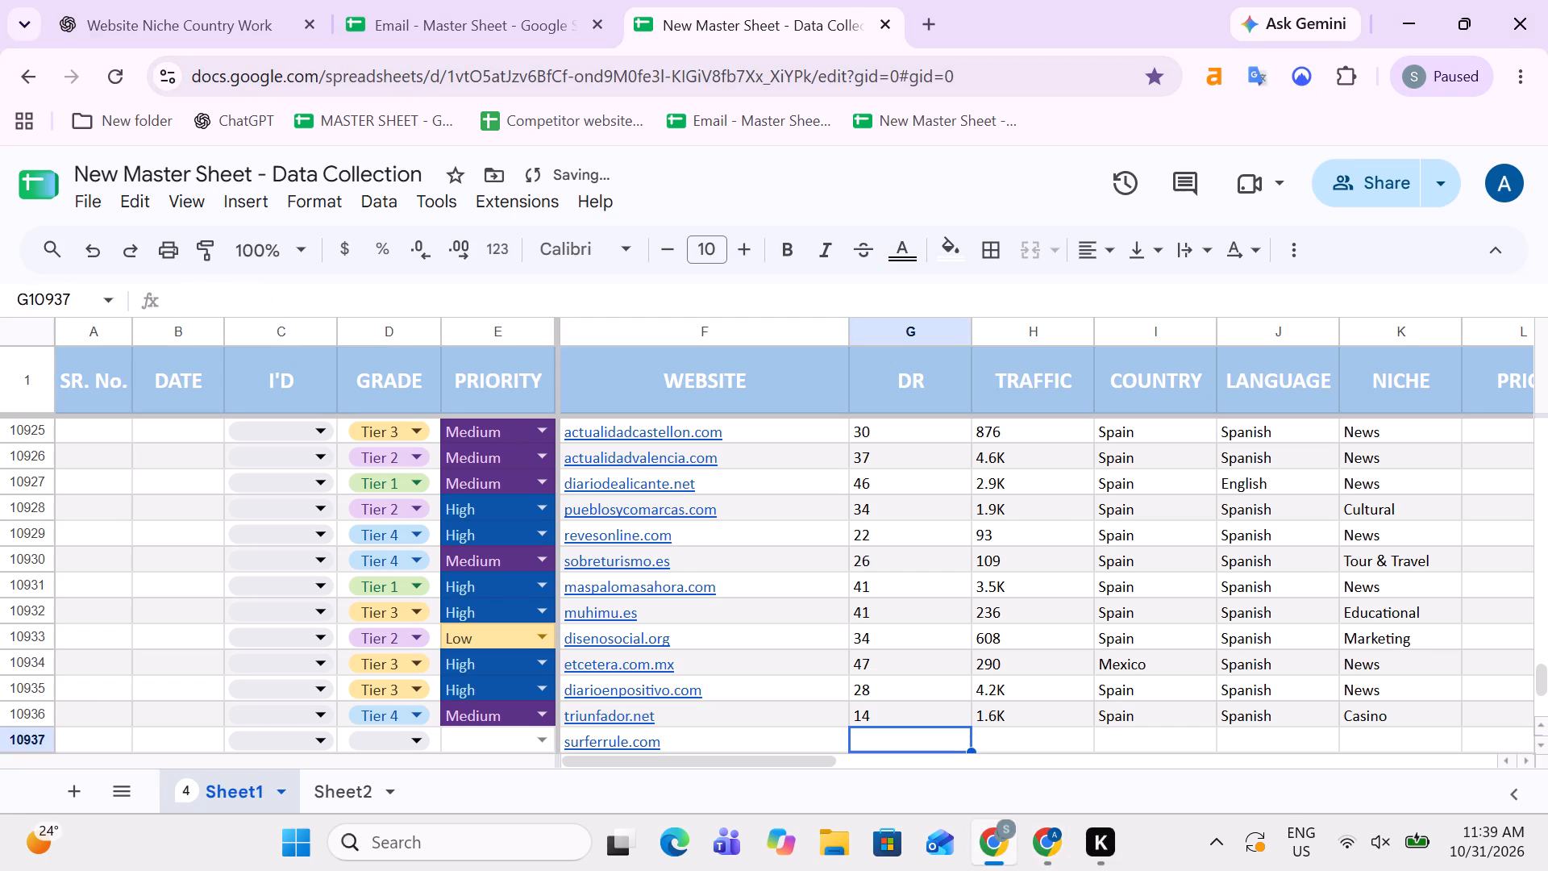
Return to the surferrule.com site and look up its domain metrics with the Ahrefs extension.
{"action": "key", "text": "alt+Tab"}
{"action": "scroll", "coordinate": [730, 361], "scroll_direction": "down", "scroll_amount": 11}
{"action": "scroll", "coordinate": [938, 423], "scroll_direction": "up", "scroll_amount": 17}
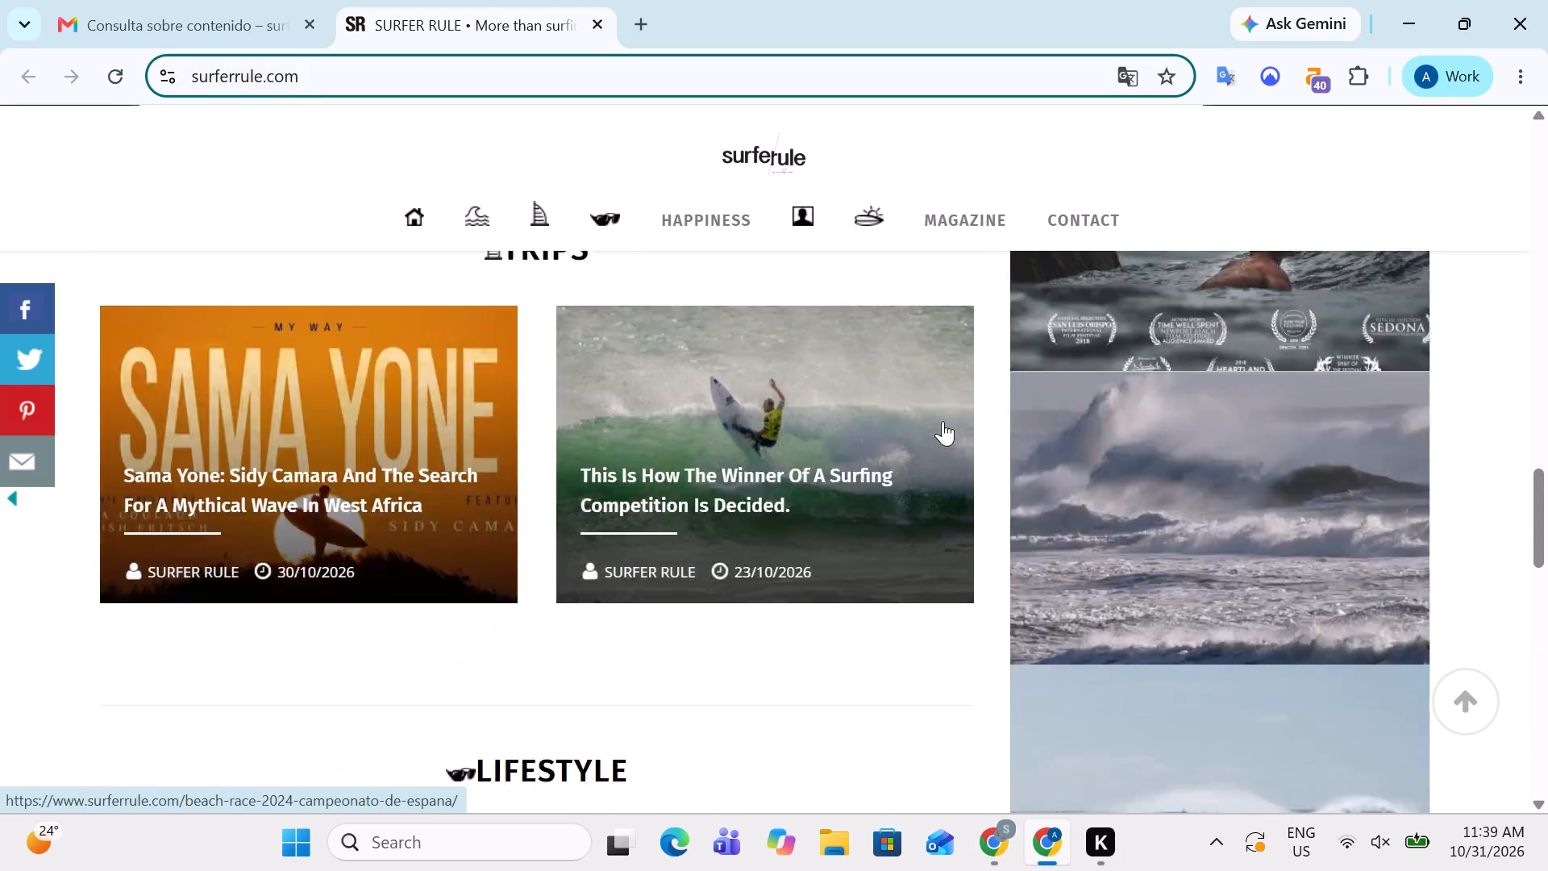
{"action": "scroll", "coordinate": [943, 421], "scroll_direction": "up", "scroll_amount": 9}
{"action": "left_click", "coordinate": [1321, 87]}
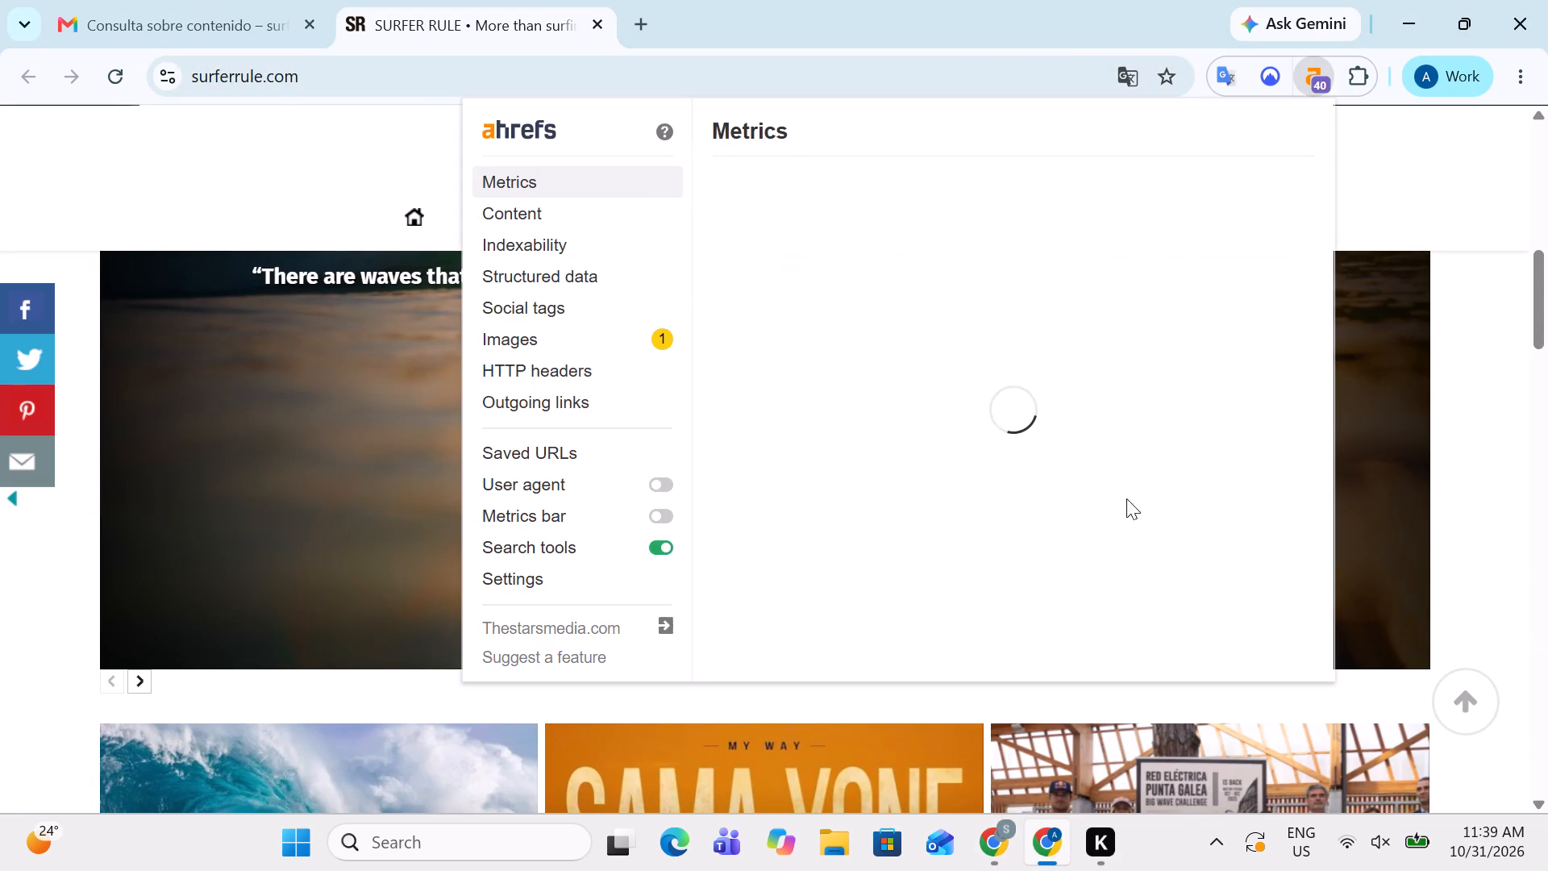
In row 10937 of the New Master Sheet, enter DR 40, traffic 2.6K, country Spain and language Spanish for surferrule.com.
{"action": "key", "text": "alt+Tab"}
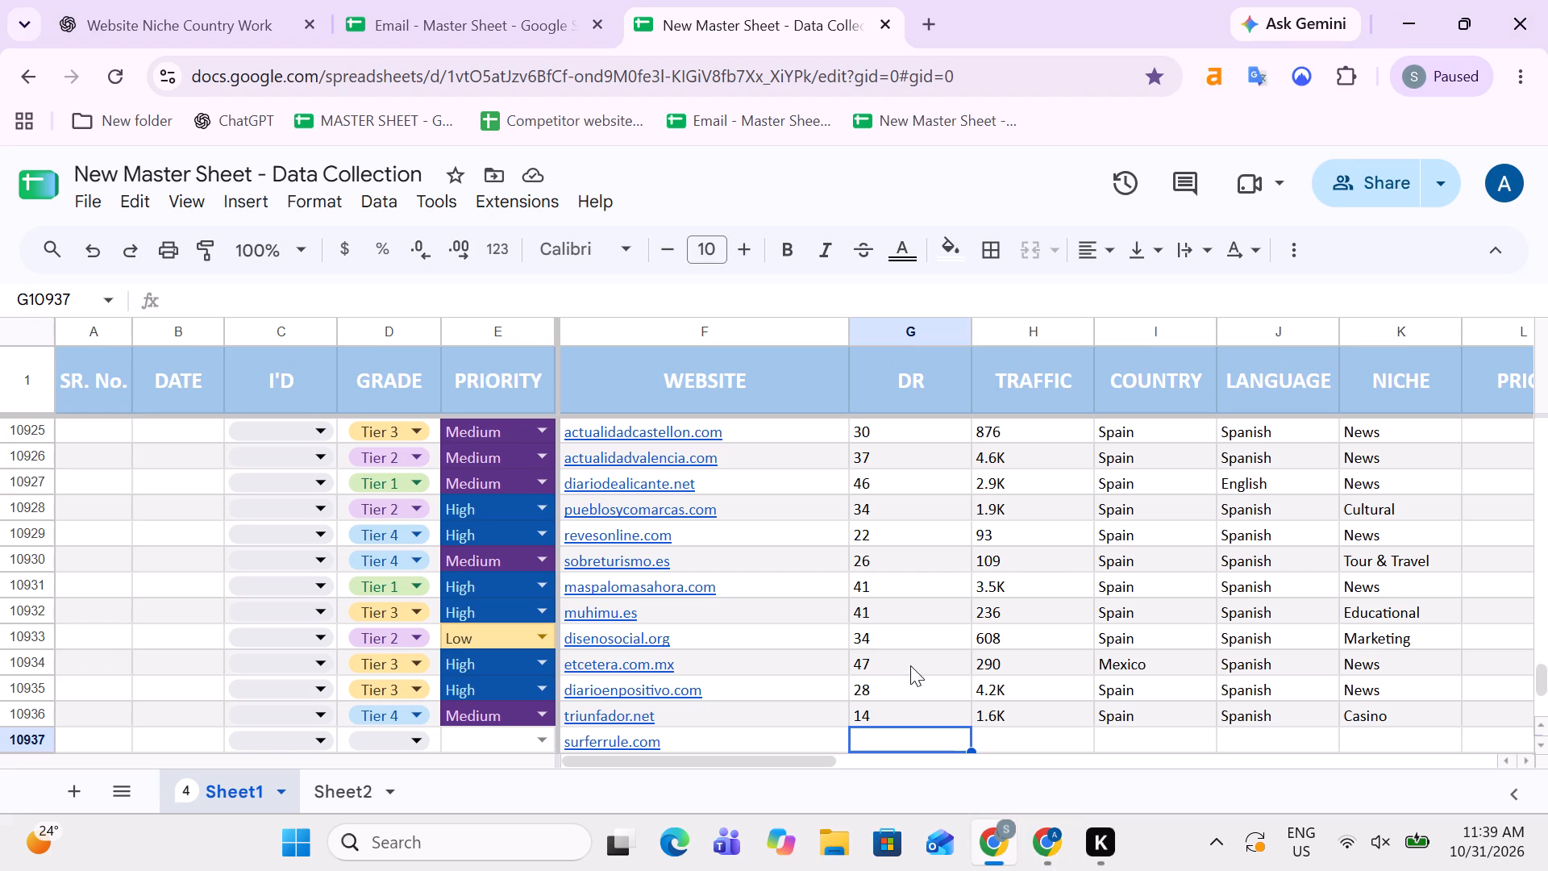
{"action": "type", "text": "40"}
{"action": "key", "text": "Right"}
{"action": "type", "text": "2.6K"}
{"action": "key", "text": "Right"}
{"action": "type", "text": "Sp"}
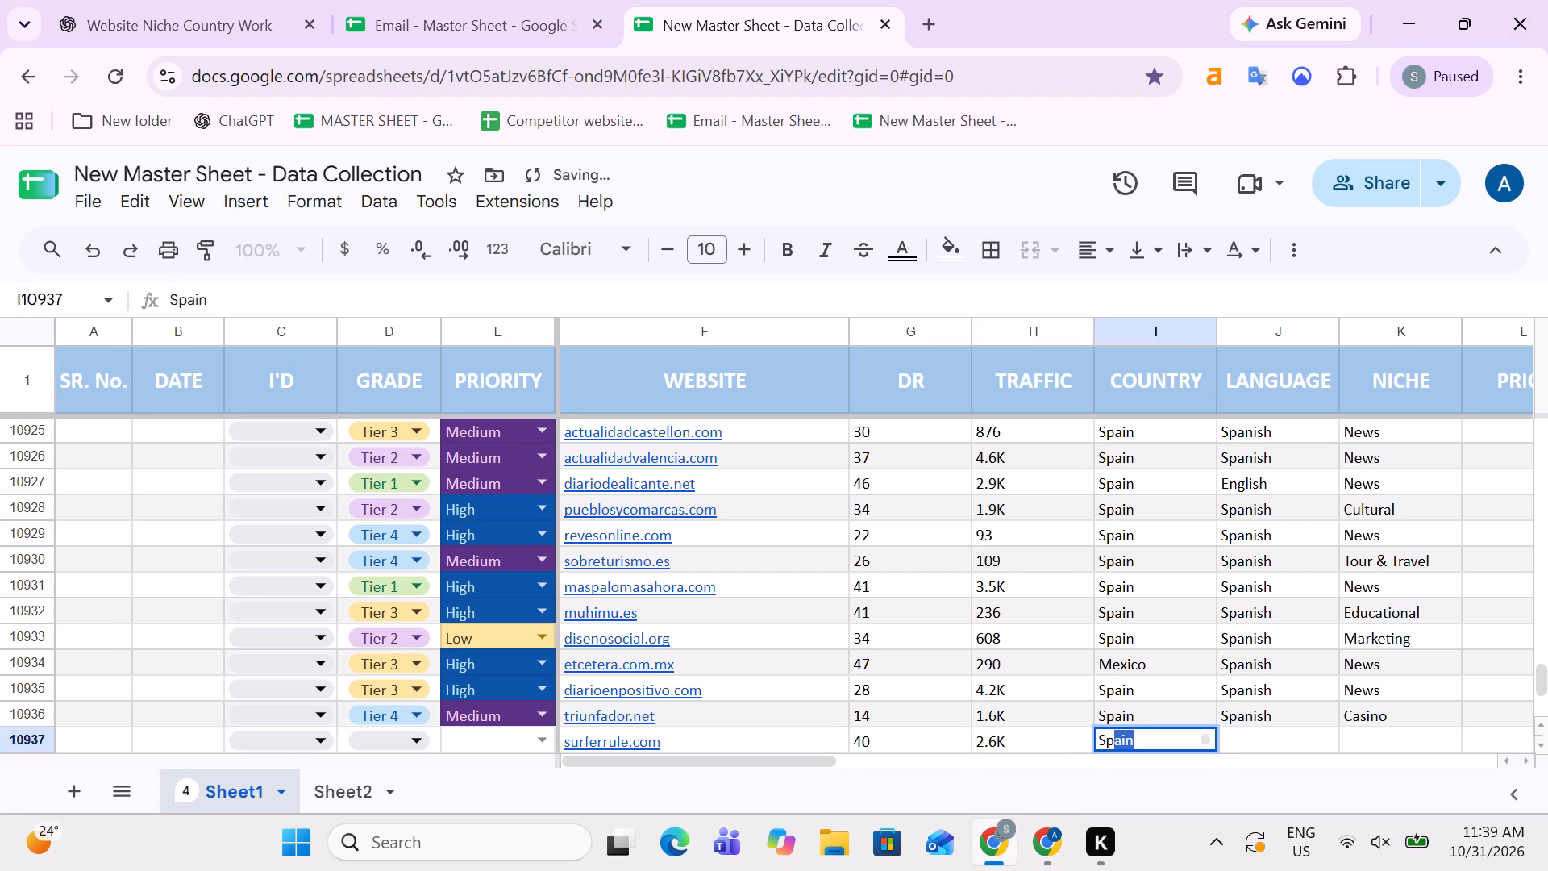
{"action": "key", "text": "Right"}
{"action": "type", "text": "Sp"}
{"action": "key", "text": "Right"}
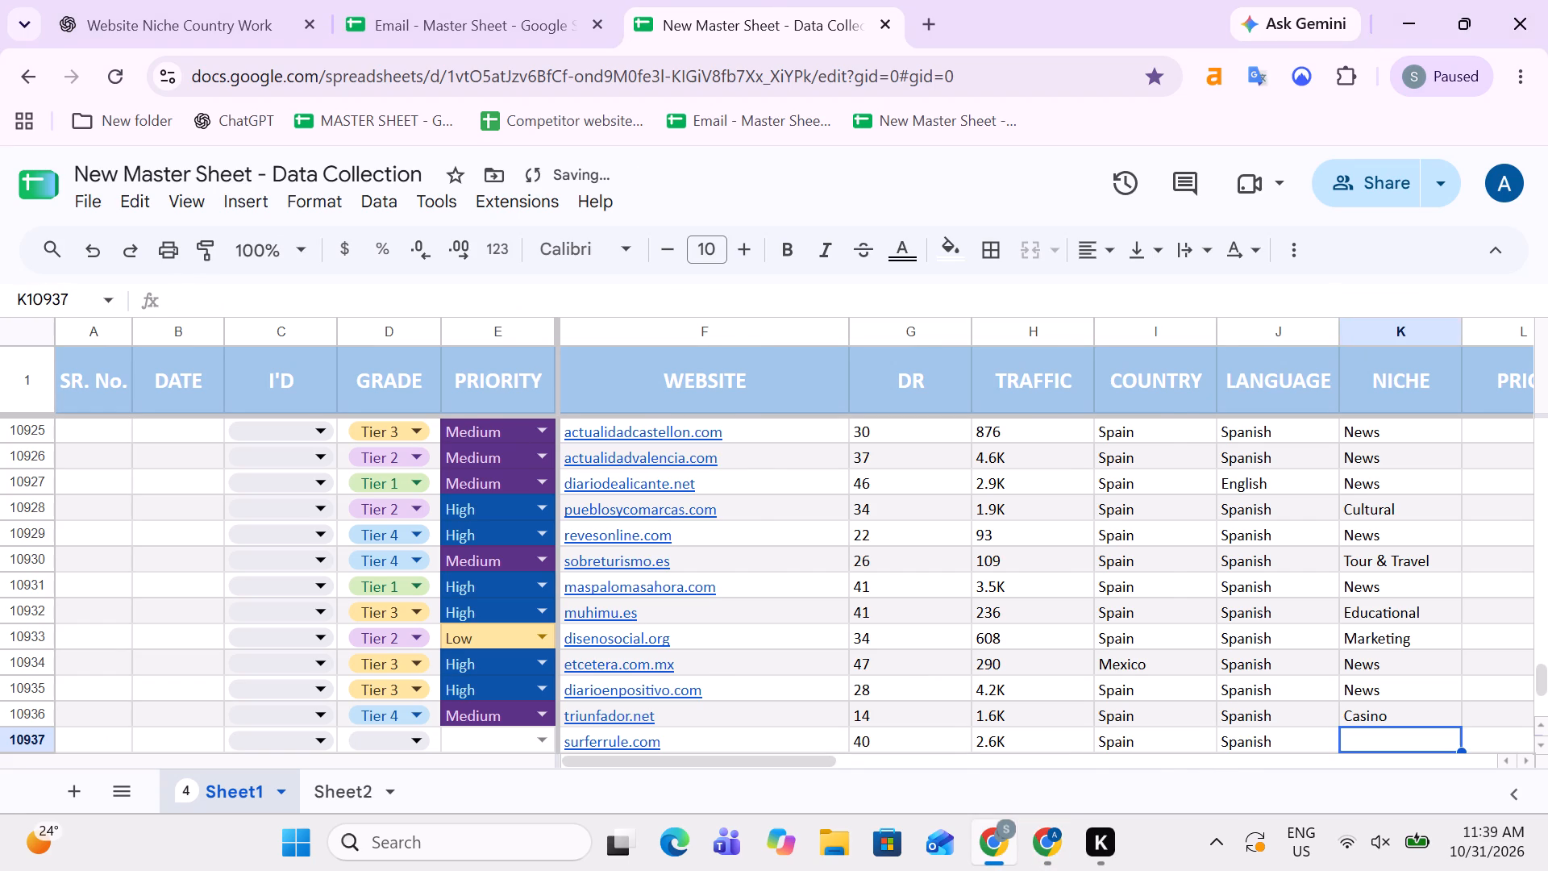
Return to the surferrule.com page to judge the site's niche.
{"action": "key", "text": "alt+Tab"}
{"action": "left_click", "coordinate": [1136, 67]}
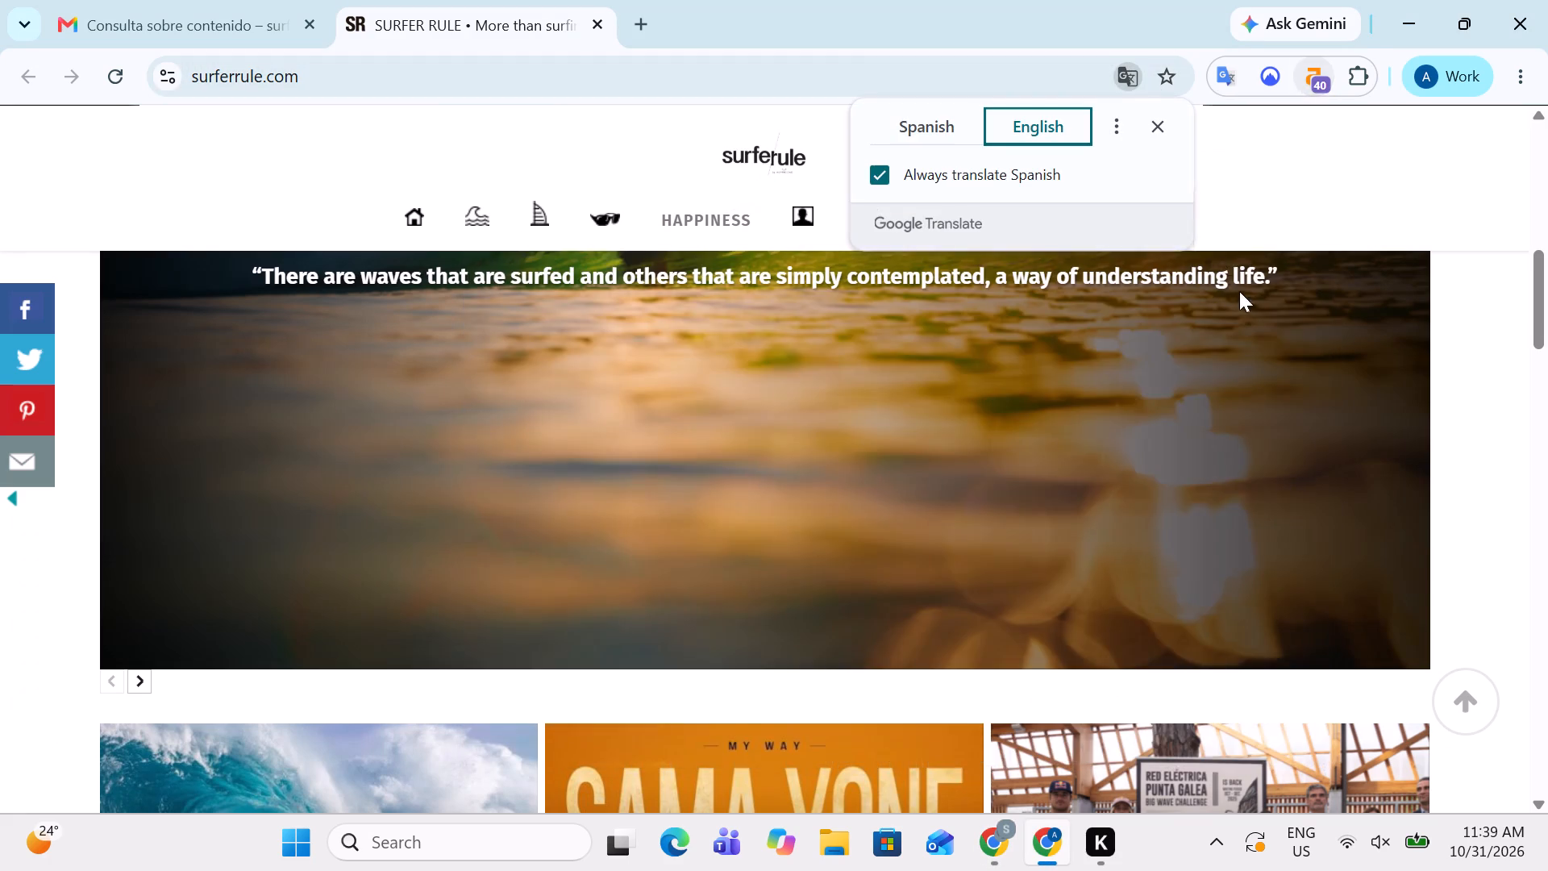
{"action": "scroll", "coordinate": [1239, 292], "scroll_direction": "up", "scroll_amount": 10}
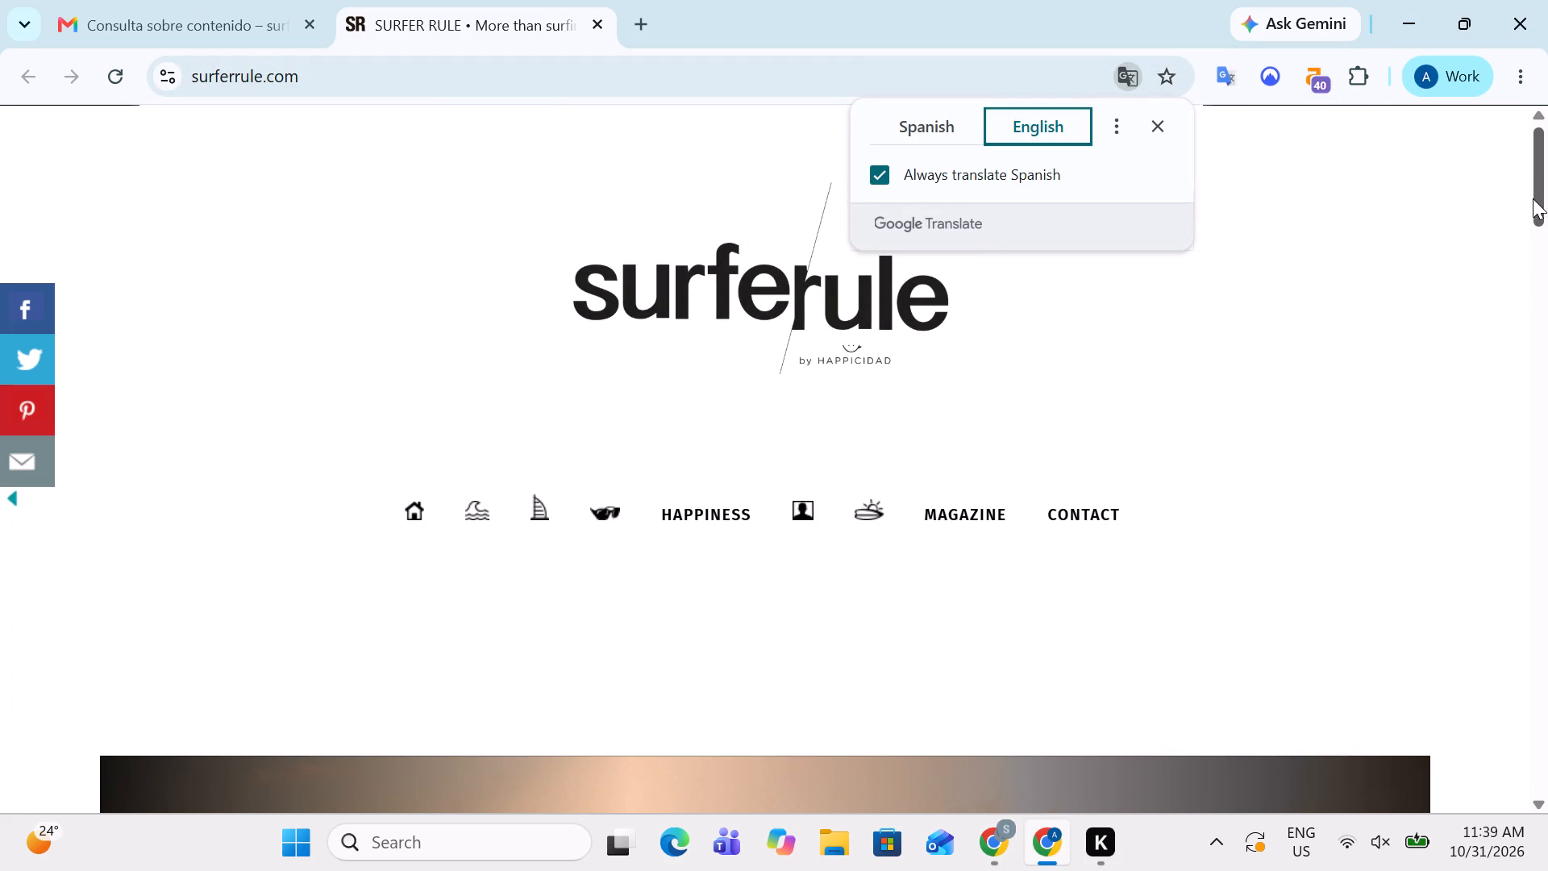
{"action": "left_click_drag", "start_coordinate": [1537, 198], "coordinate": [1525, 133]}
{"action": "scroll", "coordinate": [760, 398], "scroll_direction": "down", "scroll_amount": 4}
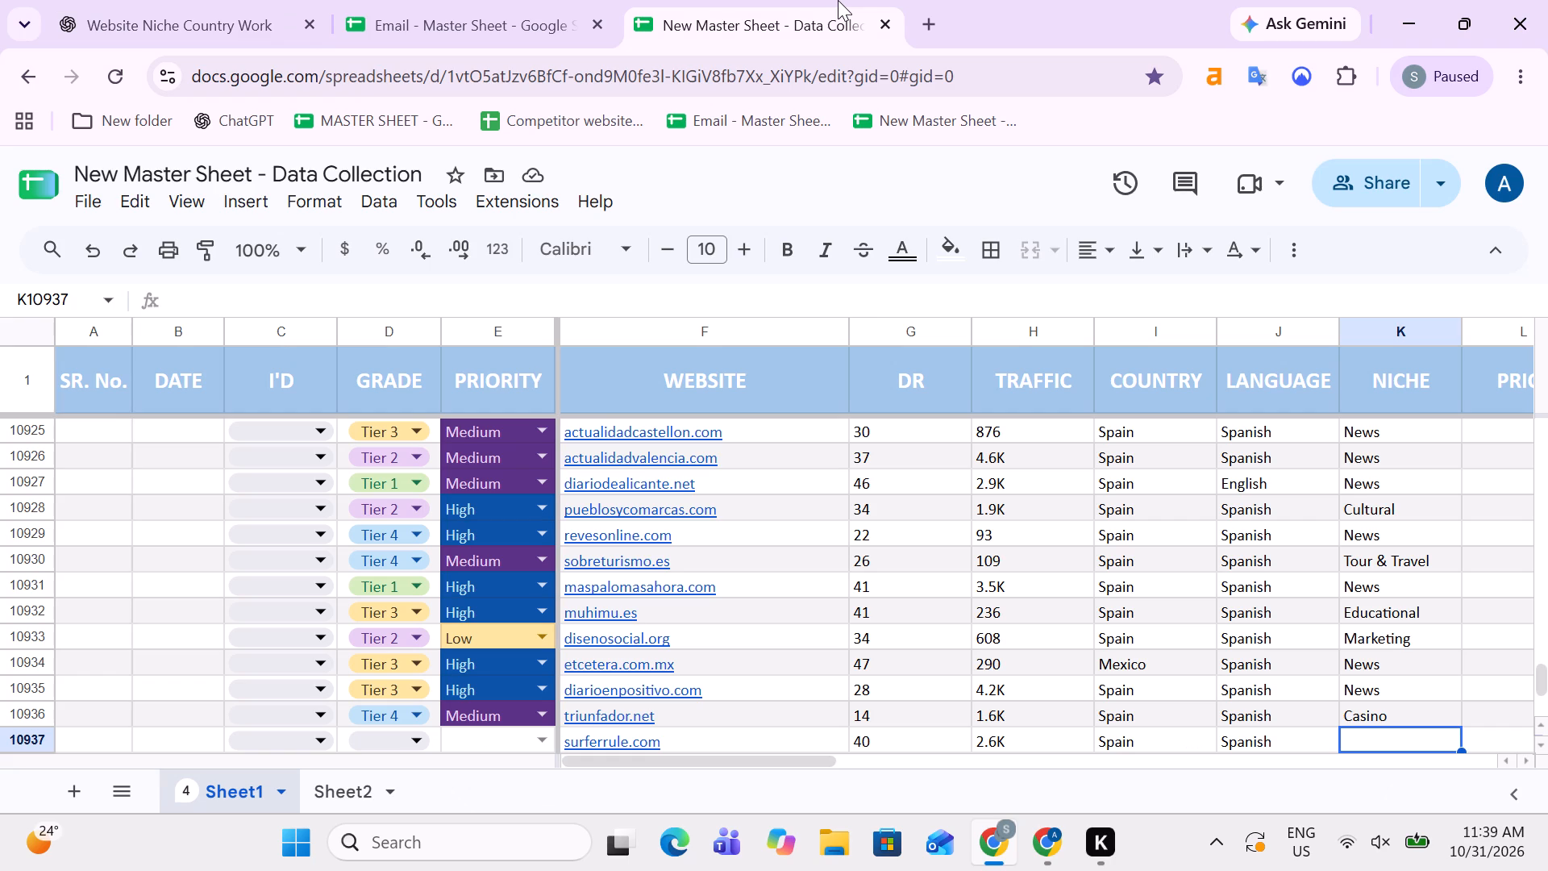
Set the niche of surferrule.com in row 10937 to Sports.
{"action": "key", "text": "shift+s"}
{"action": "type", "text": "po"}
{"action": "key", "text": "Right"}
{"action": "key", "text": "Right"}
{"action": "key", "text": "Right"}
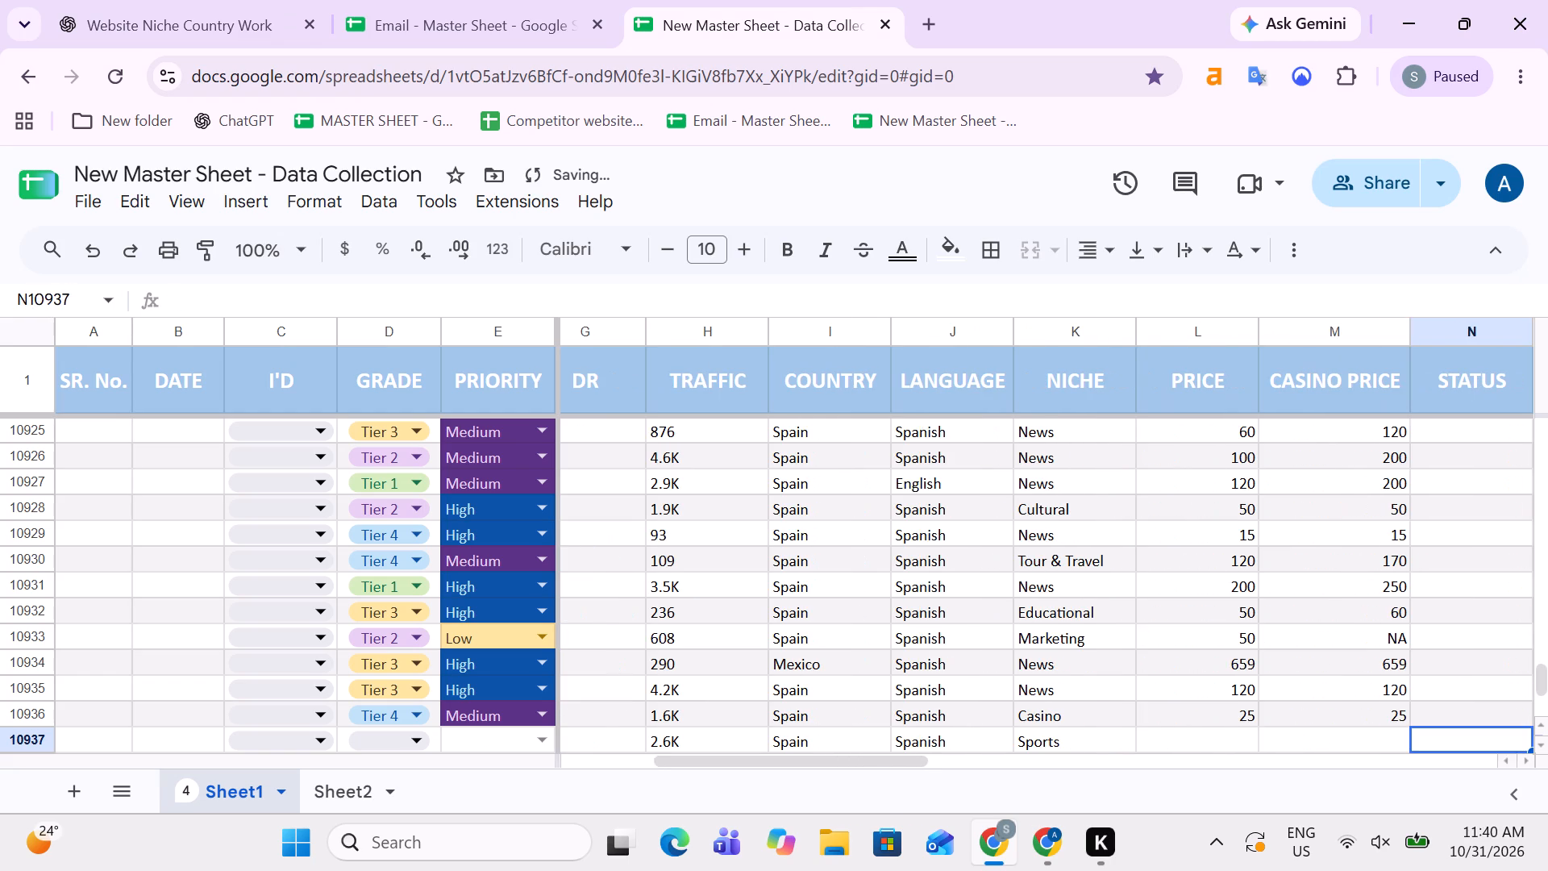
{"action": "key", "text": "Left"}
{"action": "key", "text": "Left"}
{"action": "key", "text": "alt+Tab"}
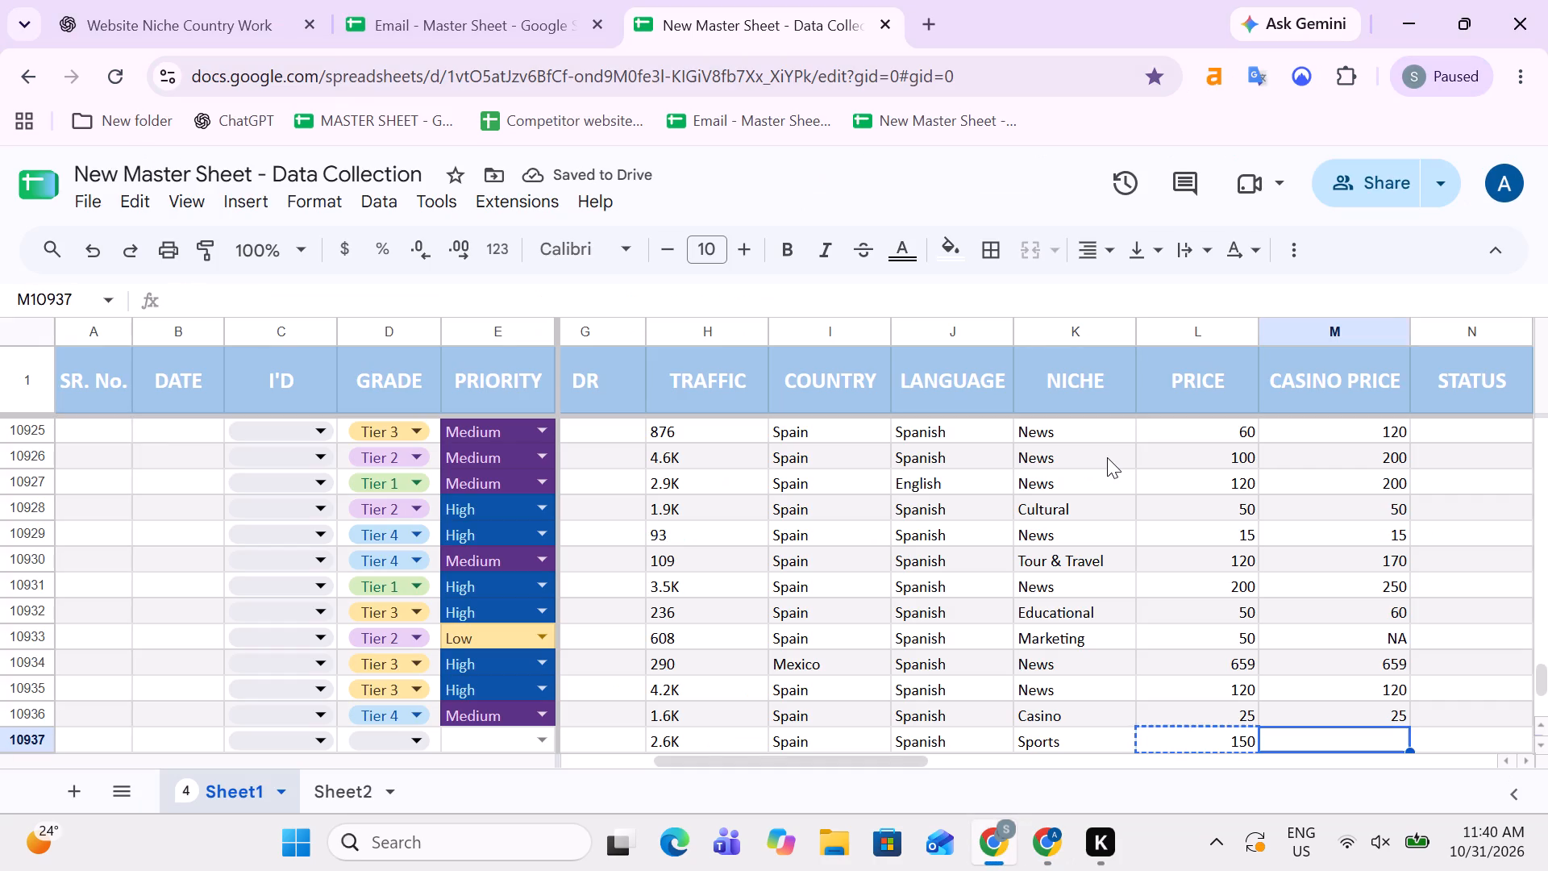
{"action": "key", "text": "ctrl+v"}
Enter Strict as the status of surferrule.com in row 10937.
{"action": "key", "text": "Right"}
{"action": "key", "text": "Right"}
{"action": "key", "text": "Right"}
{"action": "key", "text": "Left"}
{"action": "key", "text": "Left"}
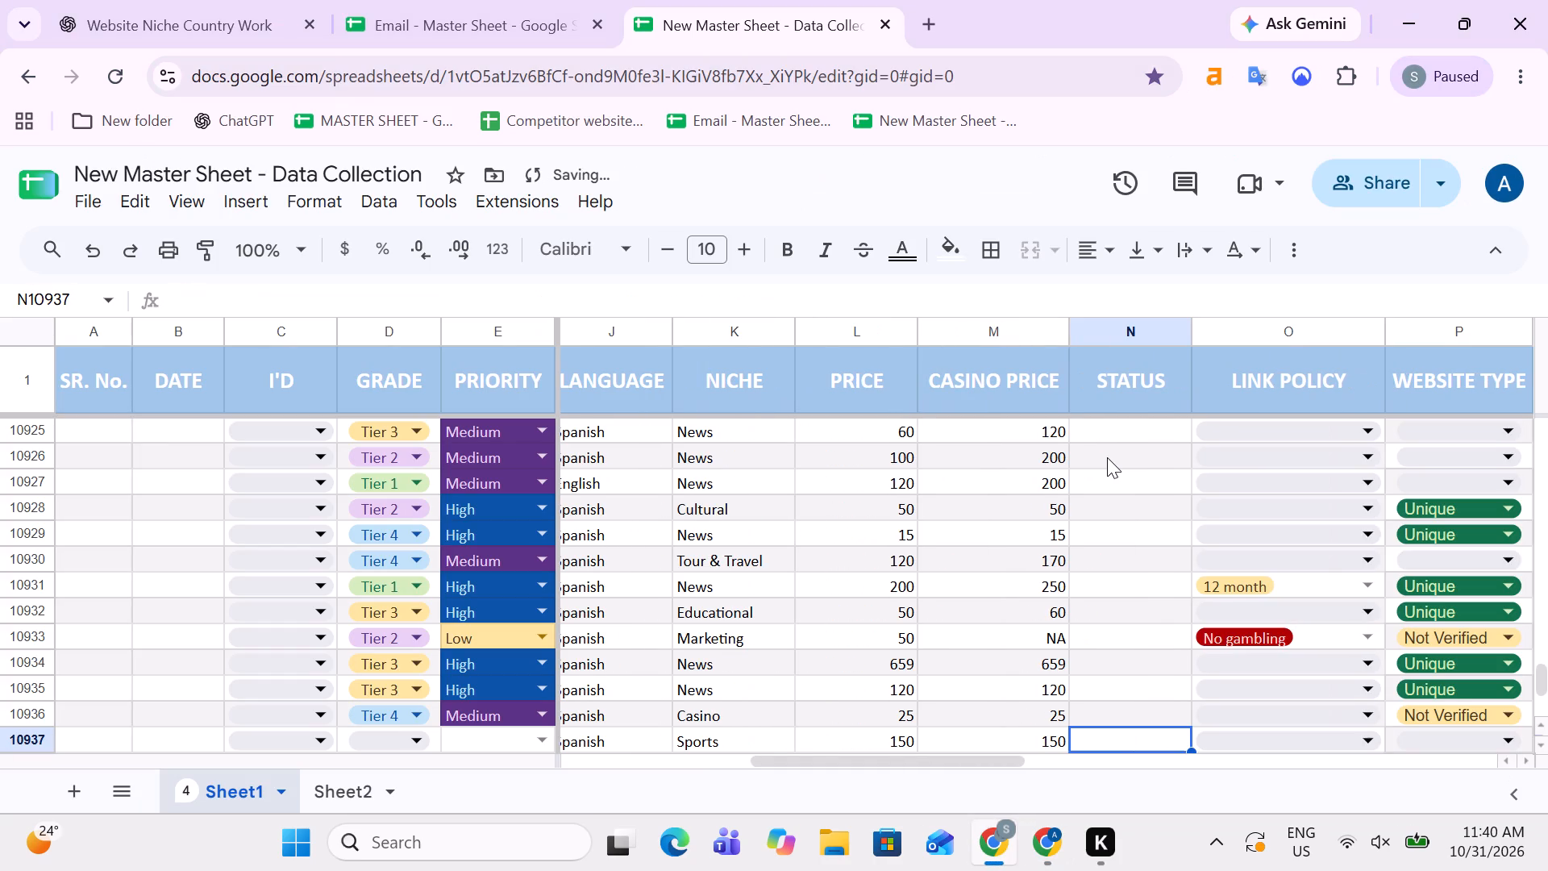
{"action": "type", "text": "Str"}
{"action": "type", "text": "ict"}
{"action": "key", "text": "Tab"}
Set the website type in row 10937 to Not Verified.
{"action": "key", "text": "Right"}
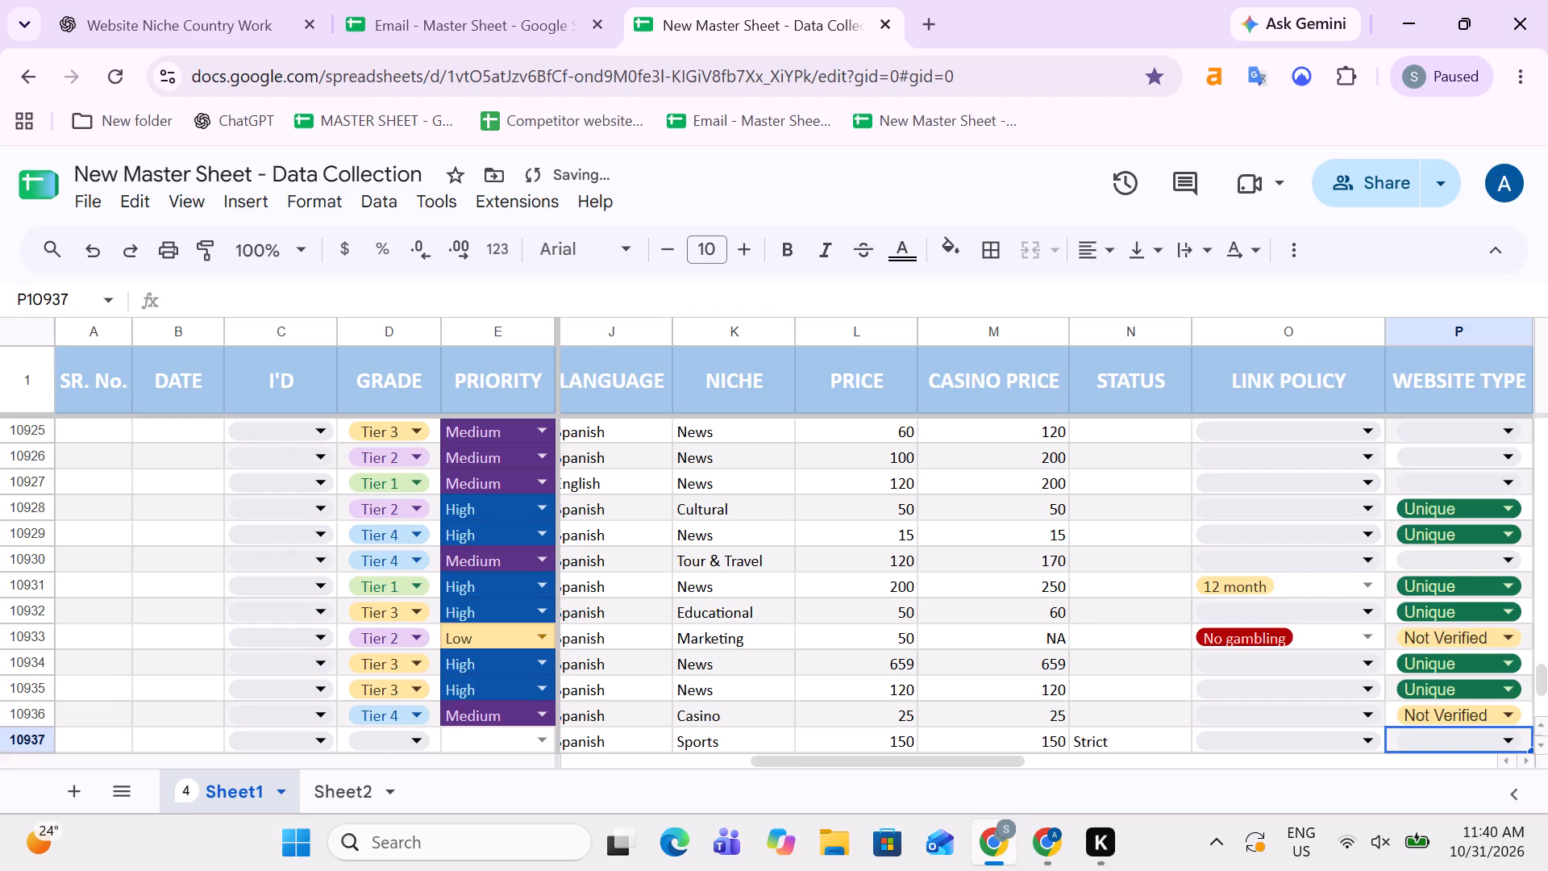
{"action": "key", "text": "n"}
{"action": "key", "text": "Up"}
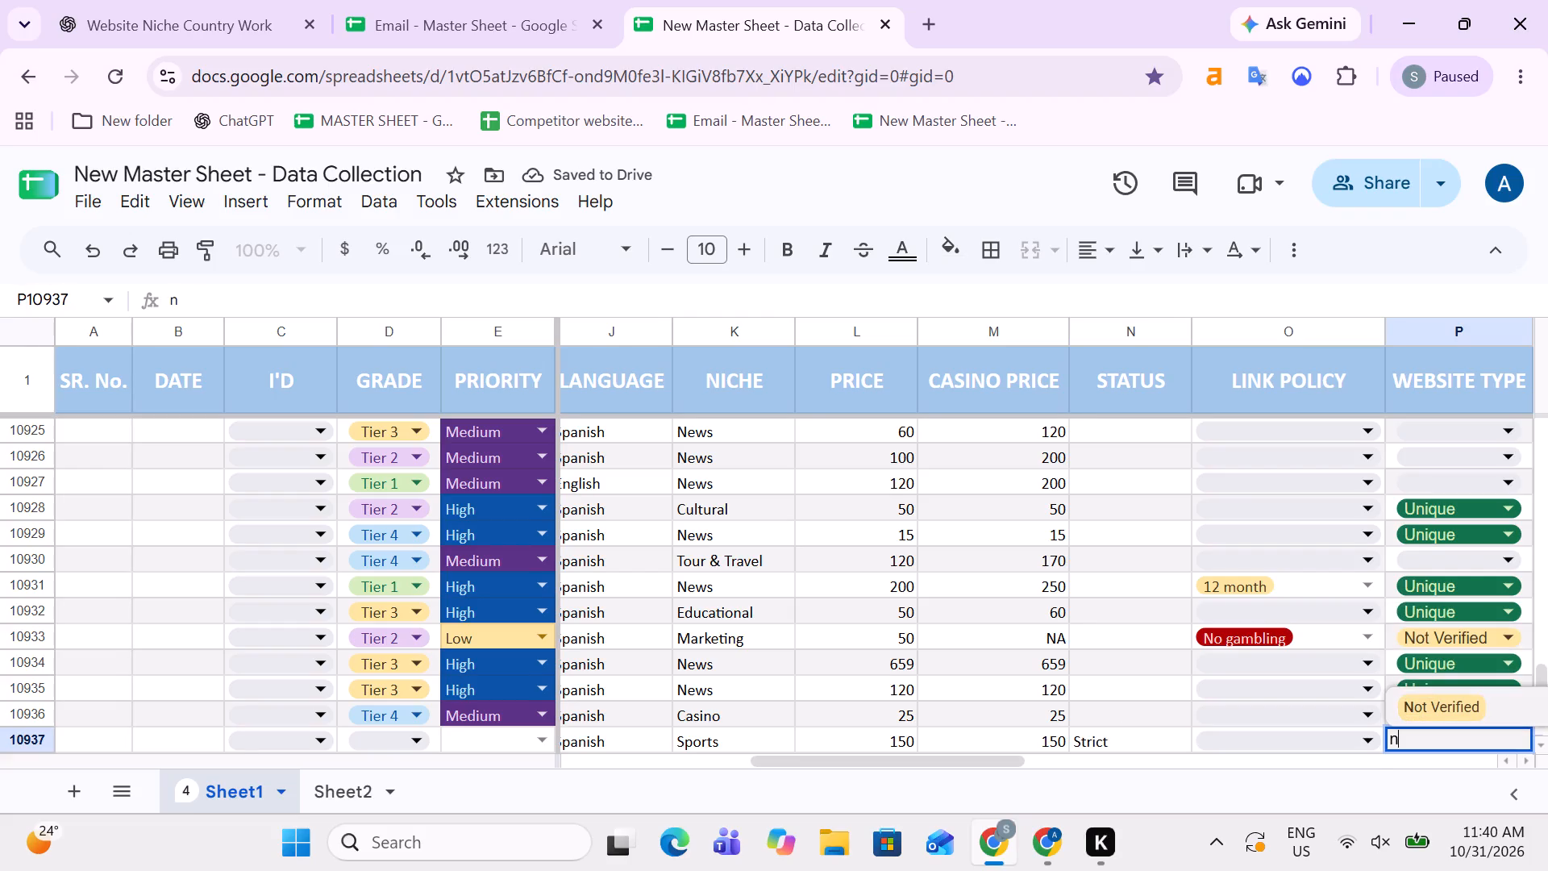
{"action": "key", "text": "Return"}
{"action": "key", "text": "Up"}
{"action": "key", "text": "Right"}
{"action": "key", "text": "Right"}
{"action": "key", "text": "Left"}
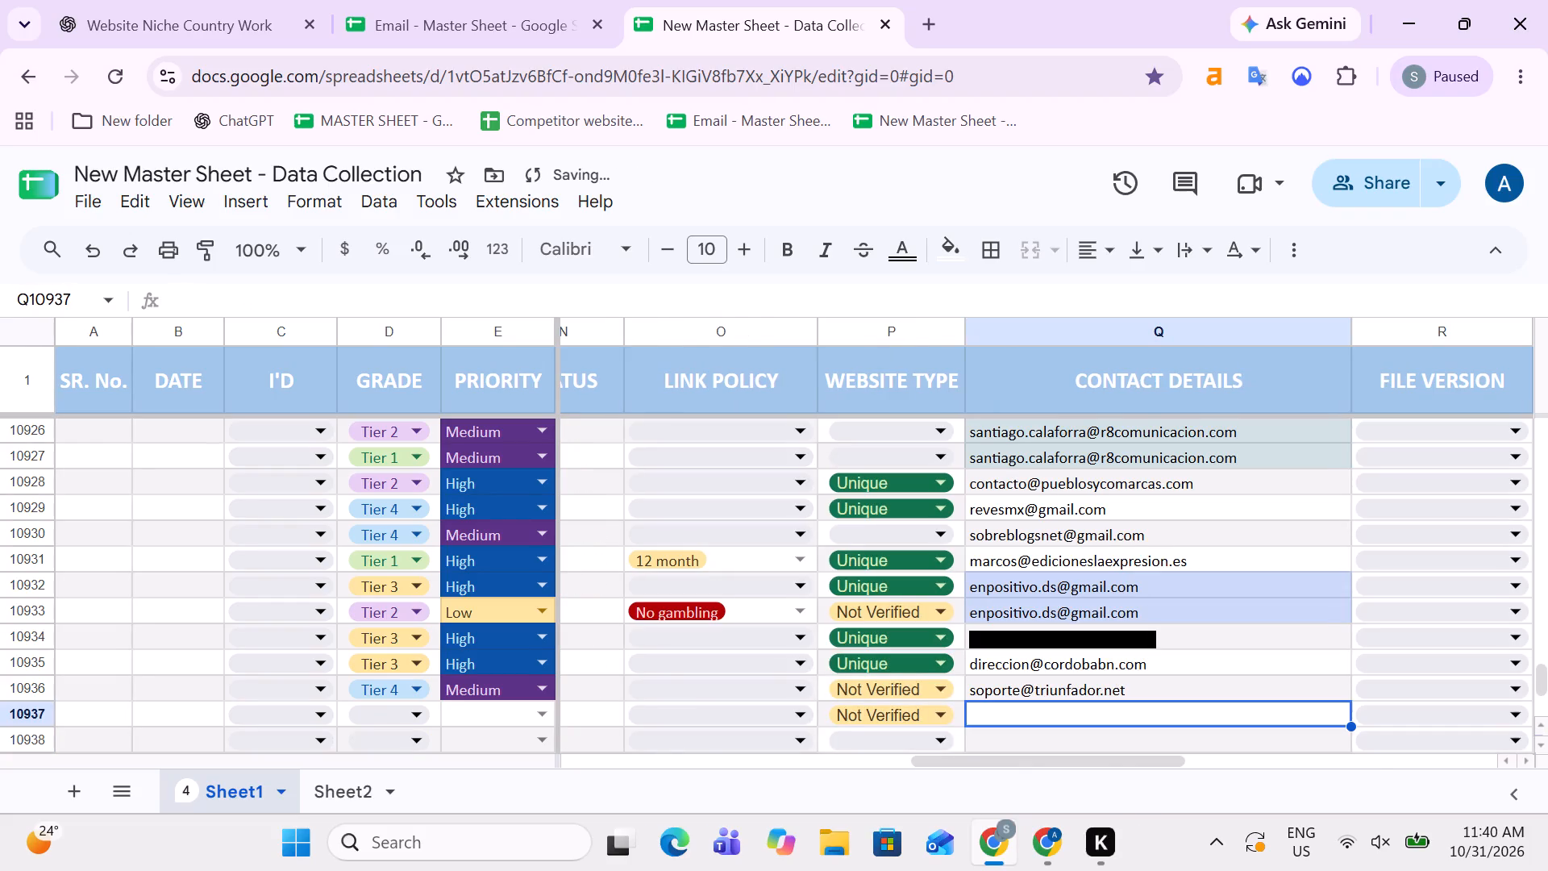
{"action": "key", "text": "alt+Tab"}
{"action": "scroll", "coordinate": [751, 435], "scroll_direction": "up", "scroll_amount": 2}
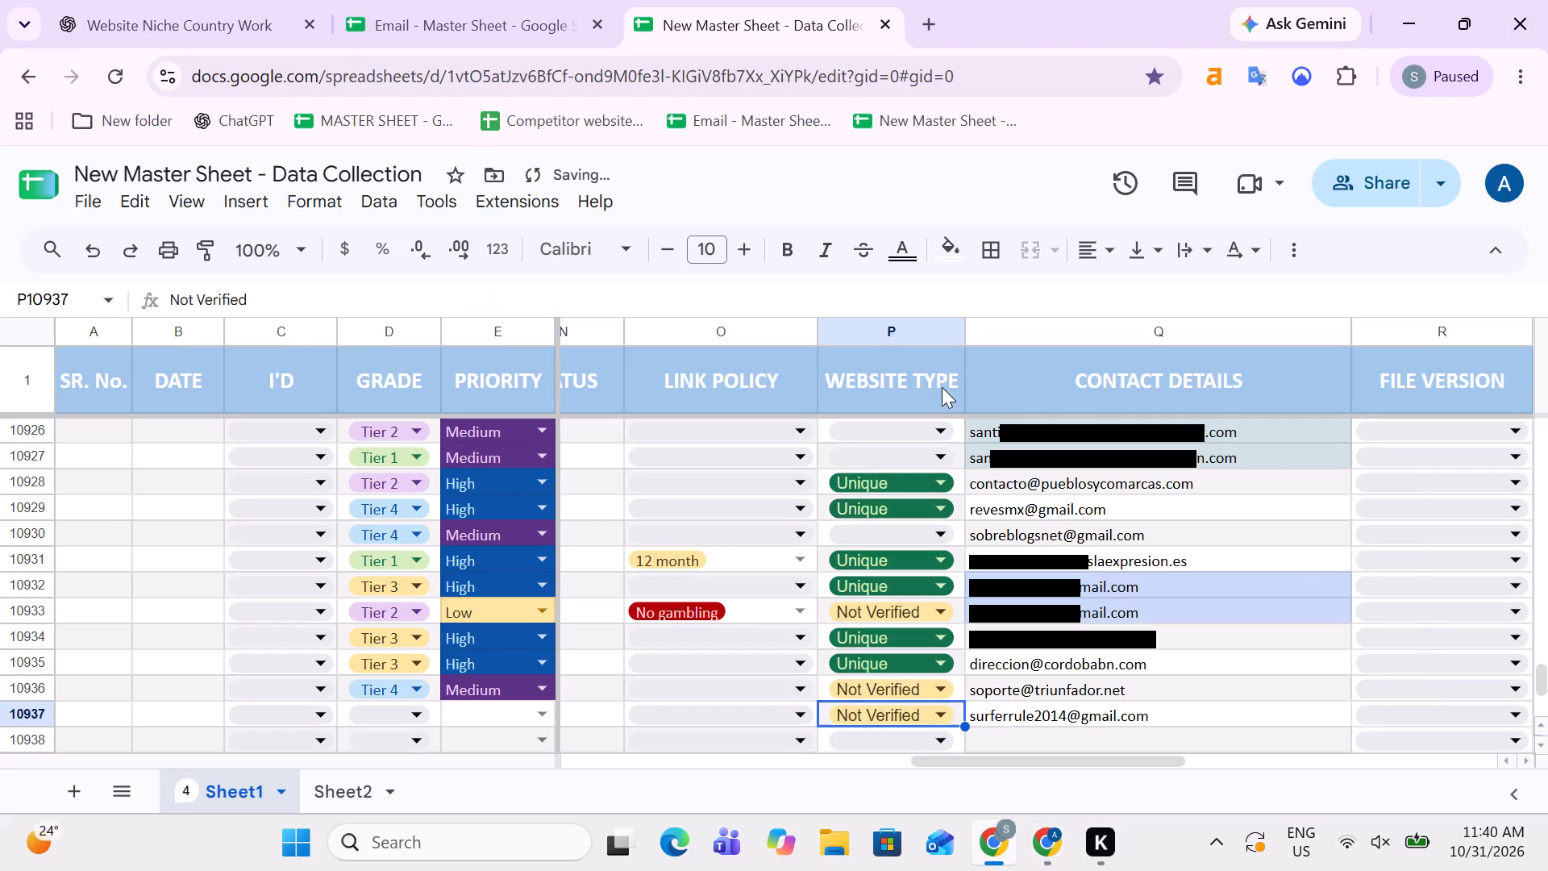
{"action": "key", "text": "Right"}
{"action": "key", "text": "Right"}
{"action": "key", "text": "Right"}
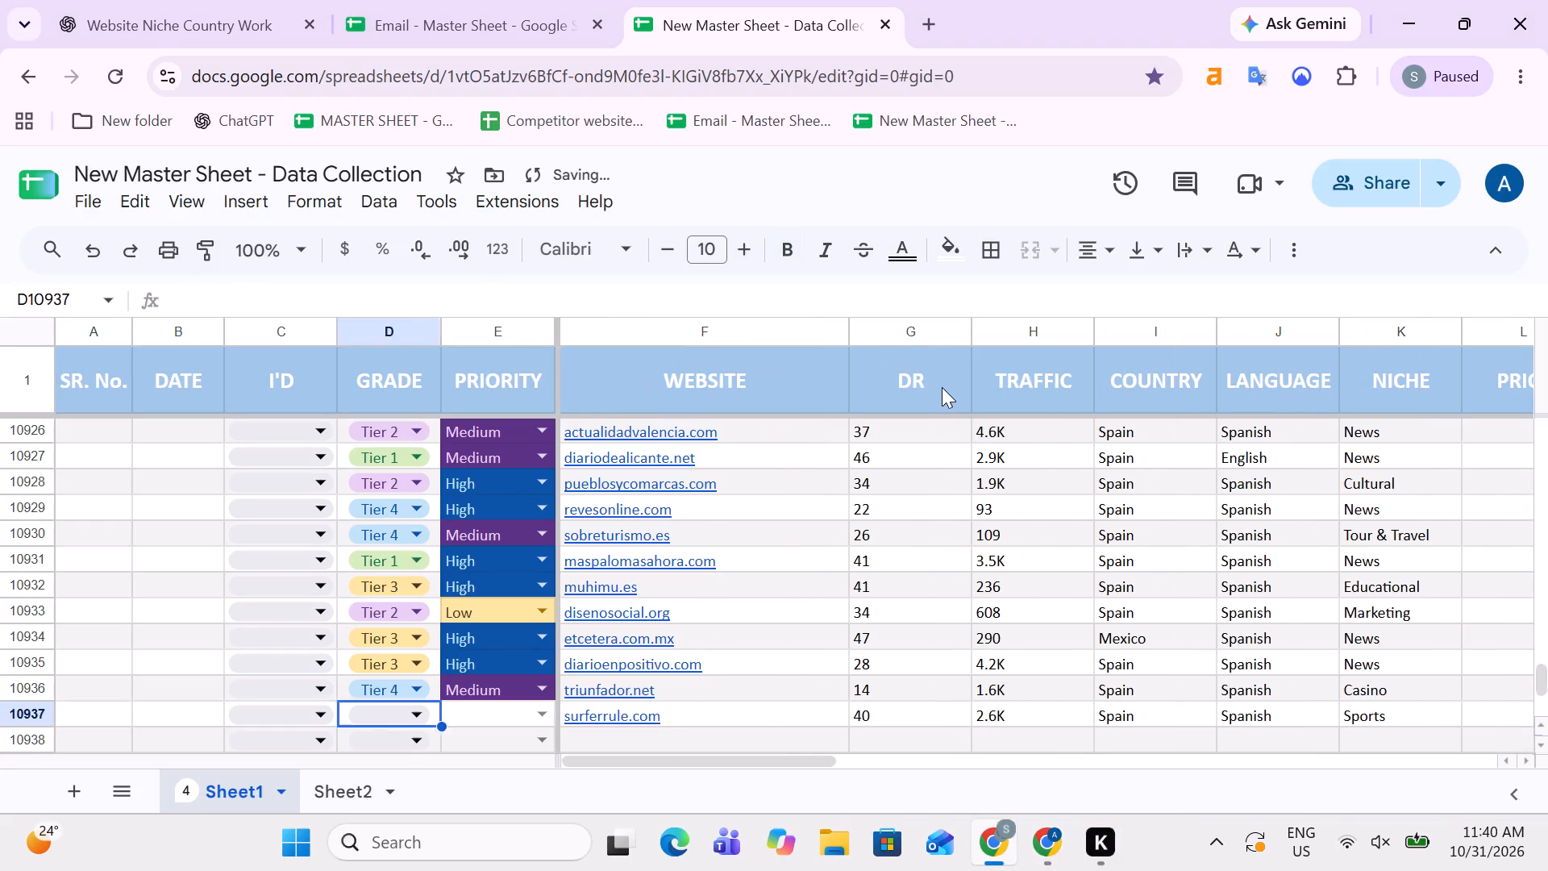
{"action": "key", "text": "Right"}
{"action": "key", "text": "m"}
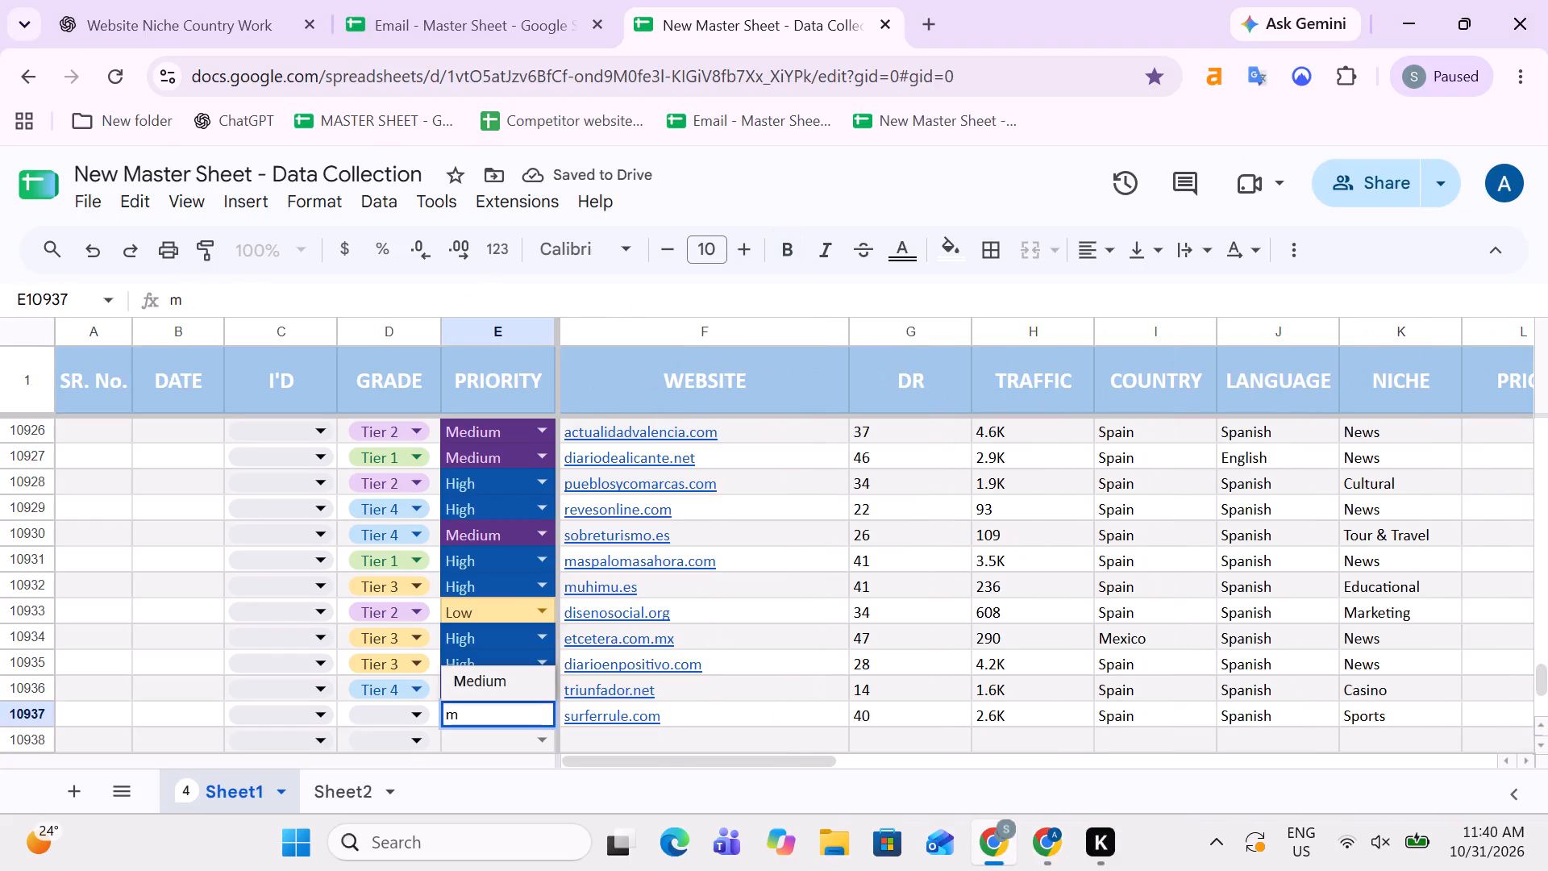
{"action": "key", "text": "Down"}
{"action": "key", "text": "Return"}
Check across row 10937's entries and set surferrule.com's grade to Tier 1.
{"action": "key", "text": "Up"}
{"action": "key", "text": "Right"}
{"action": "key", "text": "Right"}
{"action": "key", "text": "Right"}
{"action": "key", "text": "Right"}
{"action": "key", "text": "Right"}
{"action": "key", "text": "Right"}
{"action": "key", "text": "Right"}
{"action": "key", "text": "Right"}
{"action": "key", "text": "Right"}
{"action": "key", "text": "Right"}
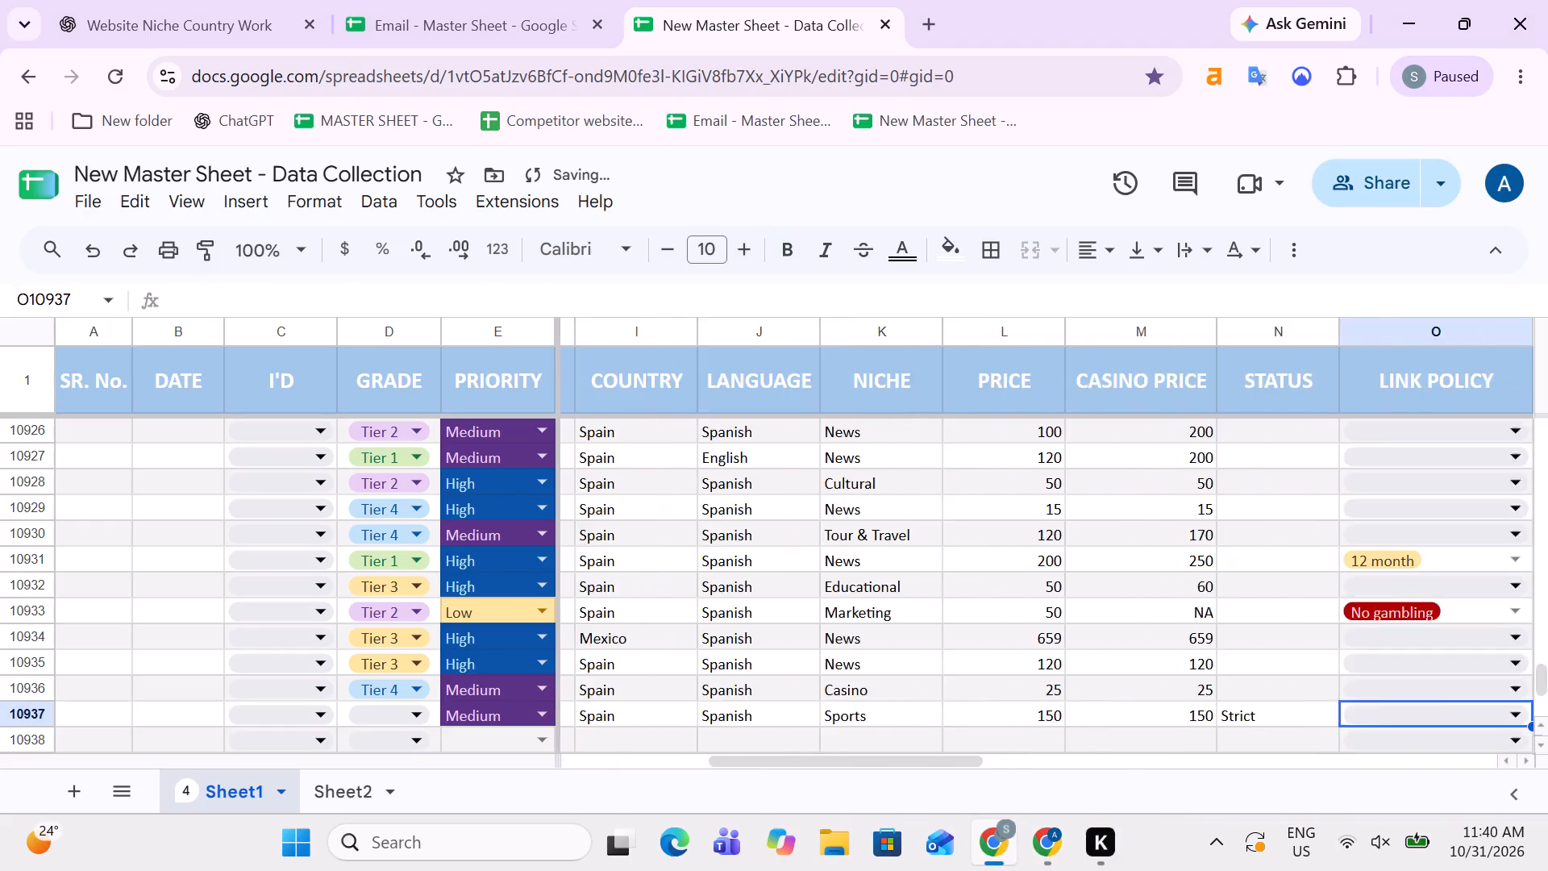
{"action": "key", "text": "Right"}
{"action": "key", "text": "Right"}
{"action": "key", "text": "Right"}
{"action": "key", "text": "Left"}
{"action": "key", "text": "Left"}
{"action": "key", "text": "Left"}
{"action": "key", "text": "Left"}
{"action": "key", "text": "Left"}
{"action": "key", "text": "Left"}
{"action": "key", "text": "Left"}
{"action": "key", "text": "Left"}
{"action": "key", "text": "Left"}
{"action": "key", "text": "Left"}
{"action": "key", "text": "Left"}
{"action": "key", "text": "Left"}
{"action": "key", "text": "Left"}
{"action": "key", "text": "Left"}
{"action": "key", "text": "Left"}
{"action": "key", "text": "Left"}
{"action": "key", "text": "Left"}
{"action": "key", "text": "Left"}
{"action": "key", "text": "Left"}
{"action": "key", "text": "Left"}
{"action": "key", "text": "Right"}
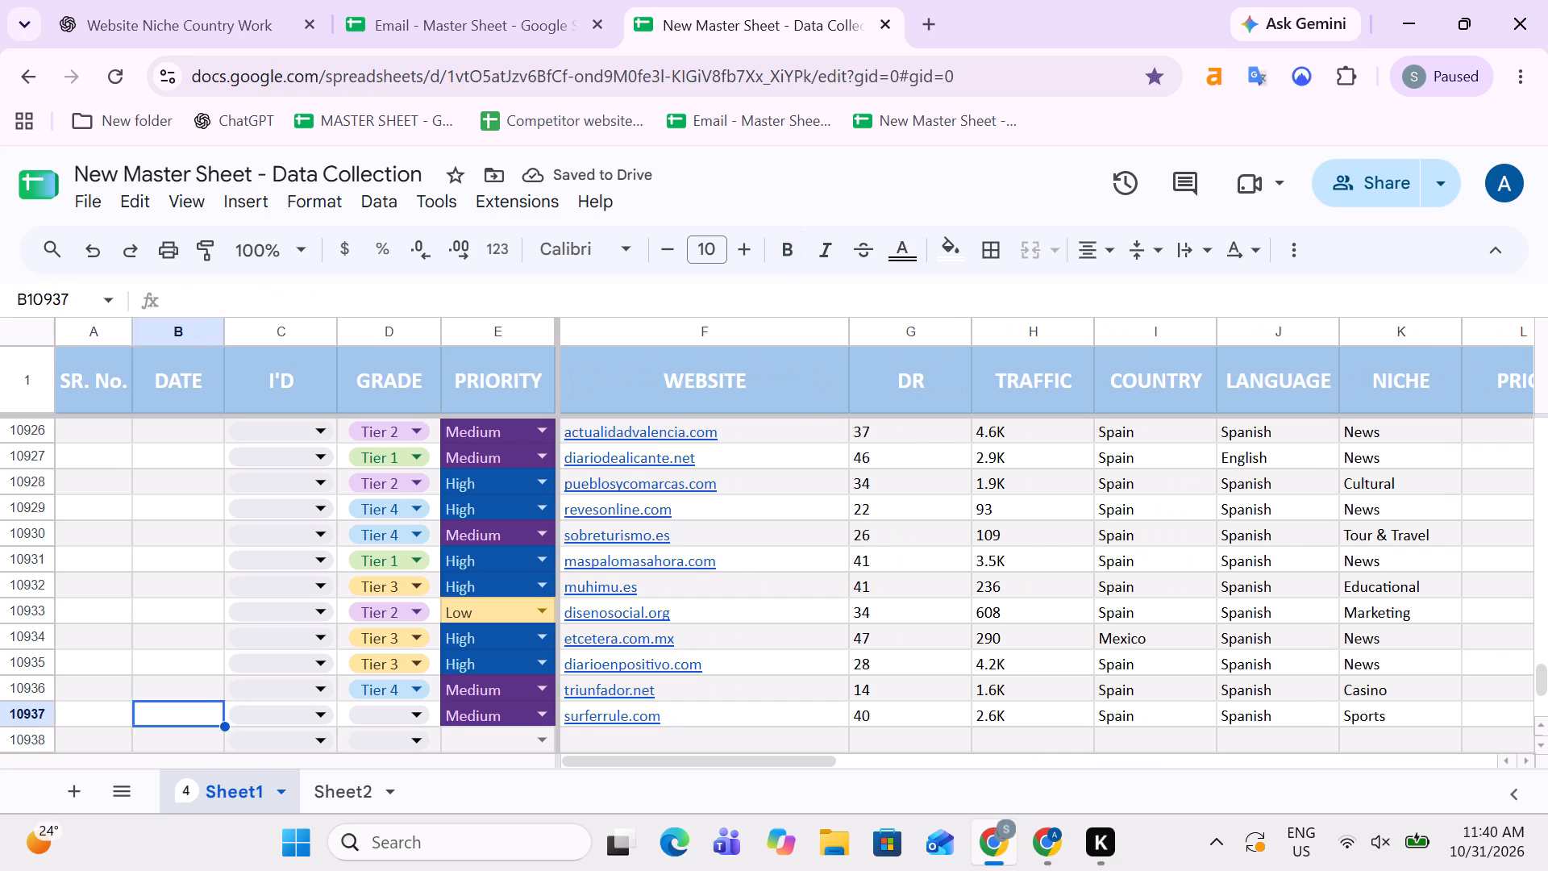
{"action": "key", "text": "Right"}
{"action": "key", "text": "Right"}
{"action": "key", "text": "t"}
{"action": "key", "text": "Return"}
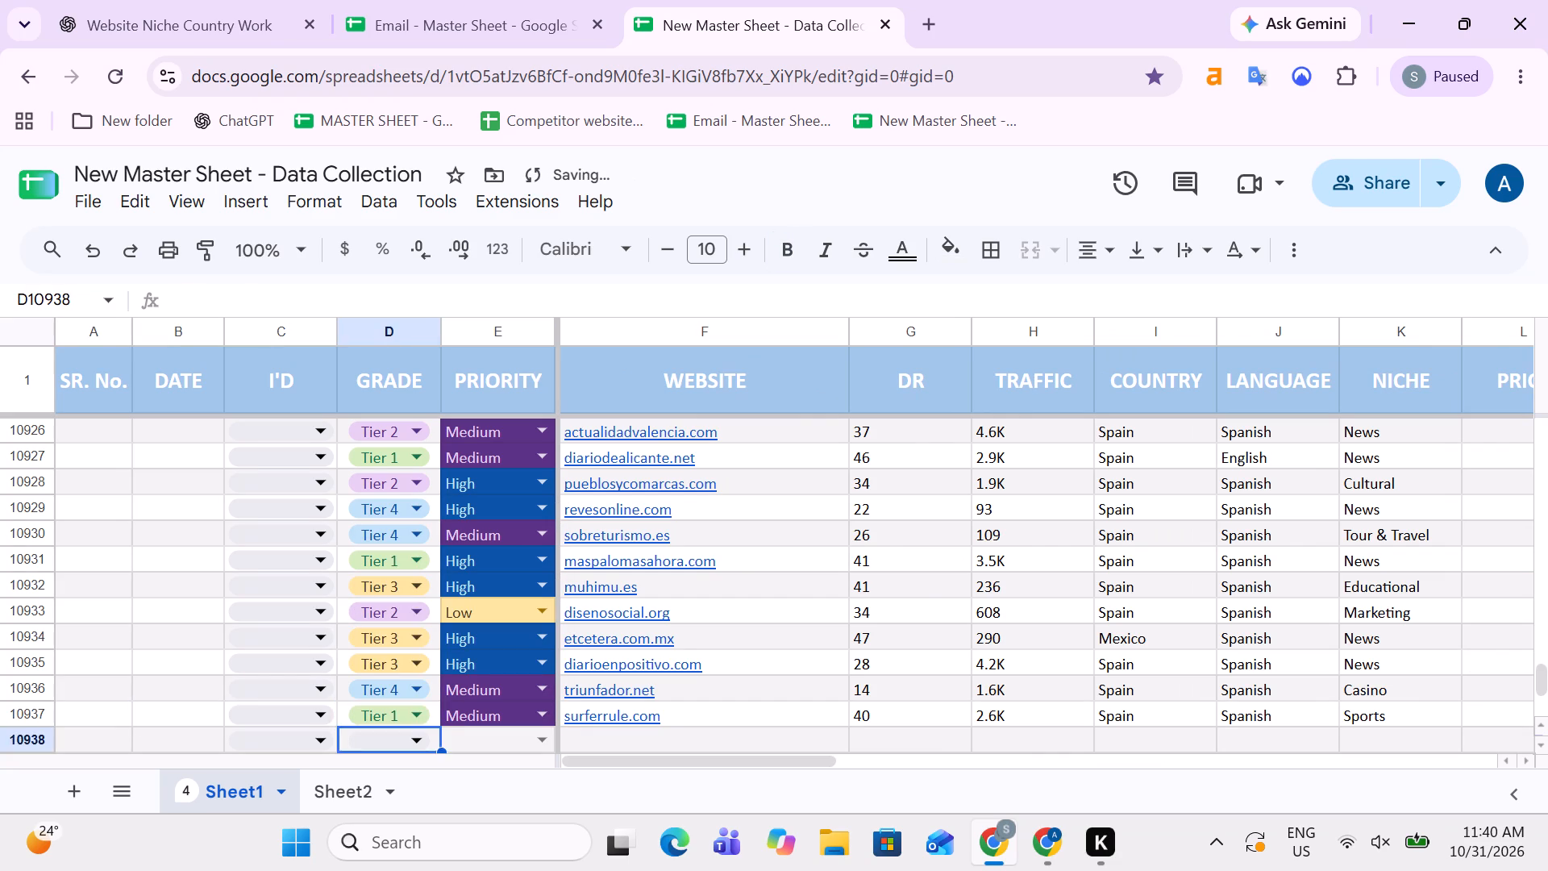
{"action": "key", "text": "Up"}
{"action": "key", "text": "Right"}
{"action": "key", "text": "Right"}
{"action": "key", "text": "alt+Tab"}
{"action": "scroll", "coordinate": [1181, 335], "scroll_direction": "down", "scroll_amount": 12}
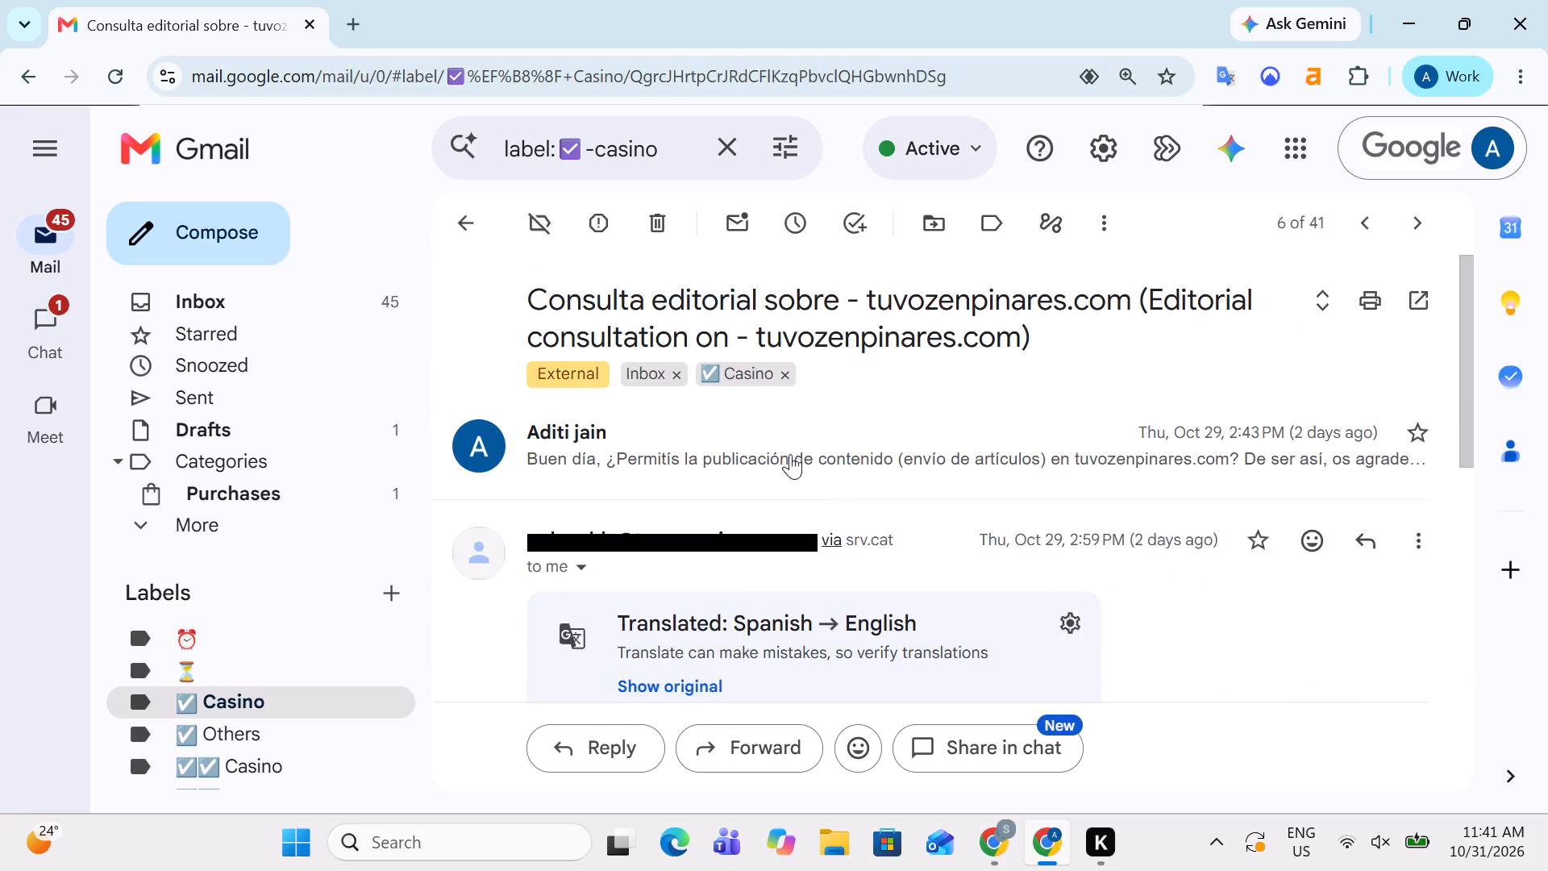
Open tuvozenpinares.com from the outreach email and read on through the thread to the publisher's reply.
{"action": "left_click", "coordinate": [1083, 523], "text": "ctrl"}
{"action": "scroll", "coordinate": [897, 544], "scroll_direction": "down", "scroll_amount": 3}
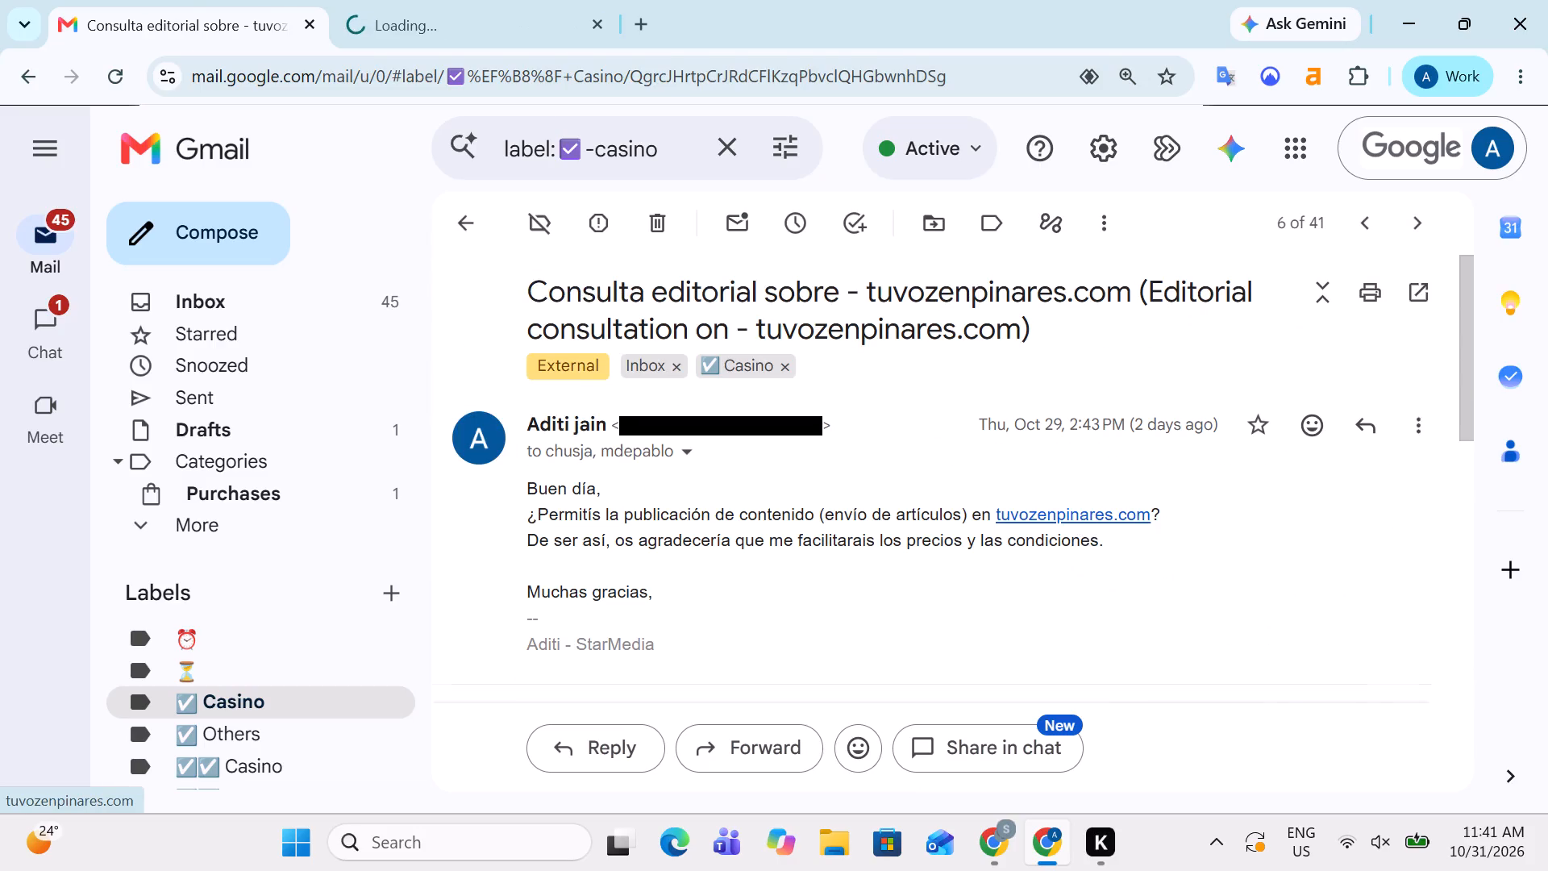
{"action": "scroll", "coordinate": [858, 558], "scroll_direction": "down", "scroll_amount": 1}
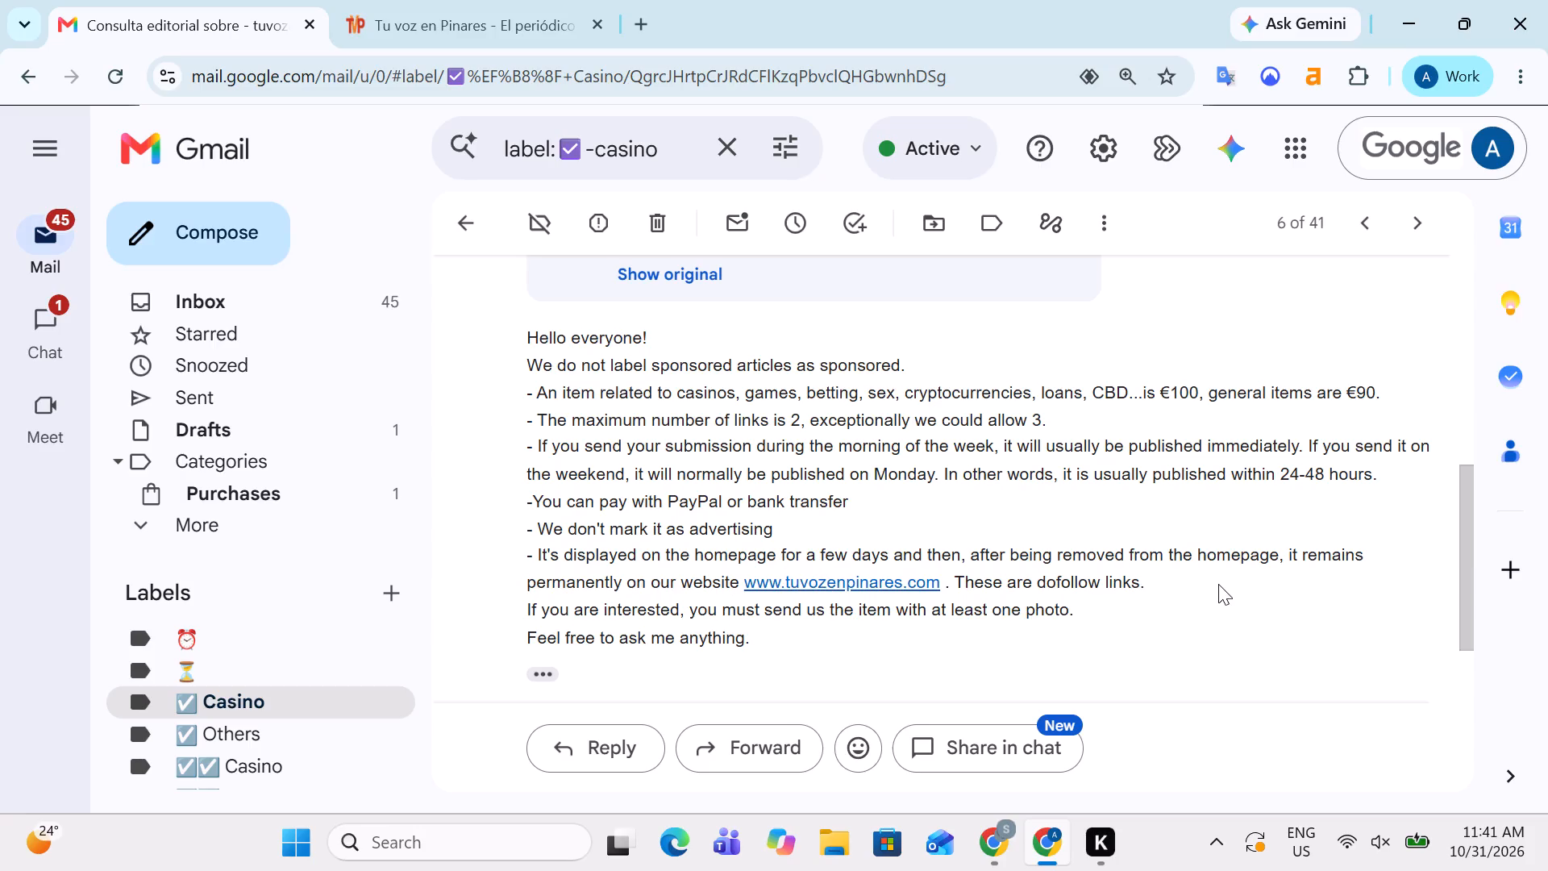
{"action": "scroll", "coordinate": [946, 602], "scroll_direction": "down", "scroll_amount": 1}
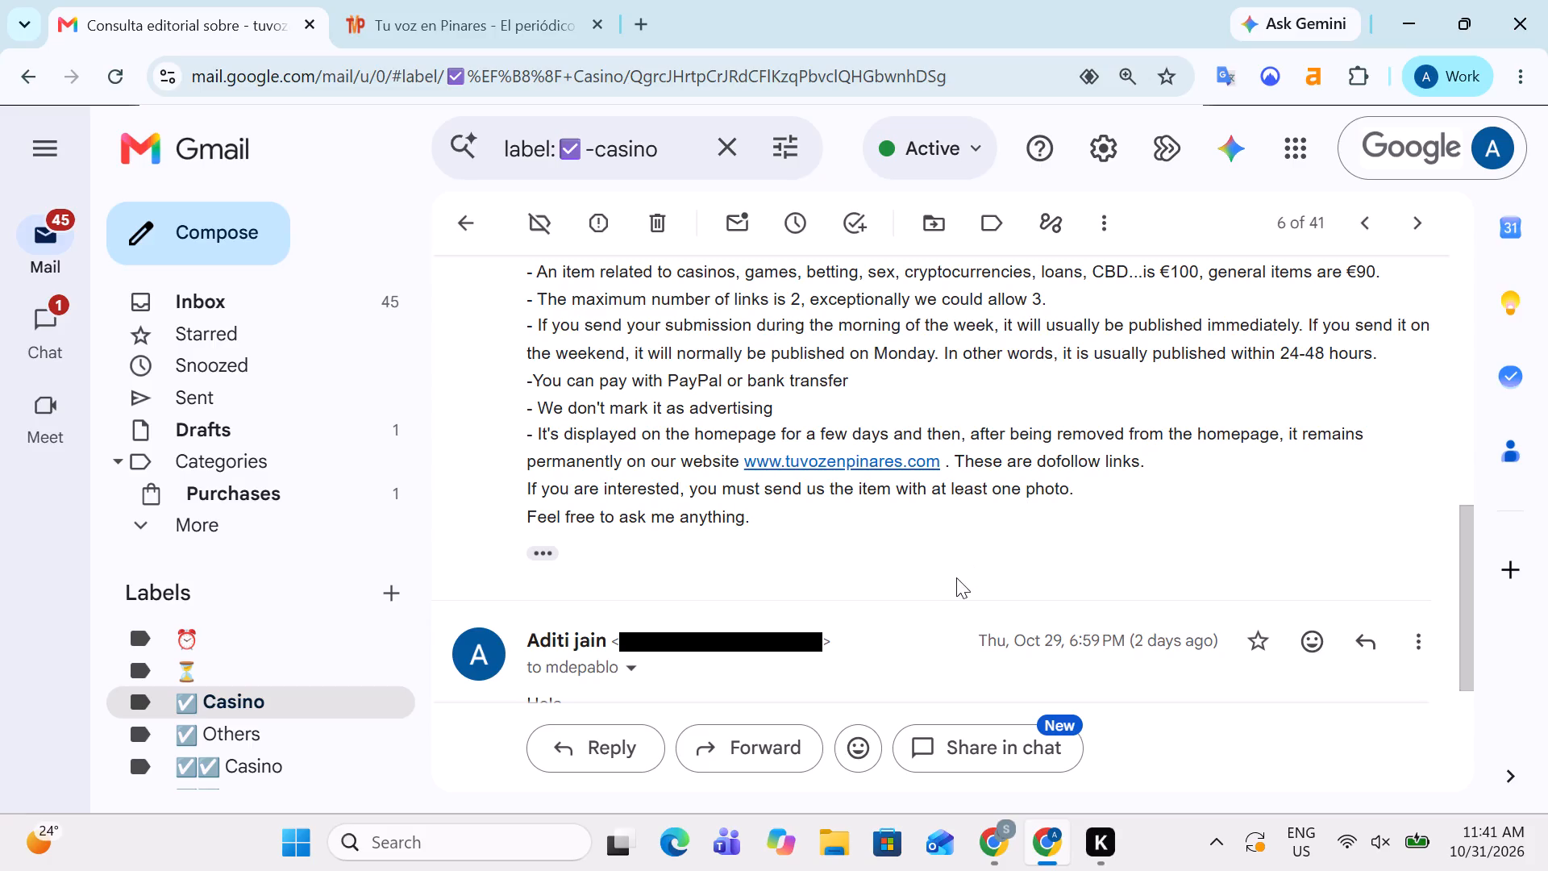
{"action": "scroll", "coordinate": [948, 582], "scroll_direction": "down", "scroll_amount": 3}
{"action": "scroll", "coordinate": [827, 614], "scroll_direction": "up", "scroll_amount": 6}
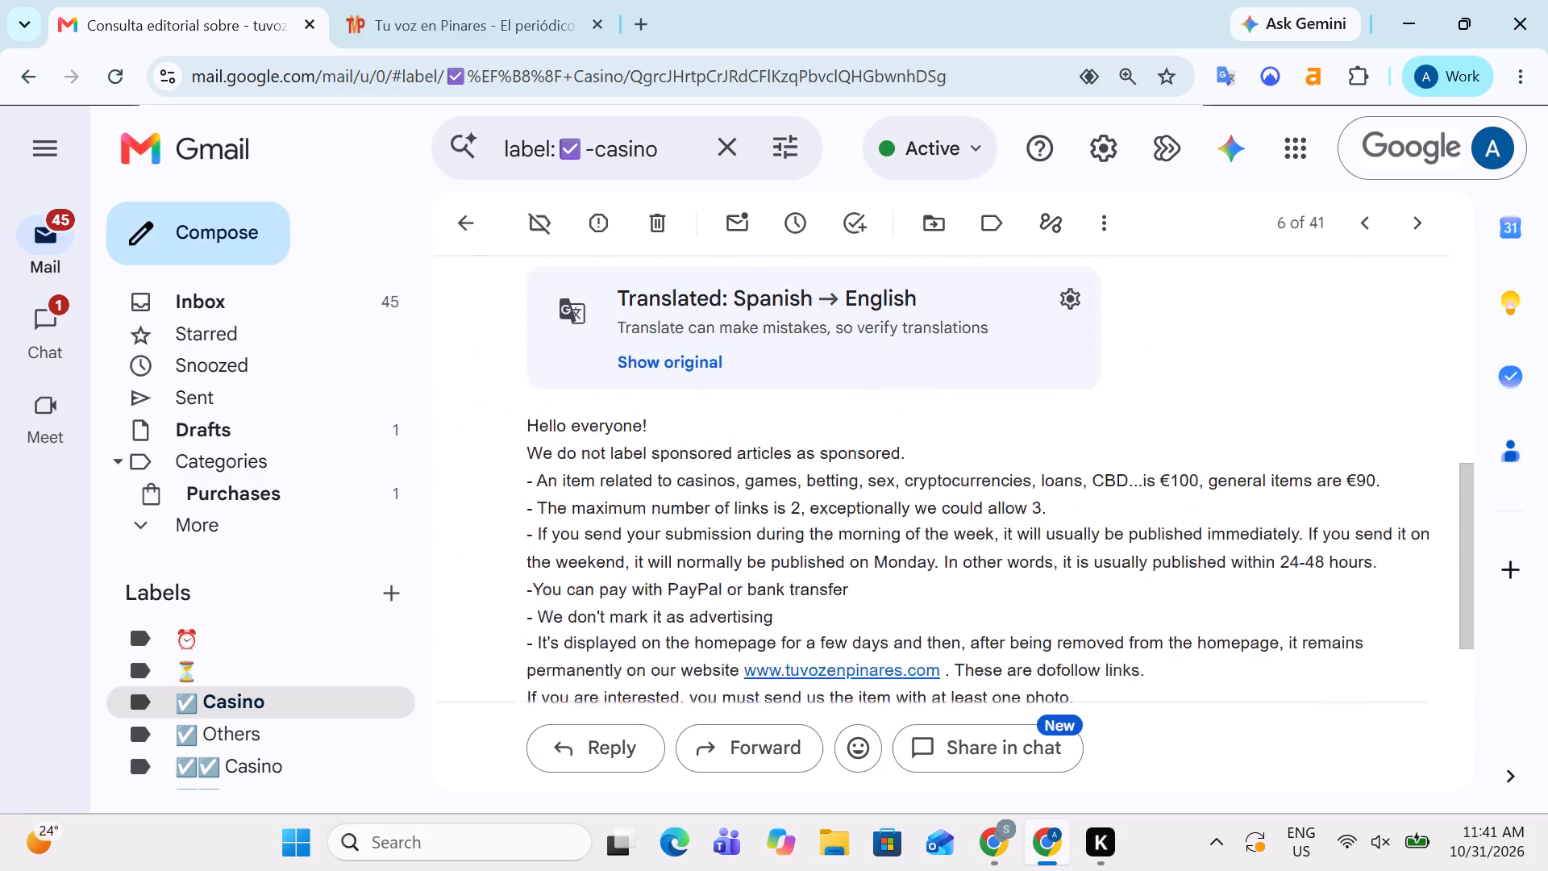
{"action": "scroll", "coordinate": [632, 418], "scroll_direction": "up", "scroll_amount": 5}
Copy the domain tuvozenpinares.com from the site's address into the Website cell of row 10938 in the New Master Sheet.
{"action": "left_click", "coordinate": [438, 0]}
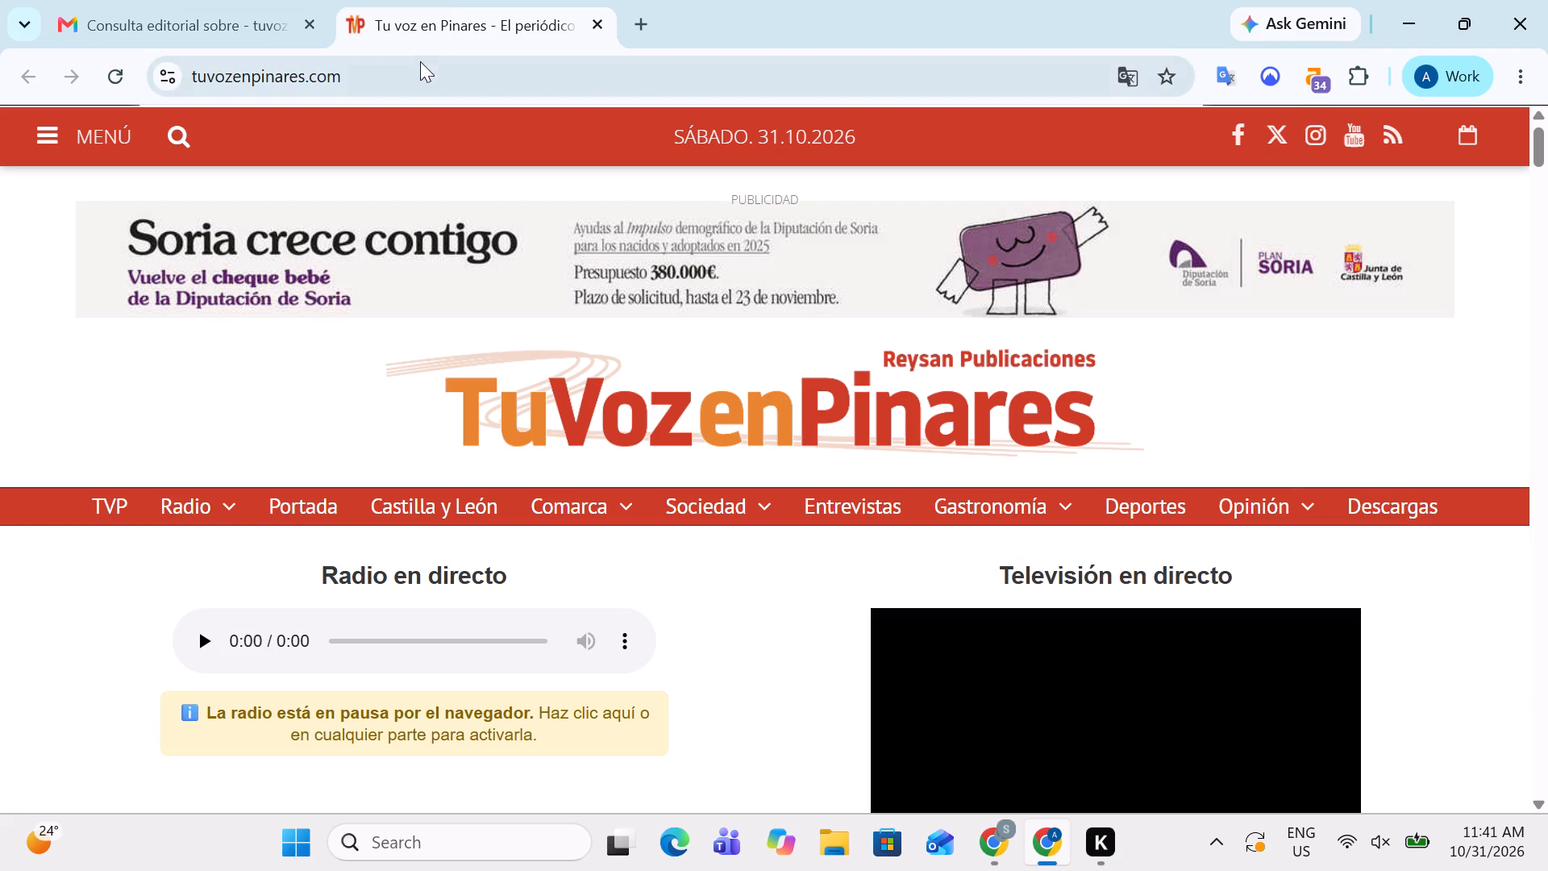
{"action": "left_click", "coordinate": [442, 60]}
{"action": "left_click_drag", "start_coordinate": [442, 60], "coordinate": [397, 65]}
{"action": "key", "text": "ctrl+c"}
{"action": "key", "text": "ctrl+c"}
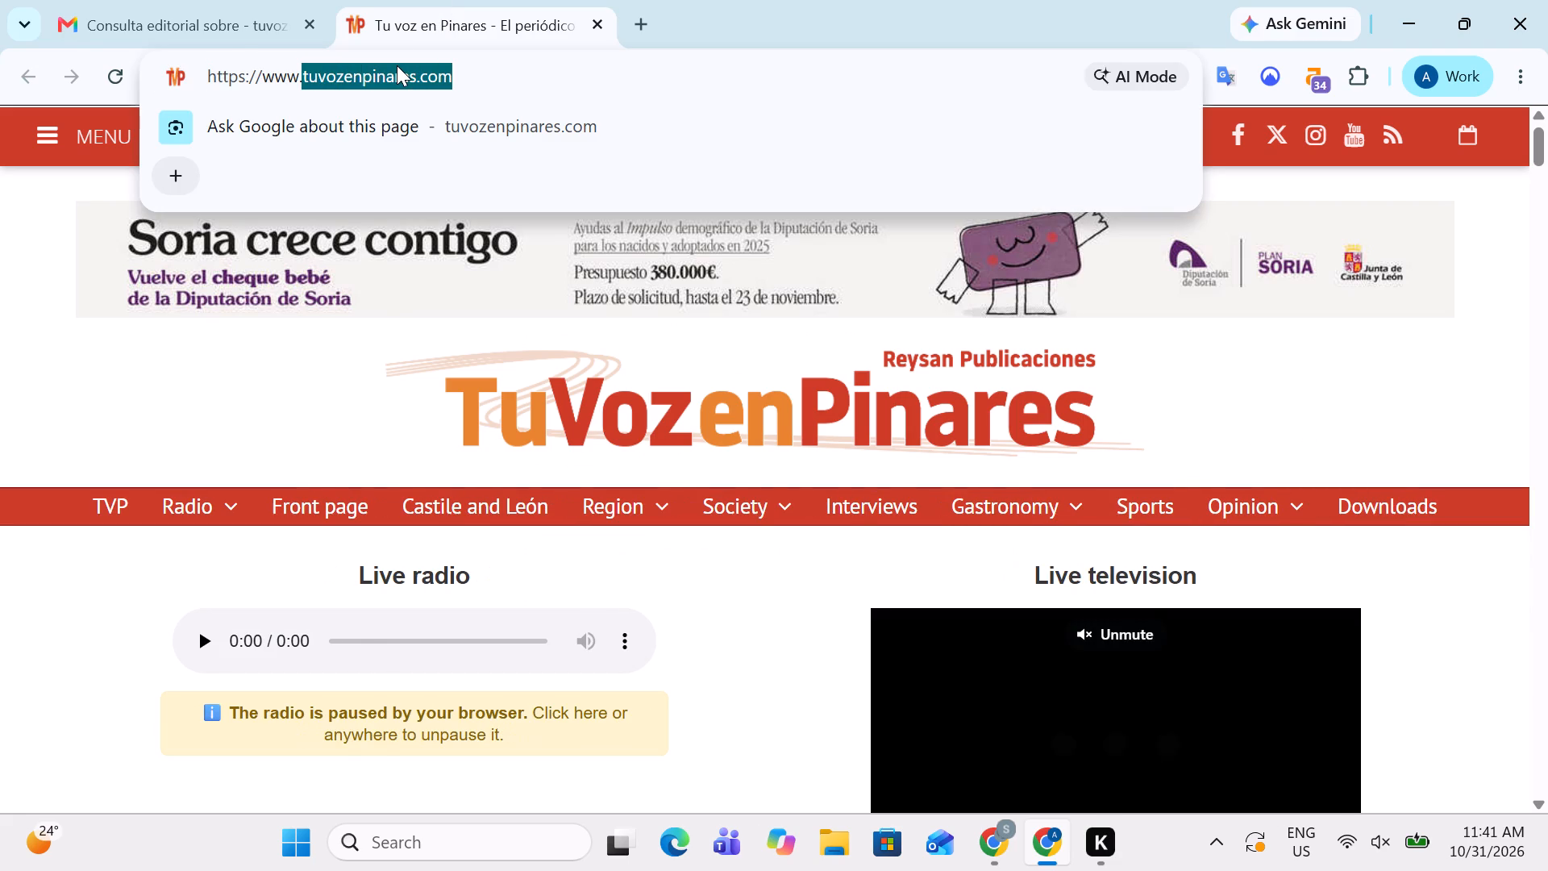
{"action": "key", "text": "alt+Tab"}
{"action": "key", "text": "Down"}
{"action": "key", "text": "Return"}
{"action": "key", "text": "ctrl+v"}
{"action": "key", "text": "Tab"}
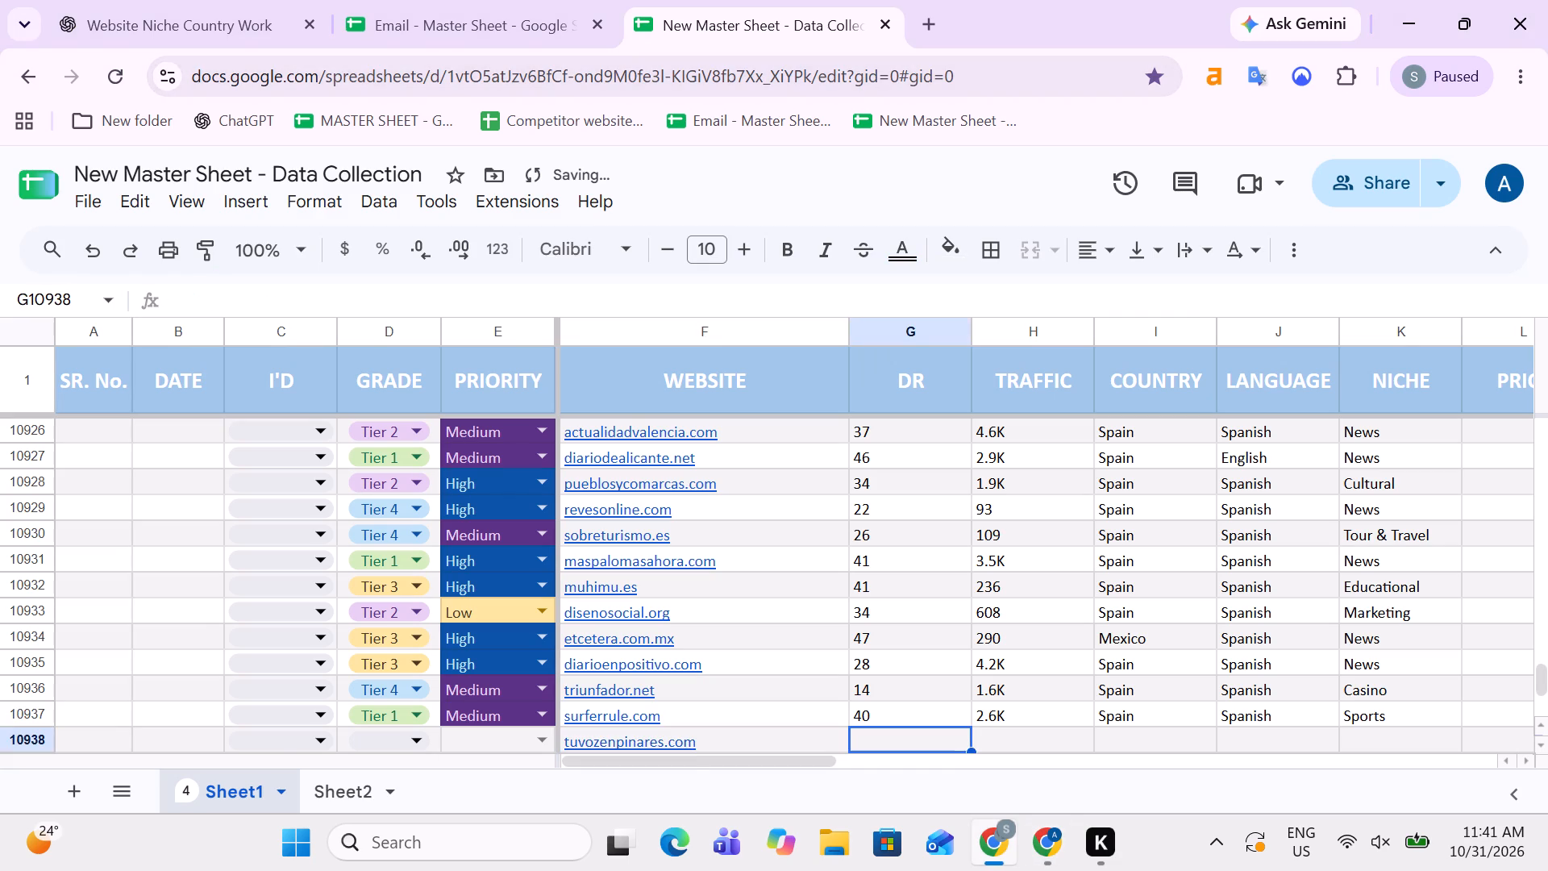
Return to the tuvozenpinares.com homepage and look through its articles to judge the site's niche and language.
{"action": "key", "text": "alt+Tab"}
{"action": "scroll", "coordinate": [818, 520], "scroll_direction": "down", "scroll_amount": 3}
{"action": "scroll", "coordinate": [751, 481], "scroll_direction": "down", "scroll_amount": 6}
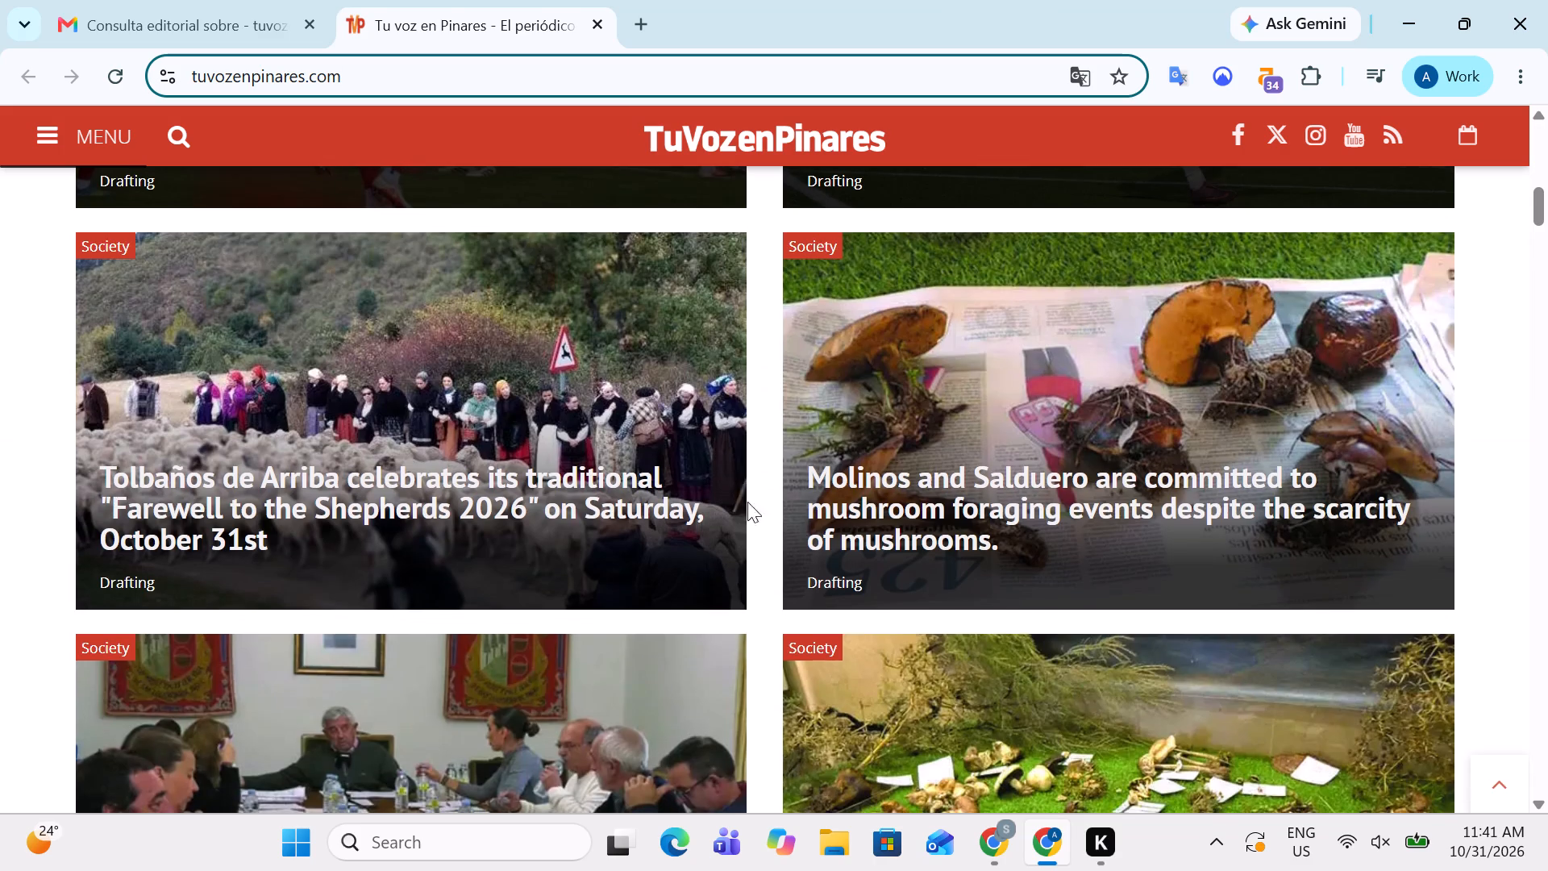
{"action": "scroll", "coordinate": [748, 504], "scroll_direction": "down", "scroll_amount": 14}
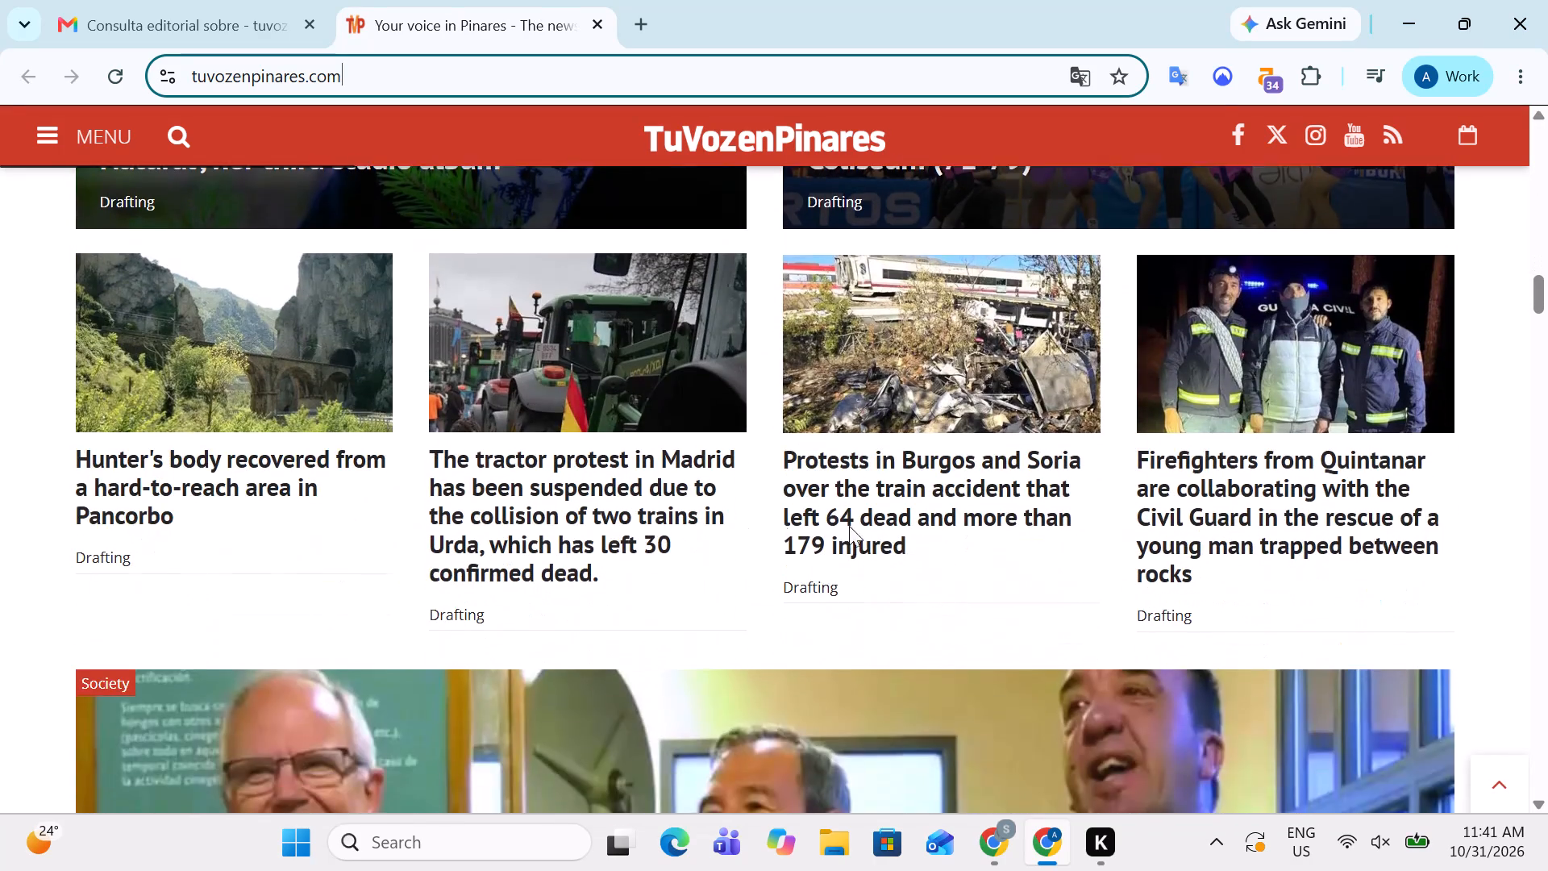
{"action": "scroll", "coordinate": [960, 540], "scroll_direction": "down", "scroll_amount": 6}
{"action": "scroll", "coordinate": [948, 639], "scroll_direction": "up", "scroll_amount": 19}
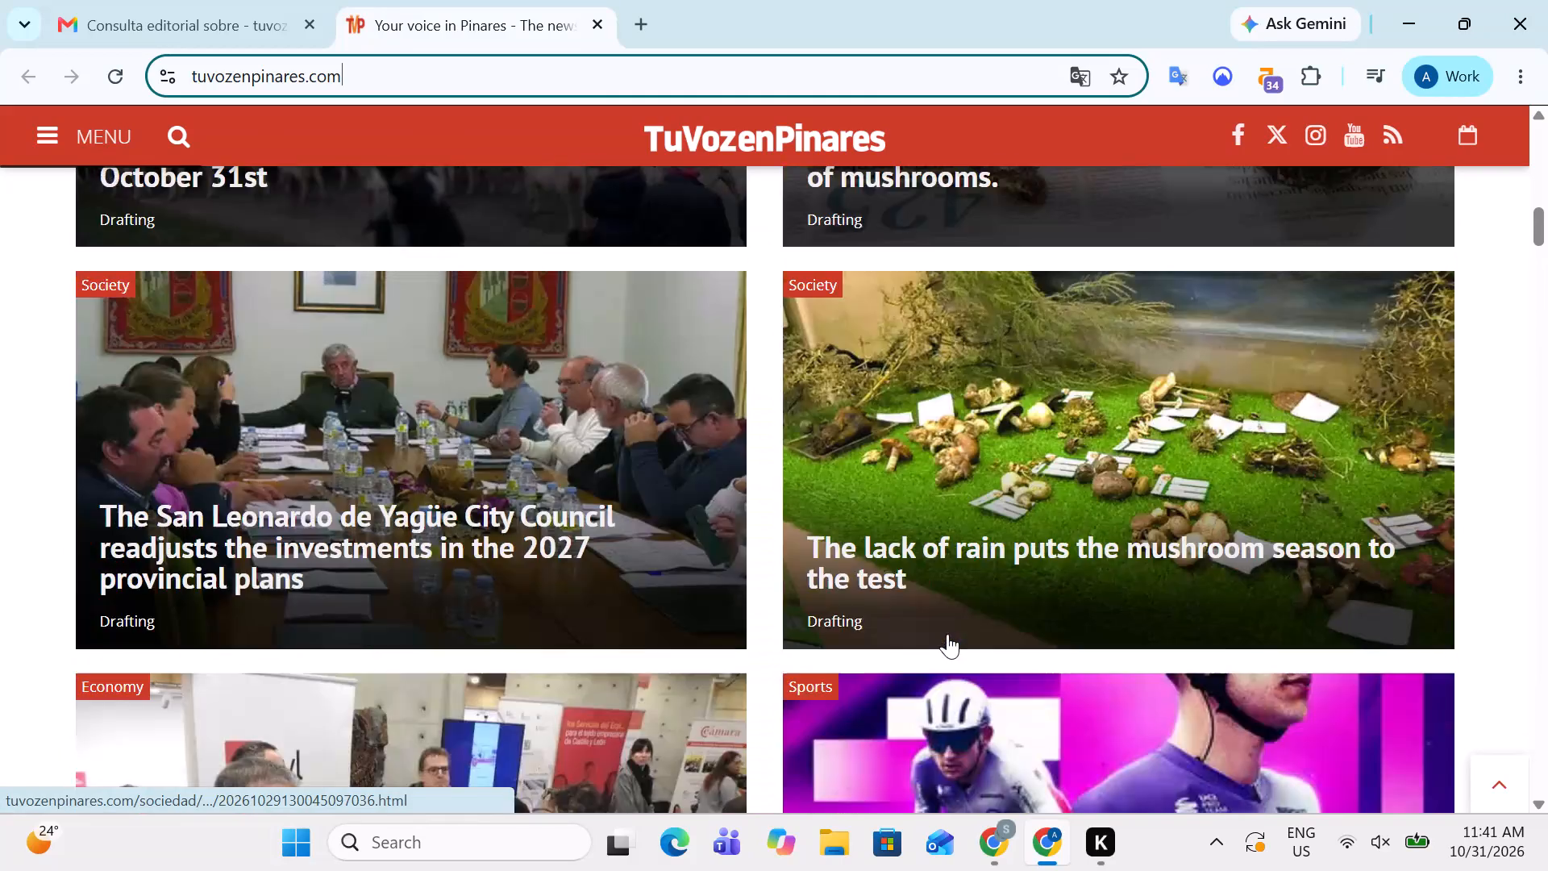
{"action": "scroll", "coordinate": [947, 634], "scroll_direction": "up", "scroll_amount": 15}
Open the SEO metrics extension for tuvozenpinares.com to check its DR and traffic.
{"action": "left_click", "coordinate": [1267, 87]}
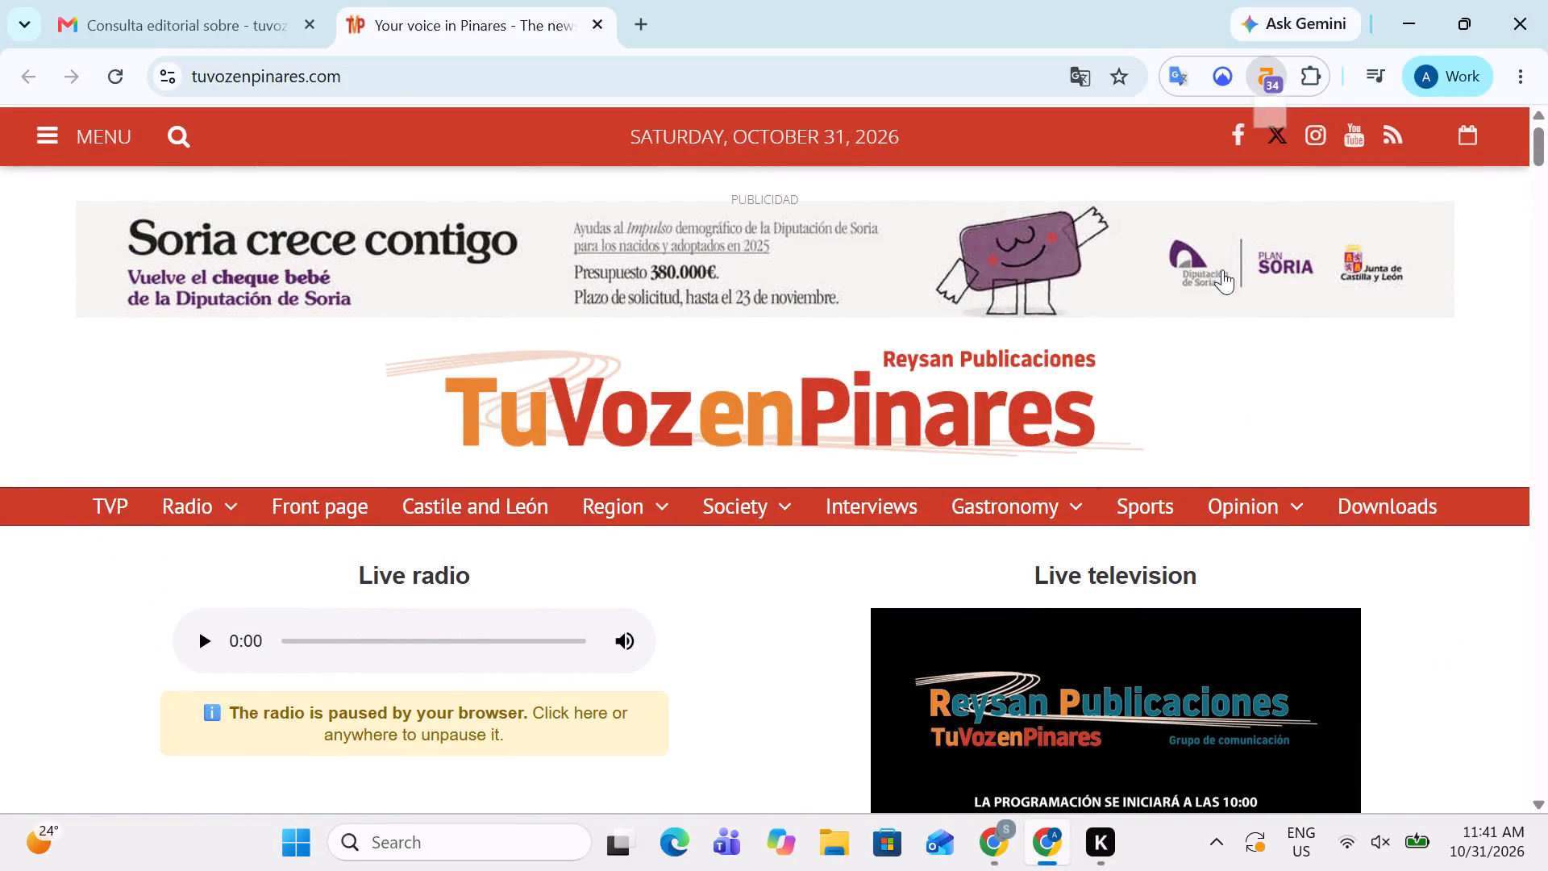
In row 10938 of the New Master Sheet, enter the Ahrefs DR 34 and traffic 6.2K, country Spain and language Spanish for tuvozenpinares.com.
{"action": "key", "text": "alt+Tab"}
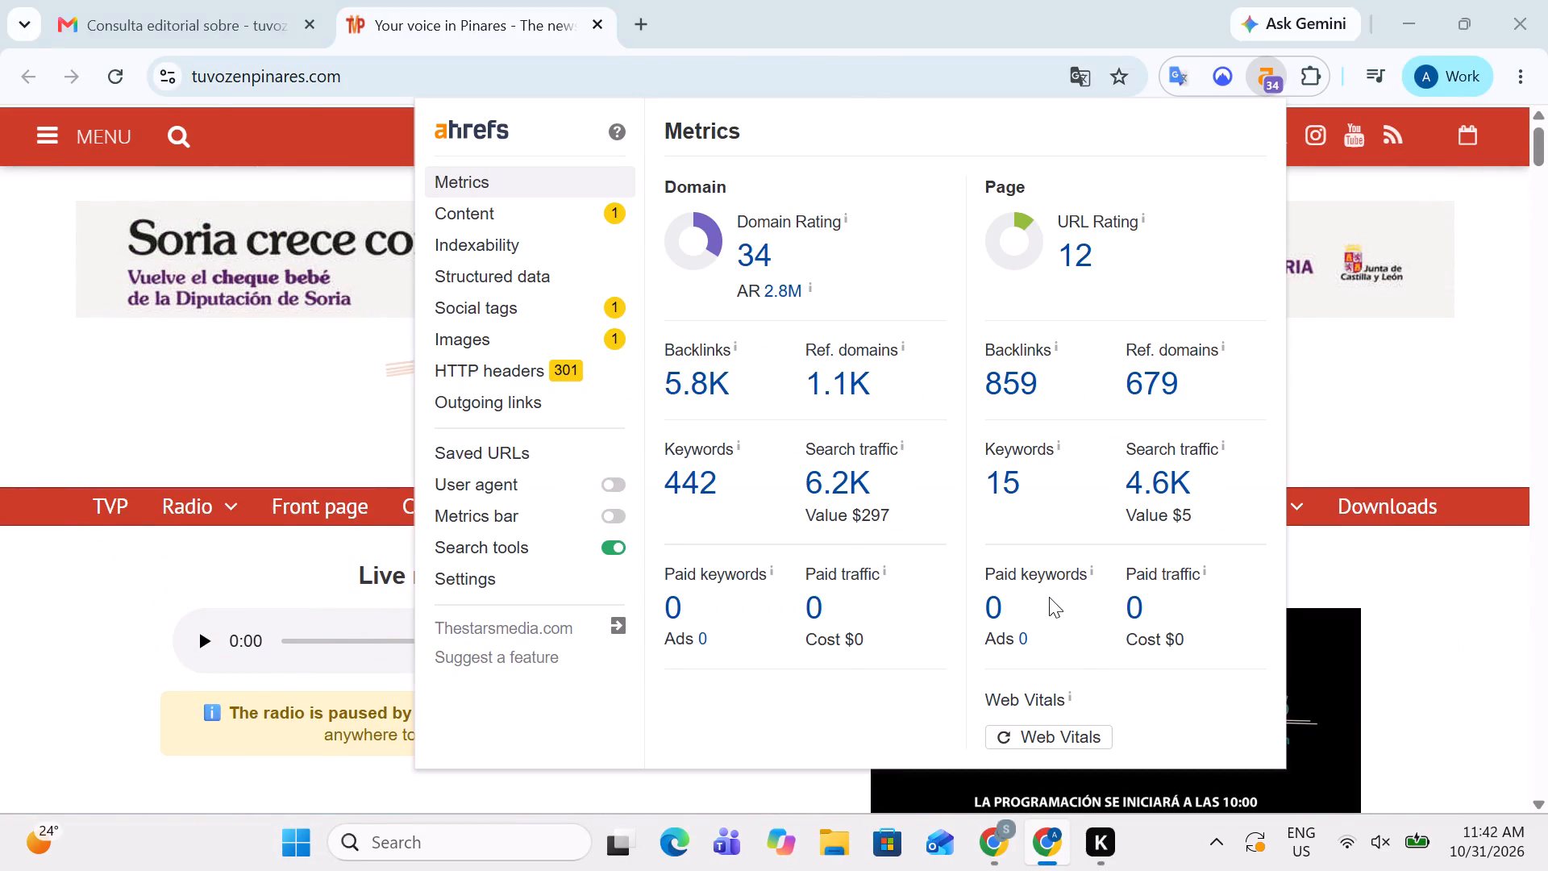
{"action": "type", "text": "34"}
{"action": "key", "text": "Right"}
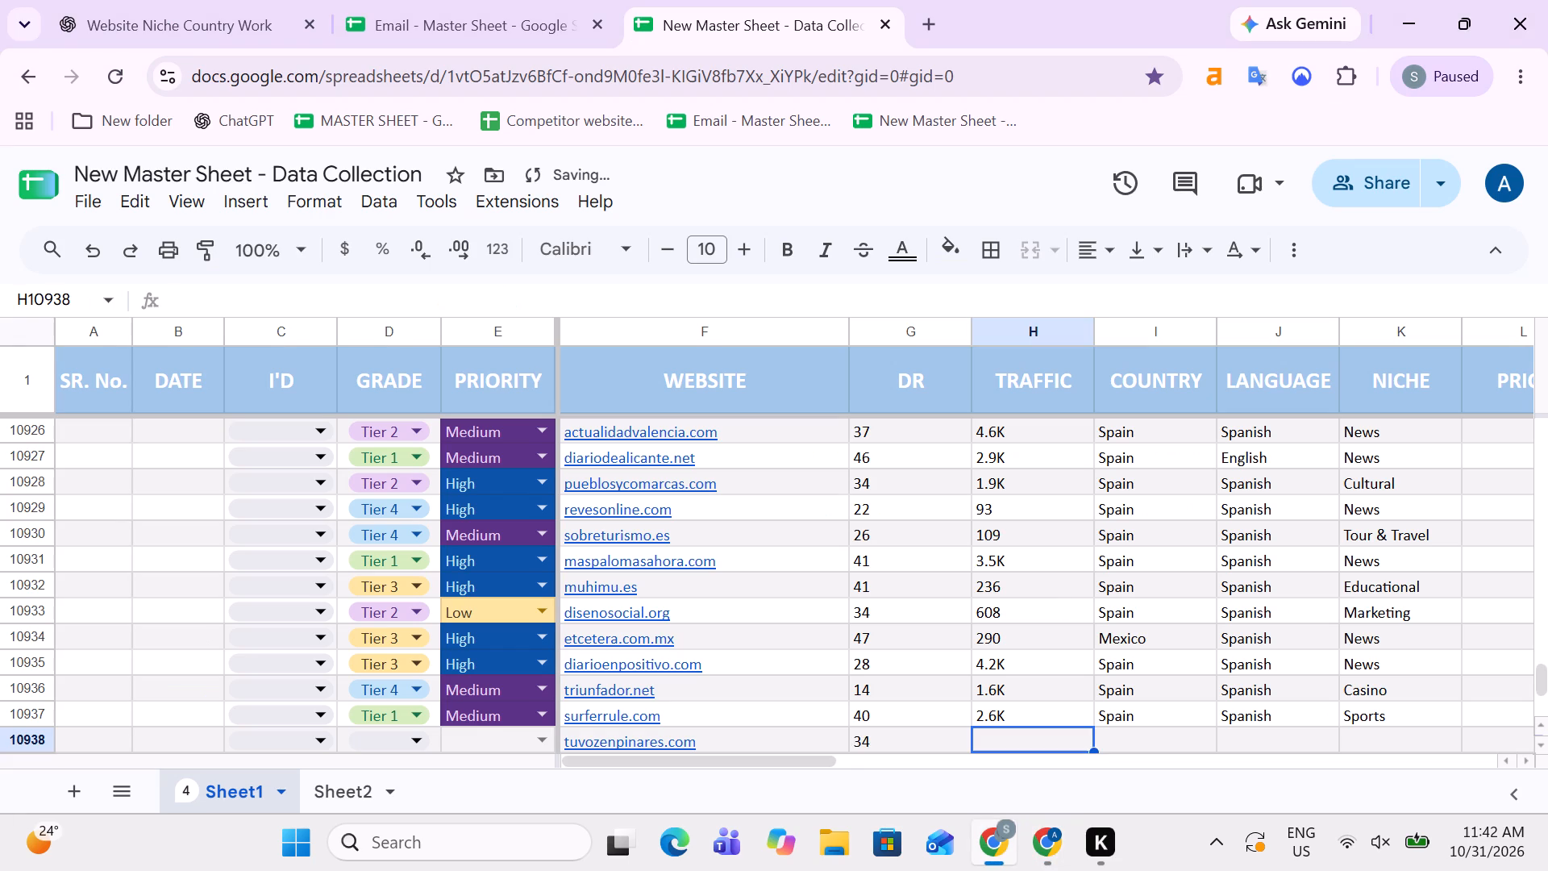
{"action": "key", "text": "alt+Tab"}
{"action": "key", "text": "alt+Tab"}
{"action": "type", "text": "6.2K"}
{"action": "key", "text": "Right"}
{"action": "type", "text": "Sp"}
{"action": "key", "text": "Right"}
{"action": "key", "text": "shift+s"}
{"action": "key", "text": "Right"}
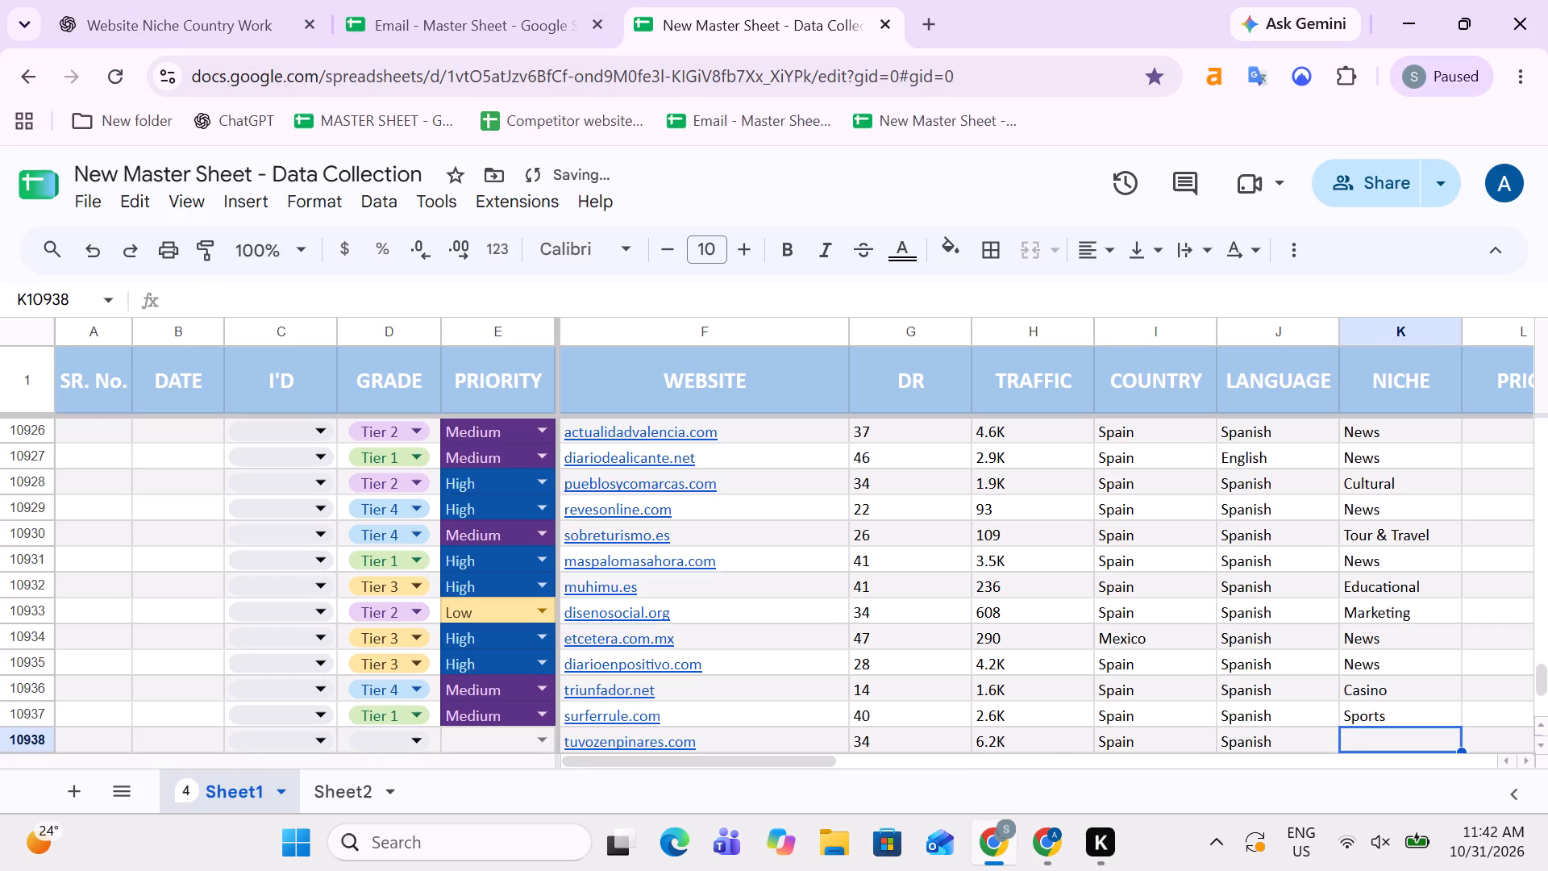
In row 10938 of the New Master Sheet, enter the niche News for tuvozenpinares.com.
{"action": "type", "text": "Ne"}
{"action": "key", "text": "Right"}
Search the tuvozenpinares.com site for Casino777 to check for gambling content, and close the site afterwards.
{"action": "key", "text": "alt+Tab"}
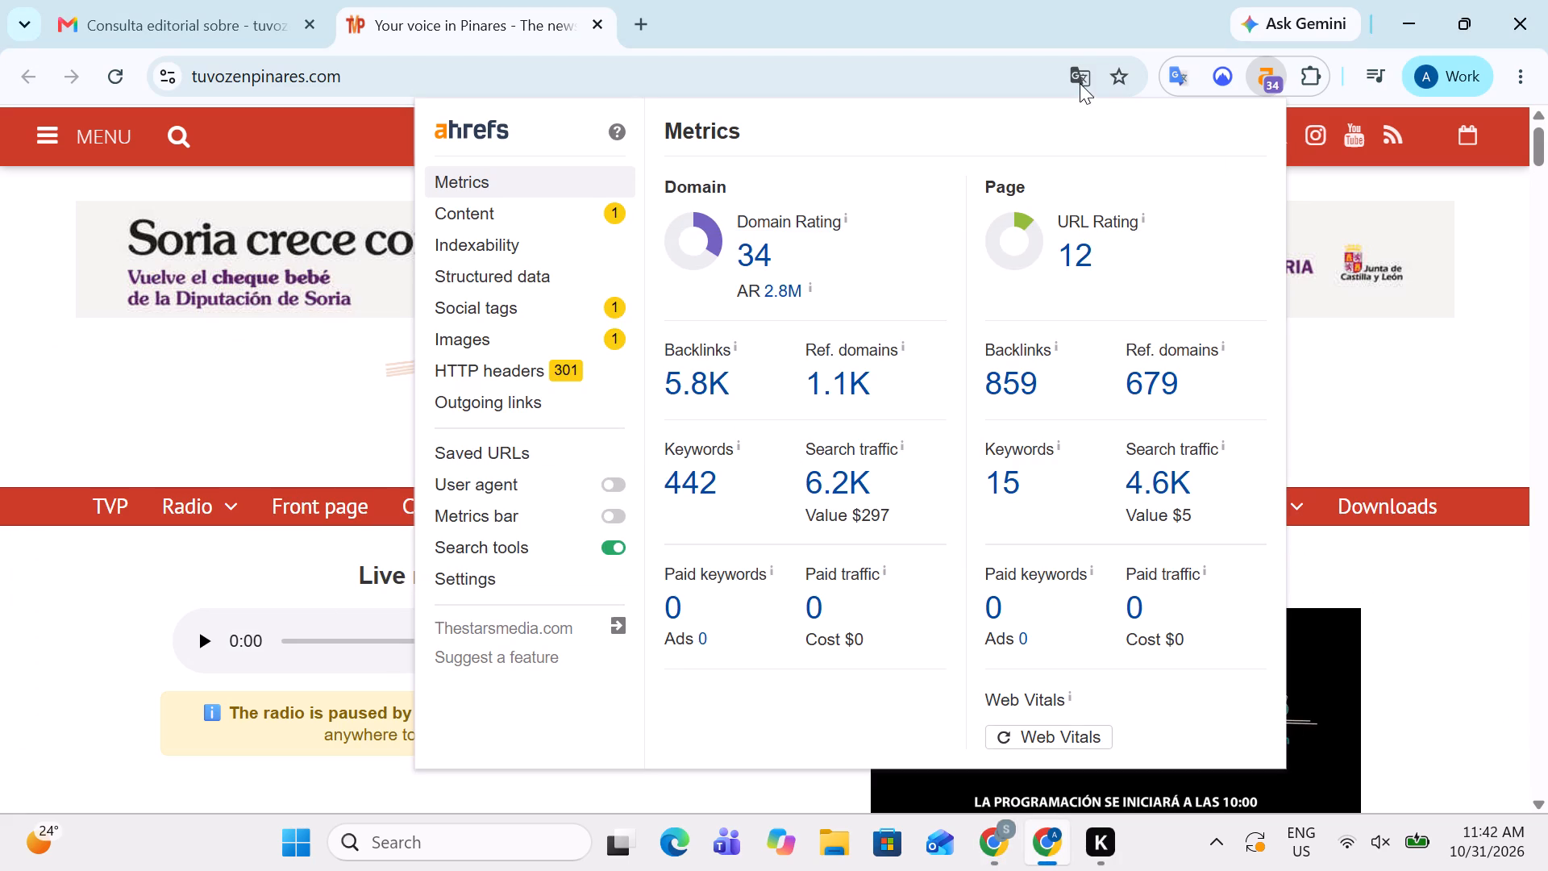
{"action": "left_click", "coordinate": [1080, 83]}
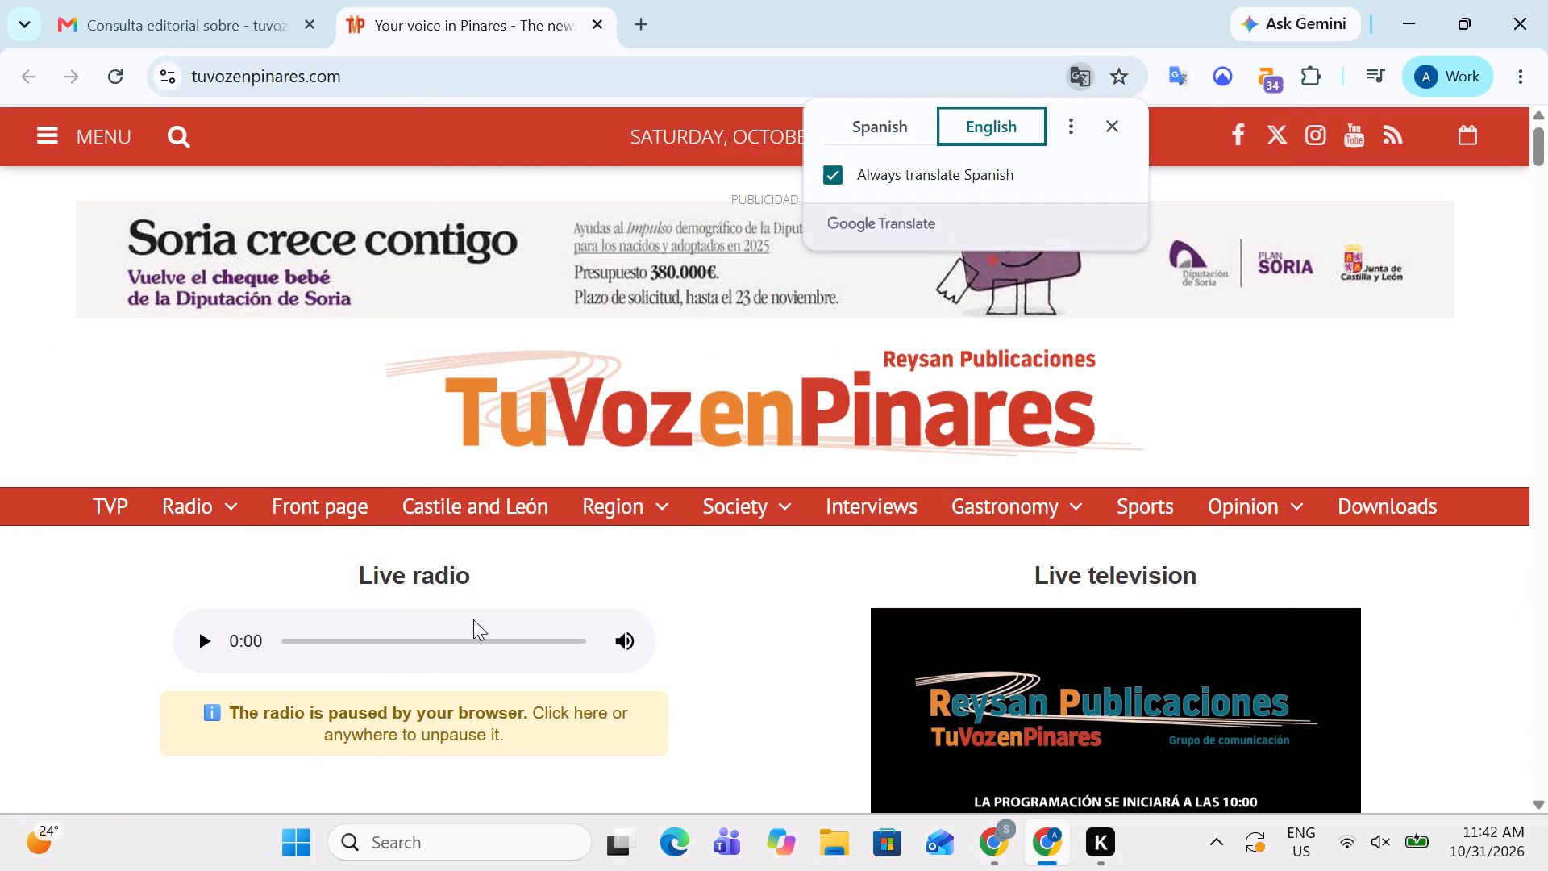
{"action": "scroll", "coordinate": [817, 476], "scroll_direction": "up", "scroll_amount": 3}
{"action": "left_click", "coordinate": [183, 139]}
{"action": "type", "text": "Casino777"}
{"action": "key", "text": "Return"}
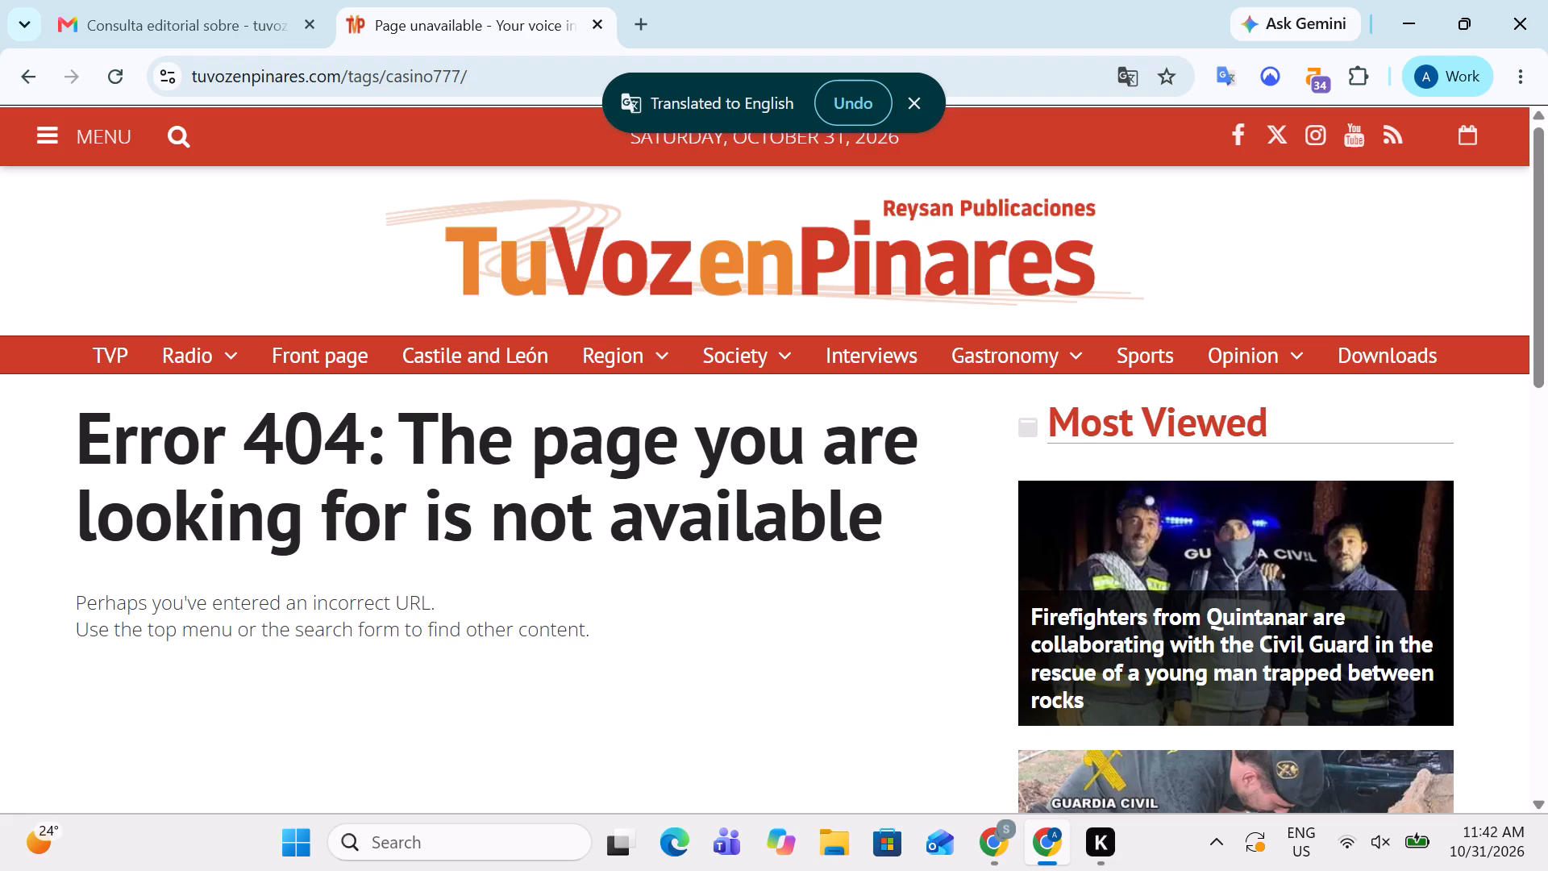
{"action": "left_click", "coordinate": [597, 22]}
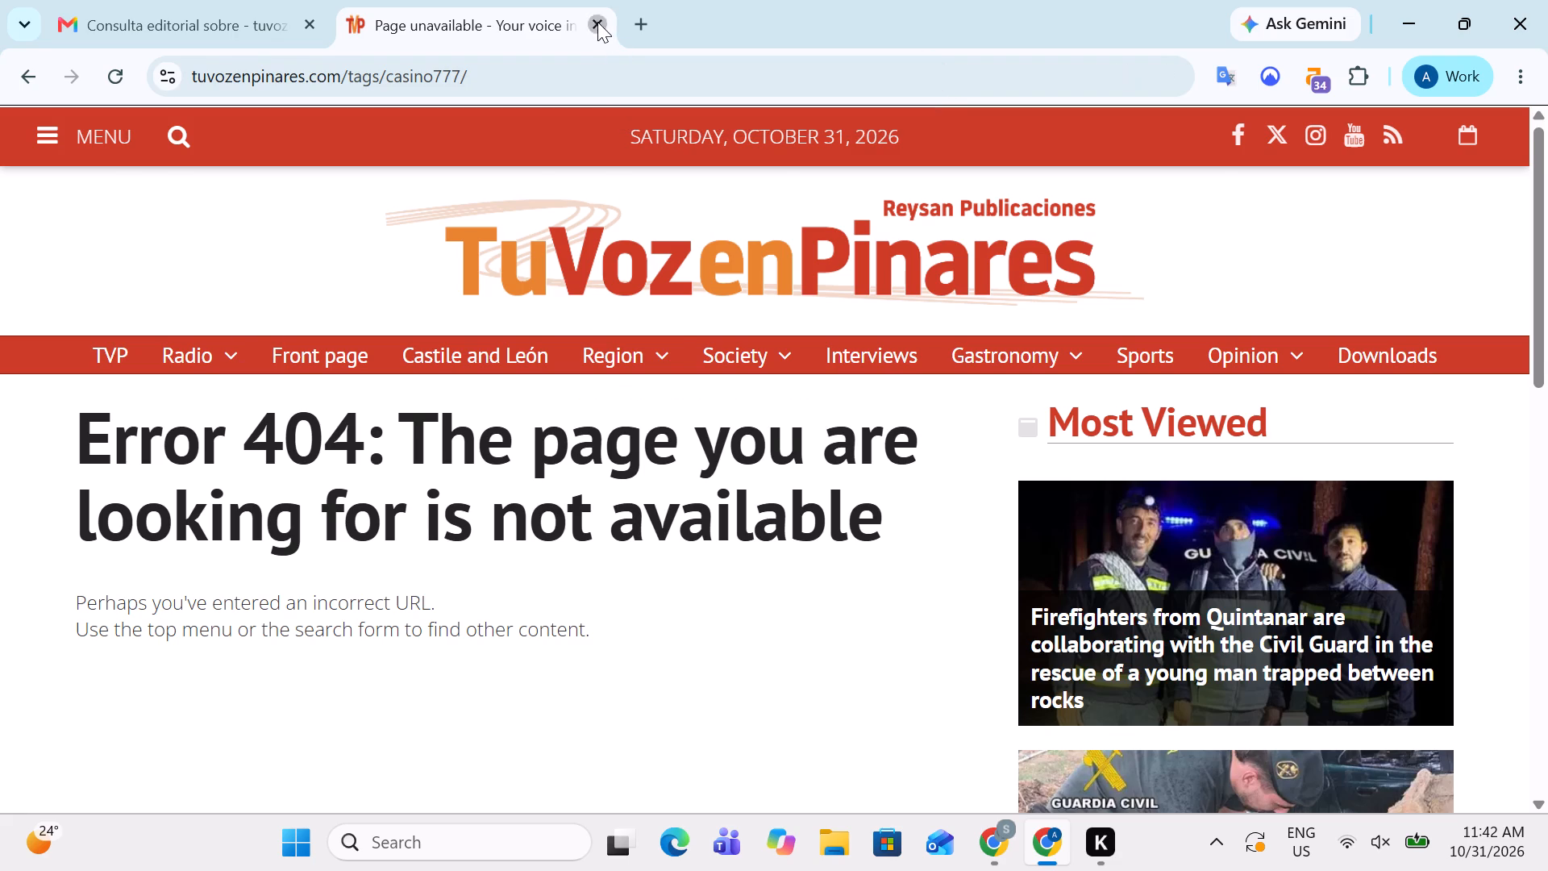
From the publisher's reply, enter price 90 and casino price 100 in row 10938, and set the website type to Unique.
{"action": "scroll", "coordinate": [807, 483], "scroll_direction": "down", "scroll_amount": 5}
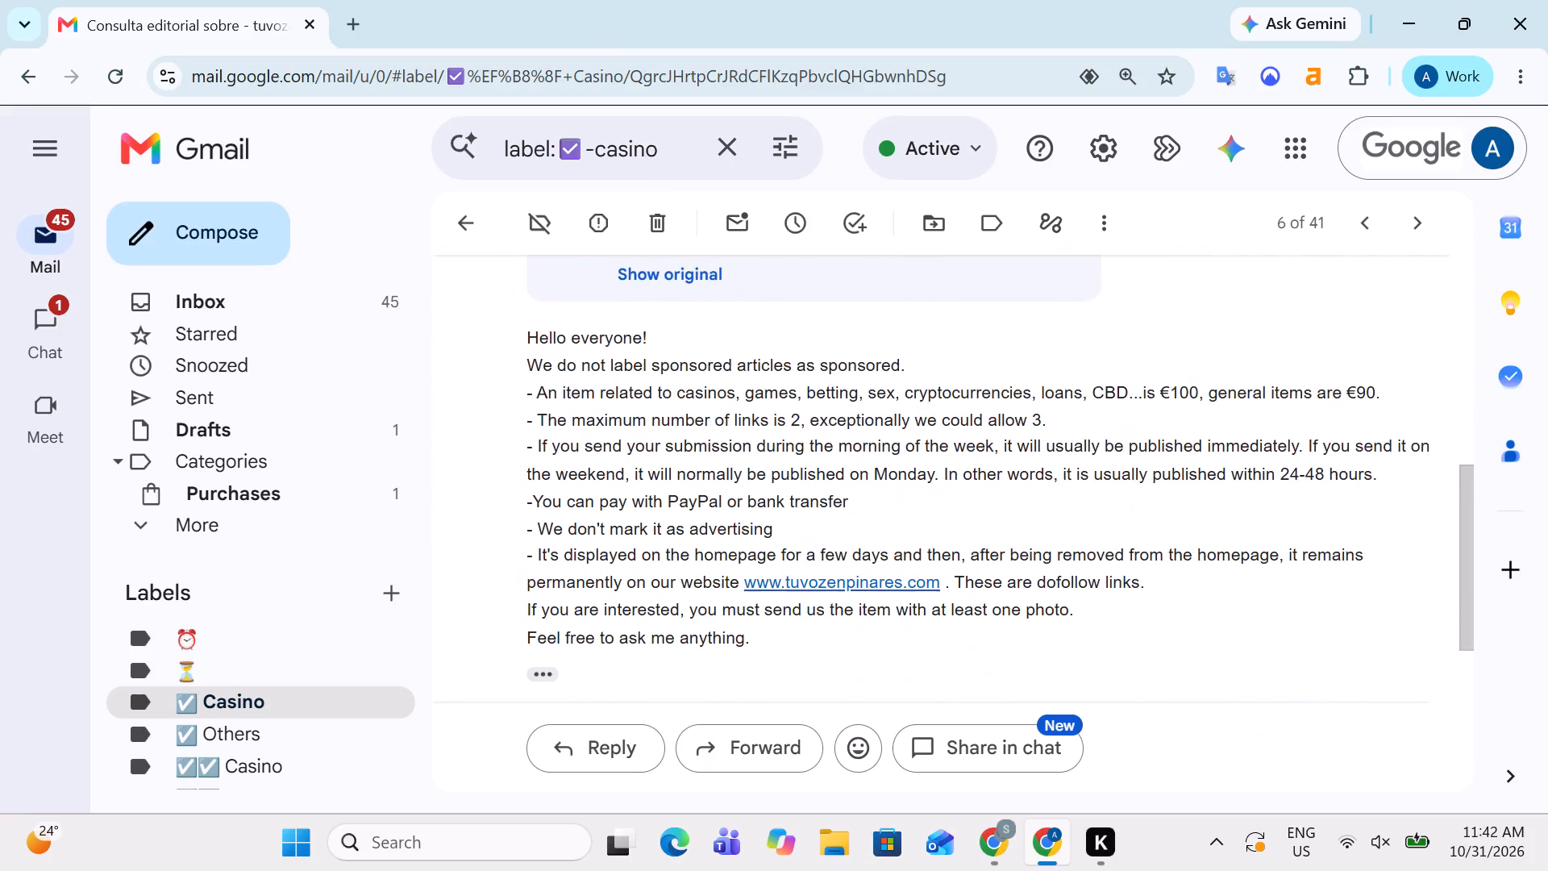
{"action": "key", "text": "alt+Tab"}
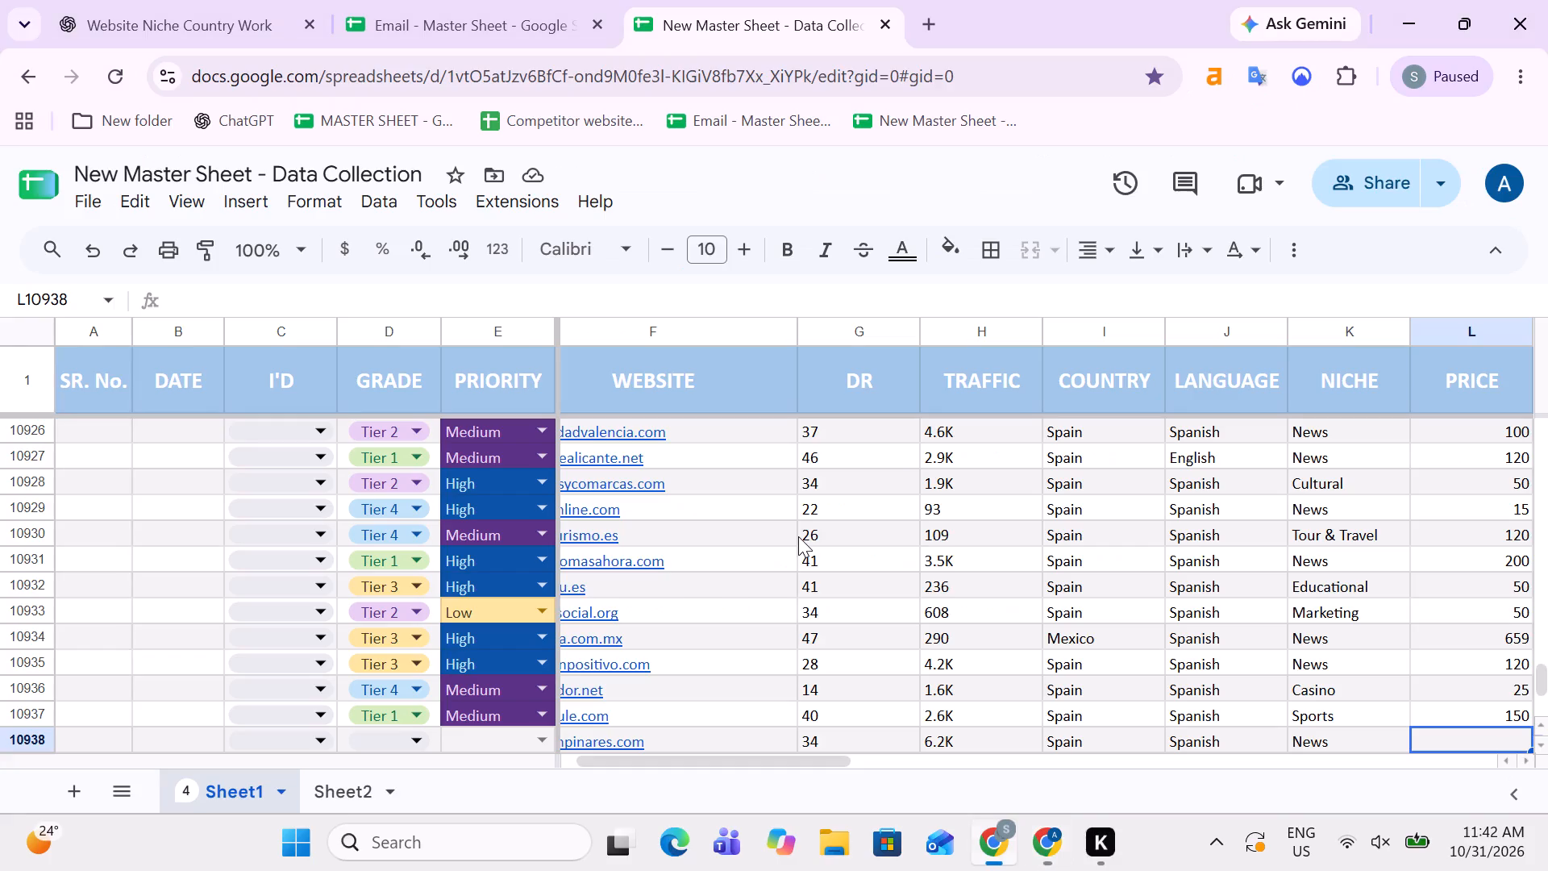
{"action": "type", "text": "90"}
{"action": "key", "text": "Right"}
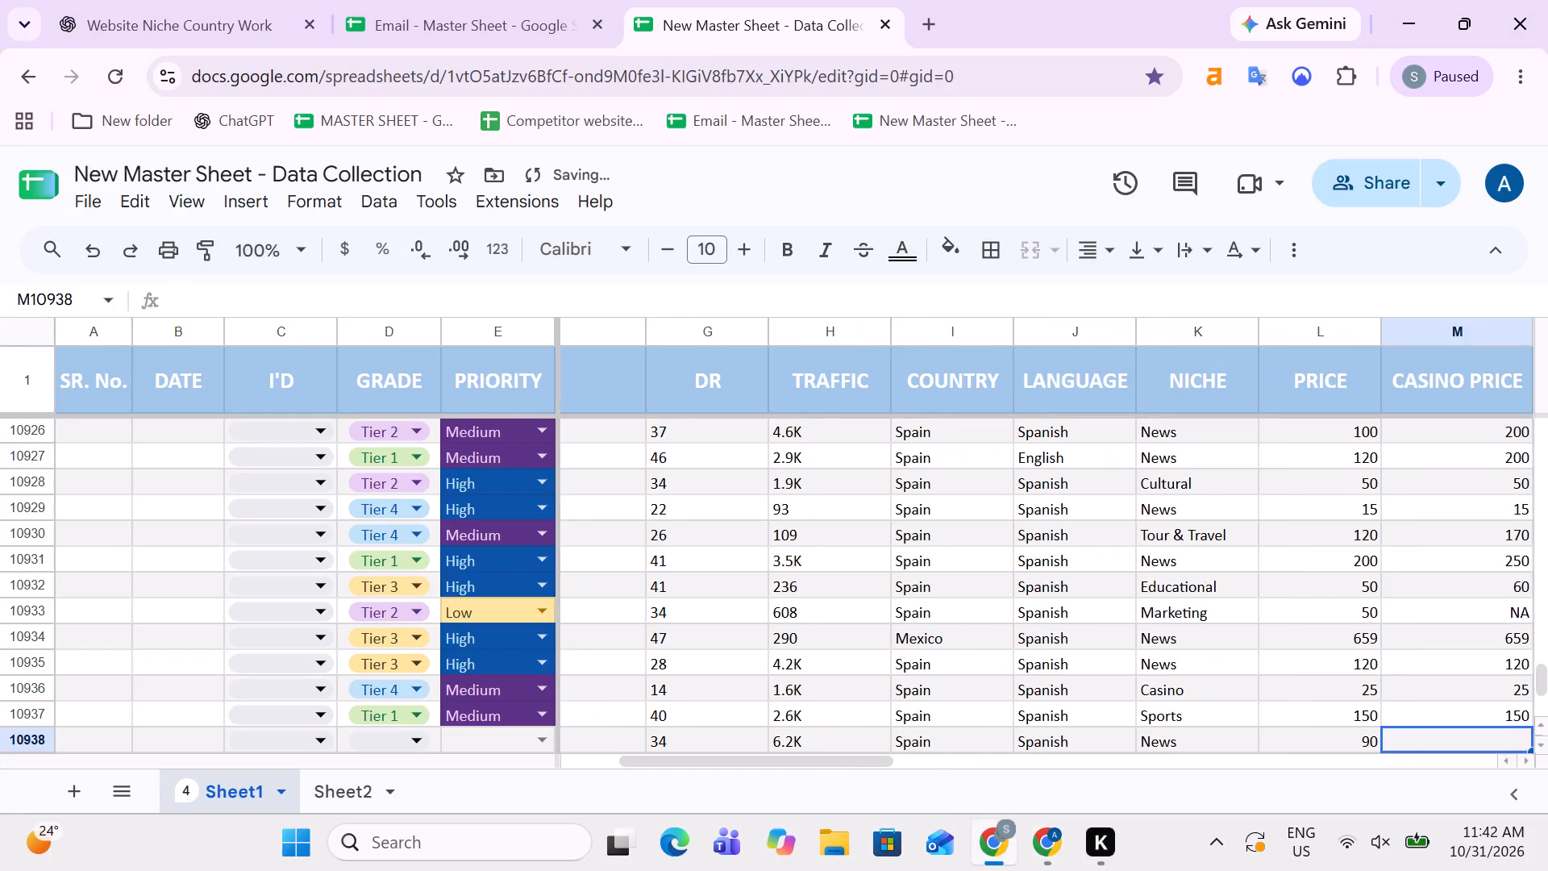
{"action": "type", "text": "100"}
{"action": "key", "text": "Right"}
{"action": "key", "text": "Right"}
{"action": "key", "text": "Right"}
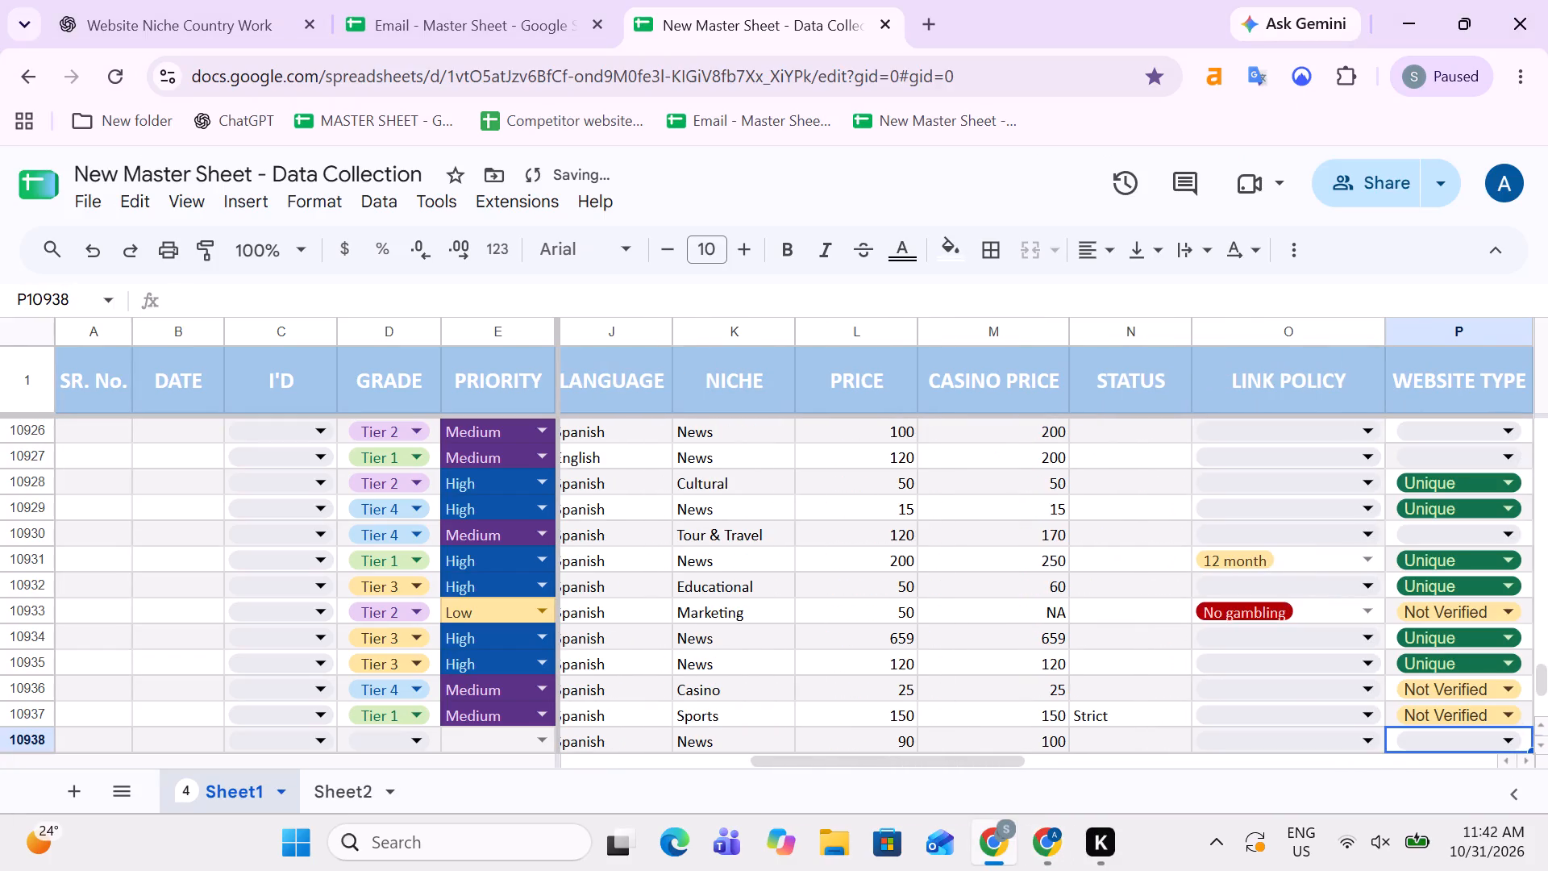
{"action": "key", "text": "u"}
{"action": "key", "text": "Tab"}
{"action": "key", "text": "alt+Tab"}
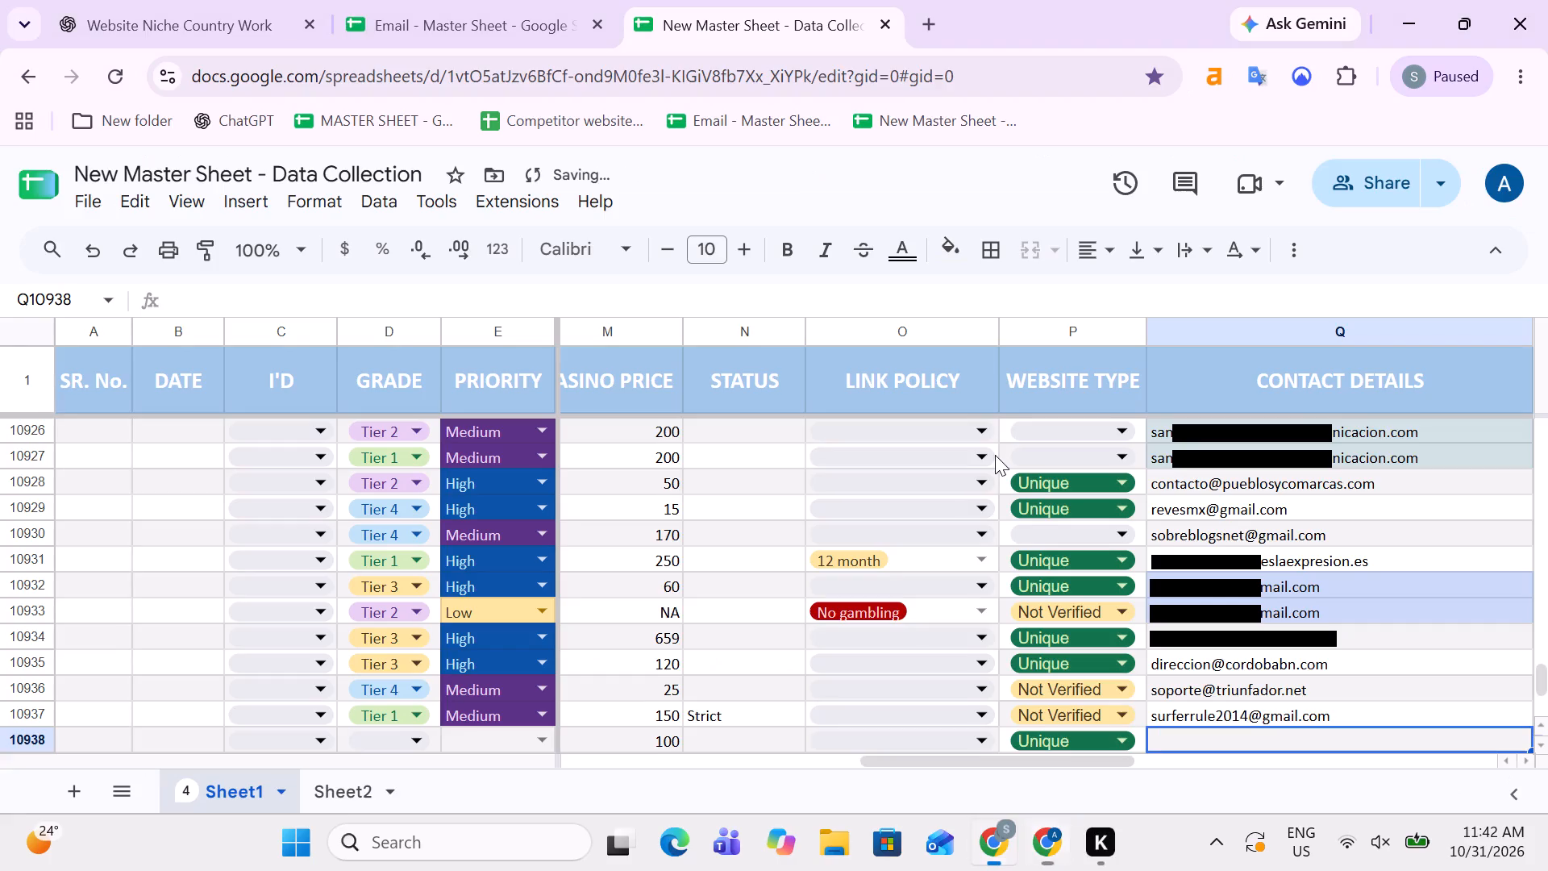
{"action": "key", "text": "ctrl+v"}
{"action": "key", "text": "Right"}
Set row 10938 to priority High and grade Tier 2, and move to the empty website cell of row 10939.
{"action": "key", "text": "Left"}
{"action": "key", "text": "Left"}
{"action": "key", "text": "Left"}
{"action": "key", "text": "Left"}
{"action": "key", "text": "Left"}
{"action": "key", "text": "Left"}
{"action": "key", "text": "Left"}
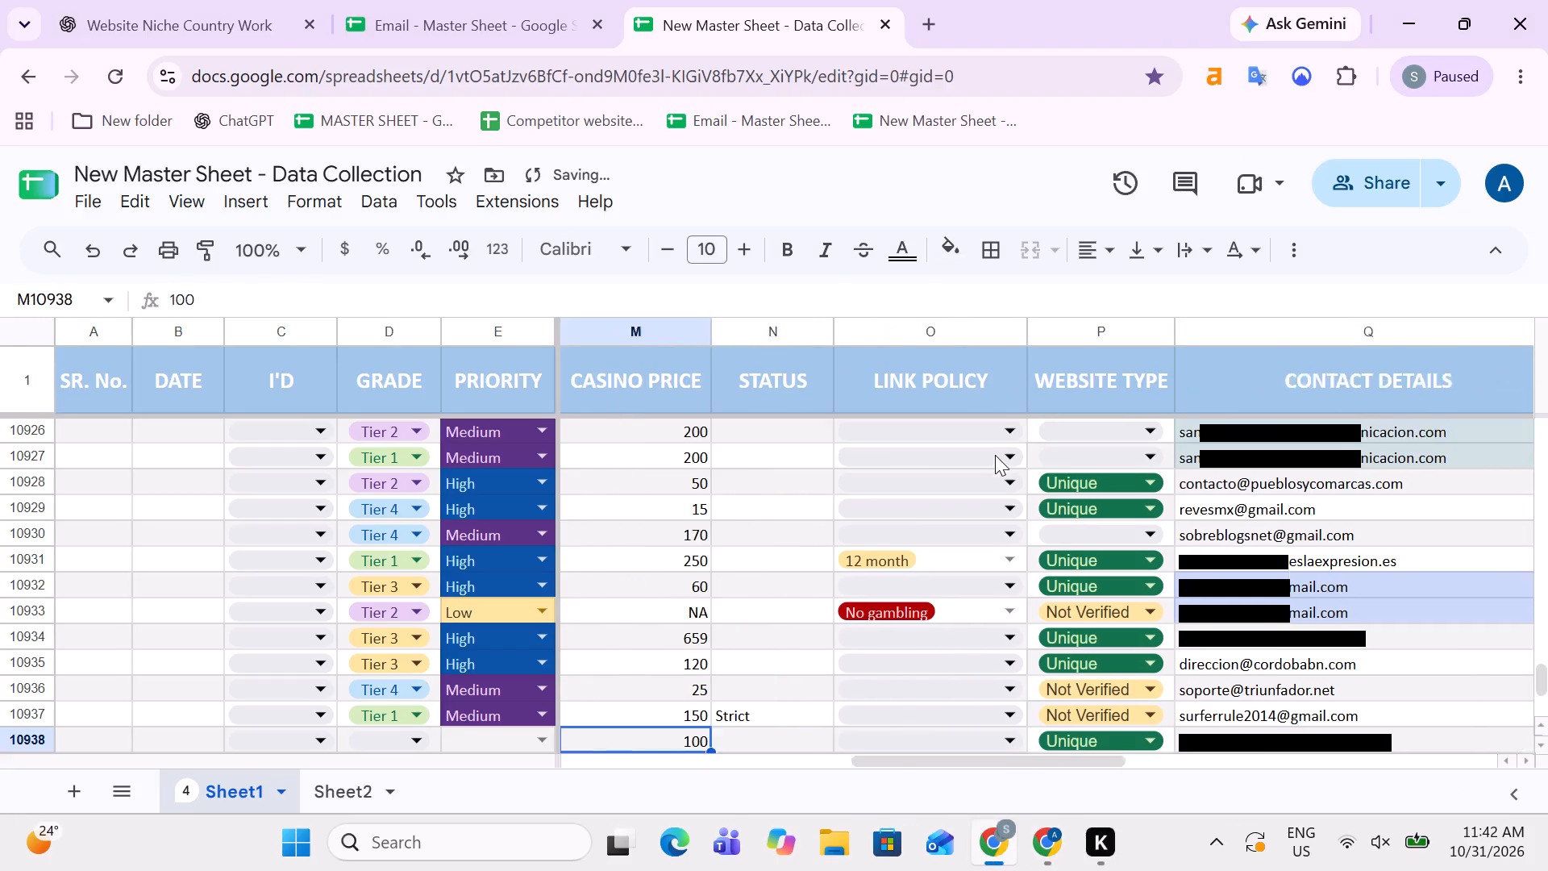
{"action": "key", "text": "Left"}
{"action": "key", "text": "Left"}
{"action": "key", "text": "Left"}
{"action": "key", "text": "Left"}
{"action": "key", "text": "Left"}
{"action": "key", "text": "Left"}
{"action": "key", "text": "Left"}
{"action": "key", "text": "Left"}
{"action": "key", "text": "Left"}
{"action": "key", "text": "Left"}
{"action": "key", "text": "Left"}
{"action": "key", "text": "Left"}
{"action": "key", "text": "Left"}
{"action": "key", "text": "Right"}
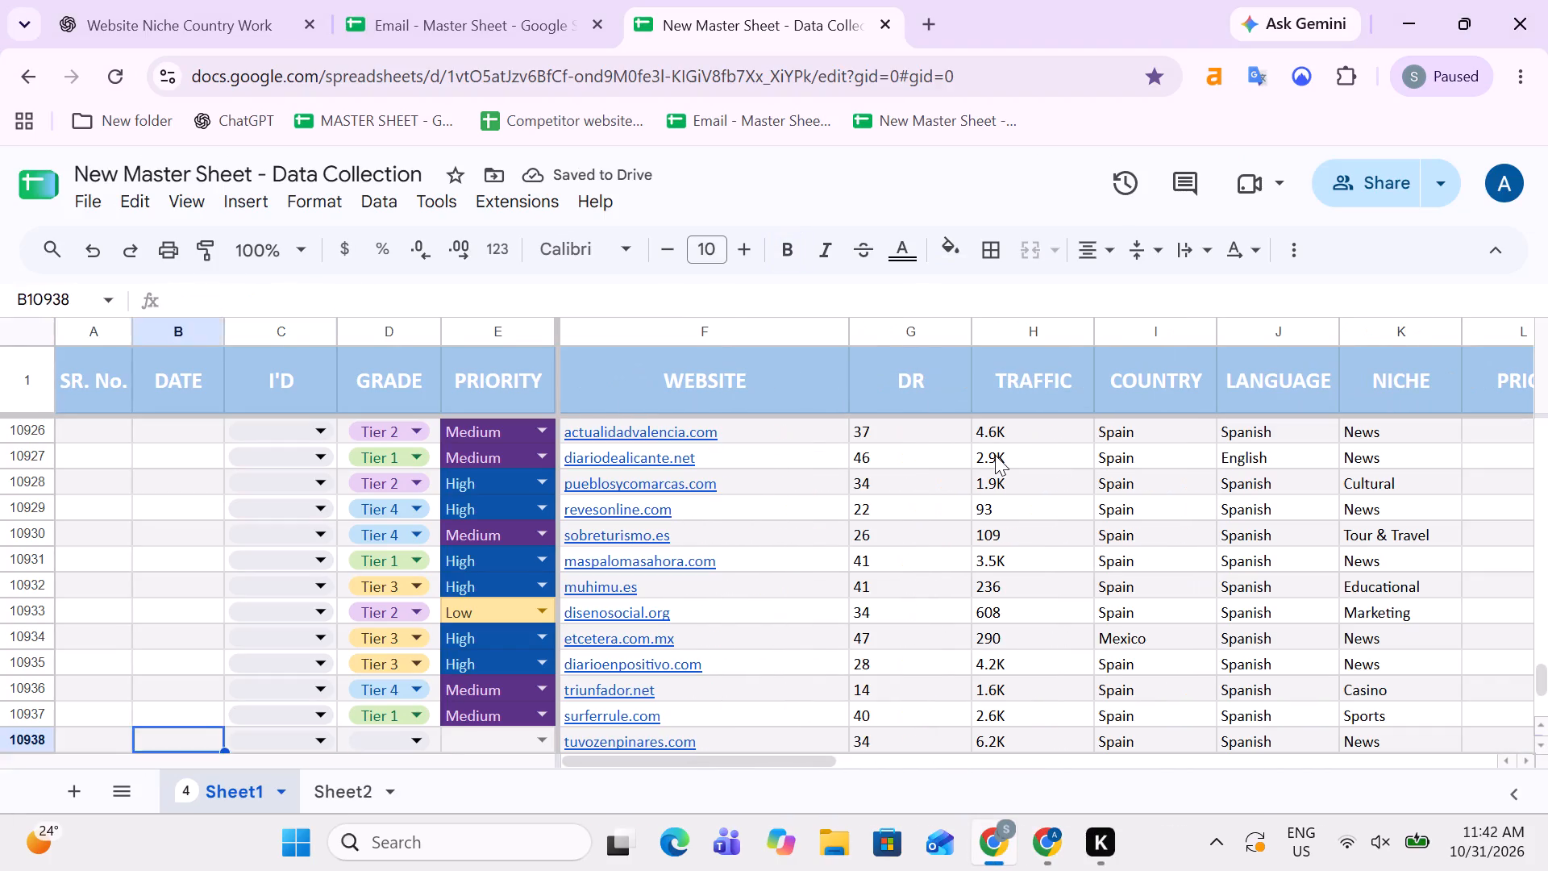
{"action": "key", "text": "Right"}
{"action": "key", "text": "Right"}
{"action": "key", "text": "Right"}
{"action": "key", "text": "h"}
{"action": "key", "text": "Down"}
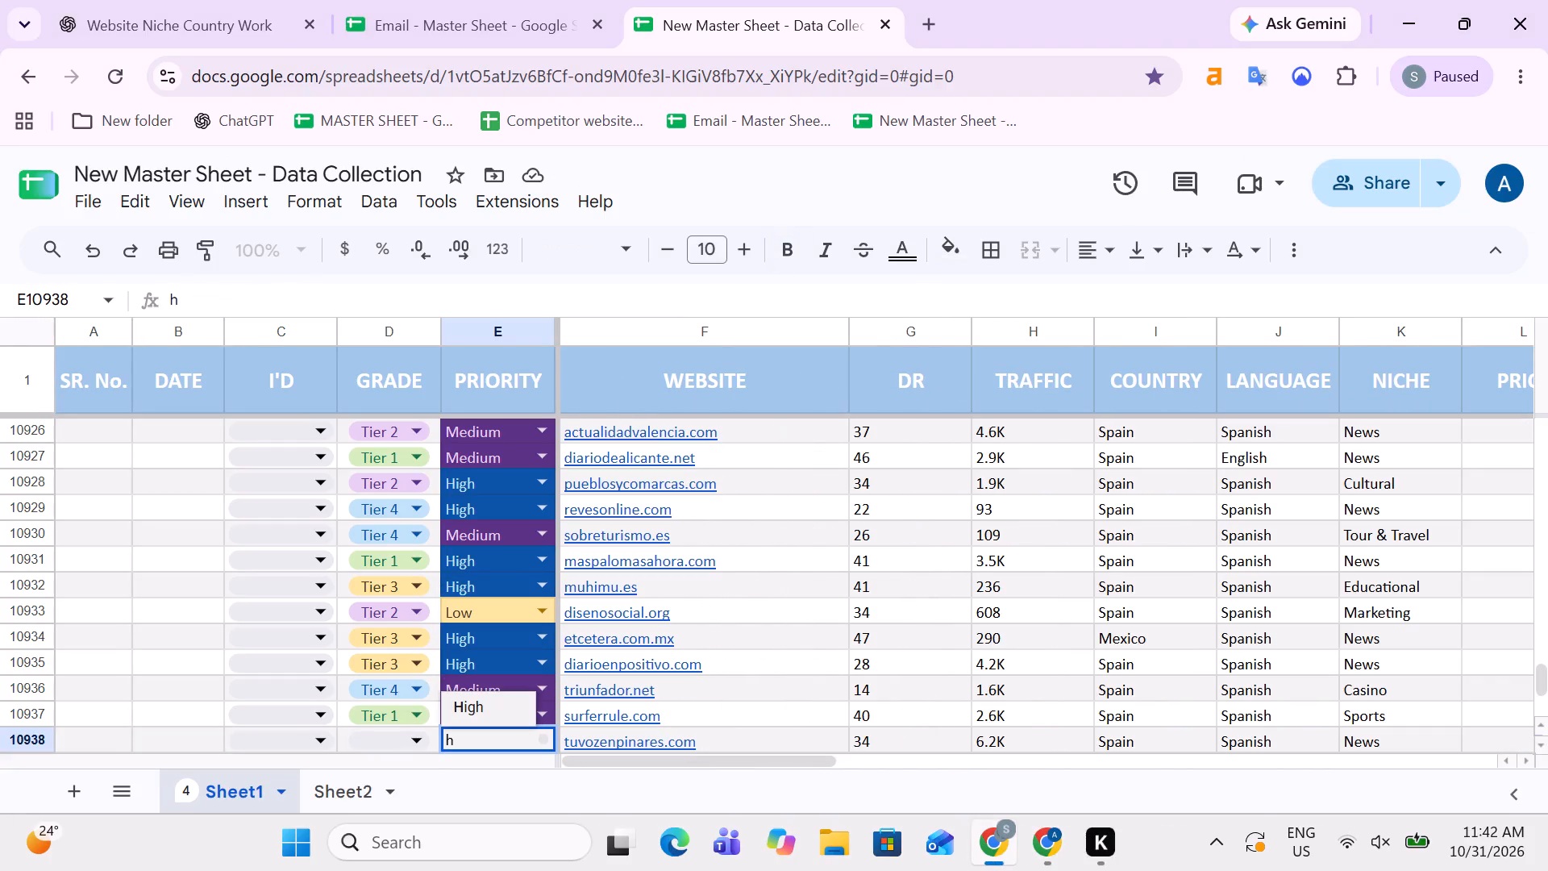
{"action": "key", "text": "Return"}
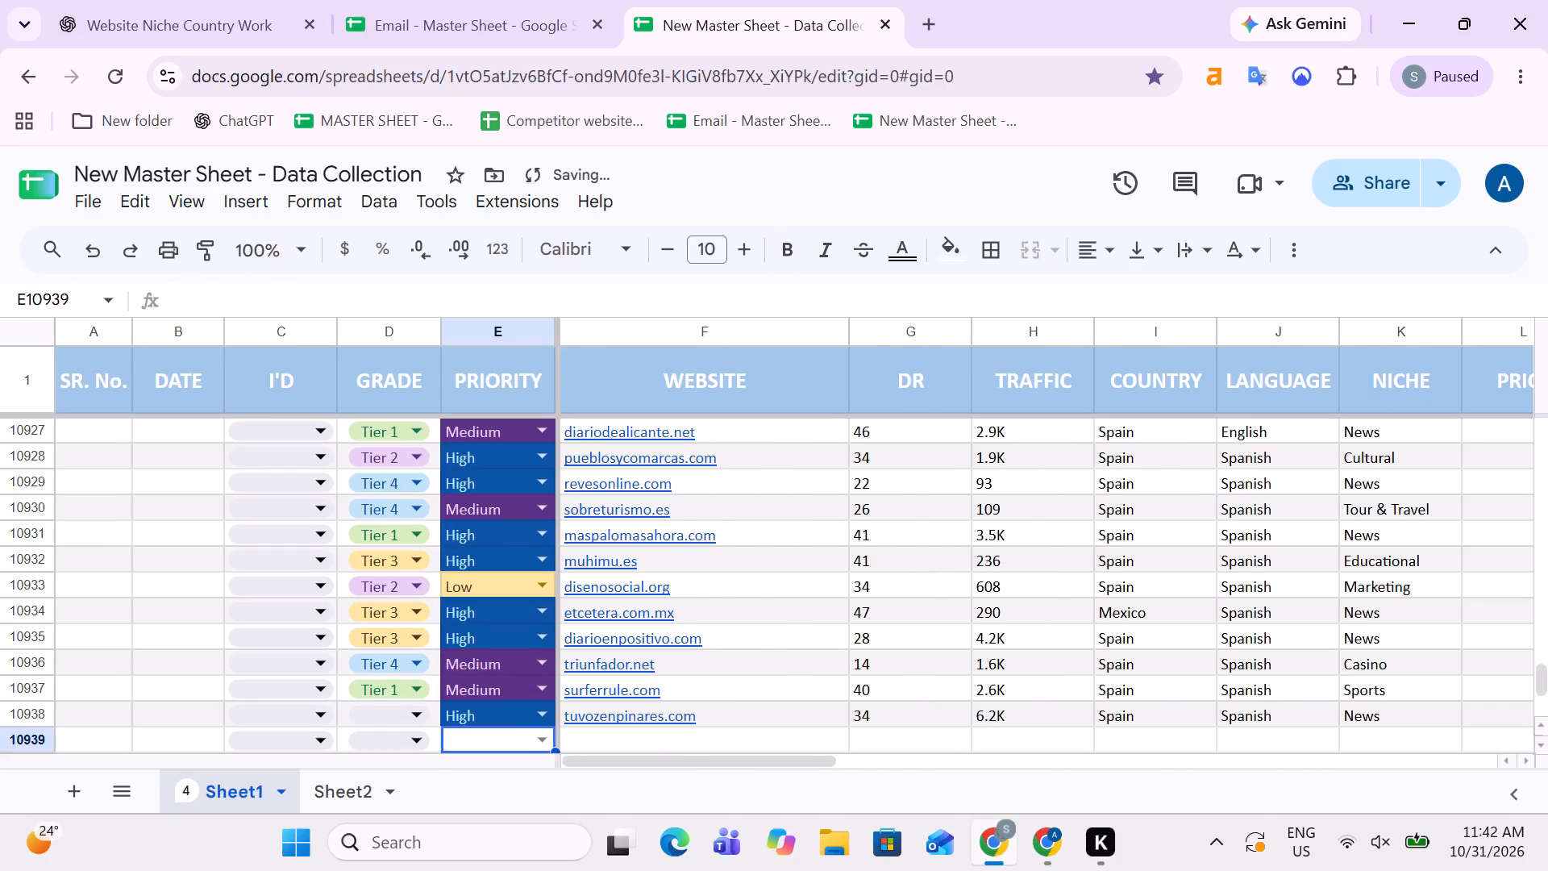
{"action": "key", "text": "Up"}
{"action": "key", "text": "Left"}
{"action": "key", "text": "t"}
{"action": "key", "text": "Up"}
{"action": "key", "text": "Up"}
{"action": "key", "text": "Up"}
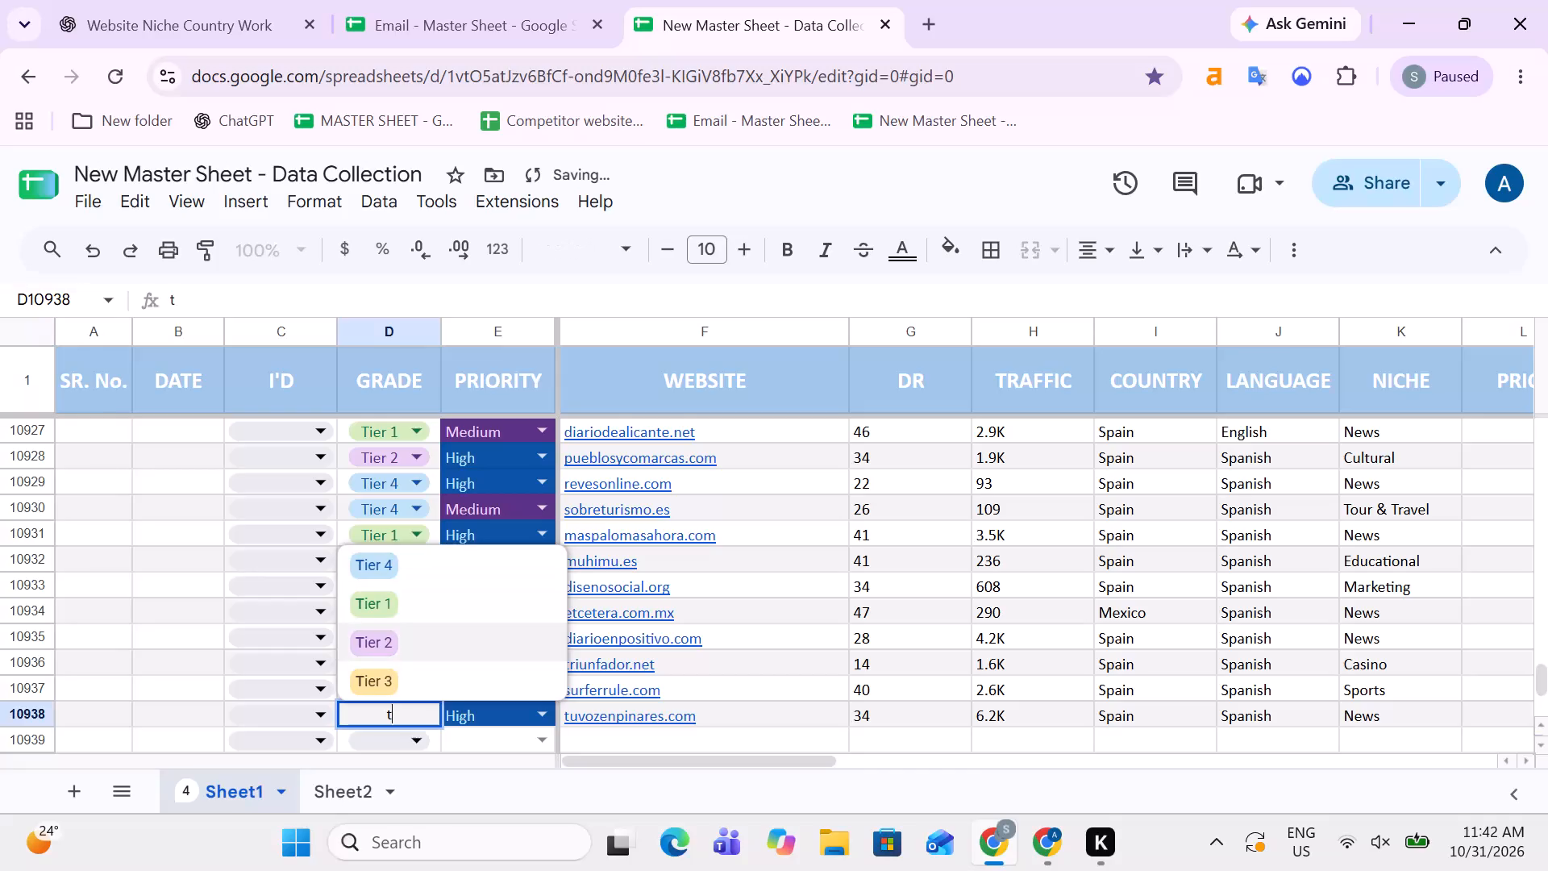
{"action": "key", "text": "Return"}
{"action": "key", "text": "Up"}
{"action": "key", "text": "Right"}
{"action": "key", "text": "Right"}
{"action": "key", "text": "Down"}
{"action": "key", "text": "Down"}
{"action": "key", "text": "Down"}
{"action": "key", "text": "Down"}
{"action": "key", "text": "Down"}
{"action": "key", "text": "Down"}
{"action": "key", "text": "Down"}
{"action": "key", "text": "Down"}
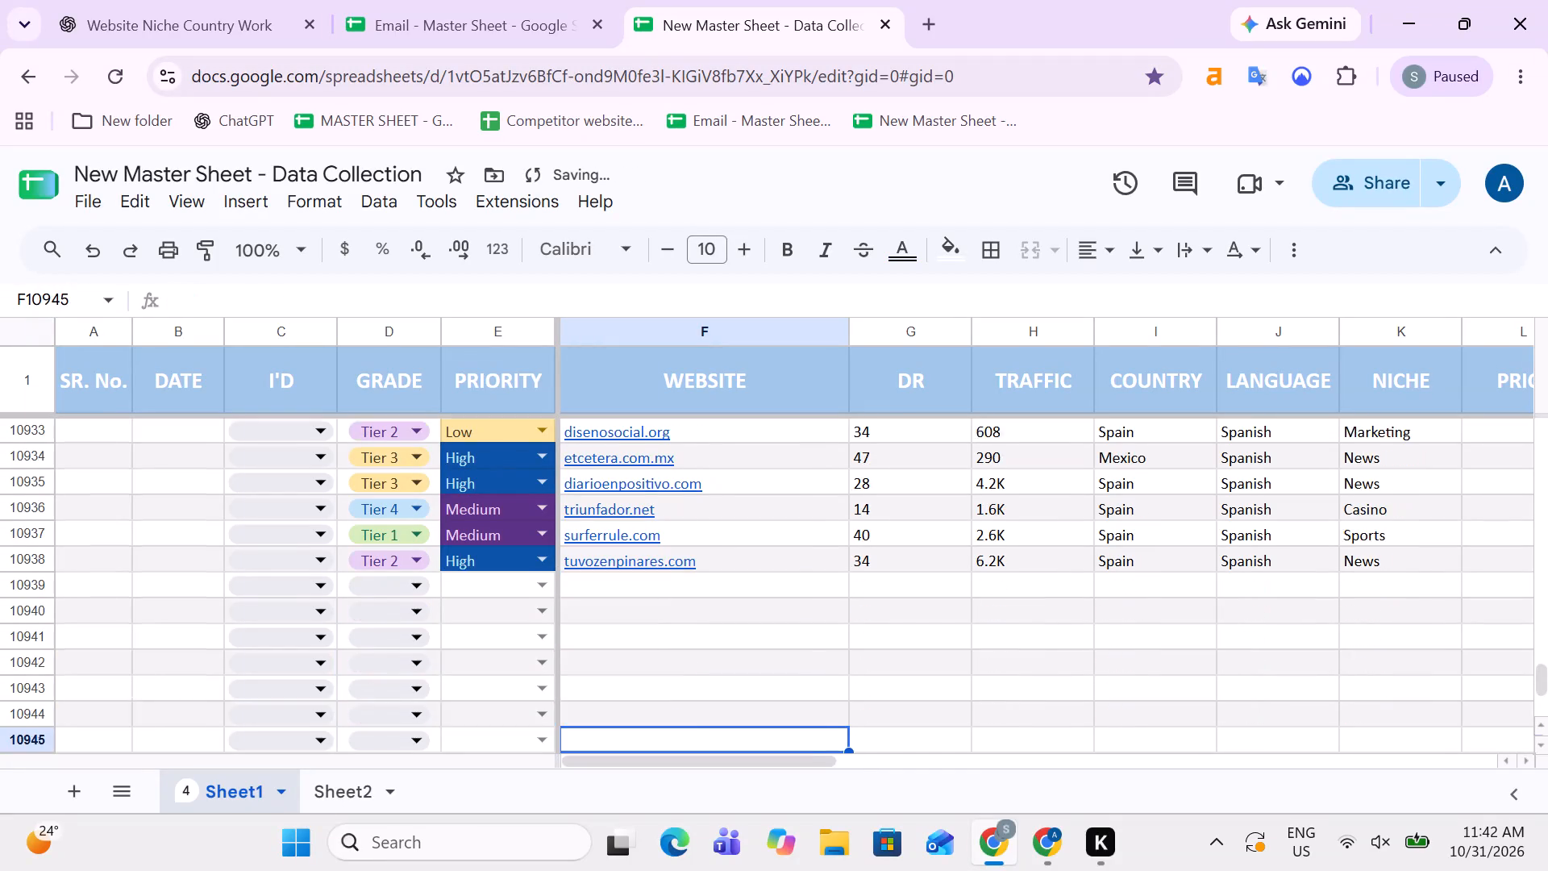
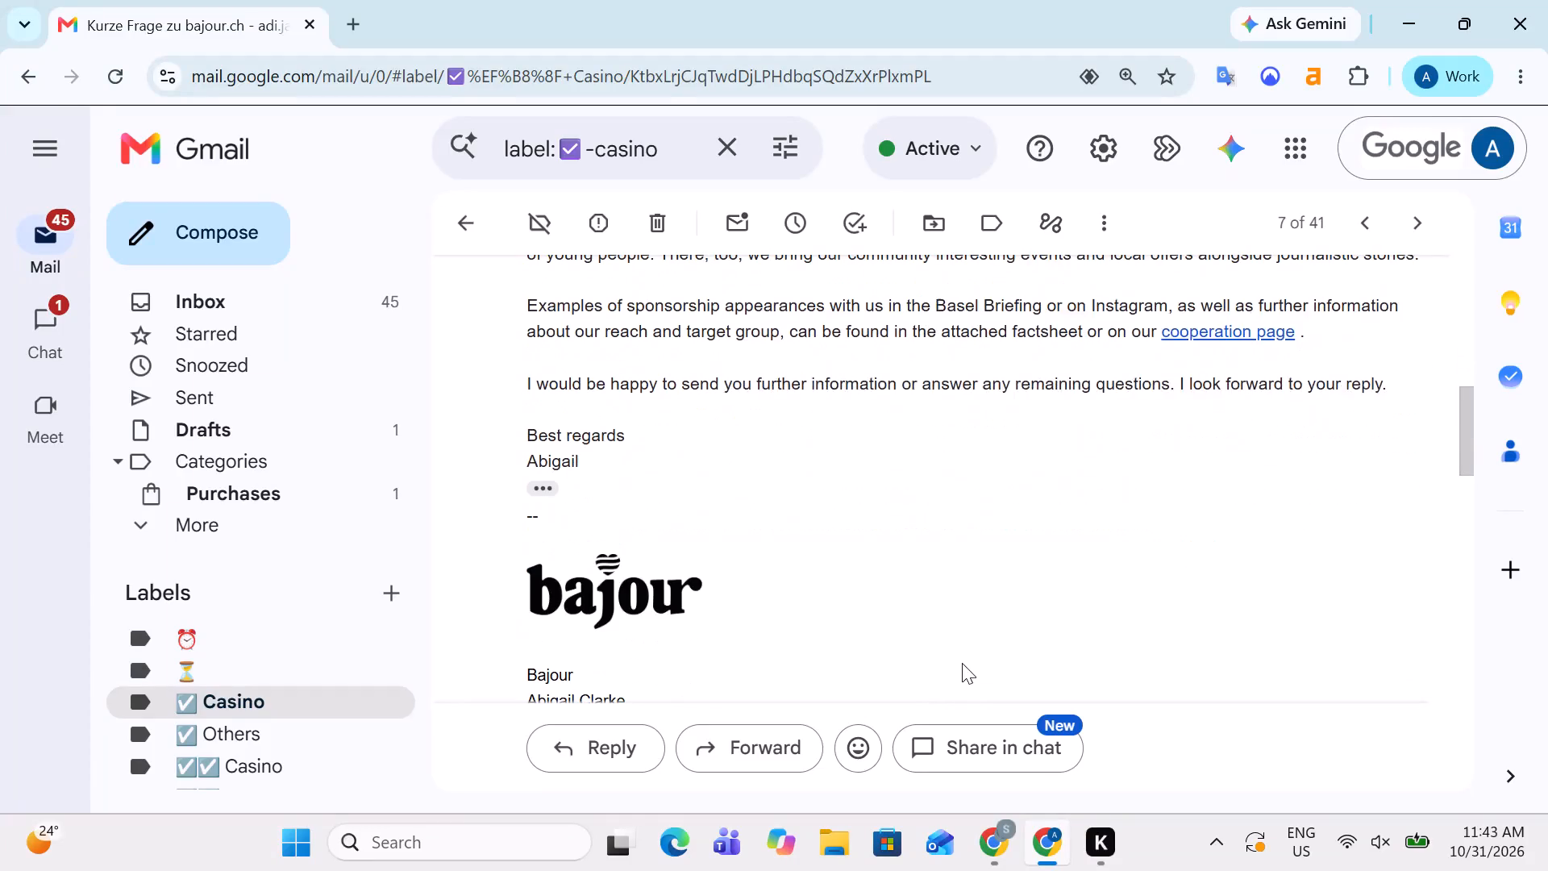
Read through the publisher's reply in the bajour.ch thread and translate the 22 June outreach message into English.
{"action": "scroll", "coordinate": [920, 468], "scroll_direction": "down", "scroll_amount": 2}
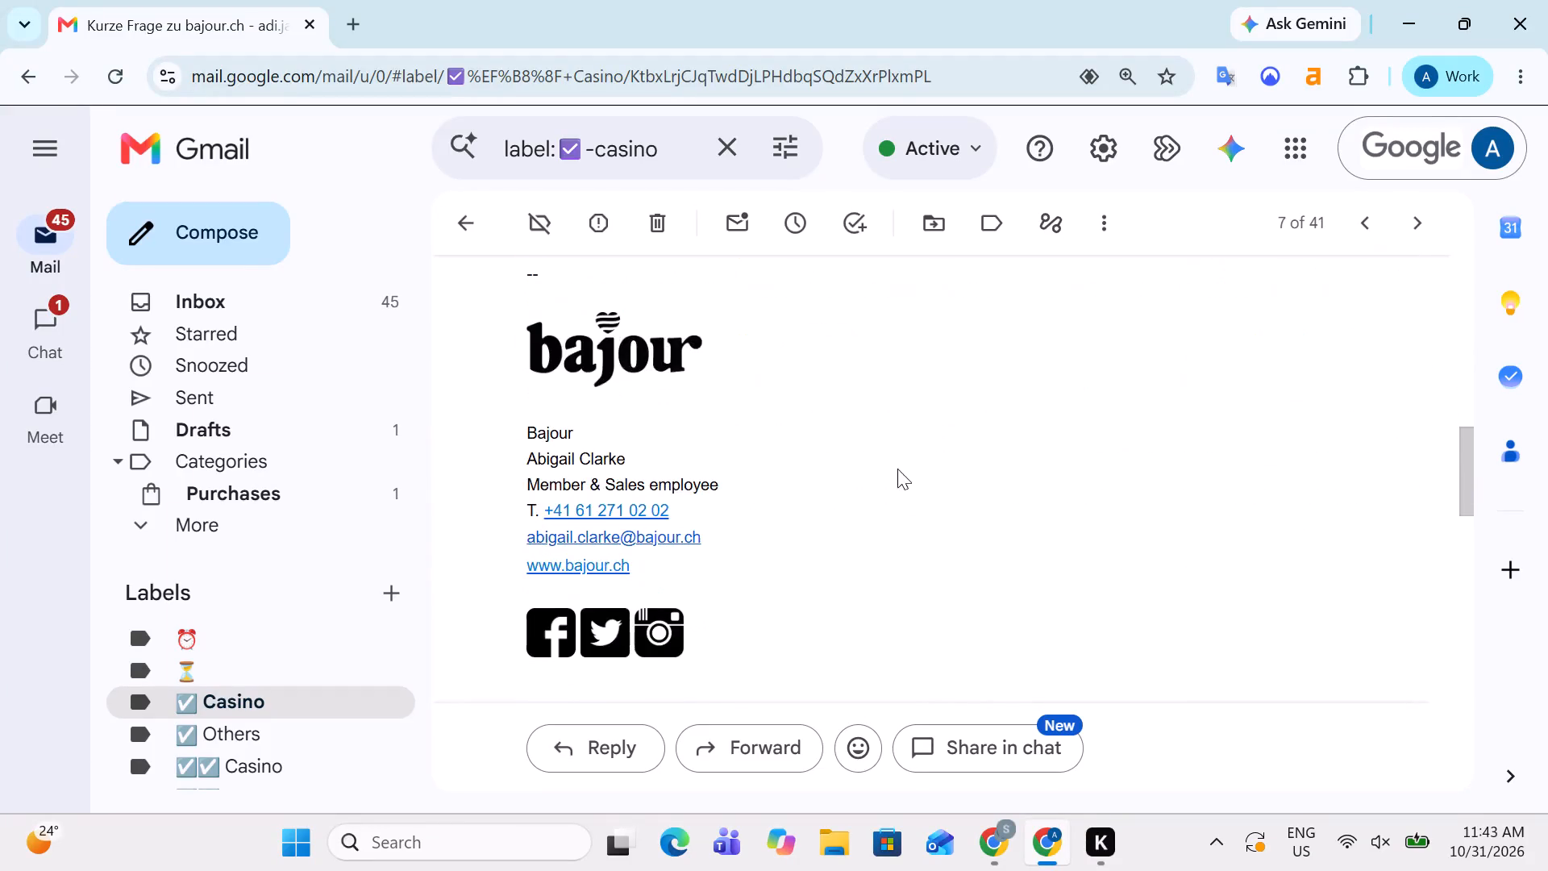
{"action": "scroll", "coordinate": [745, 429], "scroll_direction": "down", "scroll_amount": 2}
{"action": "scroll", "coordinate": [855, 419], "scroll_direction": "down", "scroll_amount": 3}
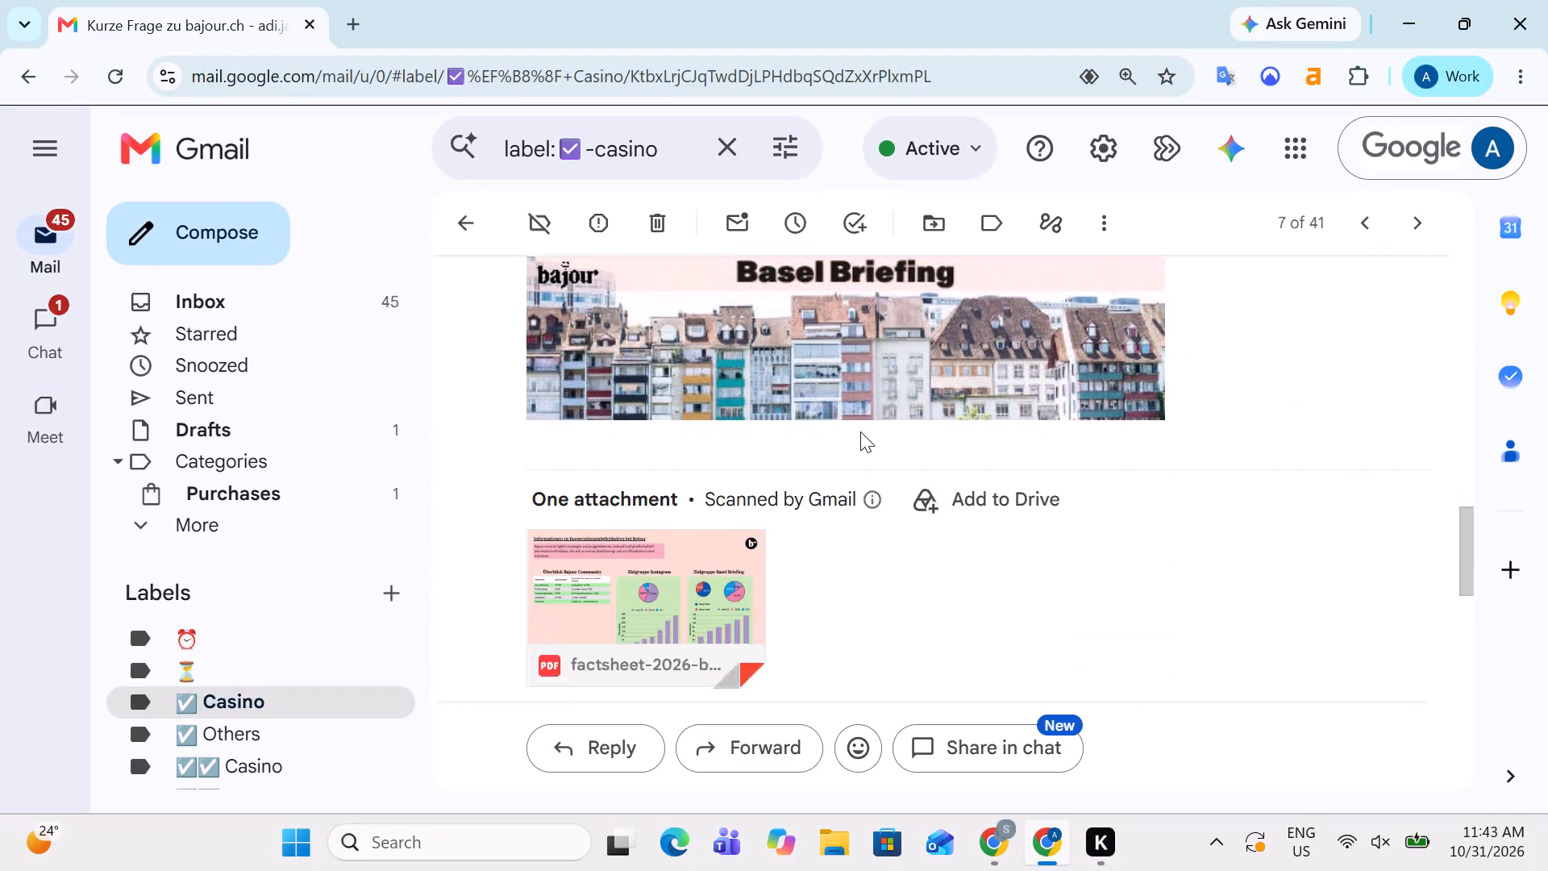
{"action": "scroll", "coordinate": [847, 498], "scroll_direction": "down", "scroll_amount": 4}
{"action": "scroll", "coordinate": [847, 498], "scroll_direction": "up", "scroll_amount": 1}
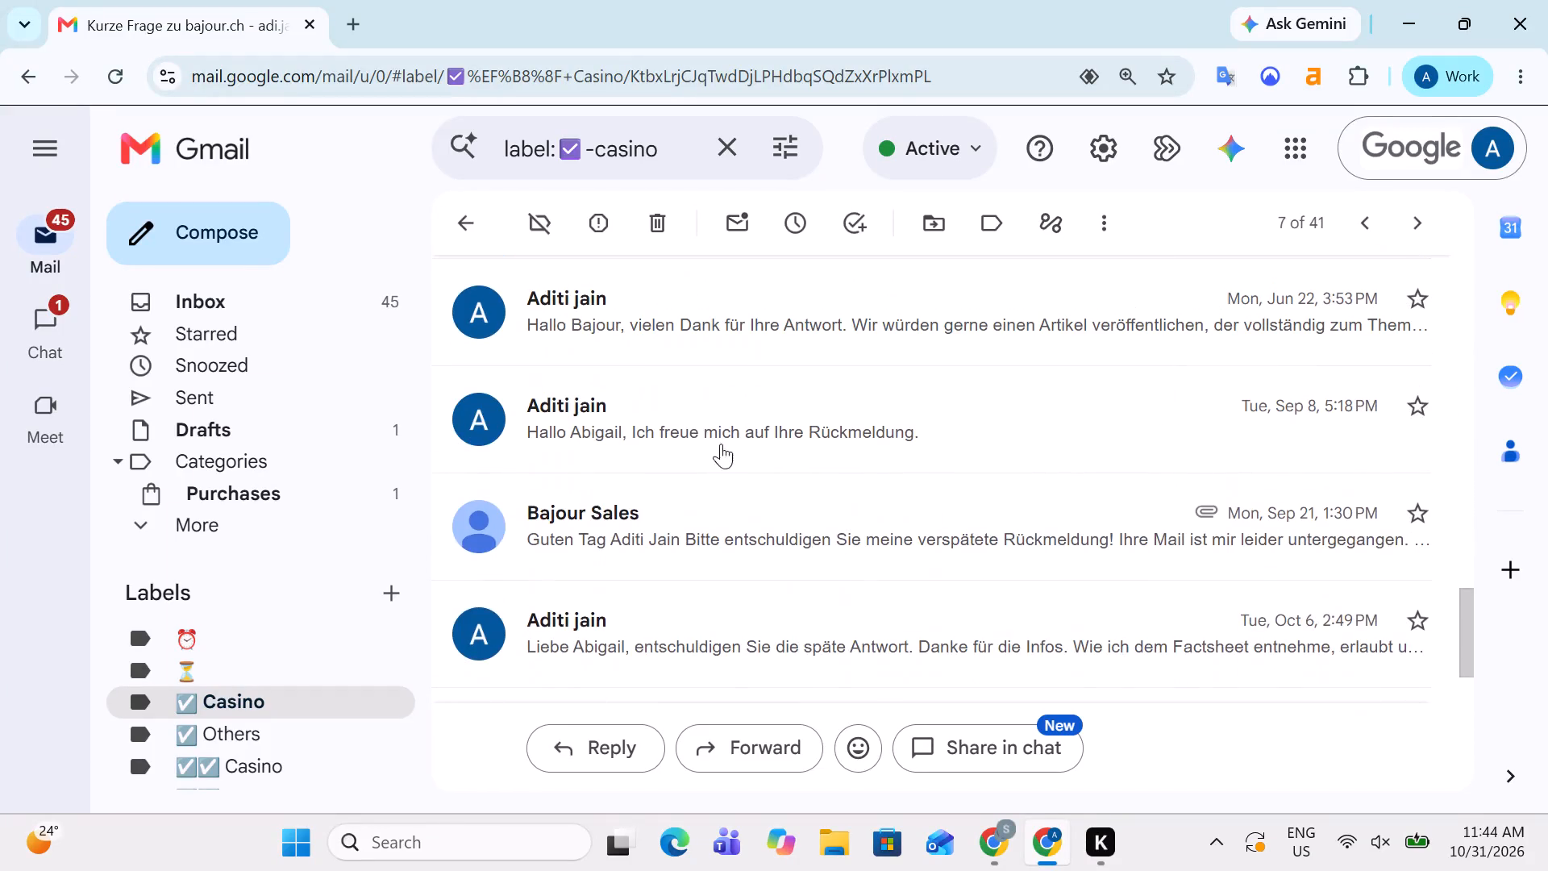
{"action": "left_click", "coordinate": [739, 316]}
{"action": "left_click", "coordinate": [1429, 304]}
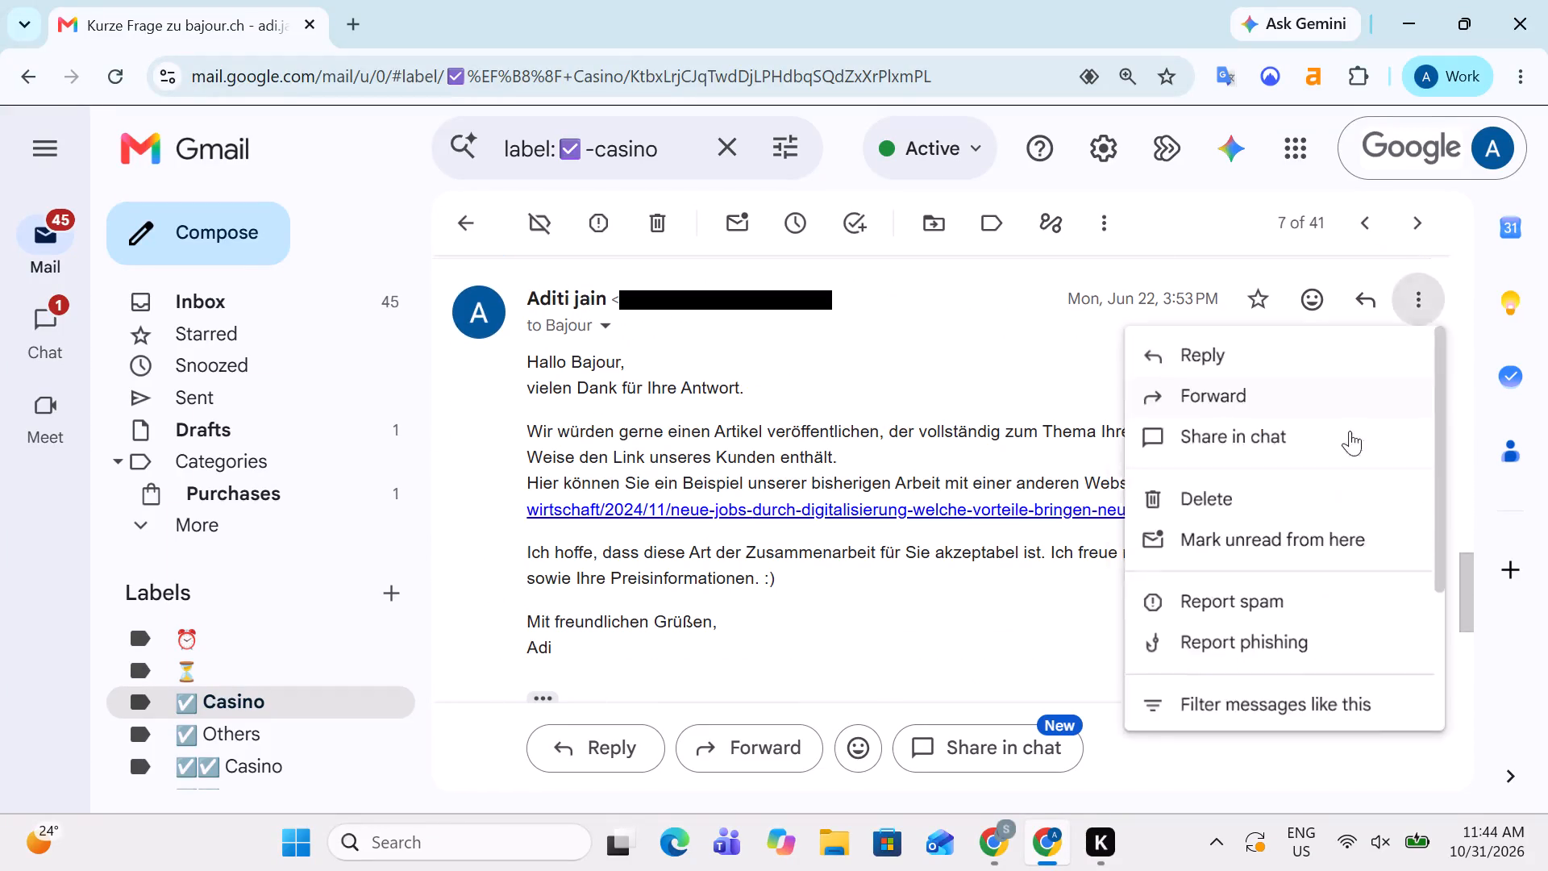
{"action": "scroll", "coordinate": [1342, 465], "scroll_direction": "down", "scroll_amount": 3}
{"action": "left_click", "coordinate": [1234, 553]}
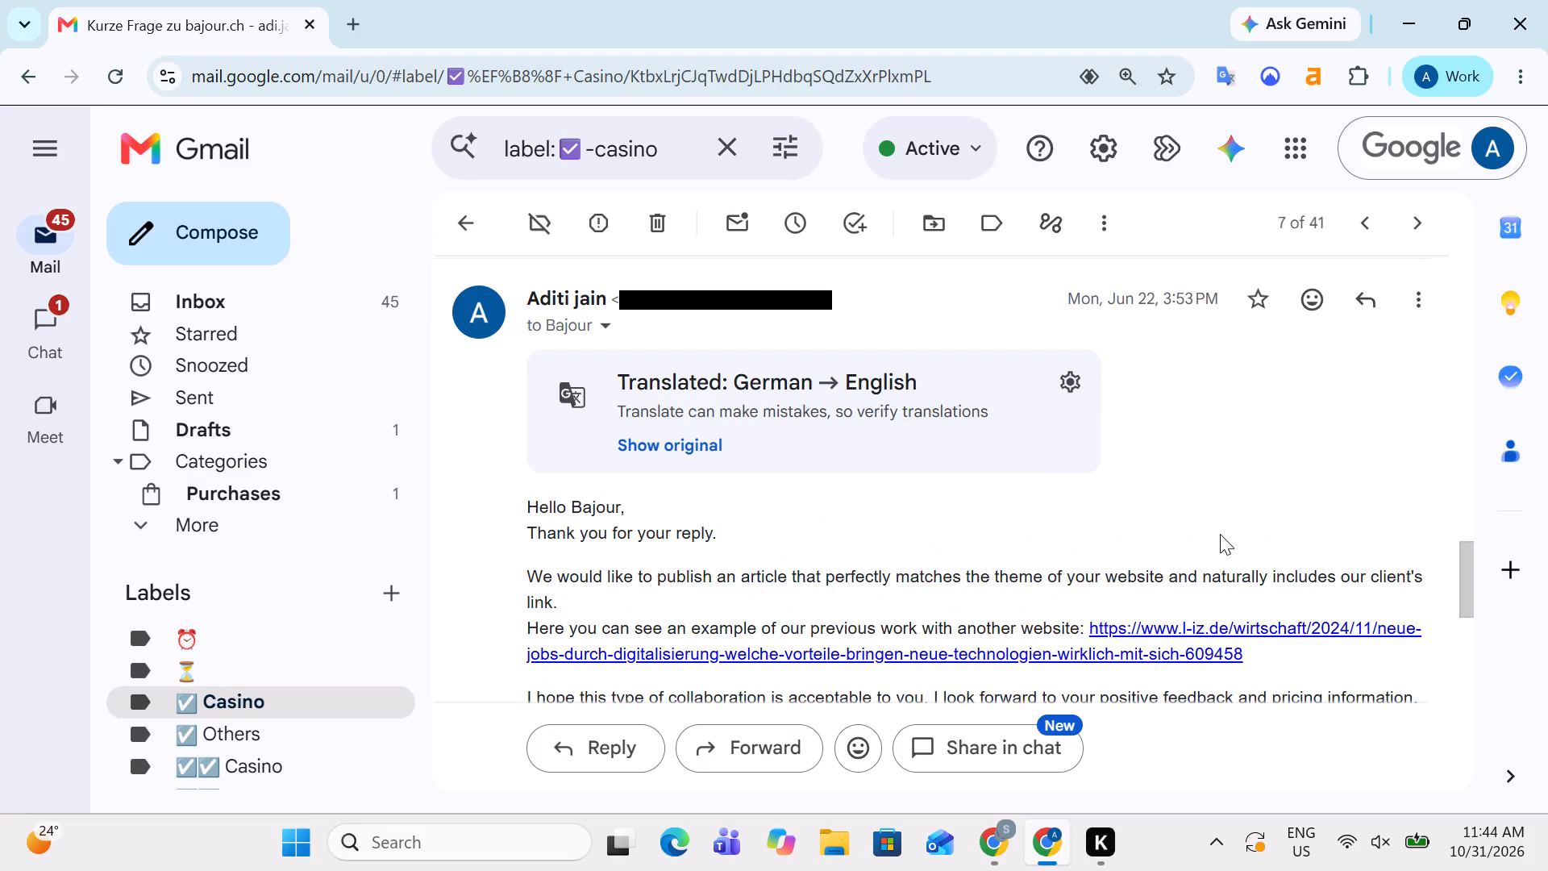
{"action": "scroll", "coordinate": [1132, 584], "scroll_direction": "down", "scroll_amount": 2}
{"action": "scroll", "coordinate": [1031, 567], "scroll_direction": "down", "scroll_amount": 1}
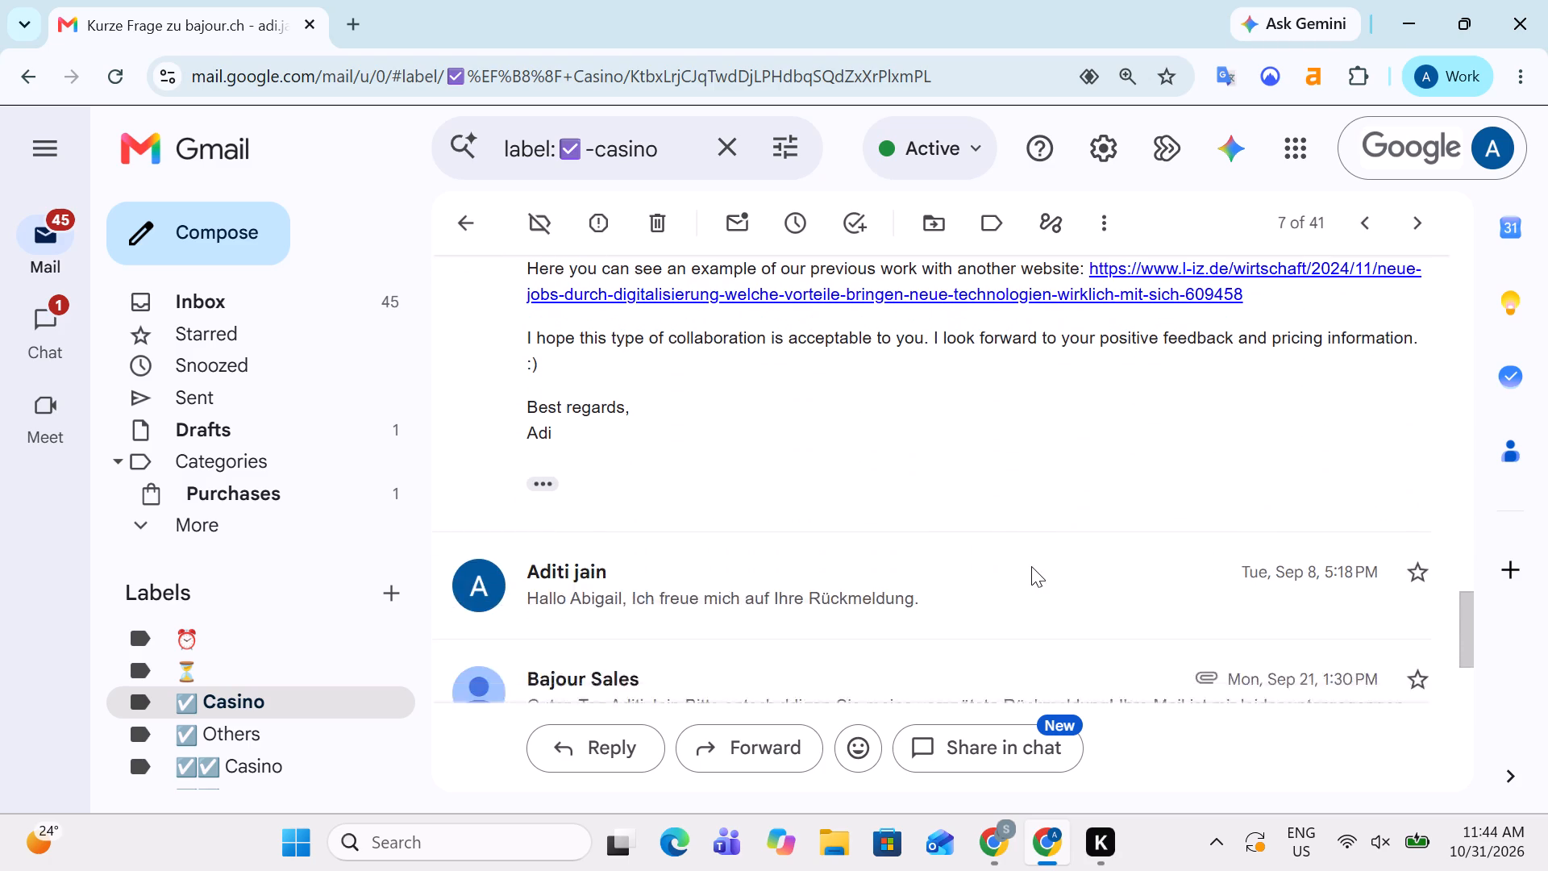
{"action": "scroll", "coordinate": [1031, 566], "scroll_direction": "down", "scroll_amount": 2}
{"action": "left_click", "coordinate": [758, 478]}
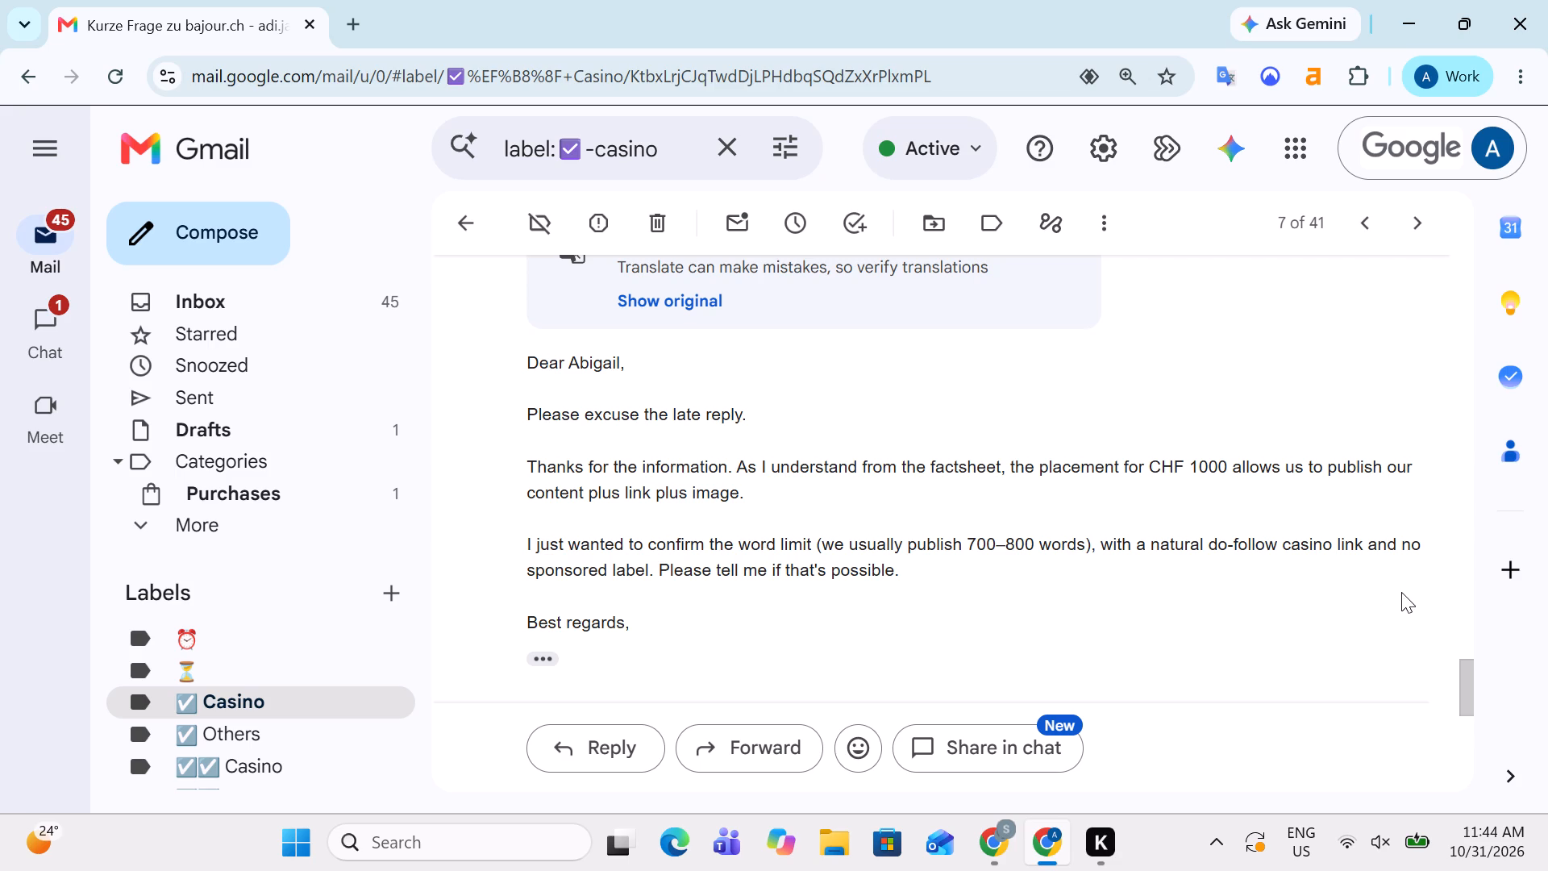
Open the 12 October reply from Bajour Sales and read its conditions on sponsored labelling and text length.
{"action": "scroll", "coordinate": [804, 608], "scroll_direction": "down", "scroll_amount": 3}
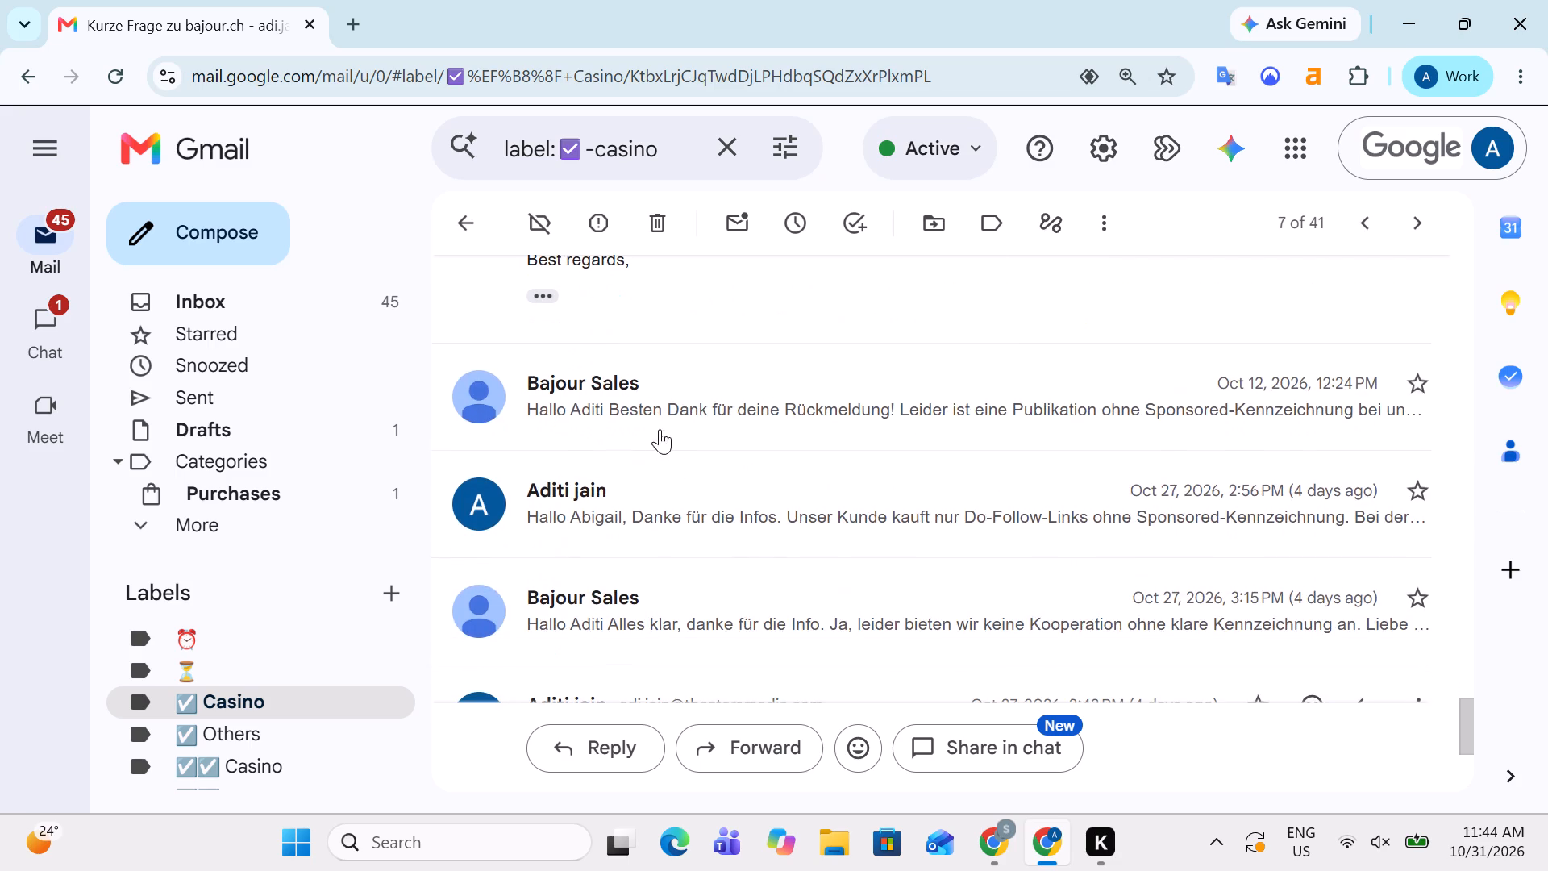
{"action": "left_click", "coordinate": [657, 422]}
{"action": "scroll", "coordinate": [668, 467], "scroll_direction": "down", "scroll_amount": 3}
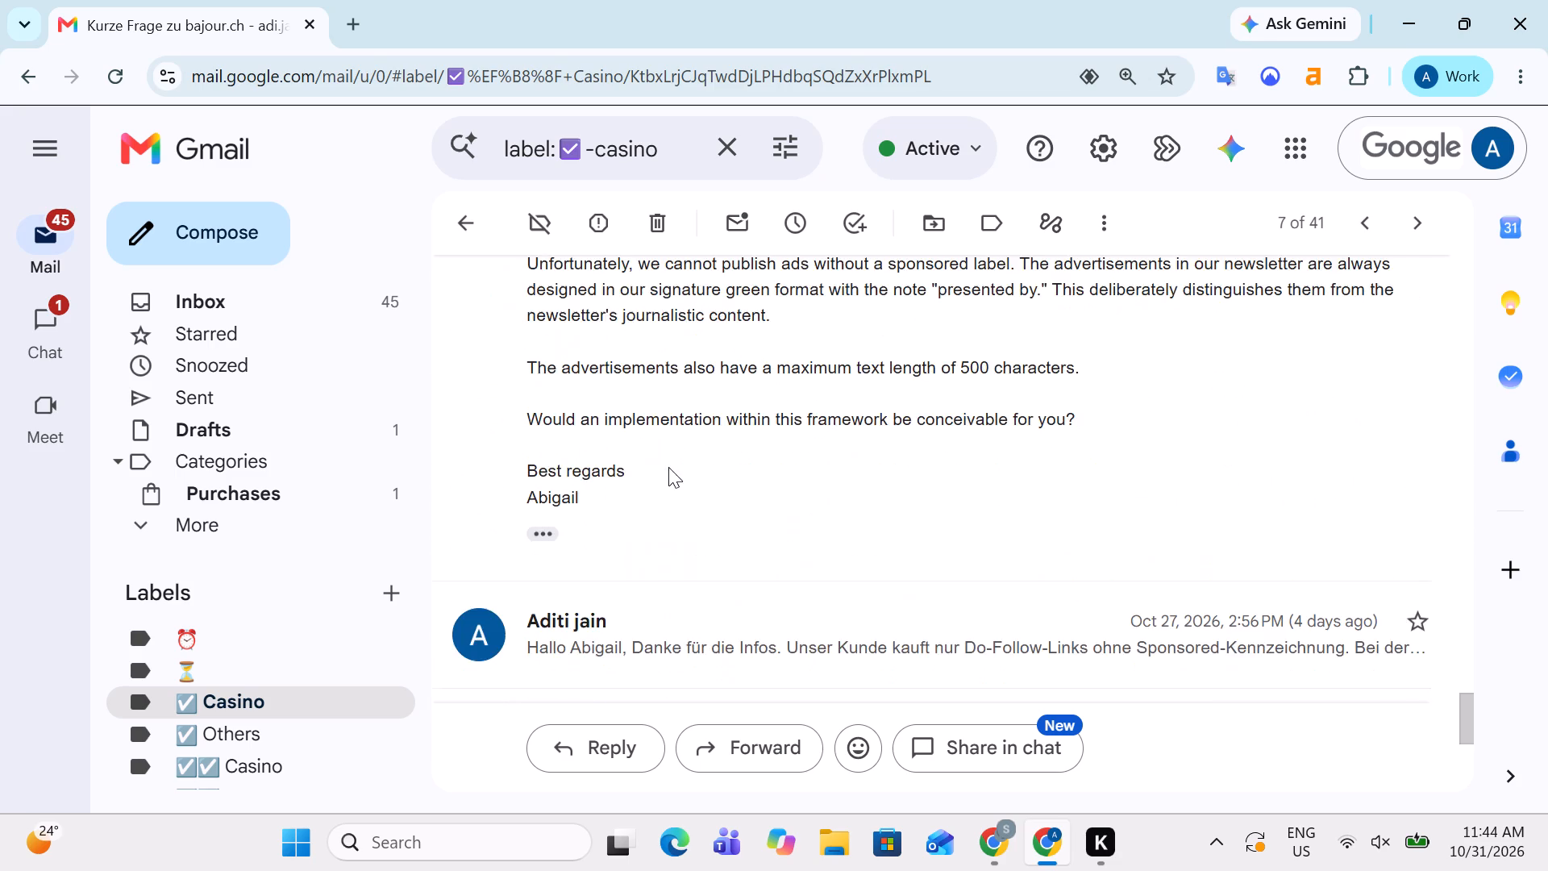
{"action": "scroll", "coordinate": [668, 467], "scroll_direction": "up", "scroll_amount": 2}
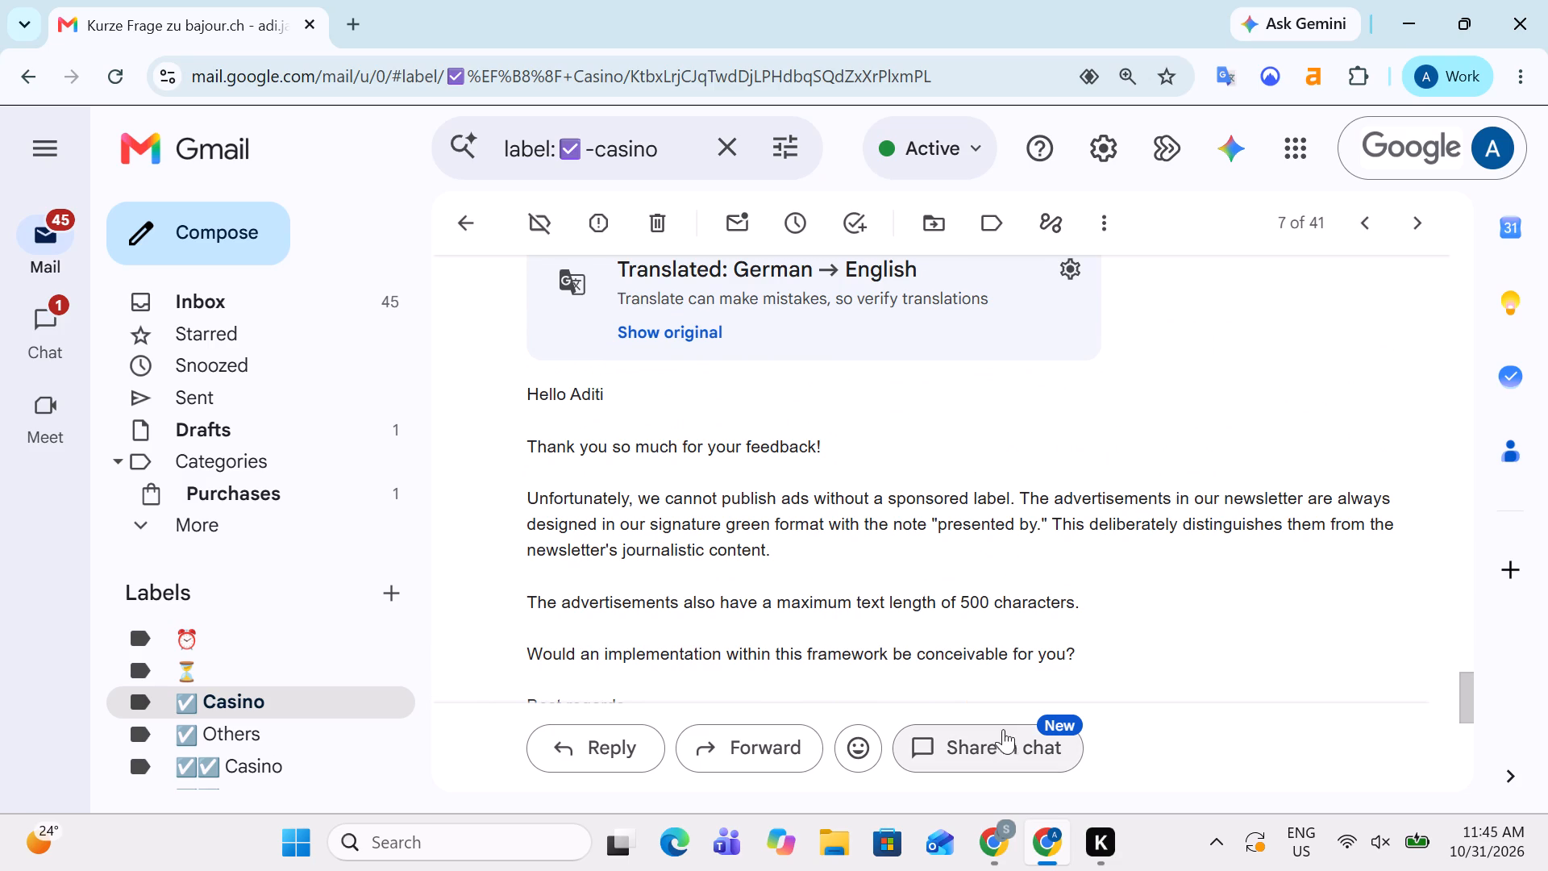
{"action": "scroll", "coordinate": [936, 621], "scroll_direction": "down", "scroll_amount": 1}
{"action": "scroll", "coordinate": [913, 549], "scroll_direction": "down", "scroll_amount": 2}
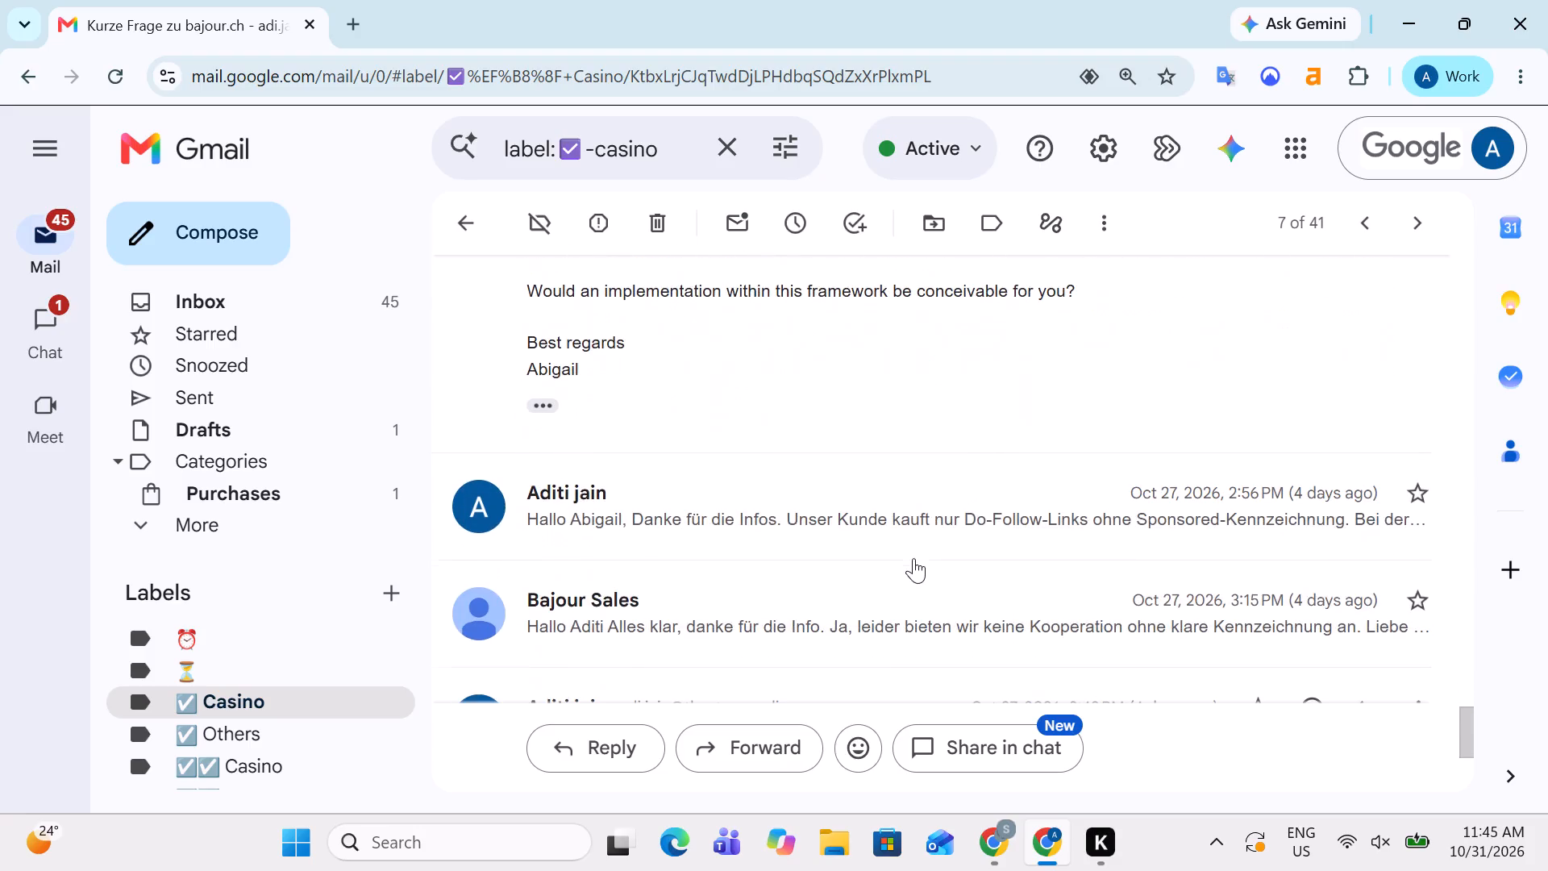
Open the outreach team's 27 October message to Bajour, translate it into English and read it.
{"action": "left_click", "coordinate": [644, 527]}
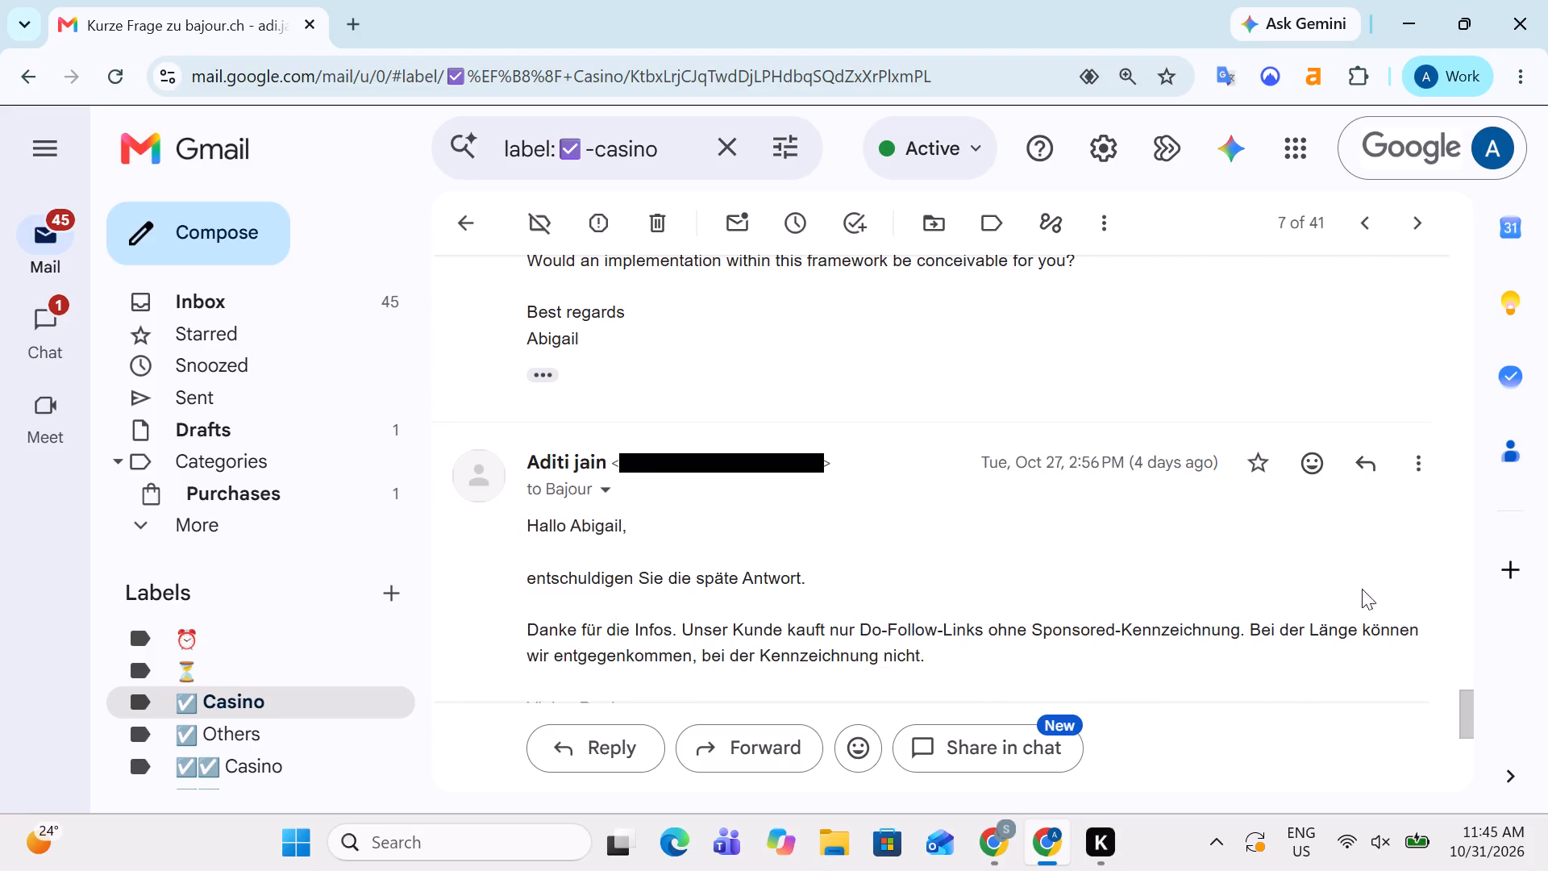
{"action": "scroll", "coordinate": [1381, 590], "scroll_direction": "down", "scroll_amount": 1}
{"action": "left_click", "coordinate": [1424, 339]}
{"action": "scroll", "coordinate": [1335, 495], "scroll_direction": "down", "scroll_amount": 3}
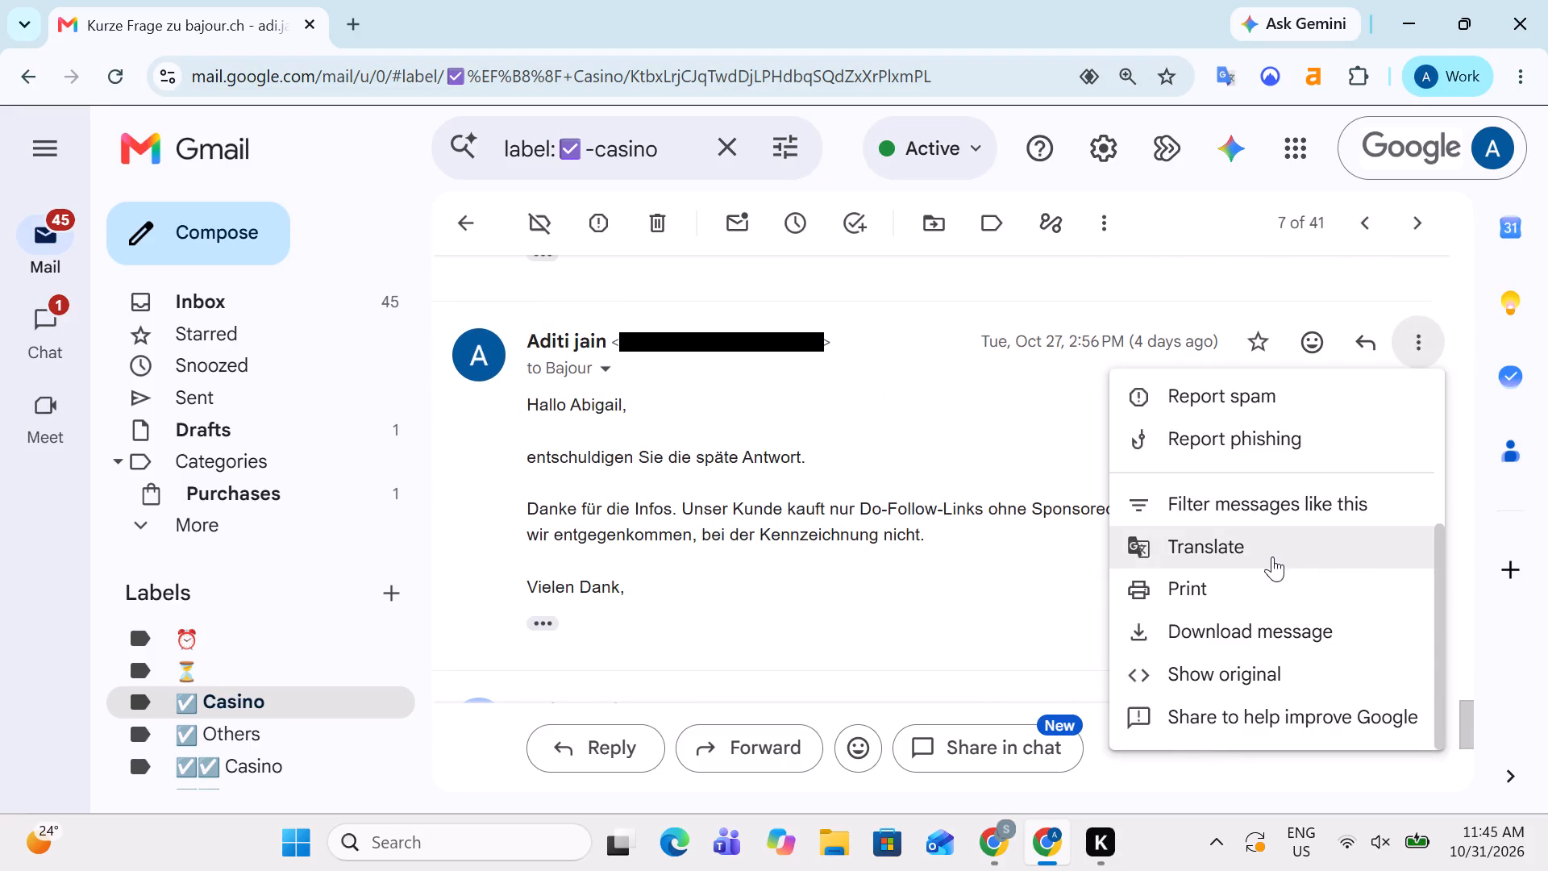
{"action": "left_click", "coordinate": [1267, 554]}
{"action": "scroll", "coordinate": [941, 529], "scroll_direction": "down", "scroll_amount": 1}
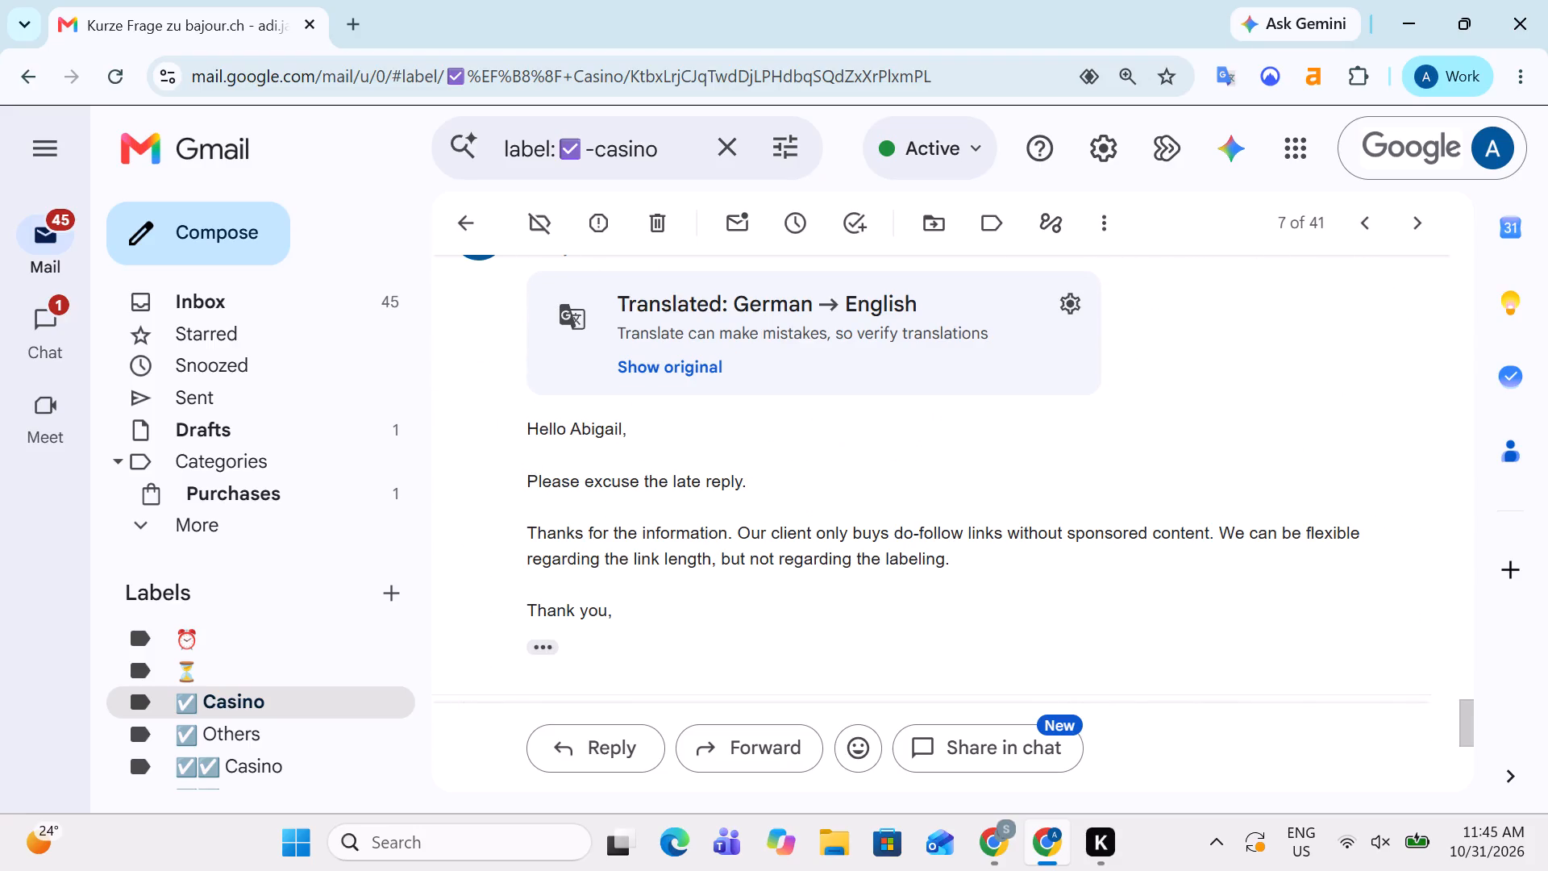
{"action": "scroll", "coordinate": [834, 564], "scroll_direction": "down", "scroll_amount": 1}
{"action": "scroll", "coordinate": [834, 564], "scroll_direction": "up", "scroll_amount": 3}
{"action": "scroll", "coordinate": [834, 564], "scroll_direction": "down", "scroll_amount": 2}
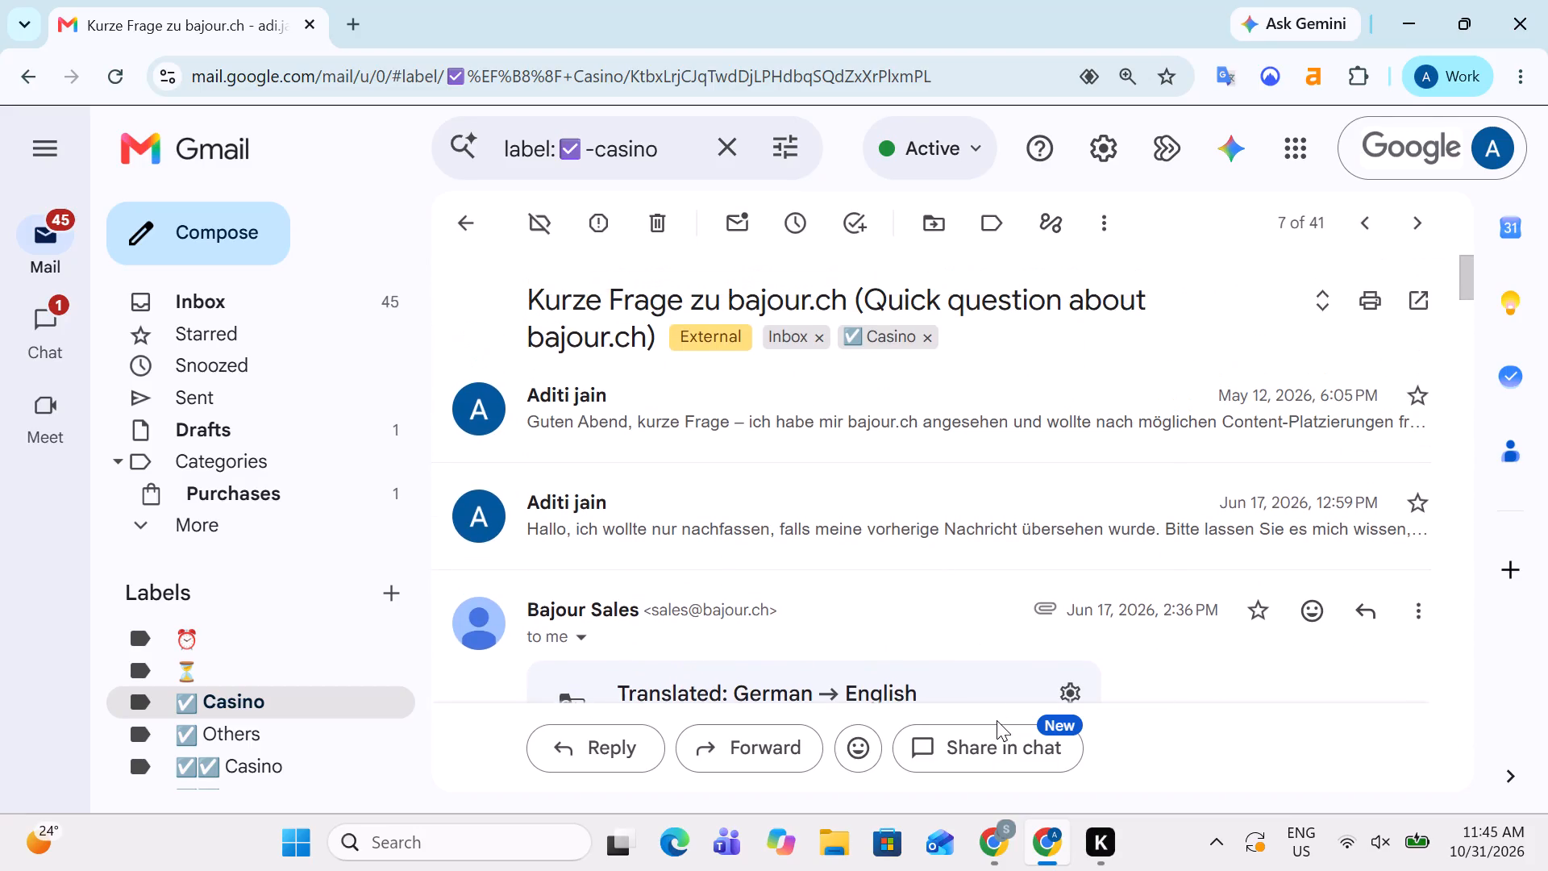
{"action": "left_click", "coordinate": [851, 406]}
{"action": "left_click", "coordinate": [774, 503], "text": "ctrl"}
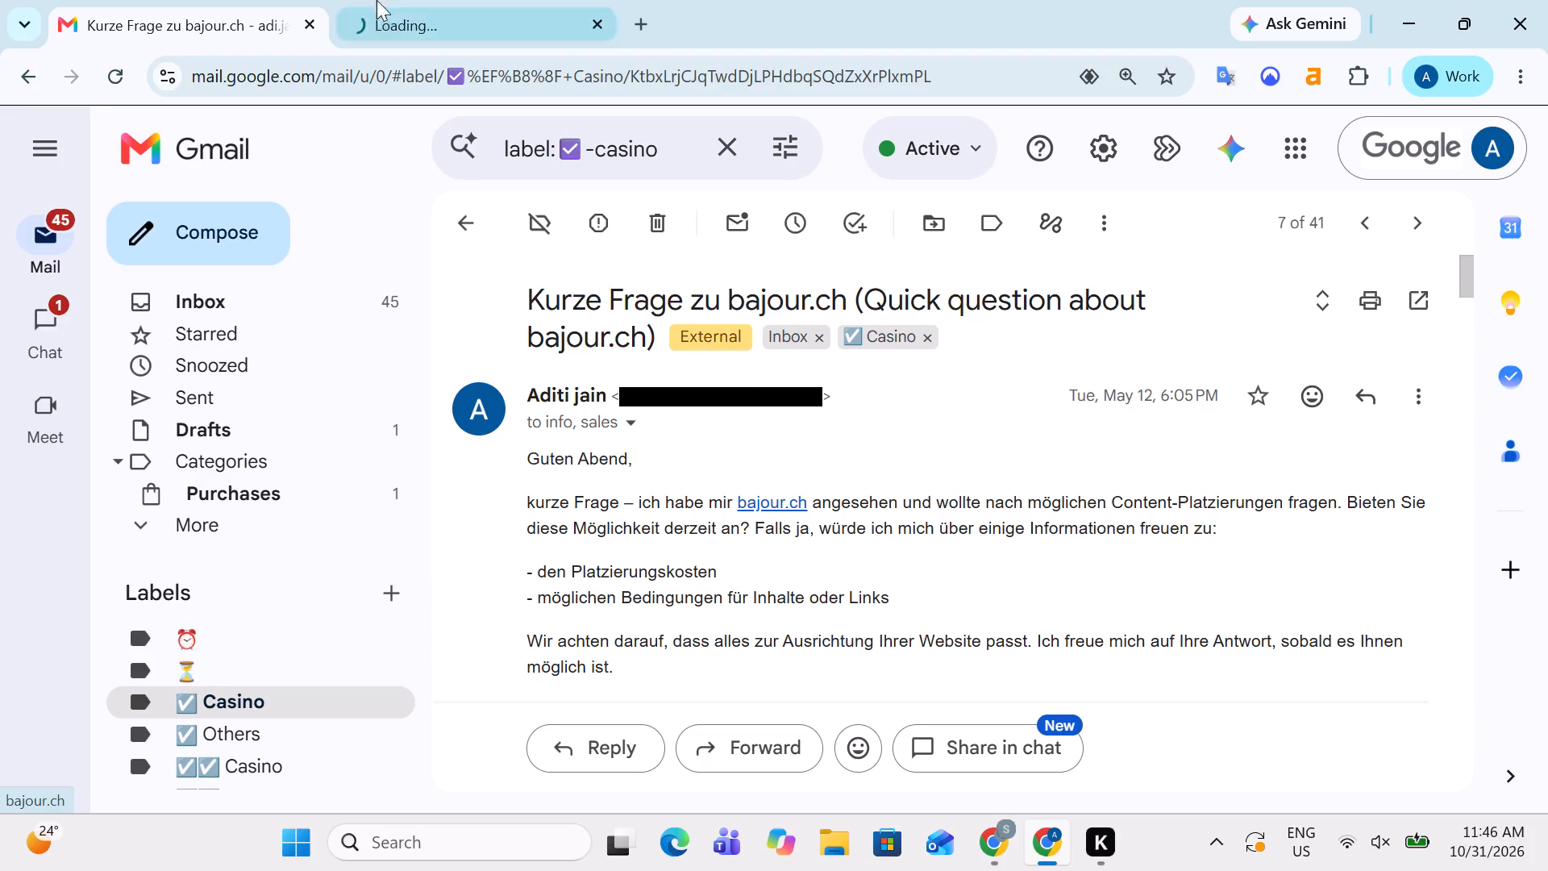
{"action": "left_click", "coordinate": [396, 0]}
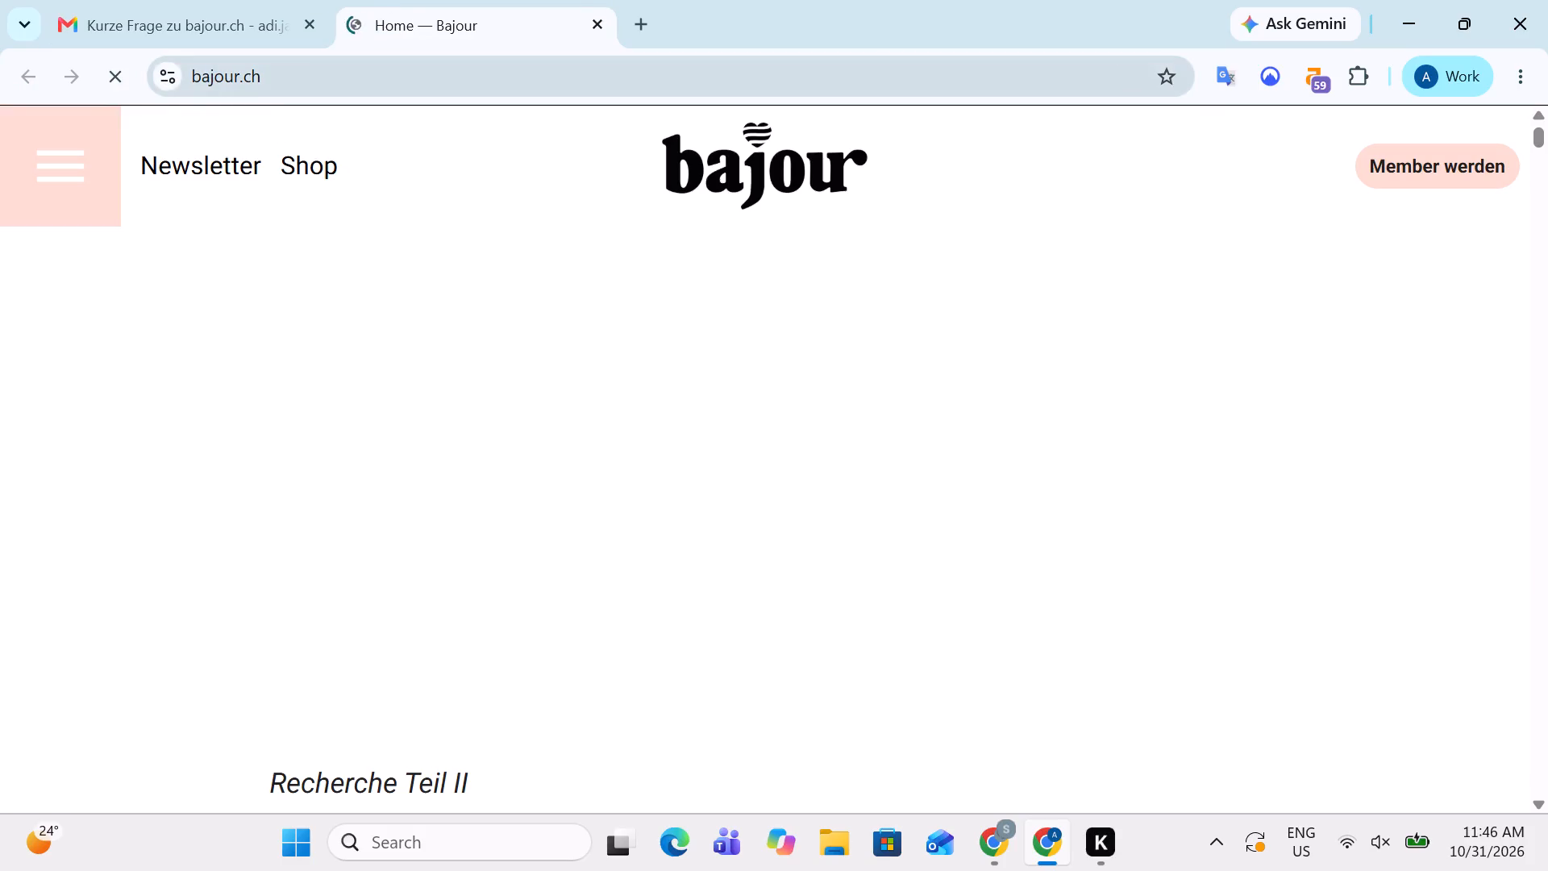
Copy the domain bajour.ch from the site's address and enter it as the website in row 10939 of the New Master Sheet.
{"action": "left_click", "coordinate": [416, 71]}
{"action": "left_click_drag", "start_coordinate": [416, 71], "coordinate": [302, 73]}
{"action": "key", "text": "ctrl+c"}
{"action": "key", "text": "ctrl+c"}
{"action": "key", "text": "ctrl+c"}
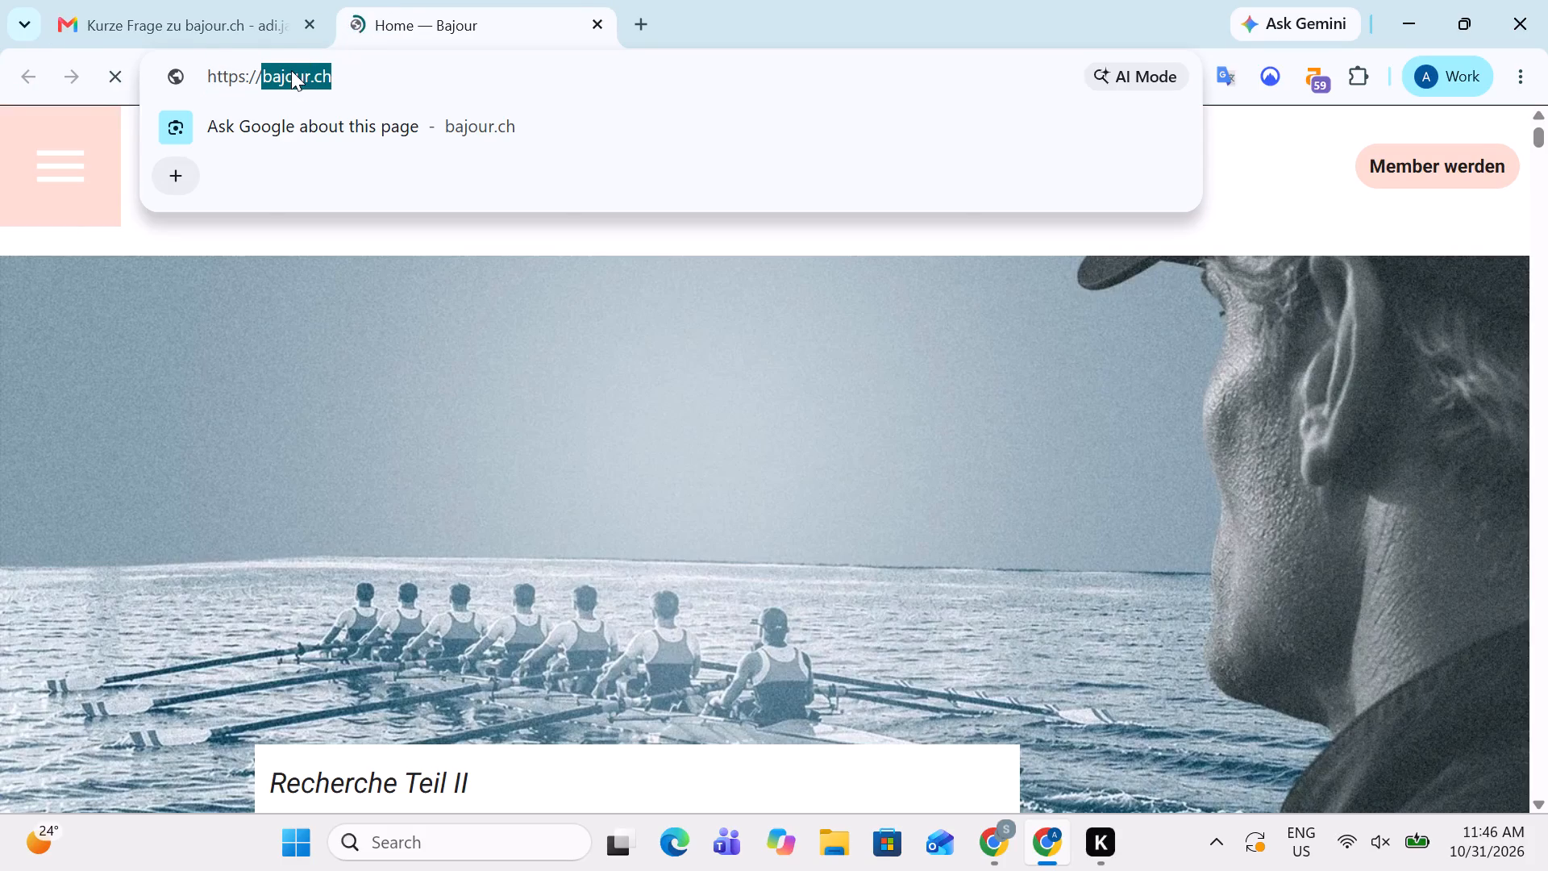
{"action": "key", "text": "alt+Tab"}
{"action": "key", "text": "Down"}
{"action": "key", "text": "Up"}
{"action": "key", "text": "Return"}
{"action": "key", "text": "ctrl+v"}
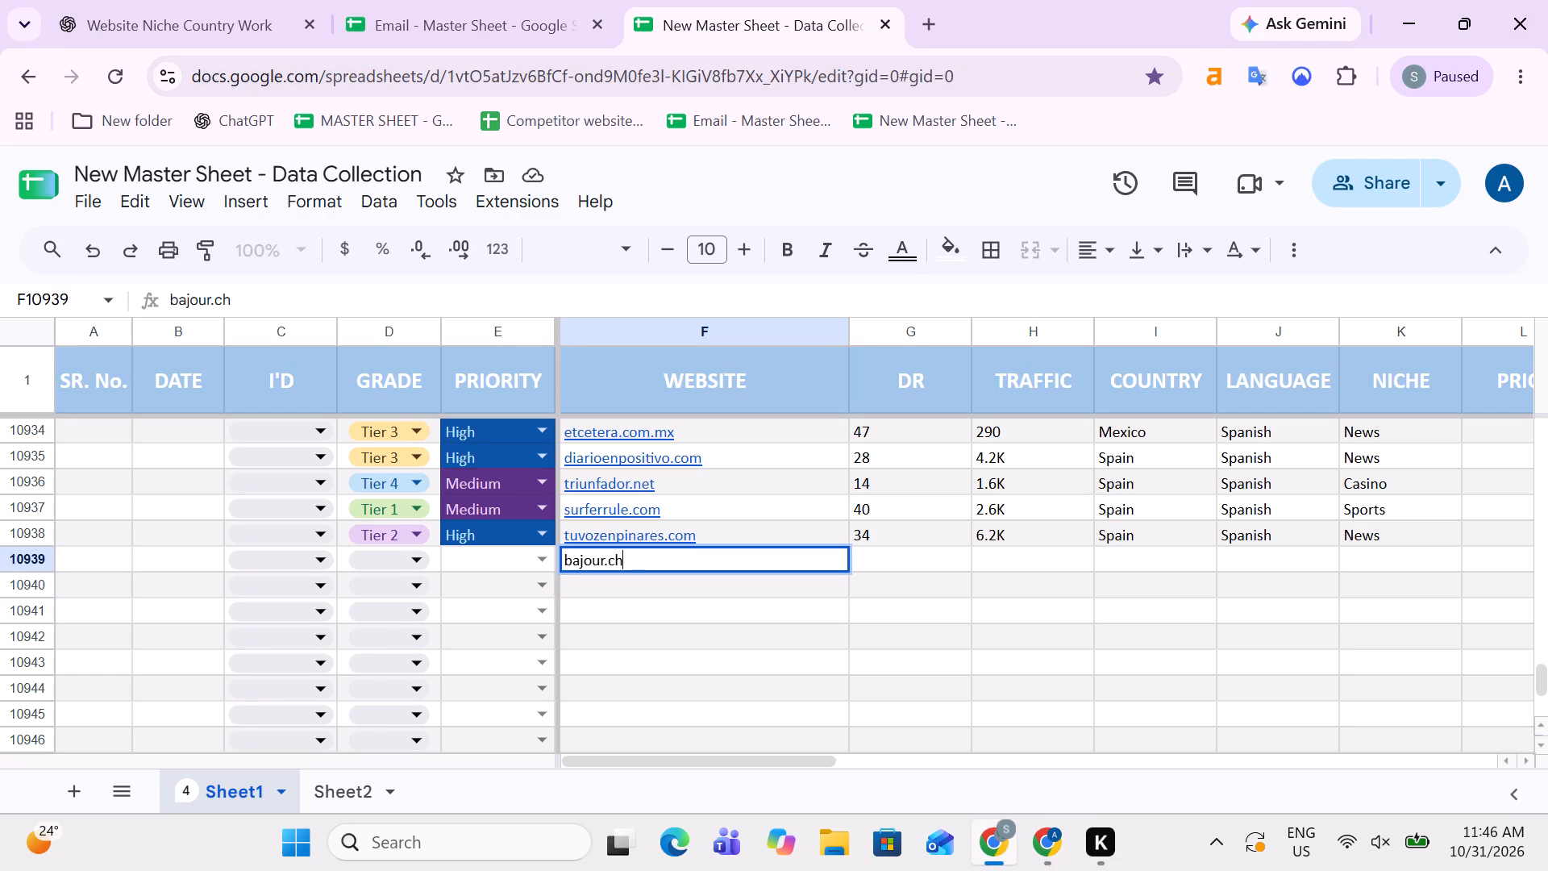
Enter bajour.ch as the website in row 10939 of the New Master Sheet.
{"action": "key", "text": "Tab"}
{"action": "key", "text": "Left"}
{"action": "key", "text": "Right"}
Check bajour.ch in Ahrefs and fill row 10939 with DR 59, traffic 3.6K, country Swiss and language German.
{"action": "key", "text": "alt+Tab"}
{"action": "scroll", "coordinate": [890, 393], "scroll_direction": "down", "scroll_amount": 4}
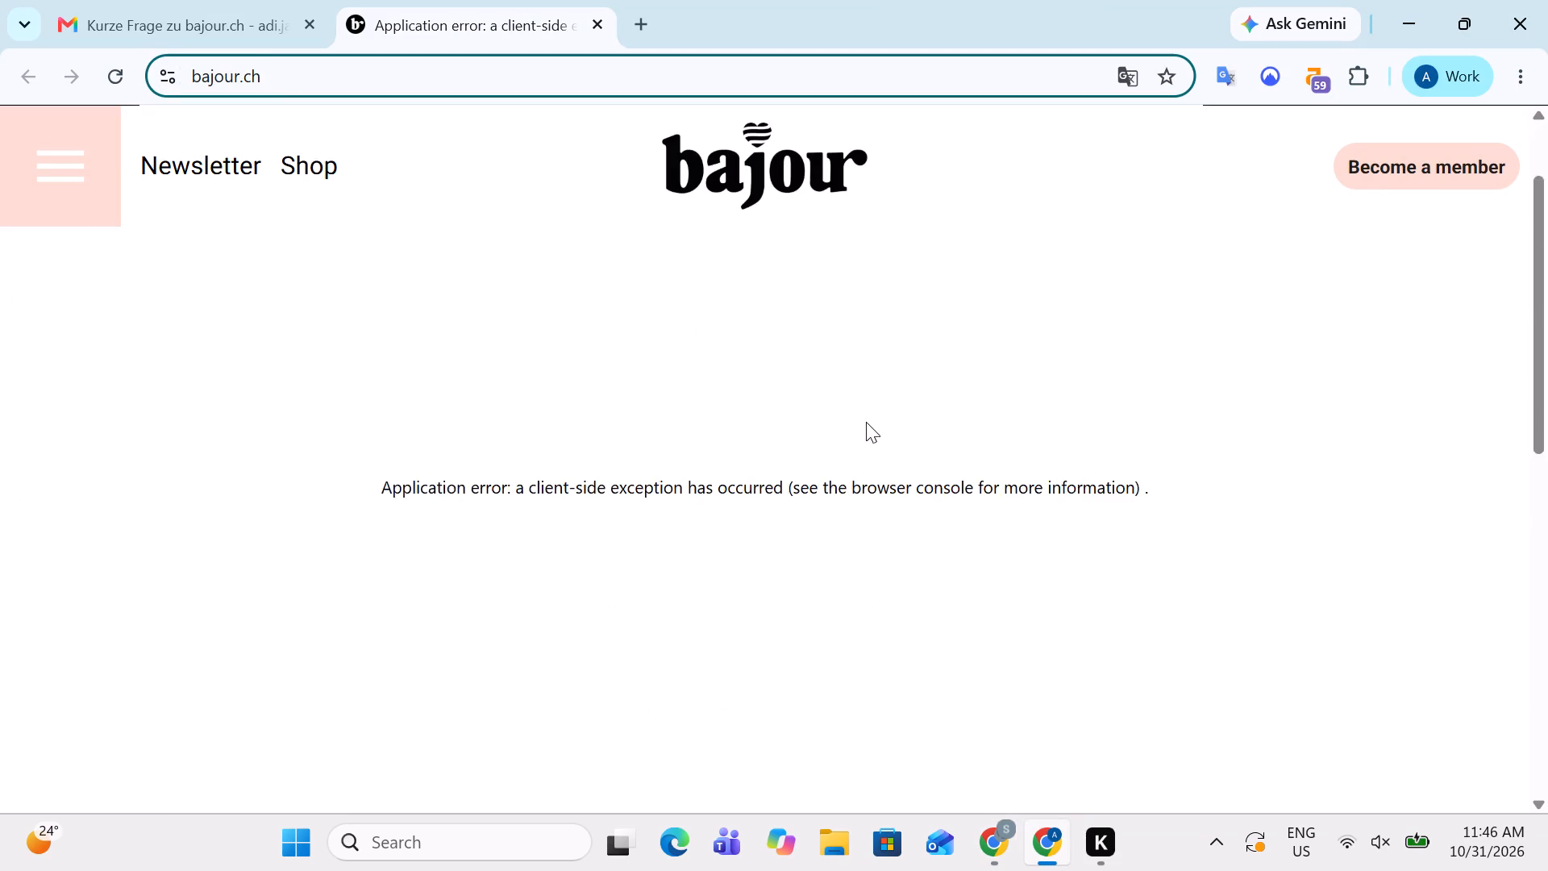
{"action": "scroll", "coordinate": [866, 422], "scroll_direction": "down", "scroll_amount": 9}
{"action": "scroll", "coordinate": [834, 465], "scroll_direction": "up", "scroll_amount": 20}
{"action": "scroll", "coordinate": [834, 465], "scroll_direction": "up", "scroll_amount": 9}
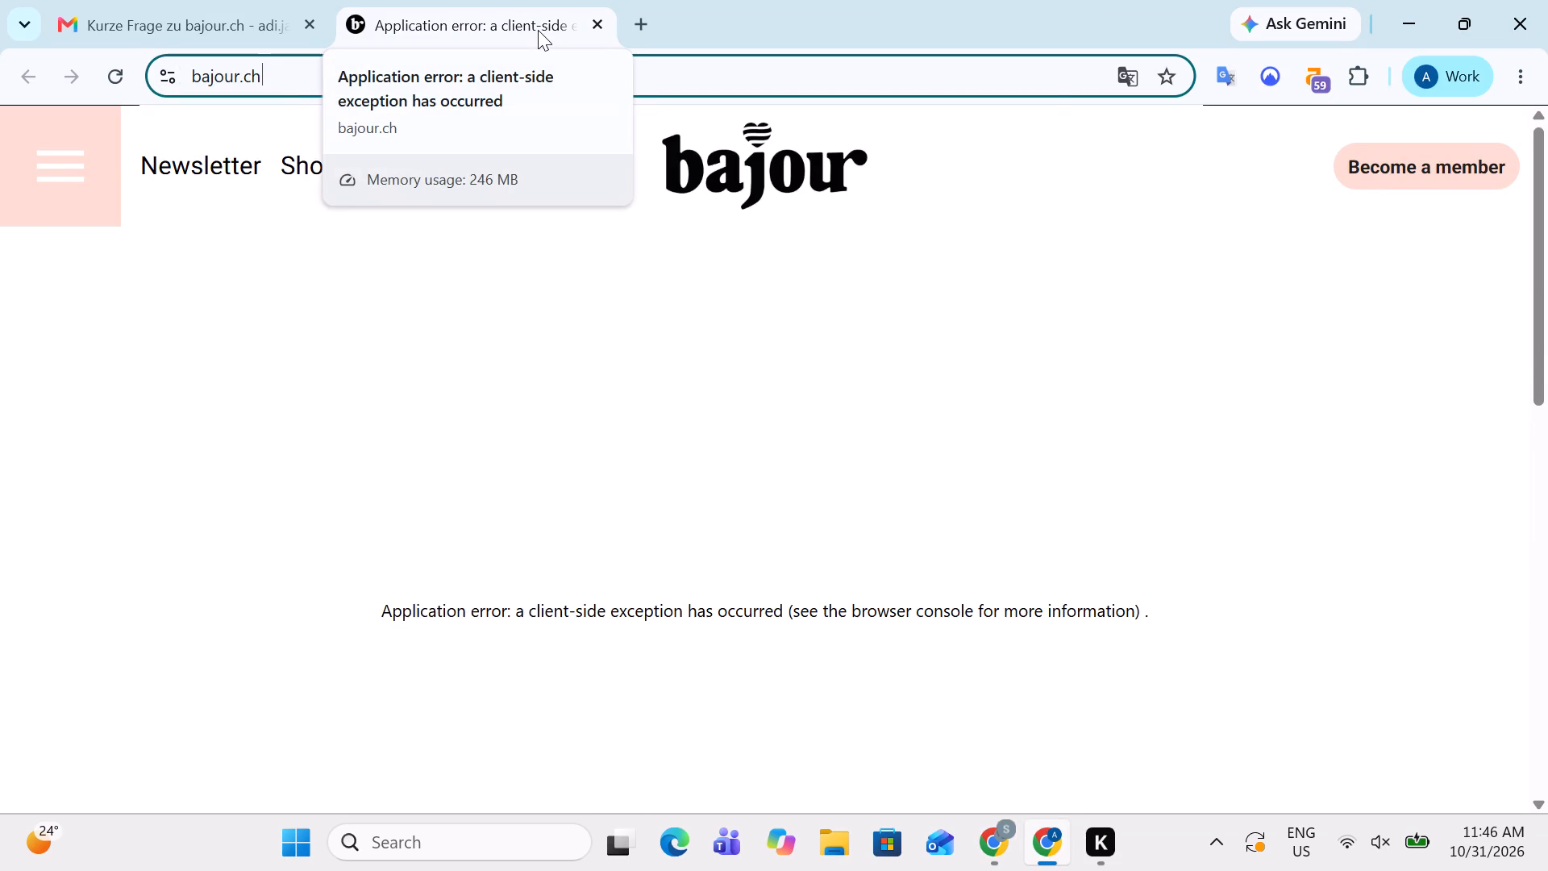
{"action": "left_click", "coordinate": [1313, 81]}
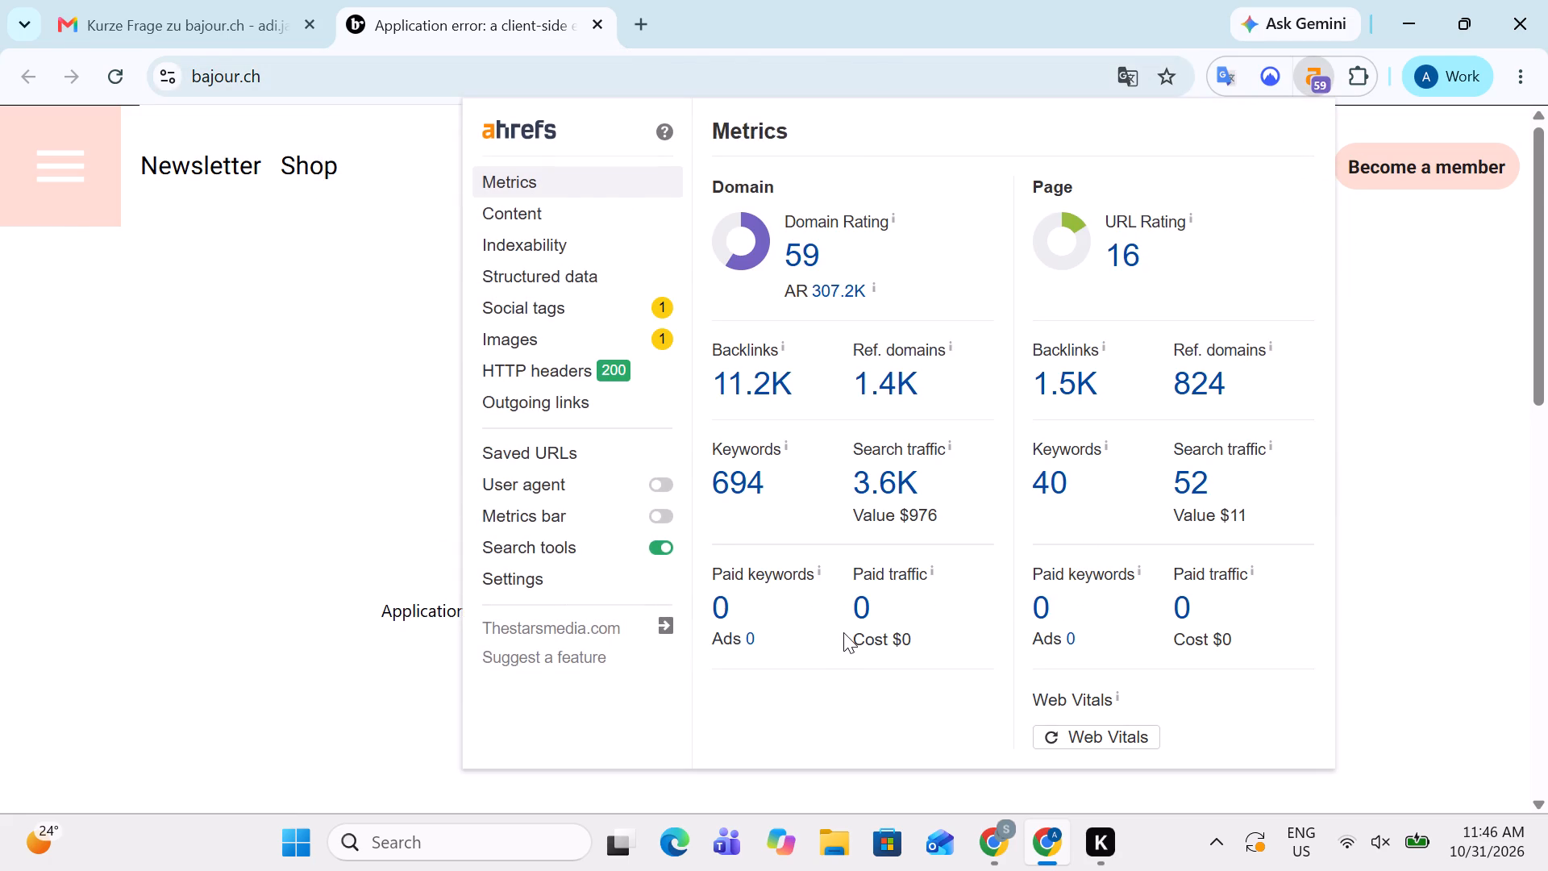
{"action": "key", "text": "alt+Tab"}
{"action": "type", "text": "59"}
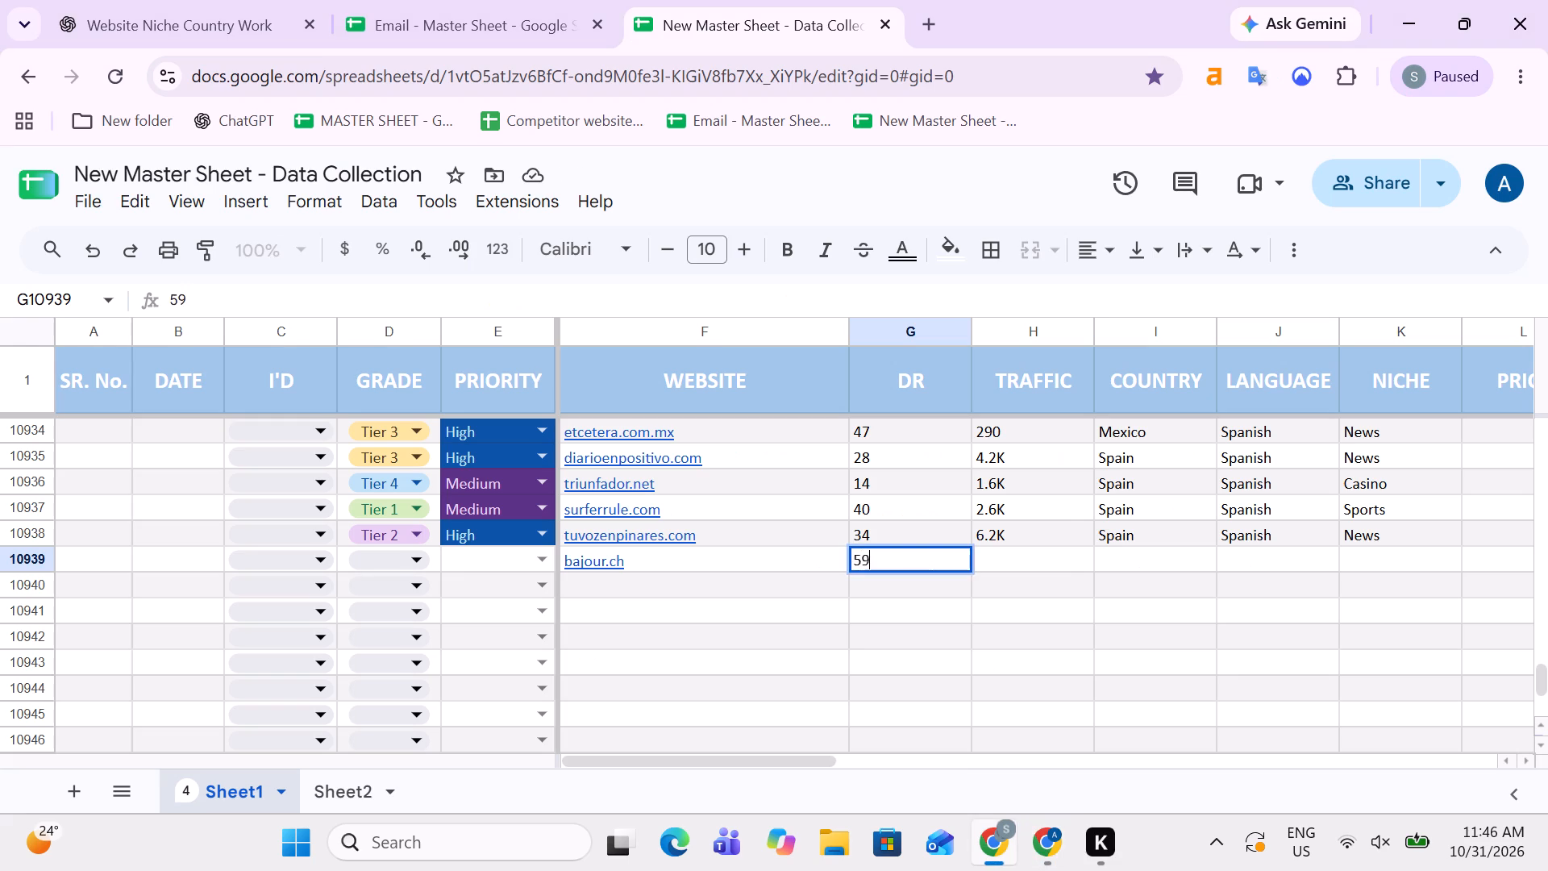
{"action": "key", "text": "Right"}
{"action": "key", "text": "alt+Tab"}
{"action": "key", "text": "alt+Tab"}
{"action": "key", "text": "3"}
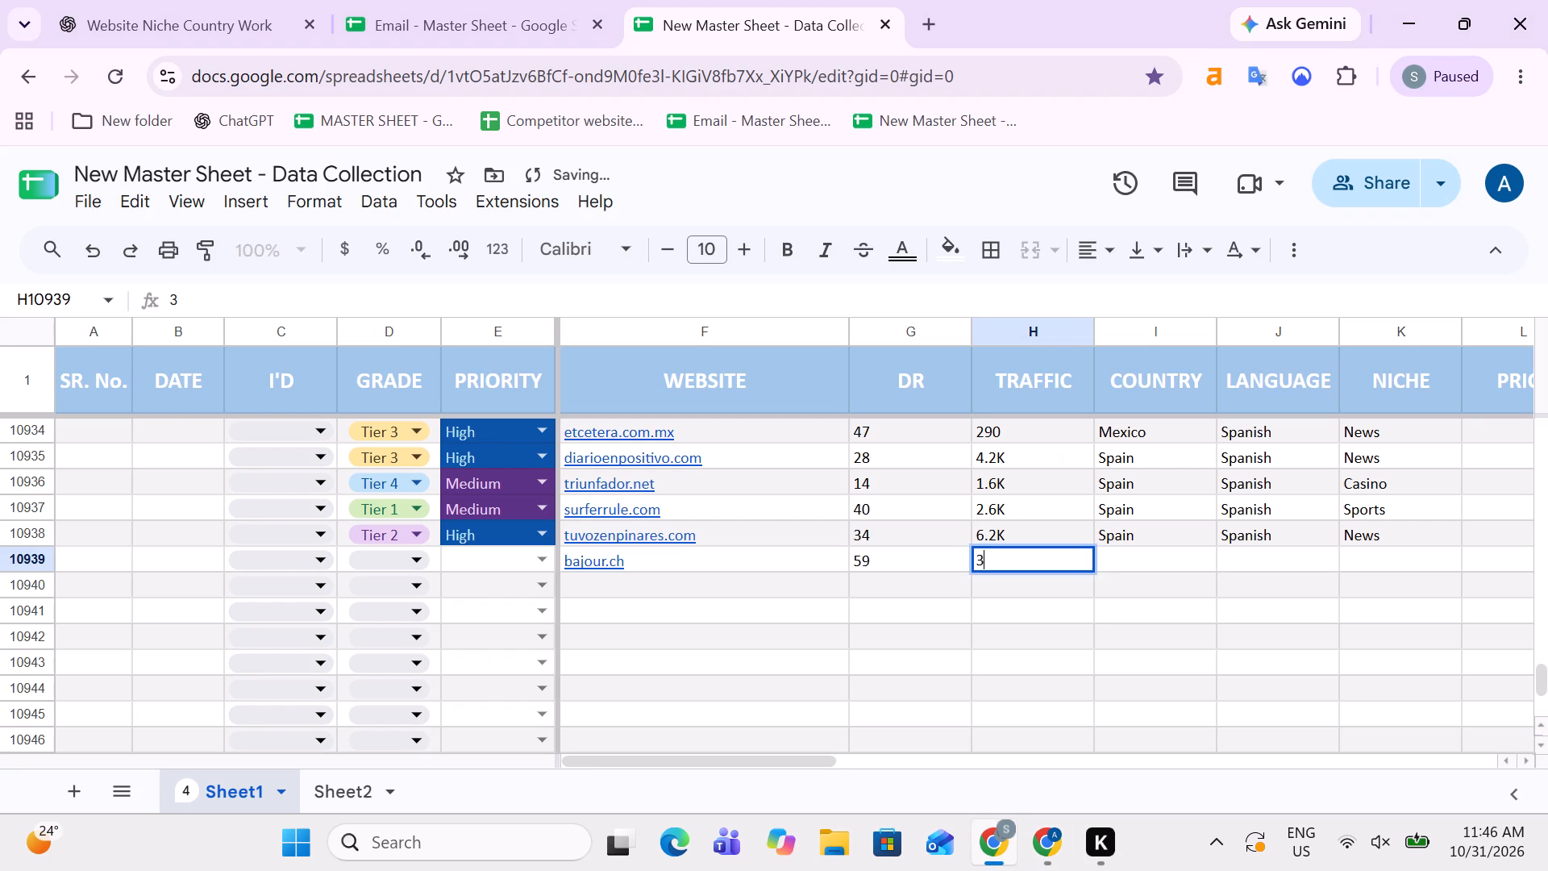
{"action": "type", "text": ".6K"}
{"action": "key", "text": "Right"}
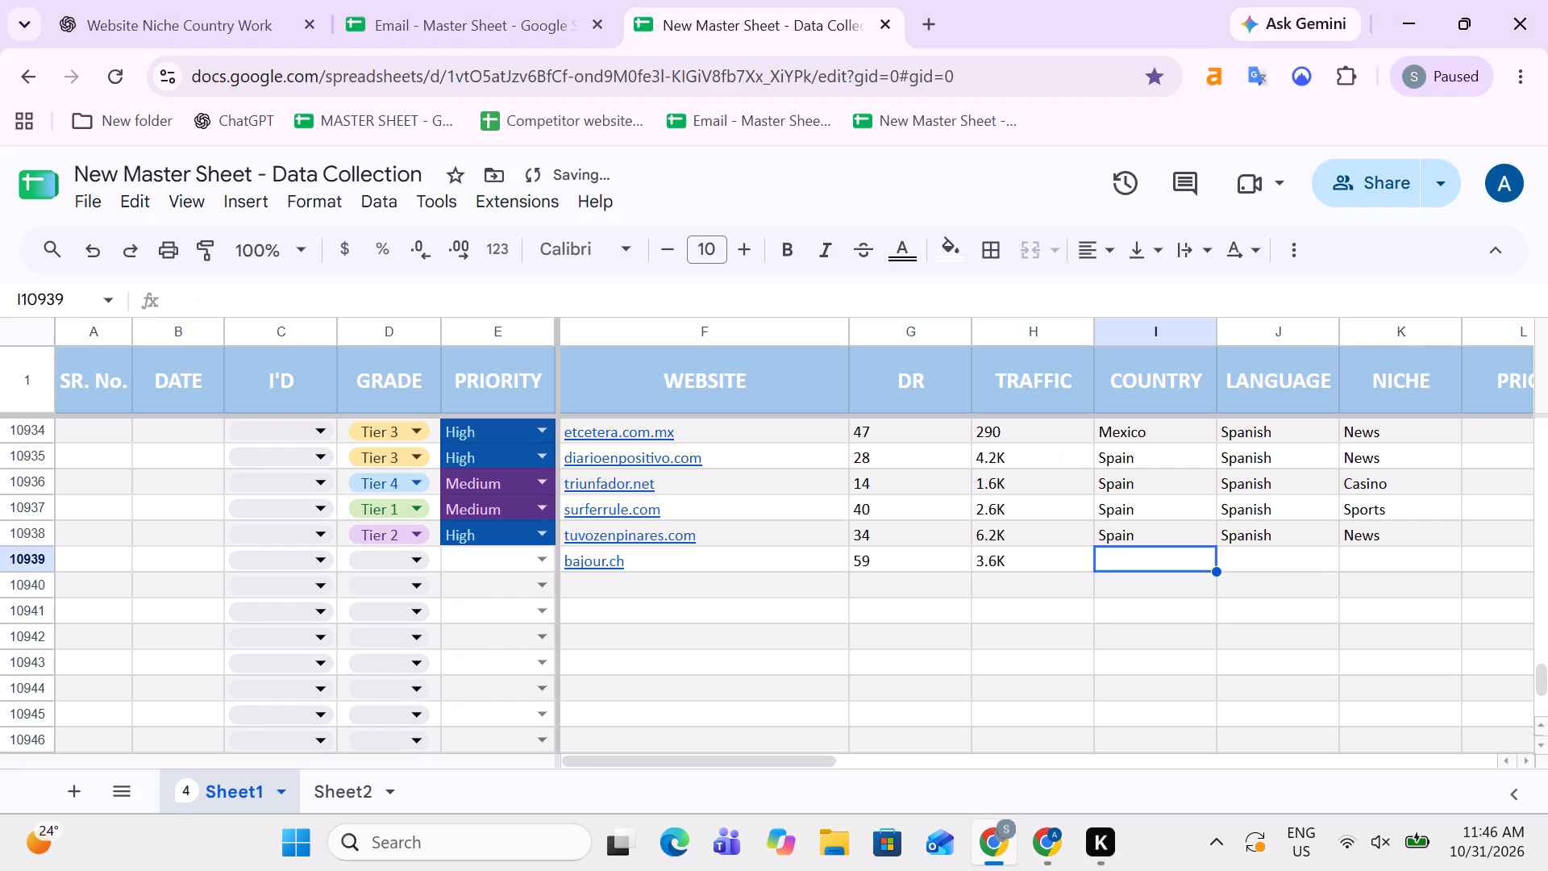
{"action": "key", "text": "alt+Tab"}
{"action": "left_click", "coordinate": [0, 670]}
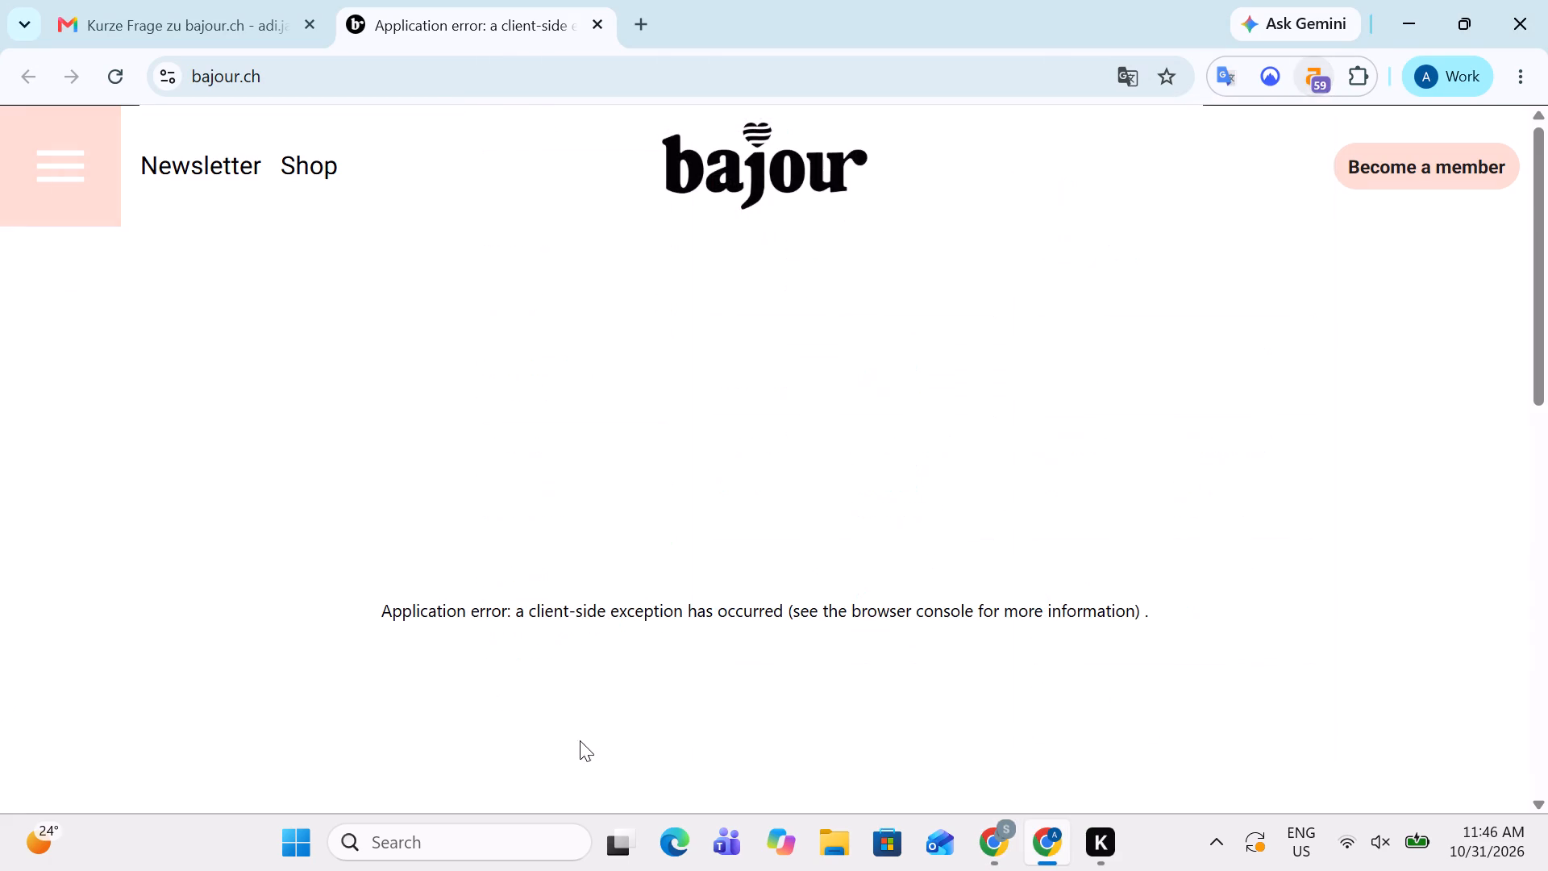
{"action": "scroll", "coordinate": [580, 741], "scroll_direction": "up", "scroll_amount": 5}
{"action": "left_click", "coordinate": [101, 68]}
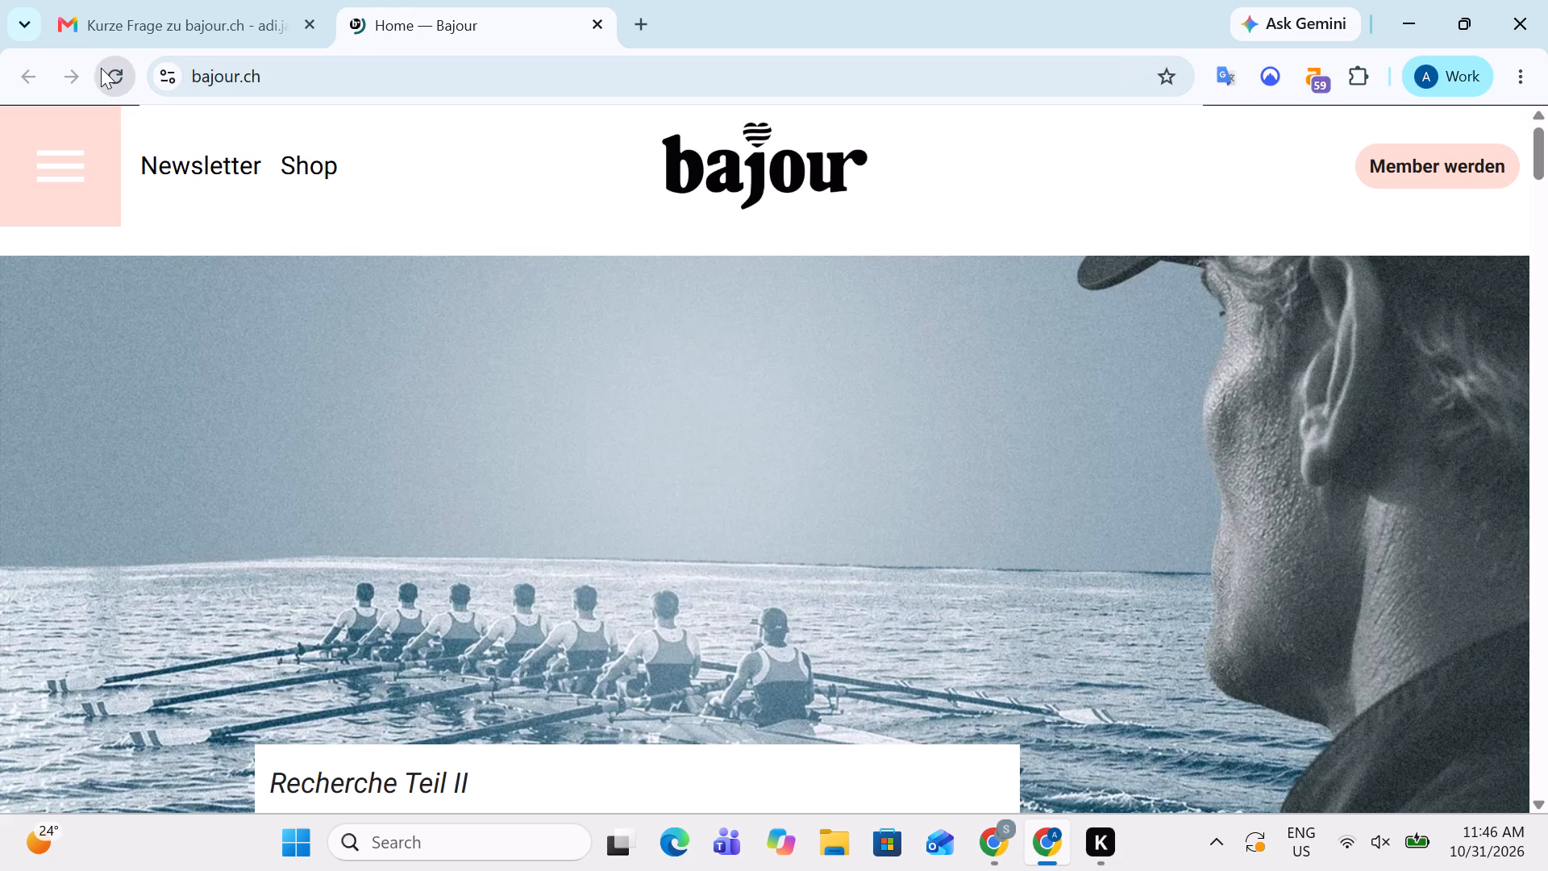
{"action": "scroll", "coordinate": [715, 563], "scroll_direction": "down", "scroll_amount": 4}
{"action": "scroll", "coordinate": [665, 609], "scroll_direction": "down", "scroll_amount": 4}
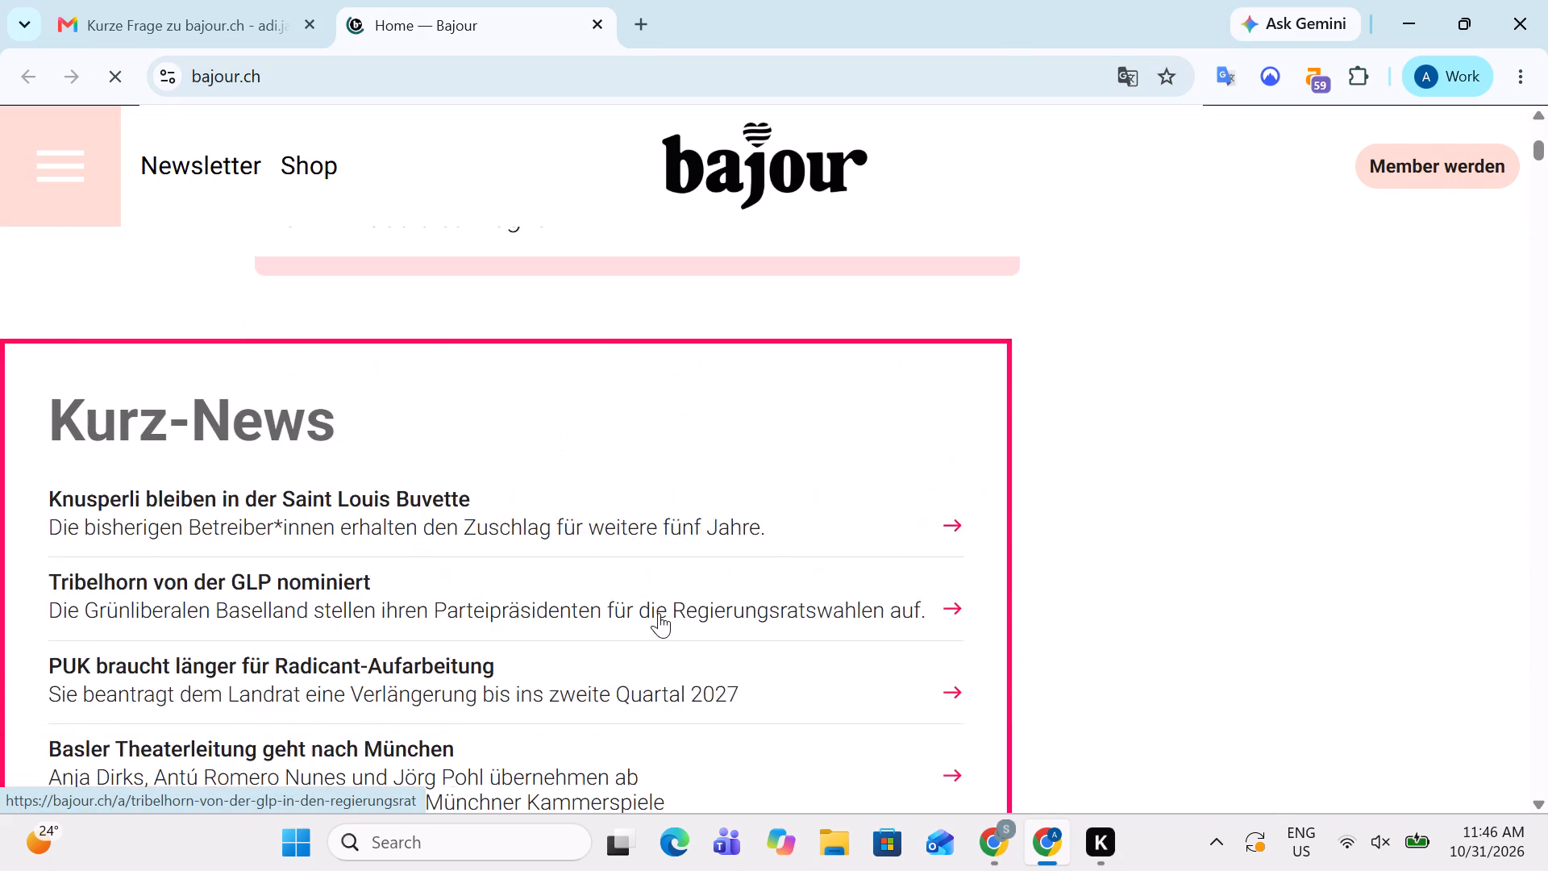
{"action": "scroll", "coordinate": [659, 613], "scroll_direction": "down", "scroll_amount": 9}
{"action": "scroll", "coordinate": [653, 615], "scroll_direction": "up", "scroll_amount": 20}
{"action": "scroll", "coordinate": [653, 615], "scroll_direction": "up", "scroll_amount": 4}
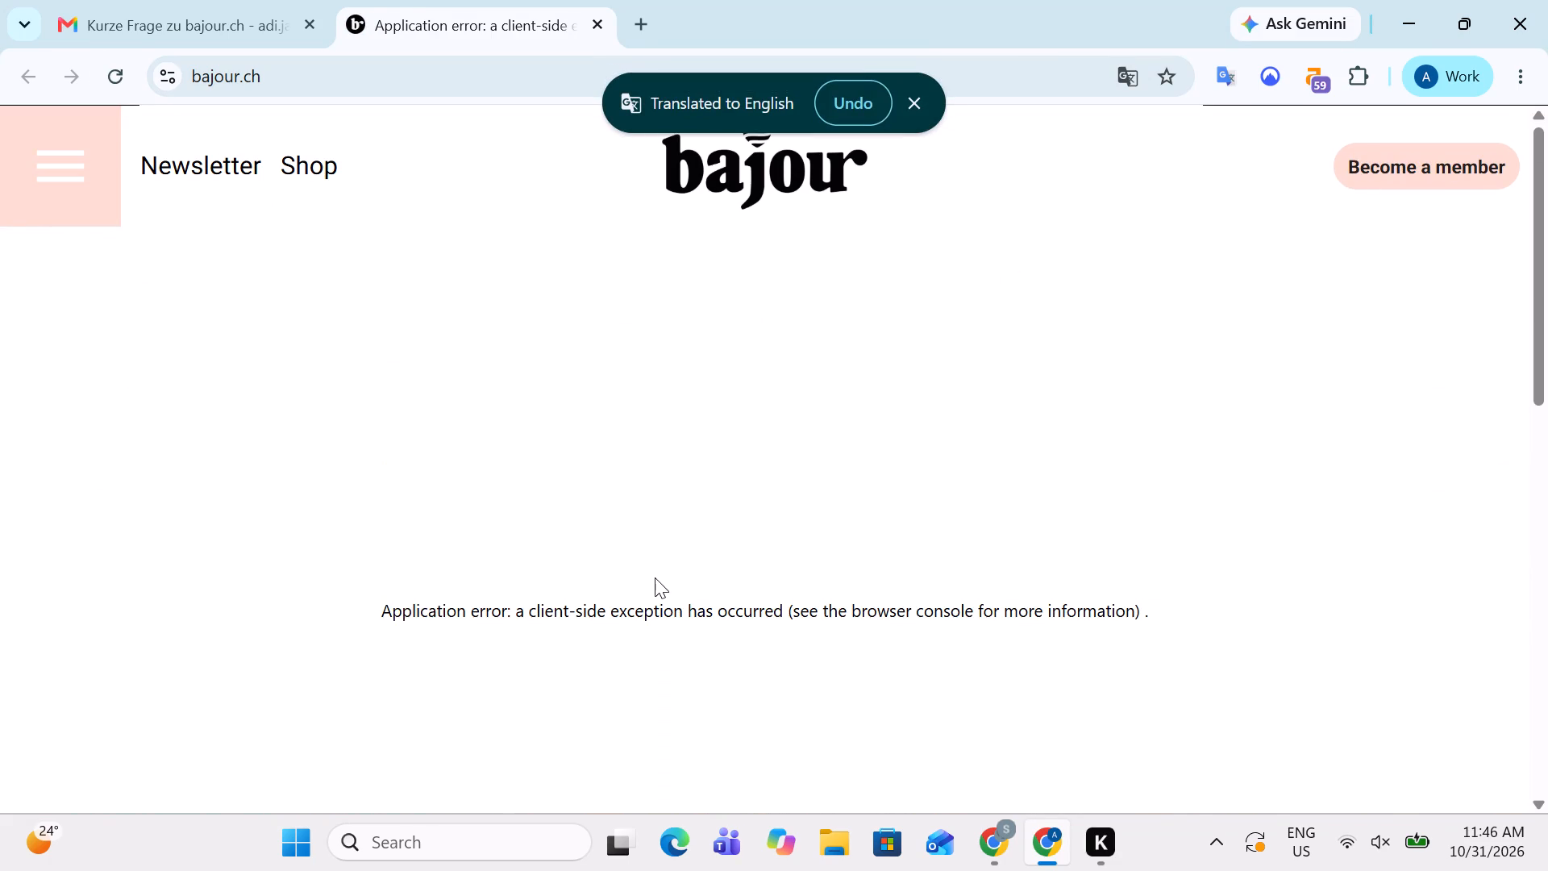
{"action": "left_click", "coordinate": [62, 165]}
{"action": "scroll", "coordinate": [485, 519], "scroll_direction": "down", "scroll_amount": 5}
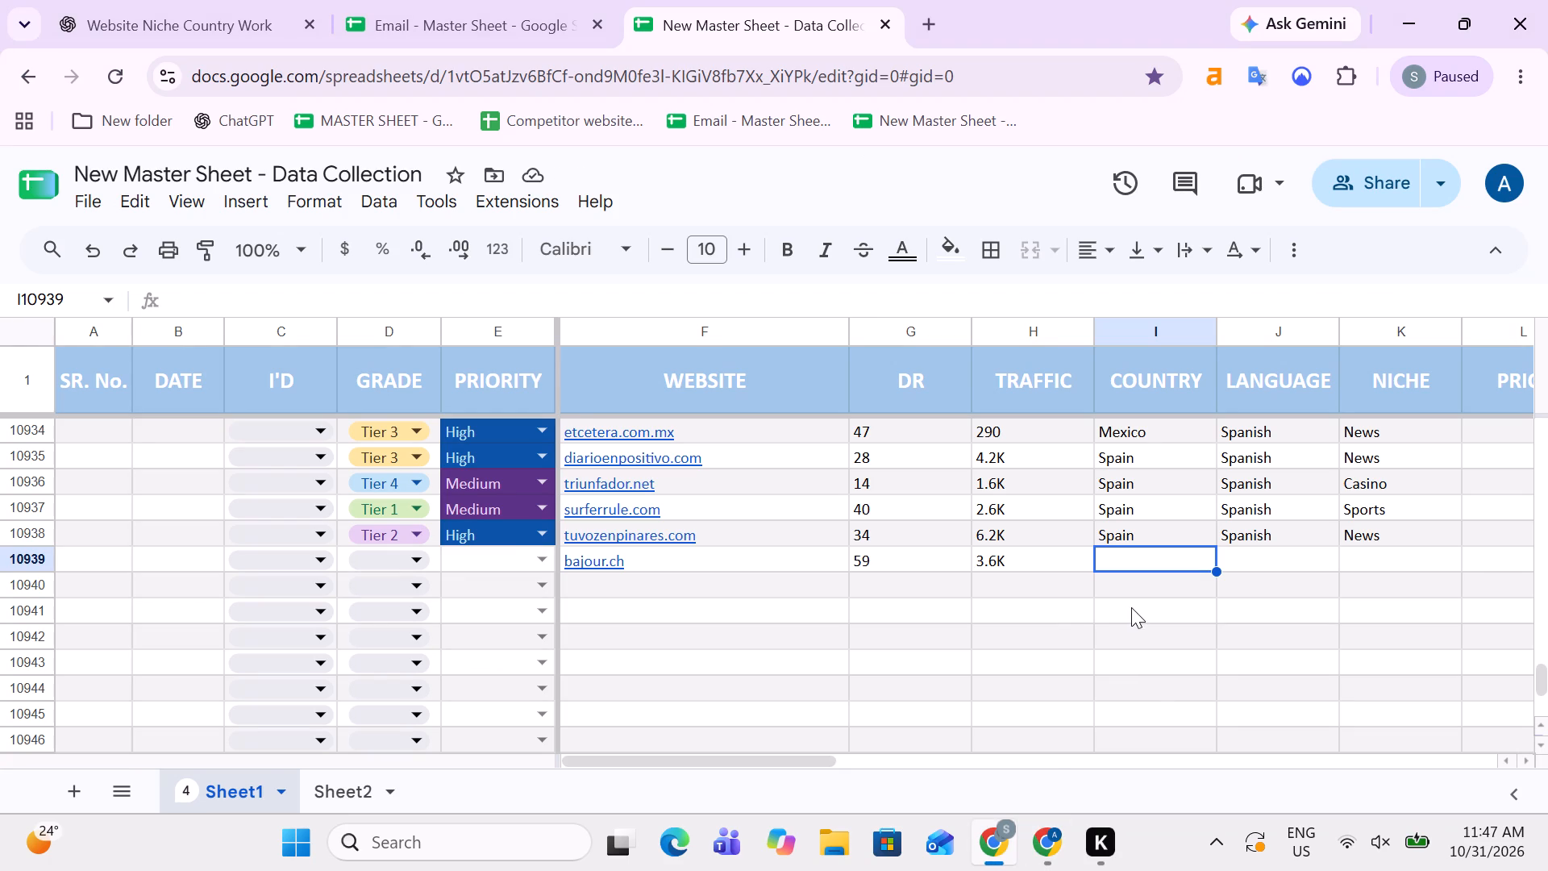
{"action": "key", "text": "alt+Tab"}
{"action": "key", "text": "ctrl+shift+t"}
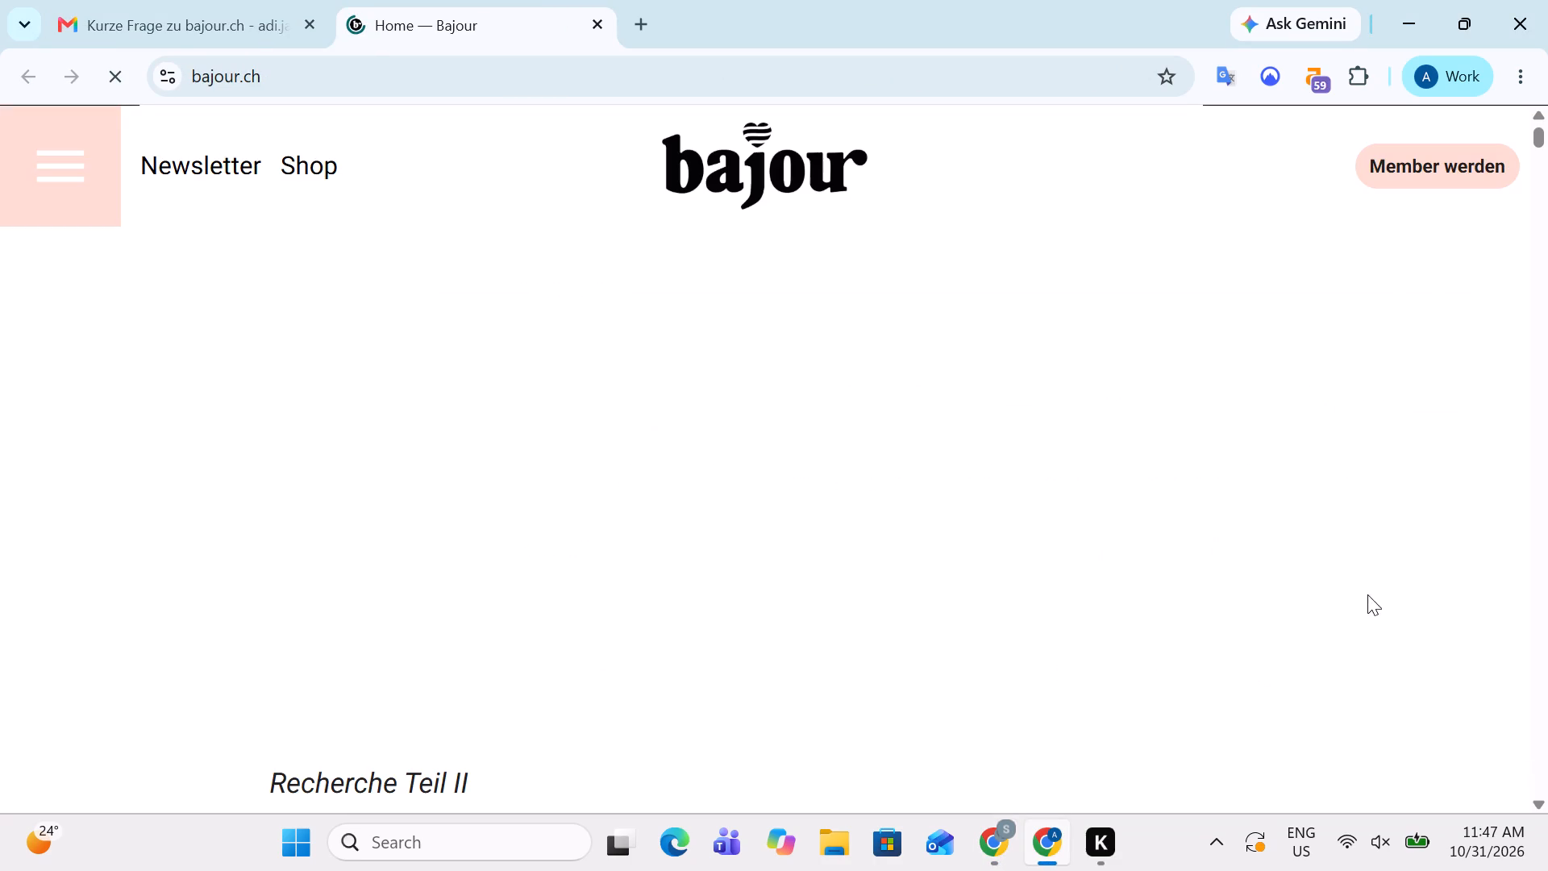
{"action": "left_click", "coordinate": [1117, 70]}
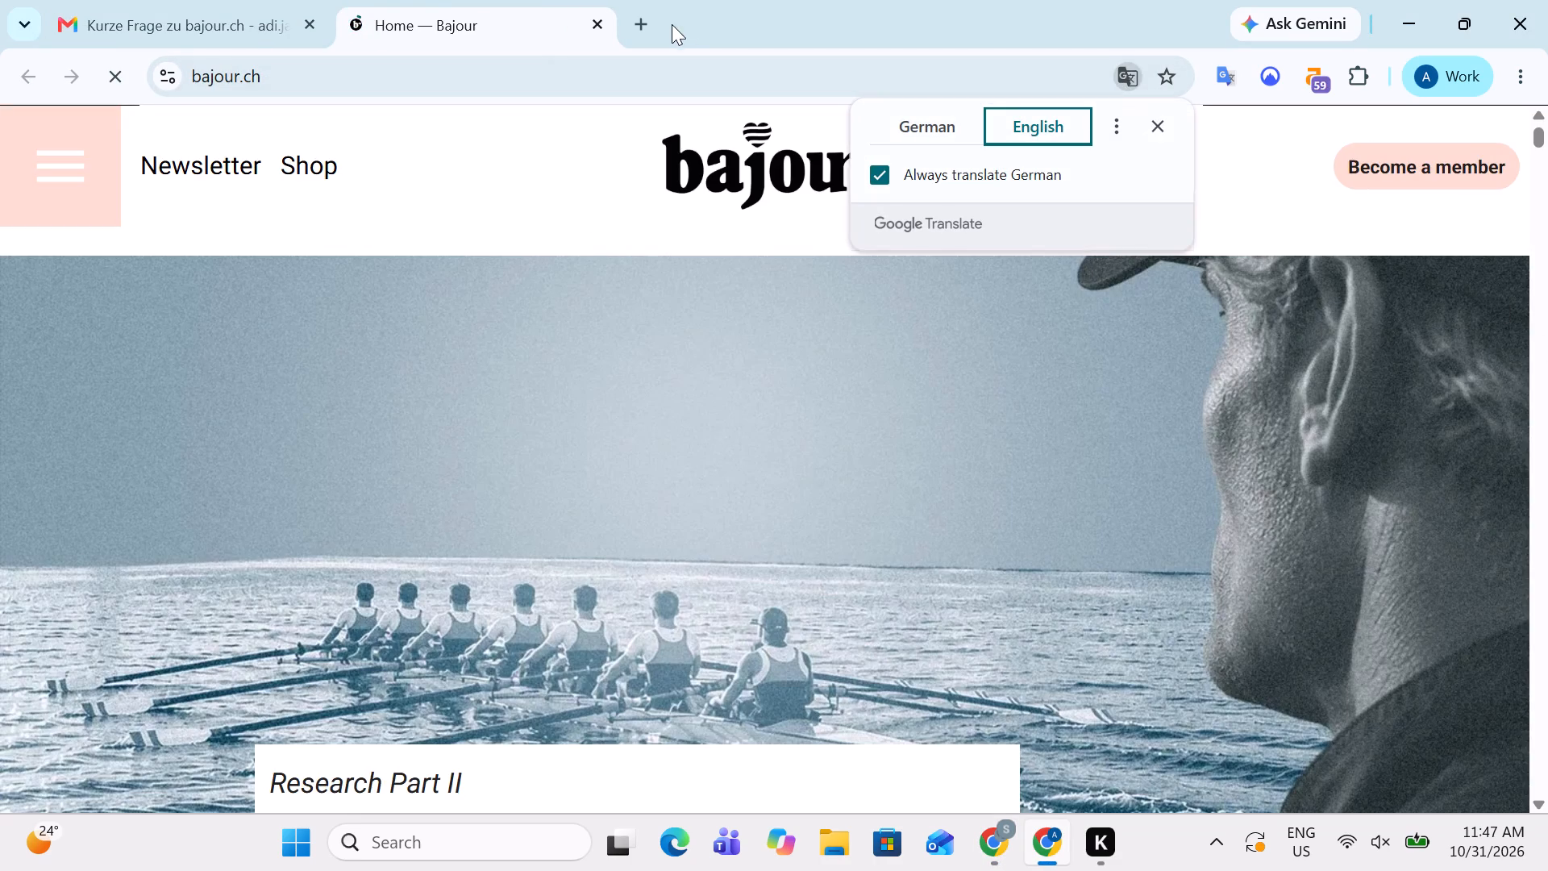
{"action": "left_click", "coordinate": [607, 23]}
{"action": "left_click", "coordinate": [597, 23]}
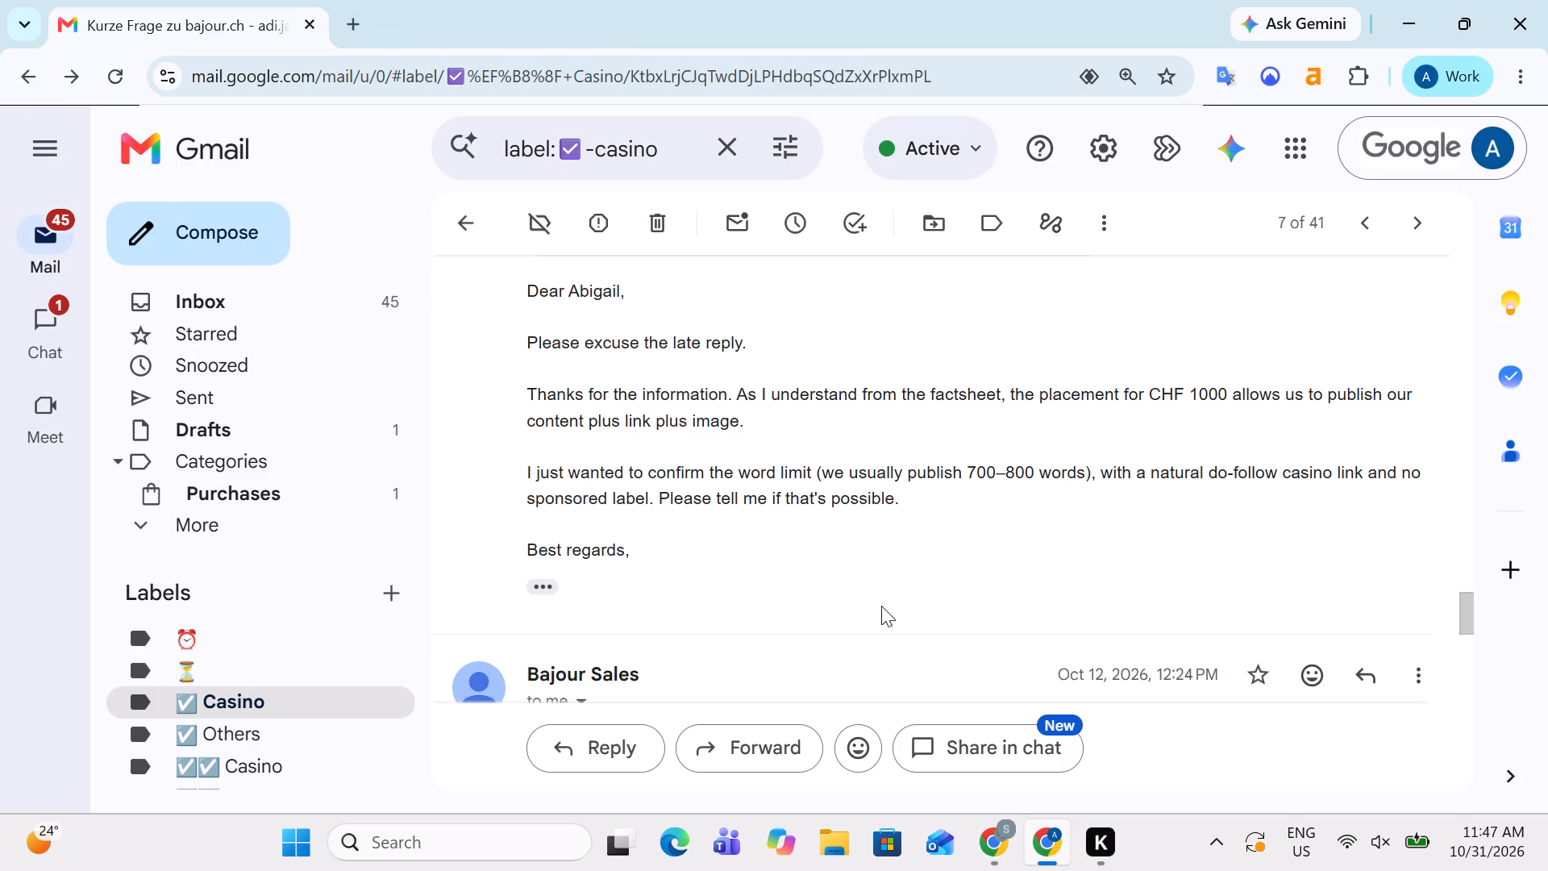
Enter Swiss as the country and German as the language for bajour.ch in row 10939 of the New Master Sheet.
{"action": "key", "text": "alt+Tab"}
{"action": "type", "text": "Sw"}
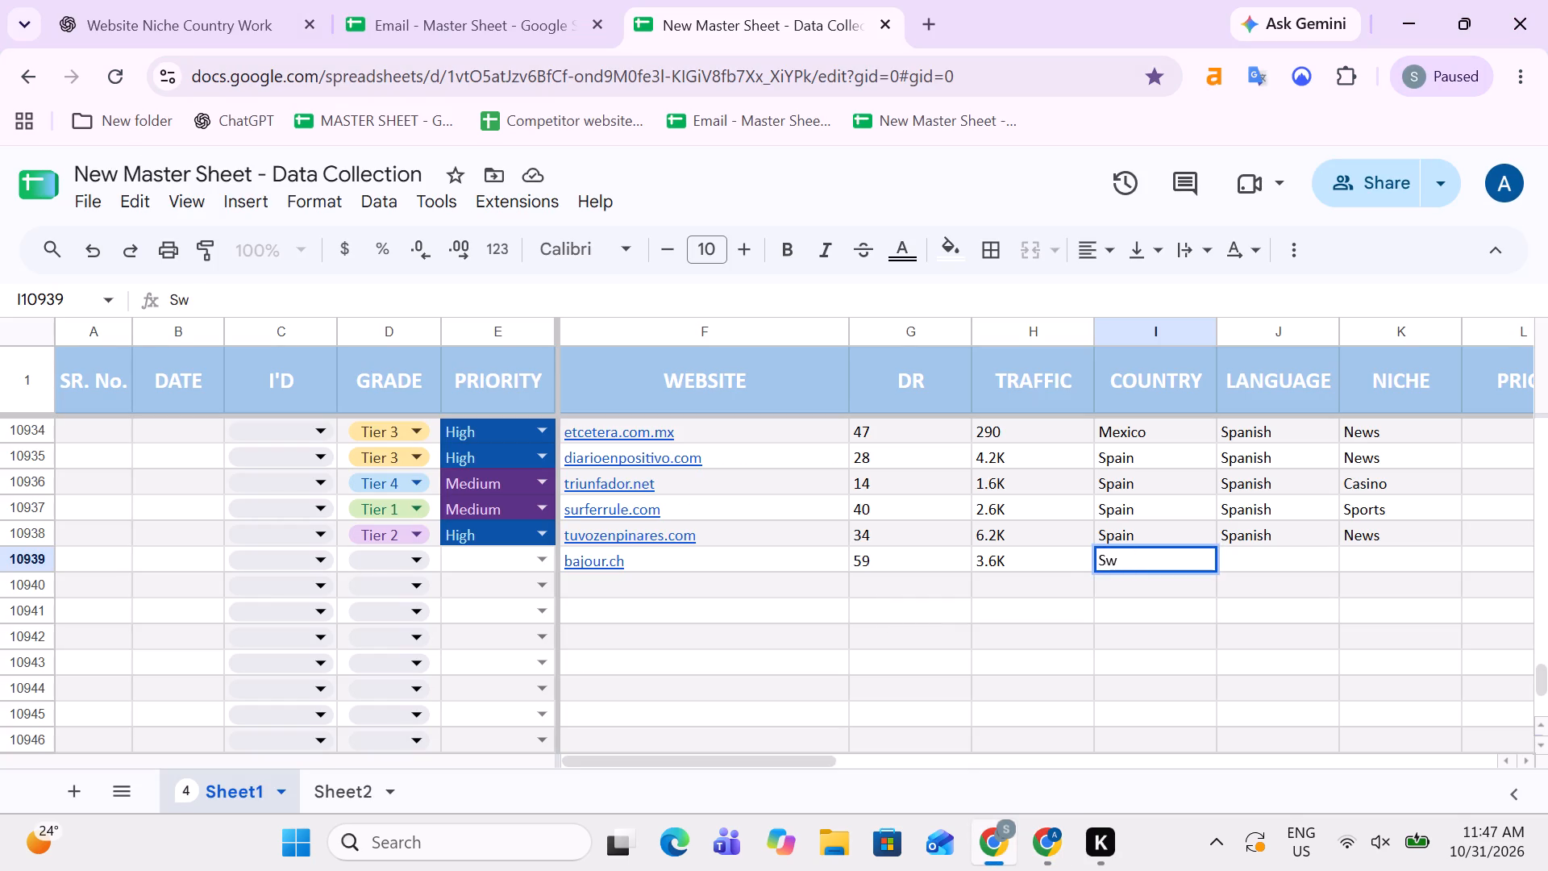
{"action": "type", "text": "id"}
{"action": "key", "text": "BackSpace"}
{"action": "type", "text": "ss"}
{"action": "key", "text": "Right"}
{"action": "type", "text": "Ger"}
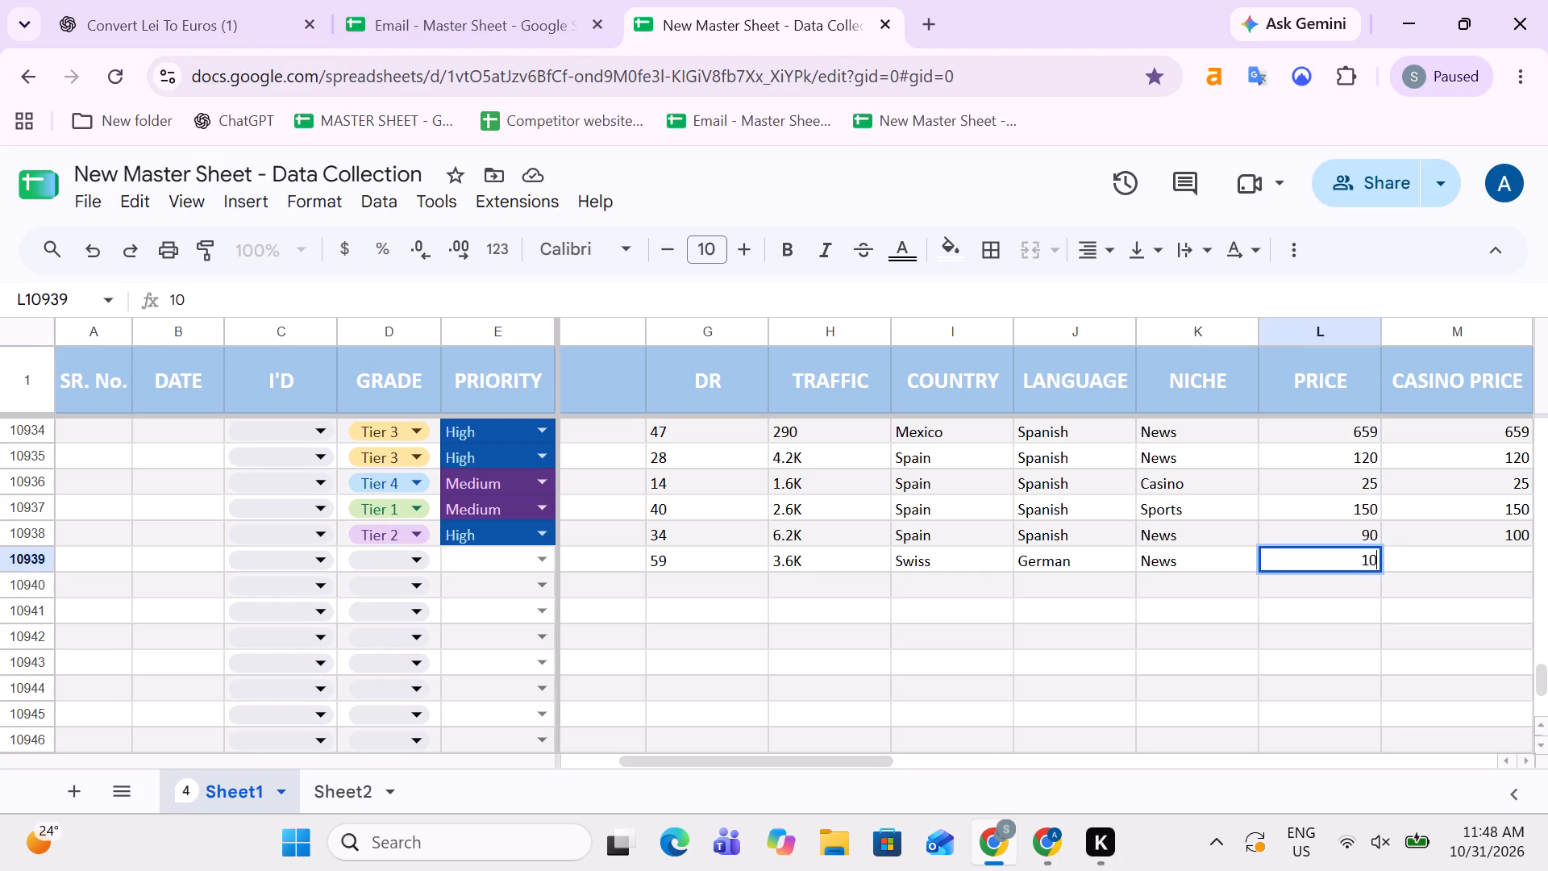
Enter 1086 as the price for bajour.ch in row 10939.
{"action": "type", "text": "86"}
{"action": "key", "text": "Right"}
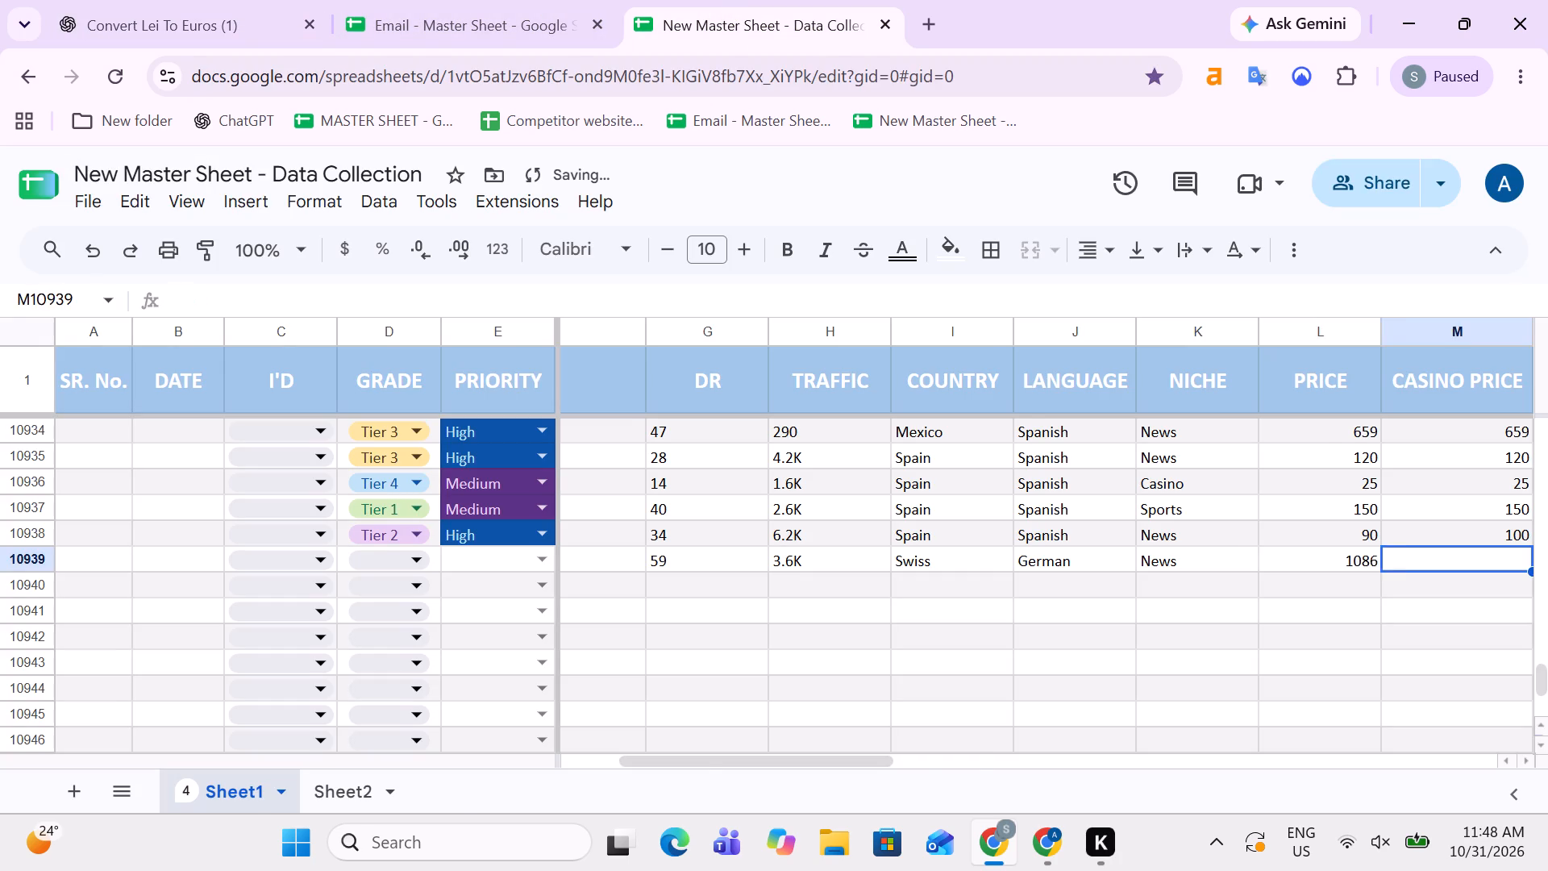
Set the link policy in row 10939 to Sponsored Tag, leaving the casino price and status blank.
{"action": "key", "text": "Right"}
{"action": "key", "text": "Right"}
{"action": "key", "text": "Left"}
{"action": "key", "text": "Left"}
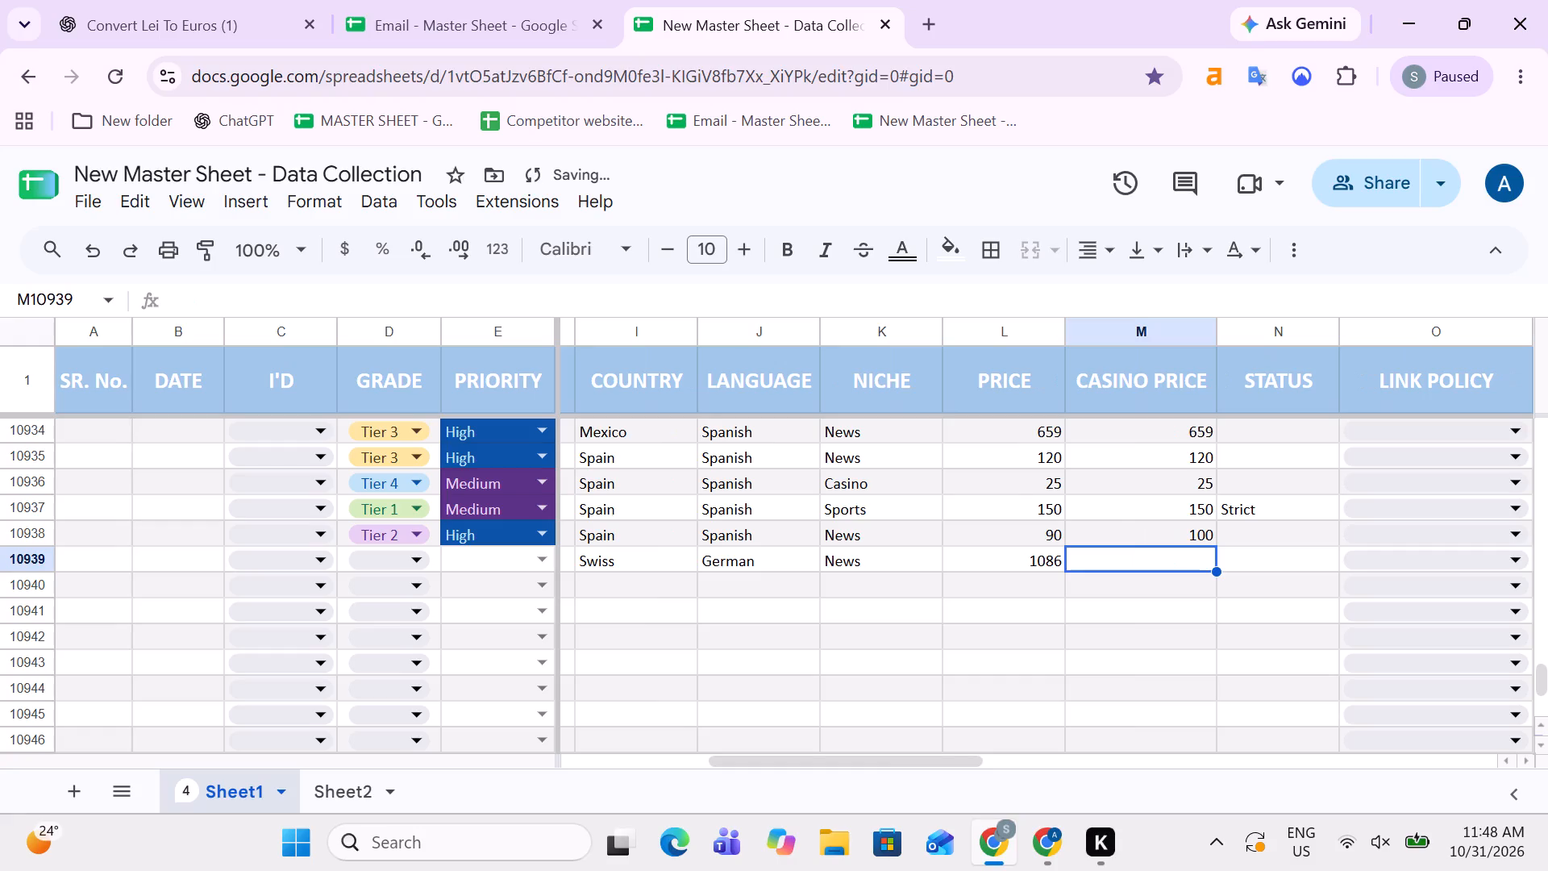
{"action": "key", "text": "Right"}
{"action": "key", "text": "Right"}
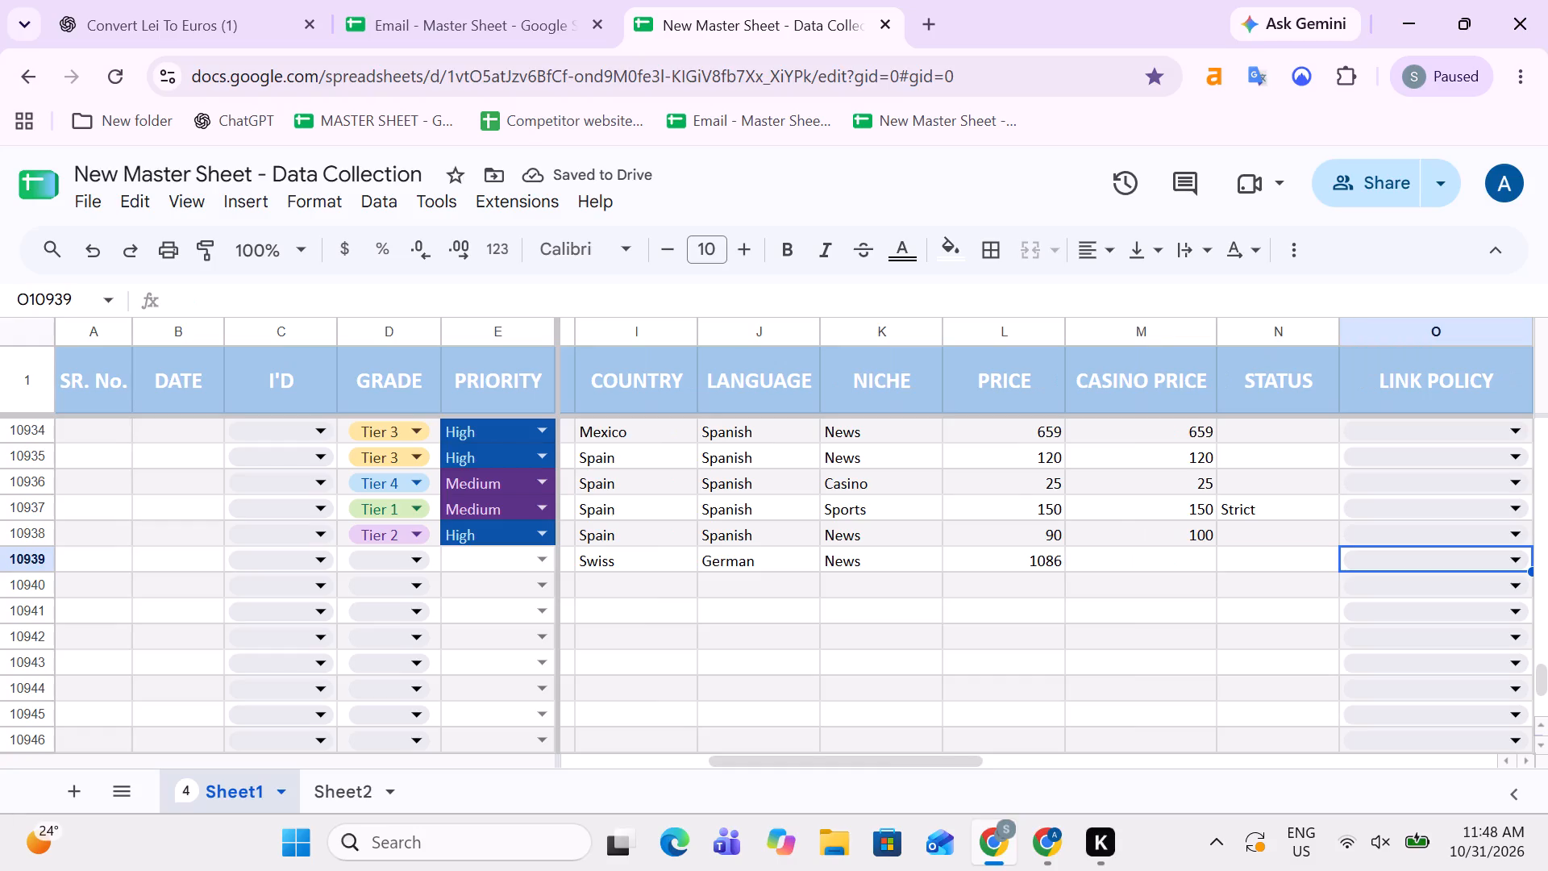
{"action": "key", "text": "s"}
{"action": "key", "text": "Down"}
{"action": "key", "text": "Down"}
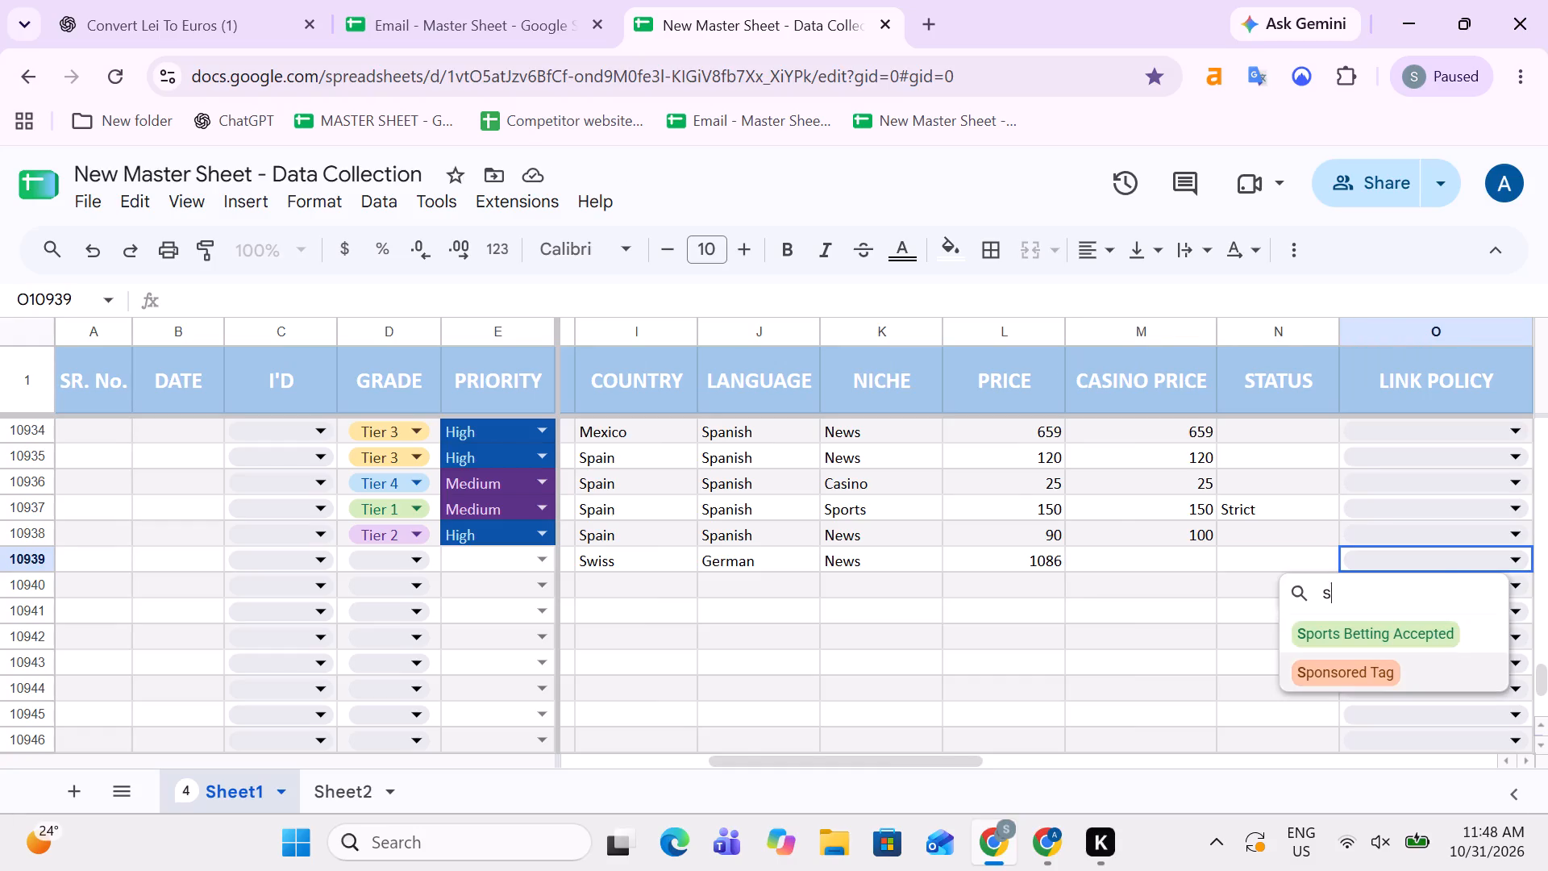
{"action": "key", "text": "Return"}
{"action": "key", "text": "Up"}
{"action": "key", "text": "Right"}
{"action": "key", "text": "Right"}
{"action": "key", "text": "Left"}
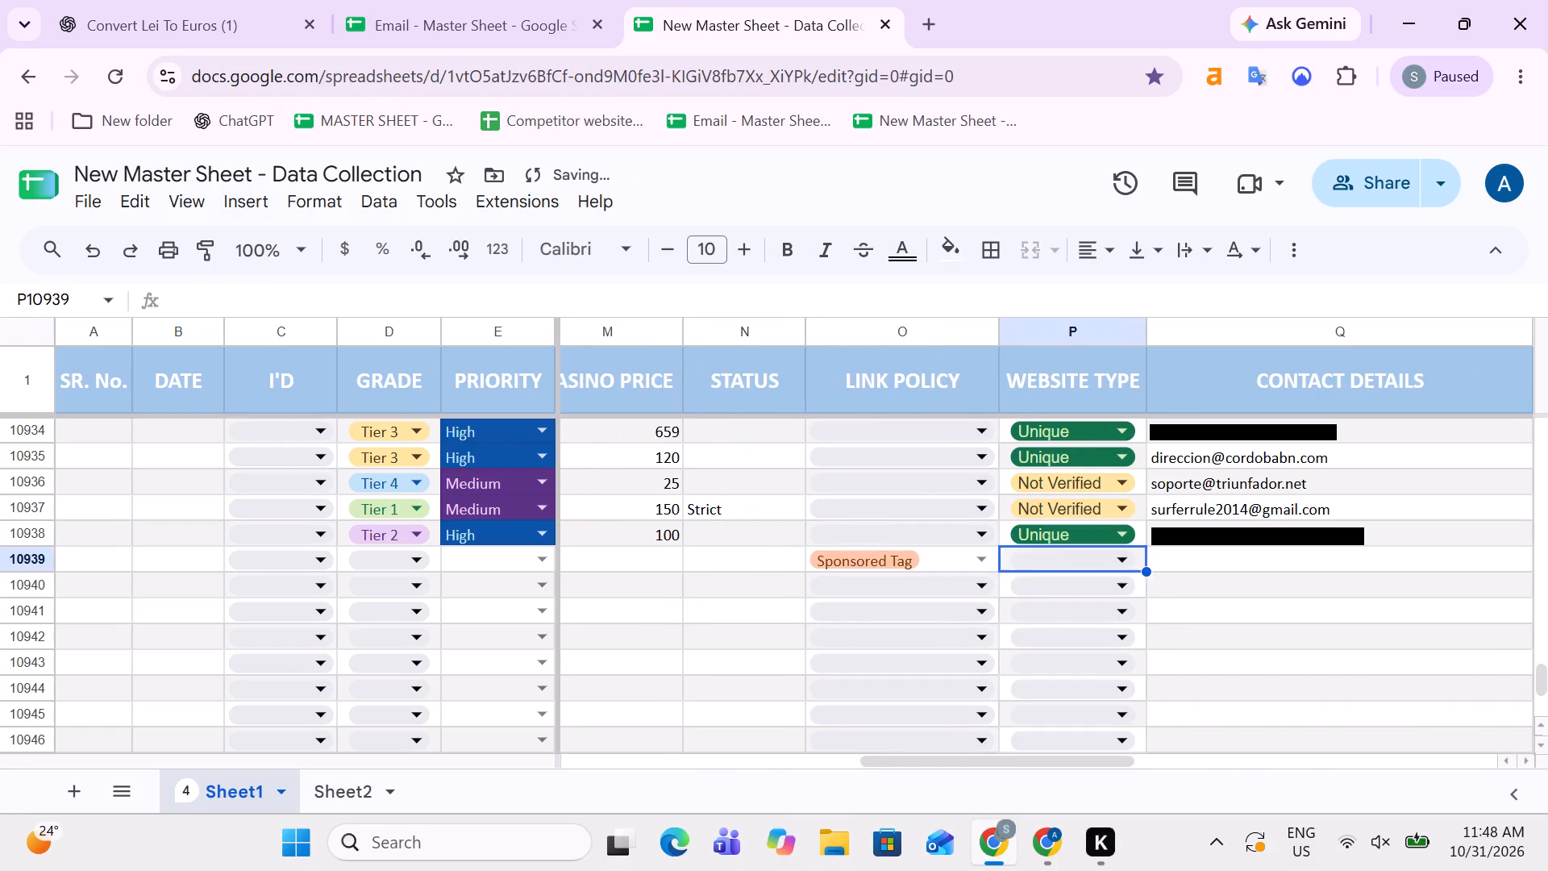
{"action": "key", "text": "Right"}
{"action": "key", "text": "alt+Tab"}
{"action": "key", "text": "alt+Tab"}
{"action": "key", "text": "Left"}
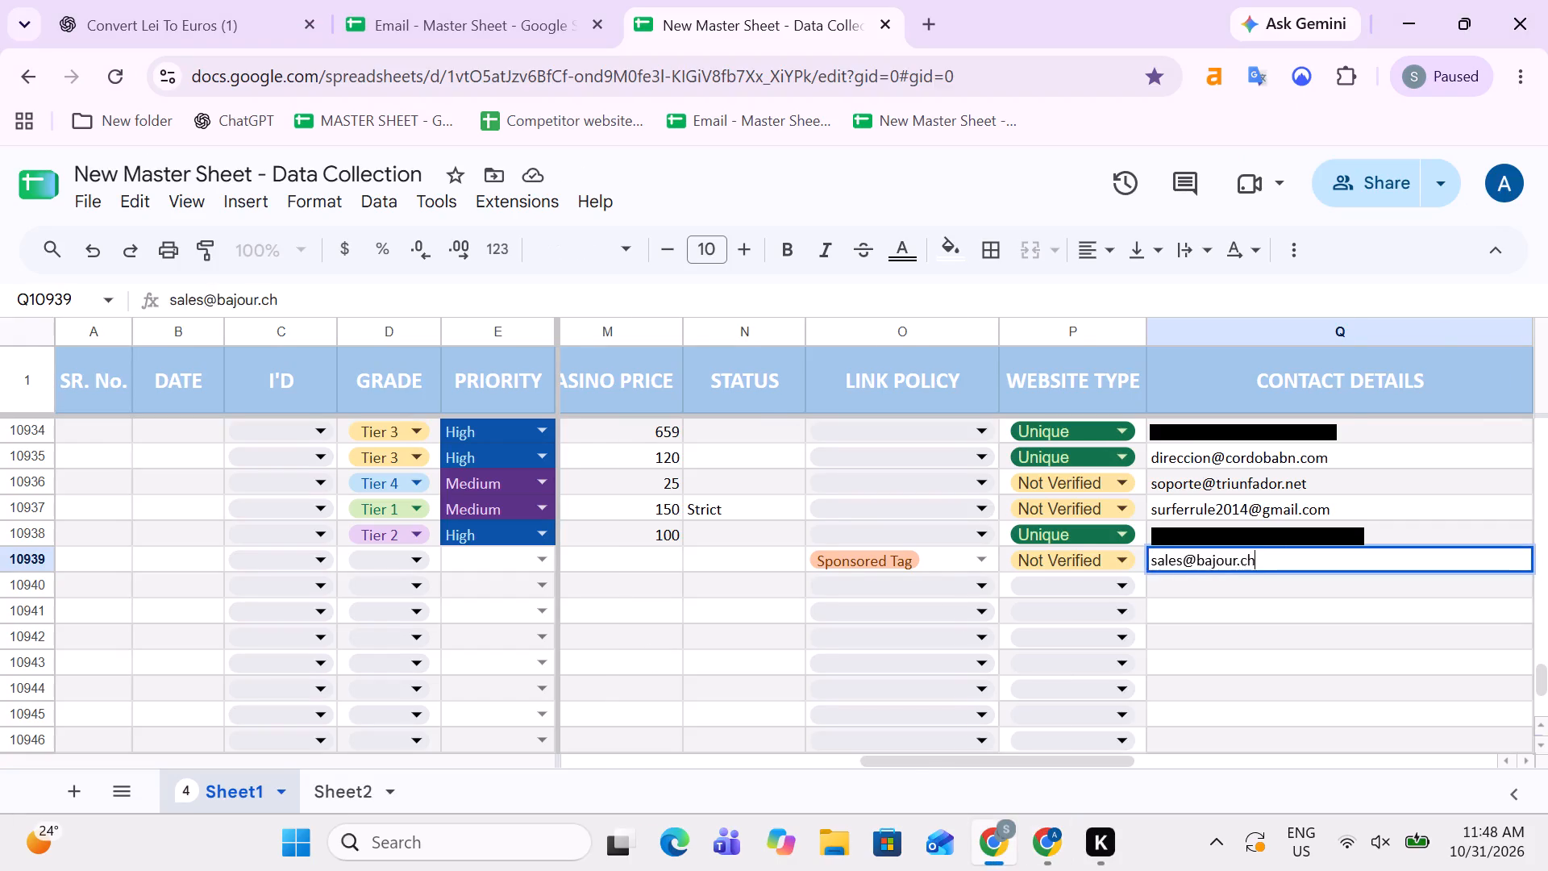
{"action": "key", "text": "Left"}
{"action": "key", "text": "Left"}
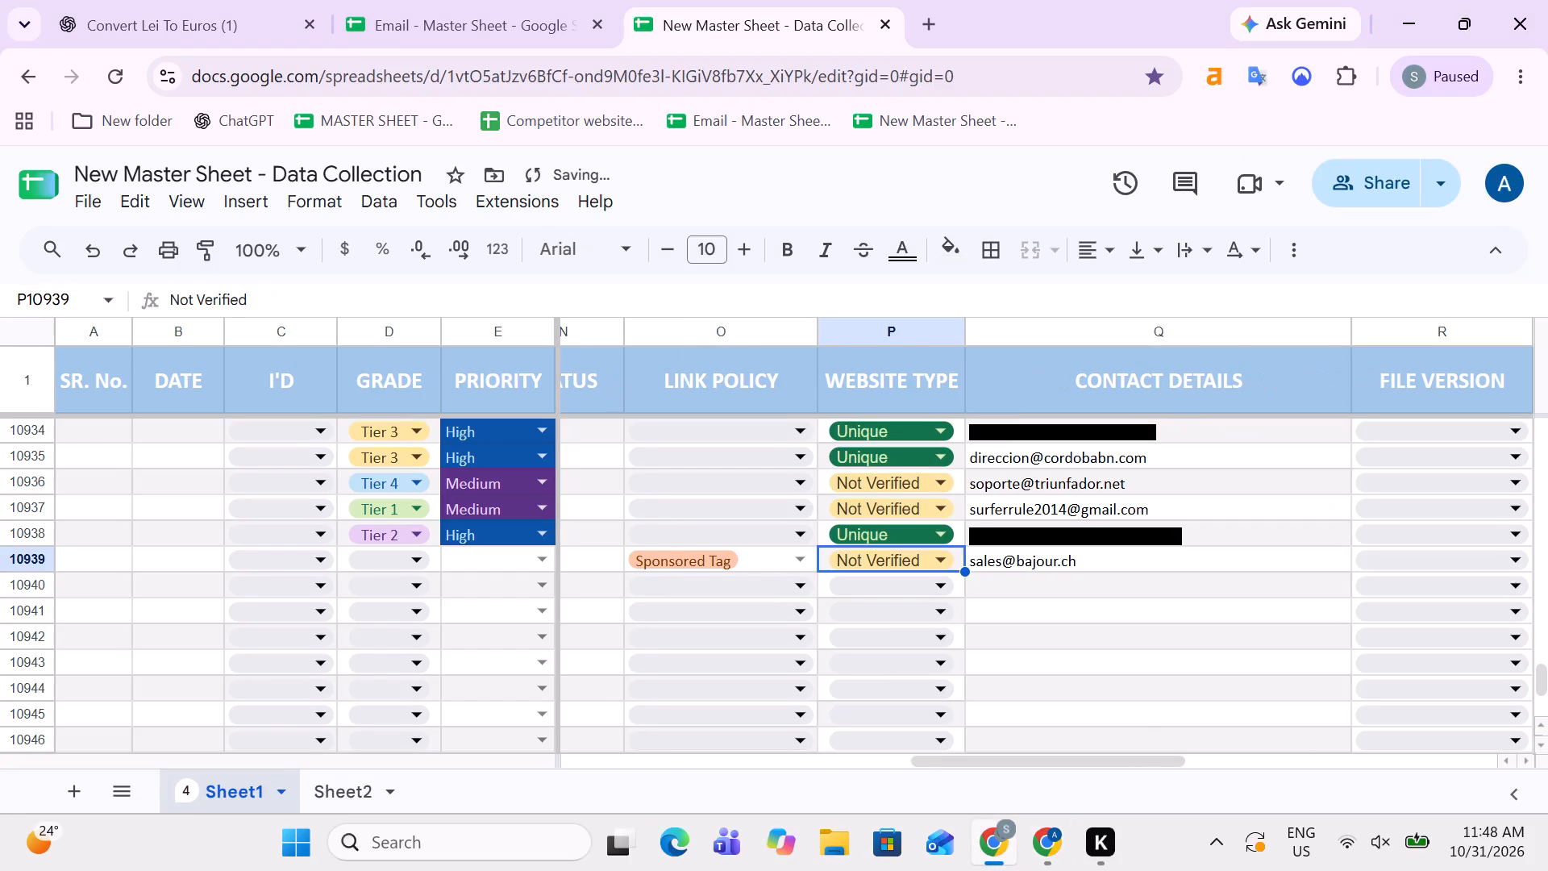
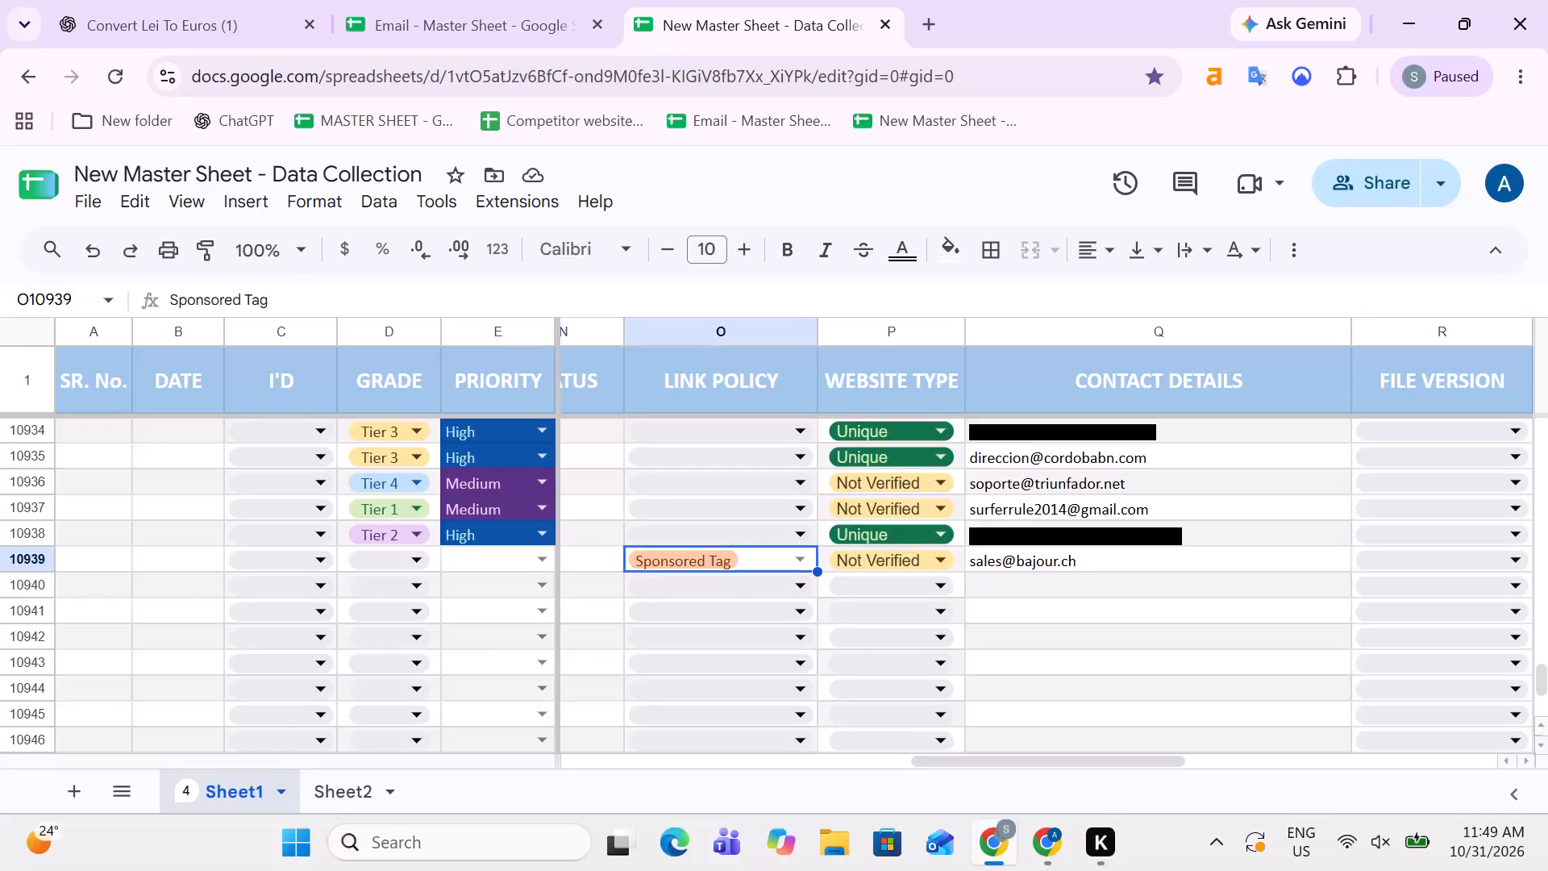
Review the bajour.ch entries across row 10939, from website and metrics through price, link policy, website type and contact details.
{"action": "key", "text": "Right"}
{"action": "key", "text": "Left"}
{"action": "key", "text": "Left"}
{"action": "key", "text": "Left"}
{"action": "key", "text": "Left"}
{"action": "key", "text": "Left"}
{"action": "key", "text": "Left"}
{"action": "key", "text": "Left"}
{"action": "key", "text": "Left"}
{"action": "key", "text": "Left"}
{"action": "key", "text": "Left"}
{"action": "key", "text": "Left"}
{"action": "key", "text": "Left"}
{"action": "key", "text": "Left"}
{"action": "key", "text": "Left"}
{"action": "key", "text": "Left"}
{"action": "key", "text": "Left"}
{"action": "key", "text": "Left"}
{"action": "key", "text": "Left"}
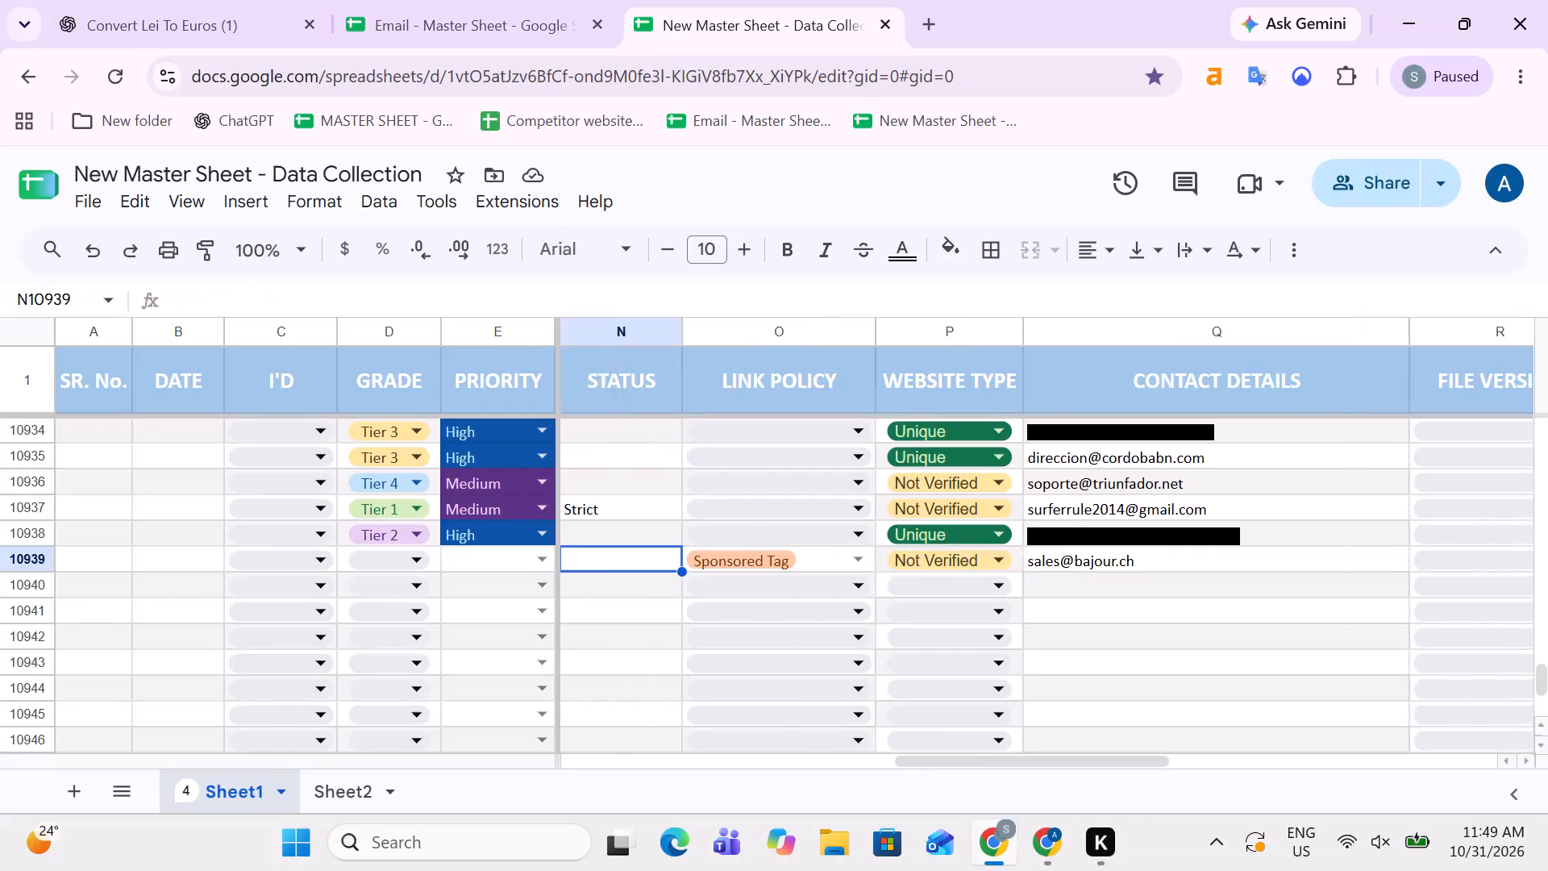
{"action": "key", "text": "Right"}
{"action": "key", "text": "Right"}
{"action": "key", "text": "Right"}
{"action": "key", "text": "Right"}
{"action": "key", "text": "Right"}
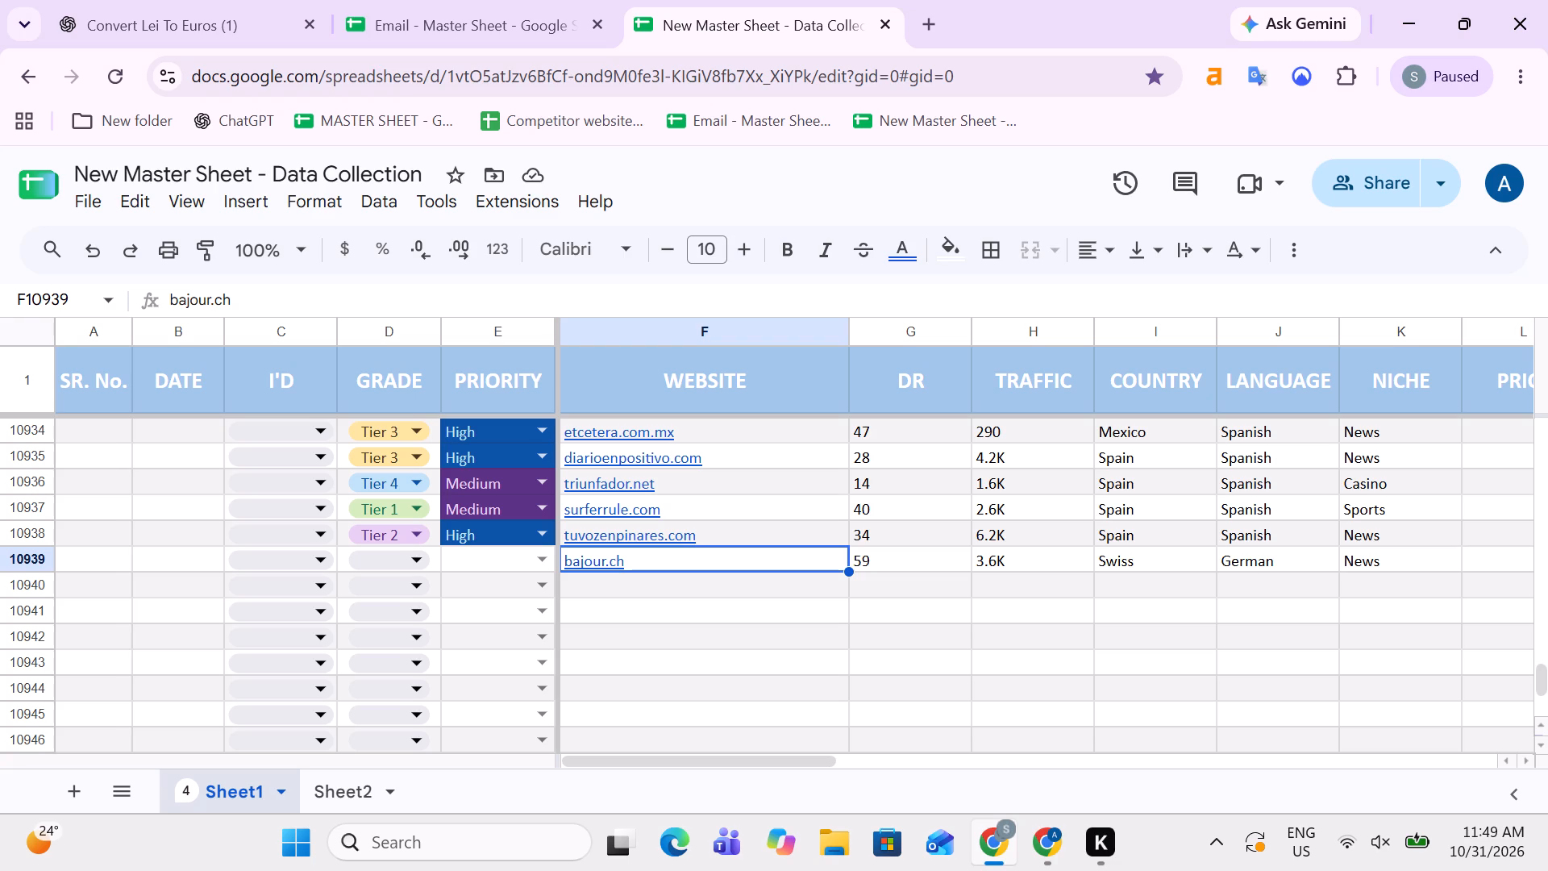
{"action": "key", "text": "Right"}
{"action": "key", "text": "Right"}
{"action": "key", "text": "Right"}
{"action": "key", "text": "Right"}
{"action": "key", "text": "Right"}
{"action": "key", "text": "Right"}
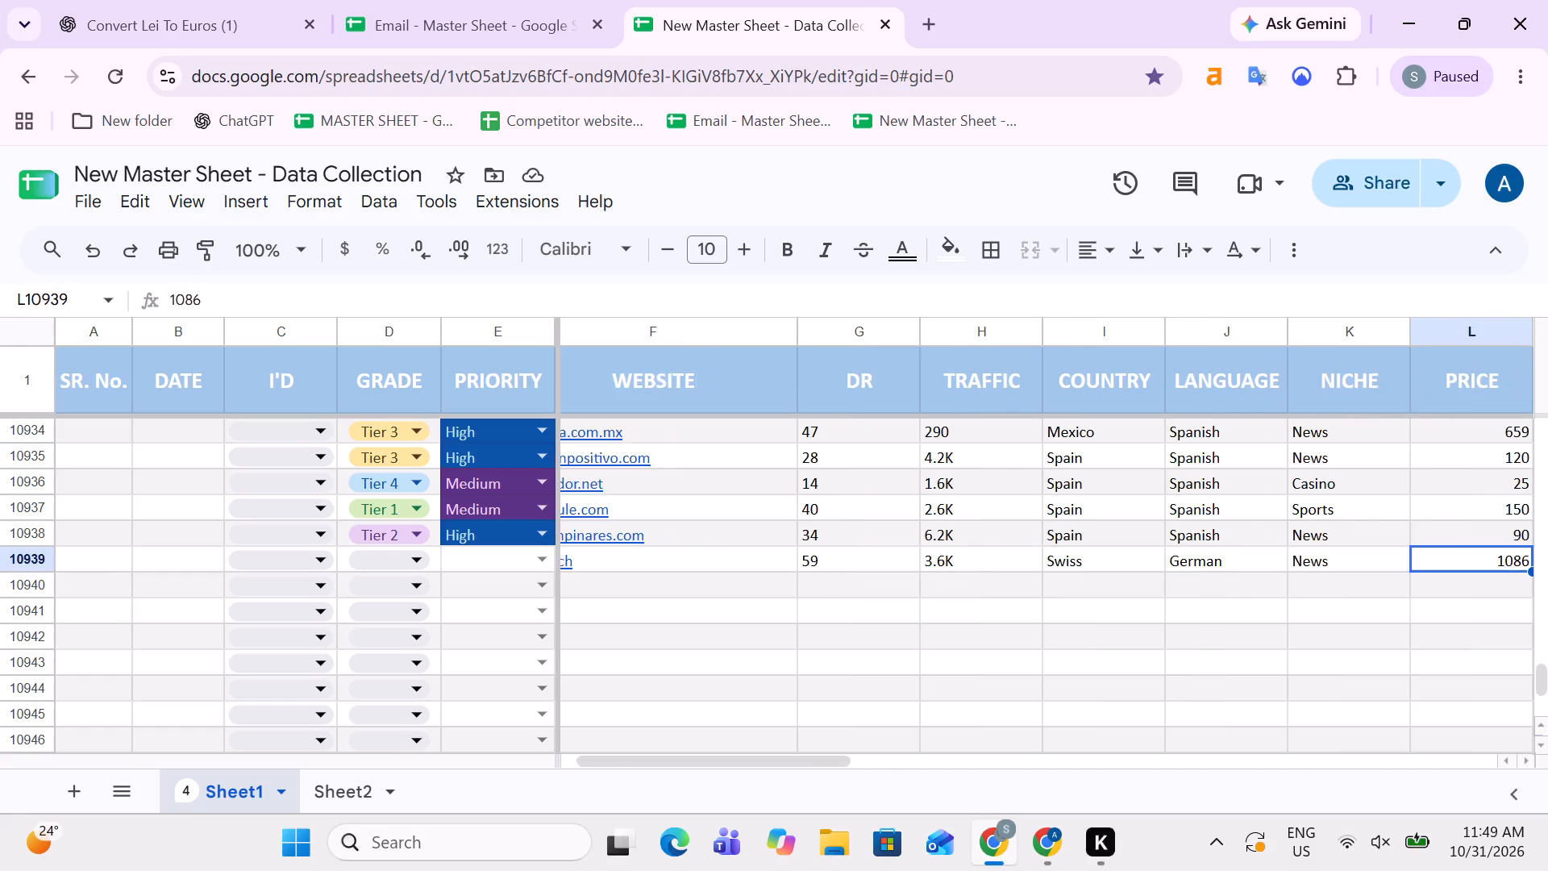
{"action": "key", "text": "Right"}
{"action": "key", "text": "Right"}
{"action": "key", "text": "Right"}
{"action": "key", "text": "Left"}
{"action": "key", "text": "Left"}
{"action": "key", "text": "Right"}
{"action": "key", "text": "Right"}
{"action": "key", "text": "Right"}
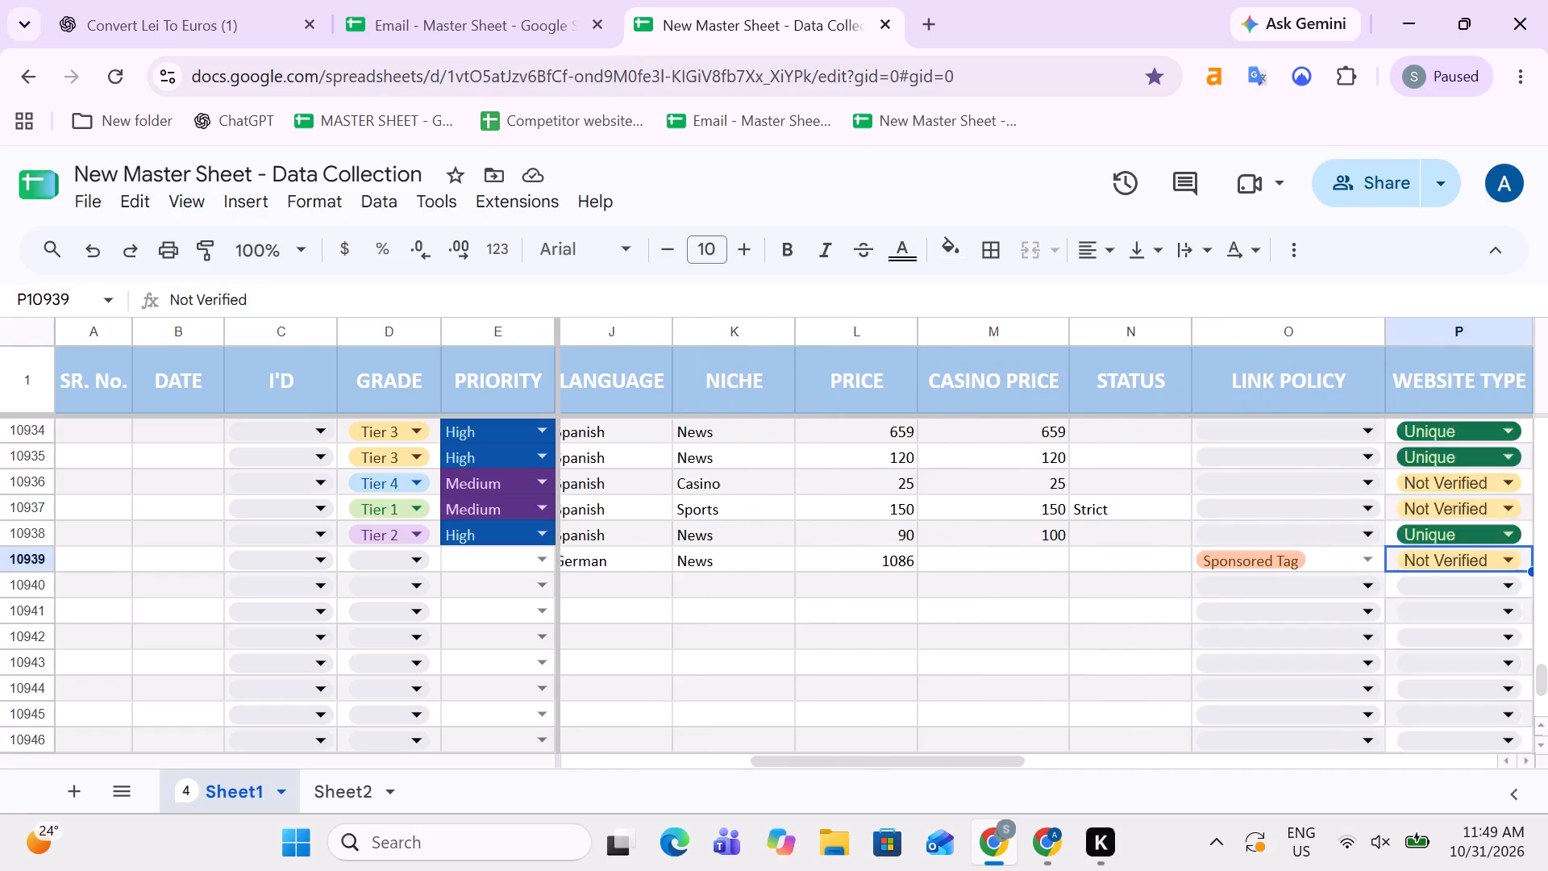
{"action": "key", "text": "Right"}
{"action": "key", "text": "Left"}
{"action": "key", "text": "Left"}
{"action": "key", "text": "Right"}
{"action": "key", "text": "Right"}
{"action": "key", "text": "Right"}
{"action": "key", "text": "Left"}
{"action": "key", "text": "Left"}
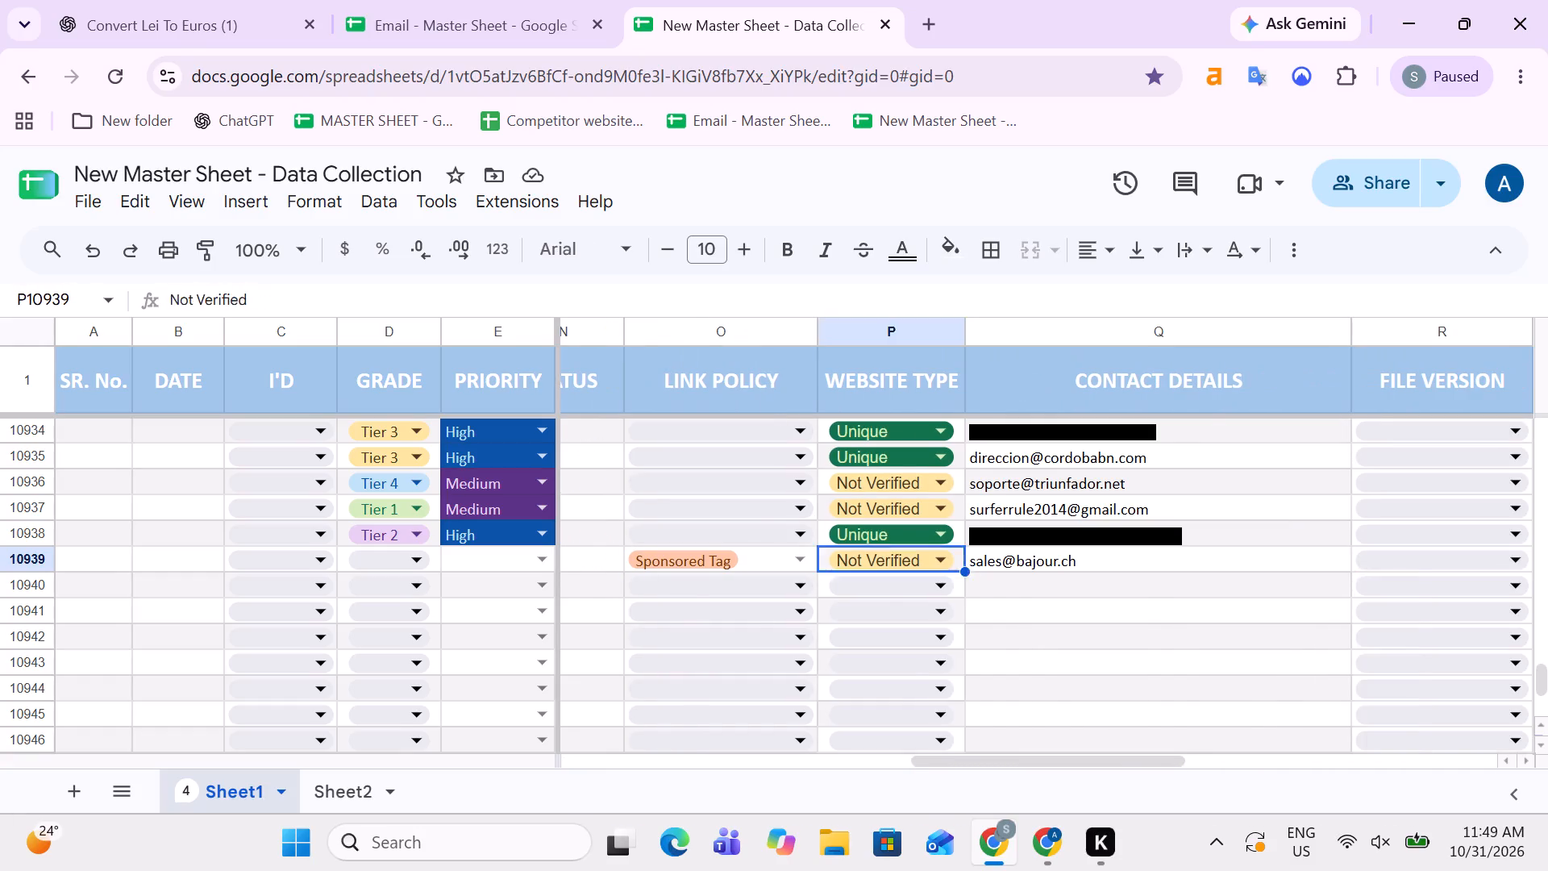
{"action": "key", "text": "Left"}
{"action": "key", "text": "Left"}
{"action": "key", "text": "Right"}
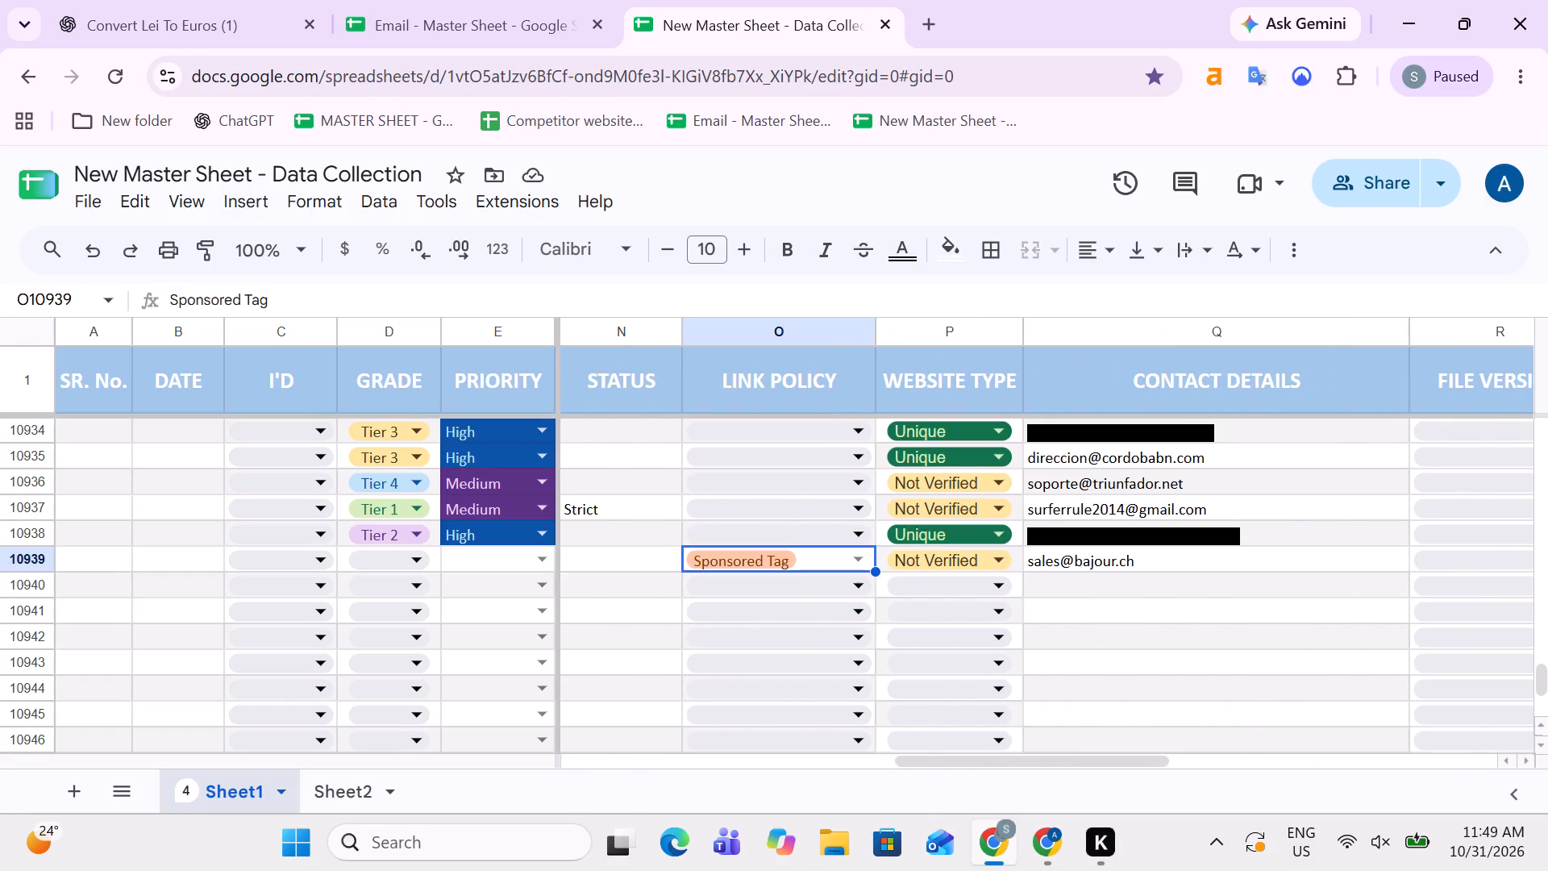
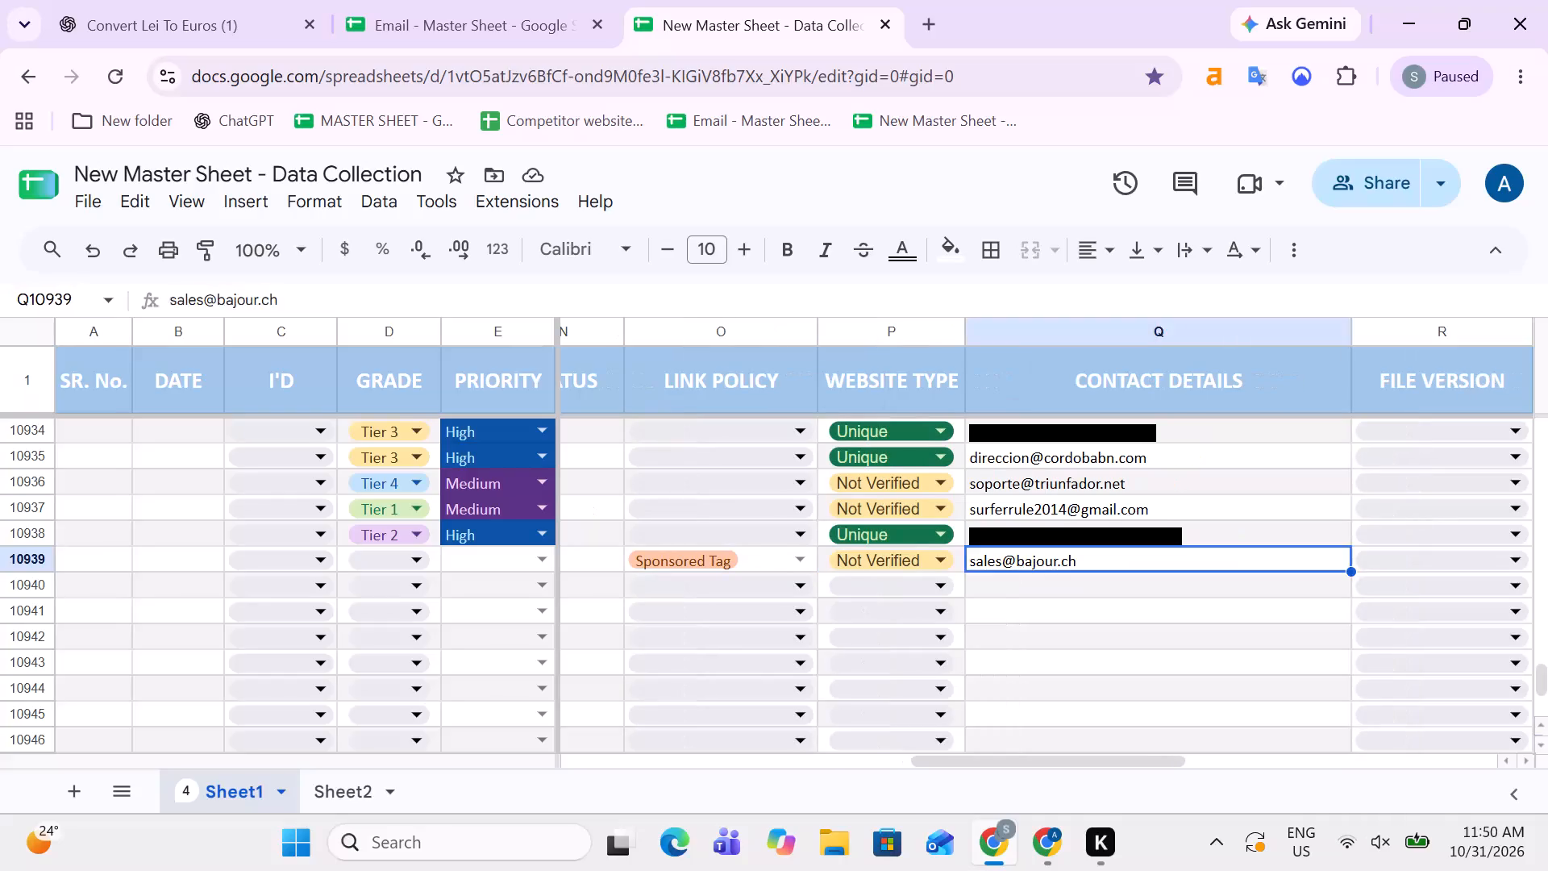
Review the bajour.ch entry across all columns of row 10939, from I'D and grade through contact details.
{"action": "key", "text": "Left"}
{"action": "key", "text": "Left"}
{"action": "key", "text": "Right"}
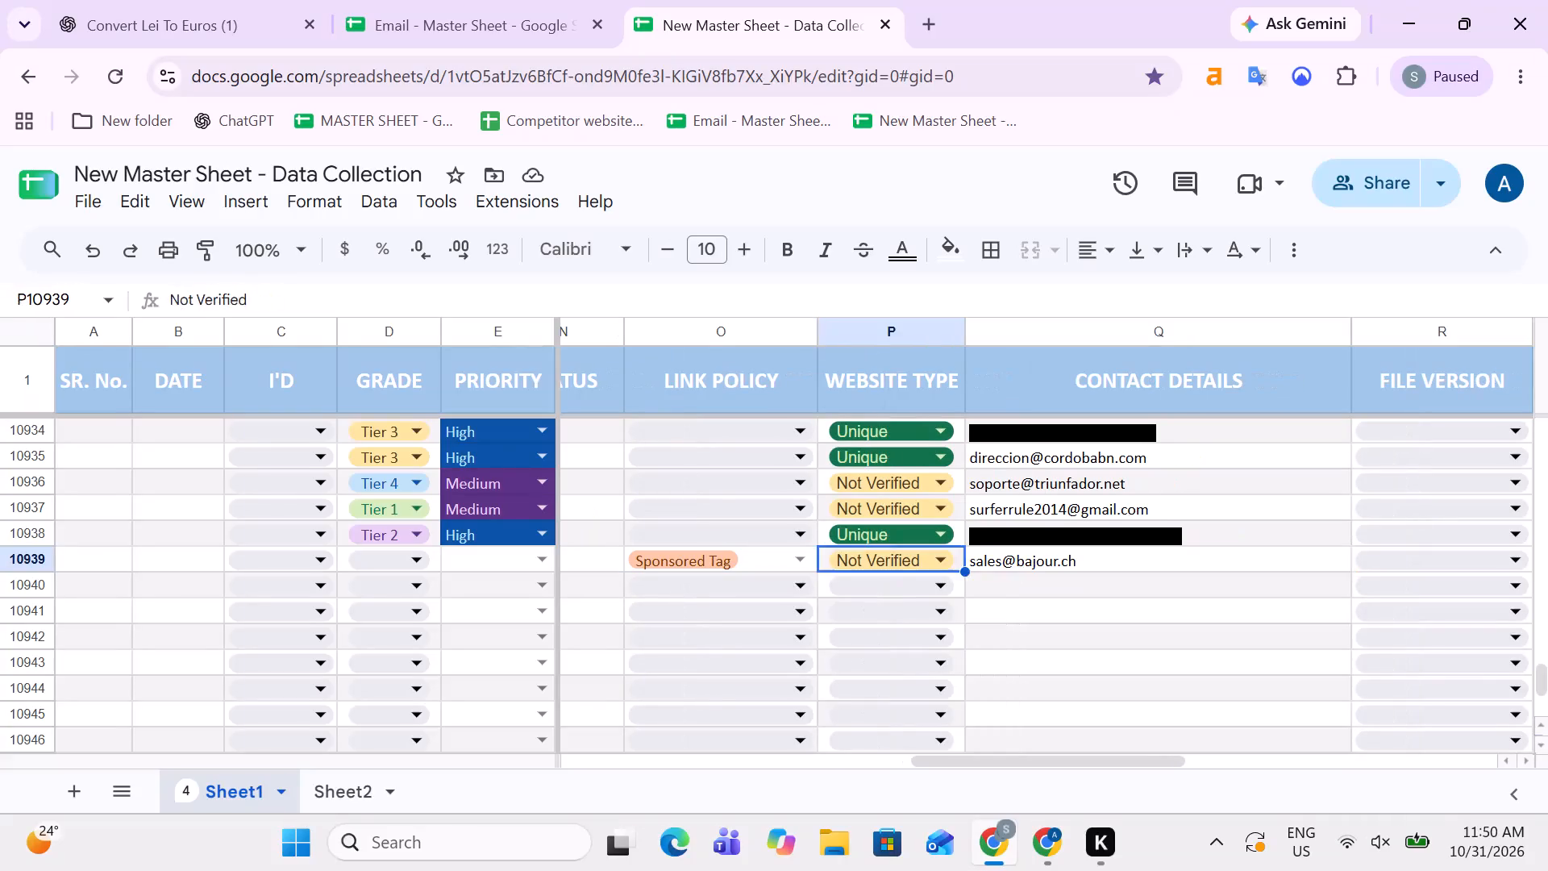
{"action": "key", "text": "Right"}
{"action": "key", "text": "Right"}
{"action": "key", "text": "Left"}
{"action": "key", "text": "Left"}
{"action": "key", "text": "Left"}
{"action": "key", "text": "Left"}
{"action": "key", "text": "Left"}
{"action": "key", "text": "Left"}
{"action": "key", "text": "Left"}
{"action": "key", "text": "Left"}
{"action": "key", "text": "Left"}
{"action": "key", "text": "Left"}
{"action": "key", "text": "Left"}
{"action": "key", "text": "Left"}
{"action": "key", "text": "Left"}
{"action": "key", "text": "Left"}
{"action": "key", "text": "Left"}
{"action": "key", "text": "Left"}
{"action": "key", "text": "Left"}
{"action": "key", "text": "Left"}
{"action": "key", "text": "Left"}
{"action": "key", "text": "Left"}
{"action": "key", "text": "Right"}
{"action": "key", "text": "Right"}
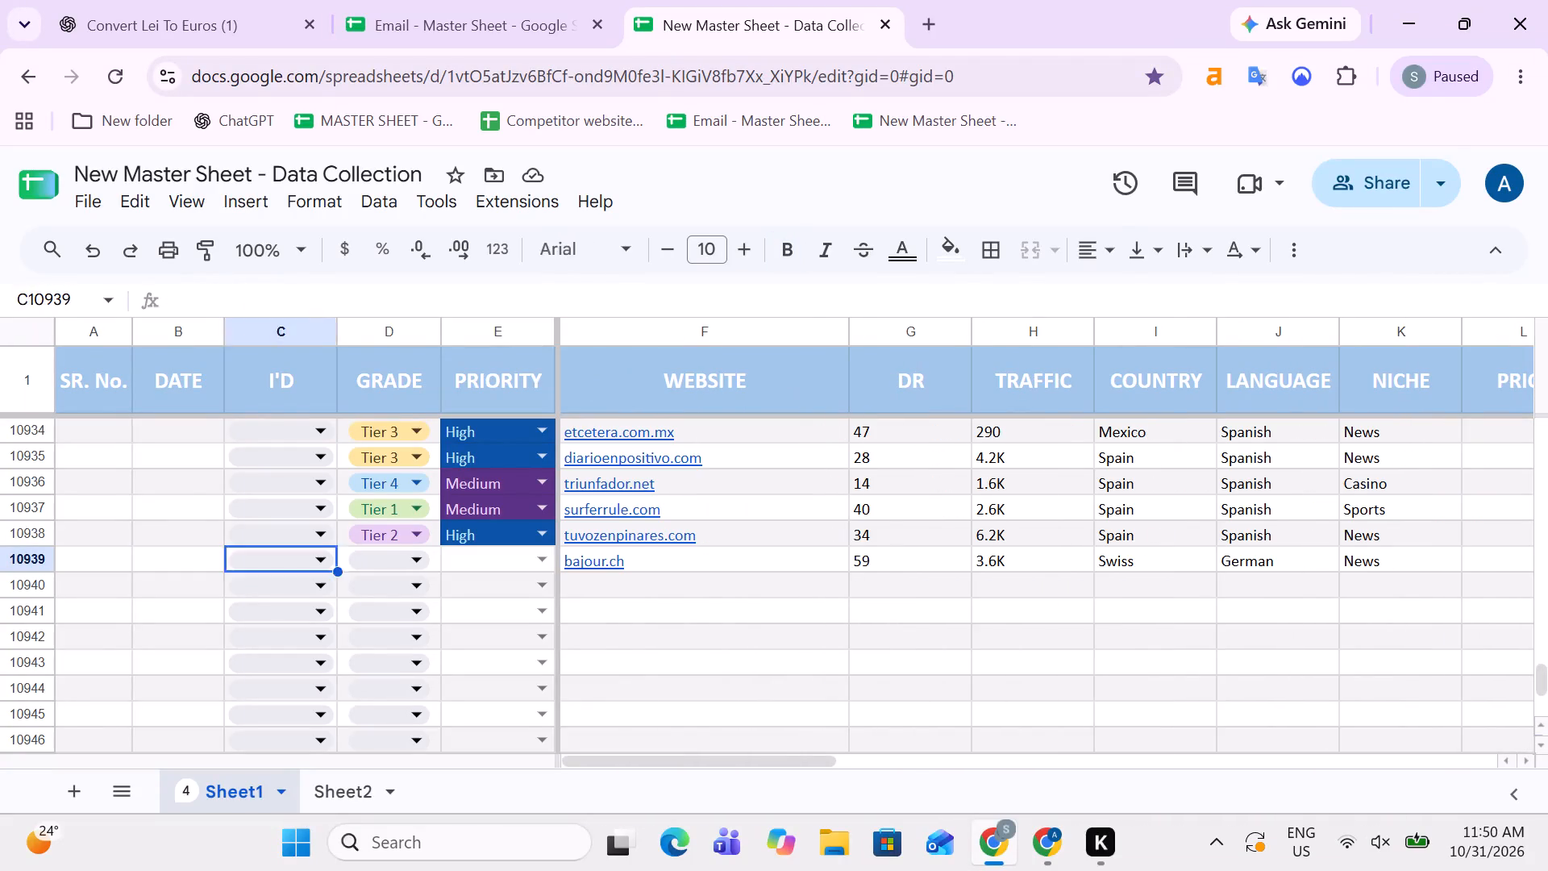
{"action": "key", "text": "Right"}
{"action": "key", "text": "Right"}
{"action": "key", "text": "Right"}
{"action": "key", "text": "Right"}
{"action": "key", "text": "Right"}
{"action": "key", "text": "Right"}
{"action": "key", "text": "Right"}
{"action": "key", "text": "Right"}
{"action": "key", "text": "Right"}
{"action": "key", "text": "Right"}
{"action": "key", "text": "Right"}
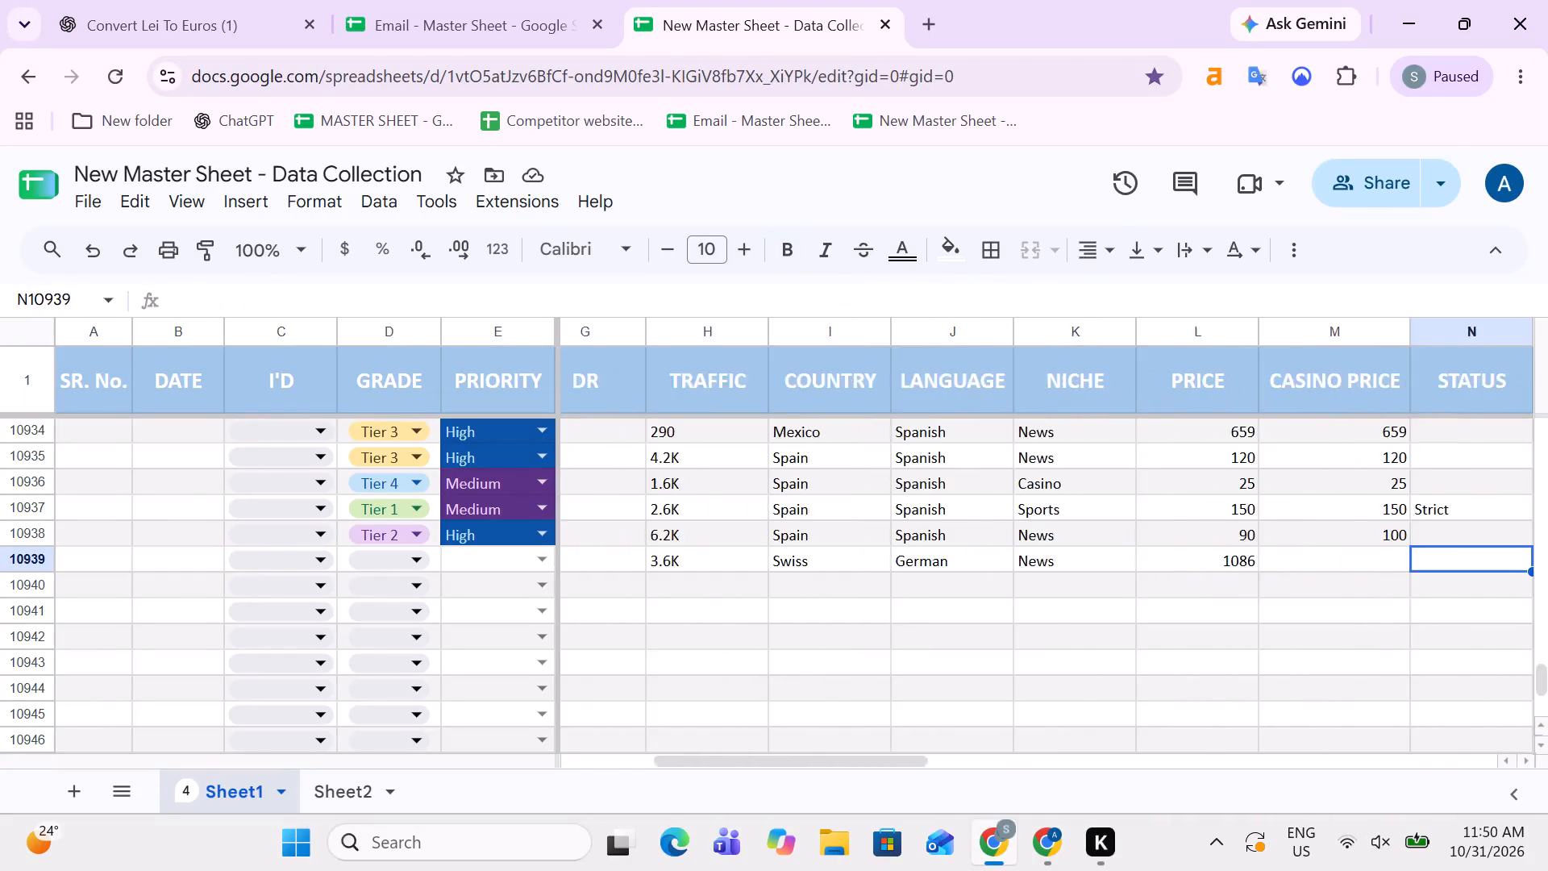
{"action": "key", "text": "Right"}
{"action": "key", "text": "Right"}
{"action": "key", "text": "Right"}
{"action": "key", "text": "Right"}
{"action": "key", "text": "Left"}
{"action": "key", "text": "Left"}
{"action": "key", "text": "Right"}
{"action": "key", "text": "Left"}
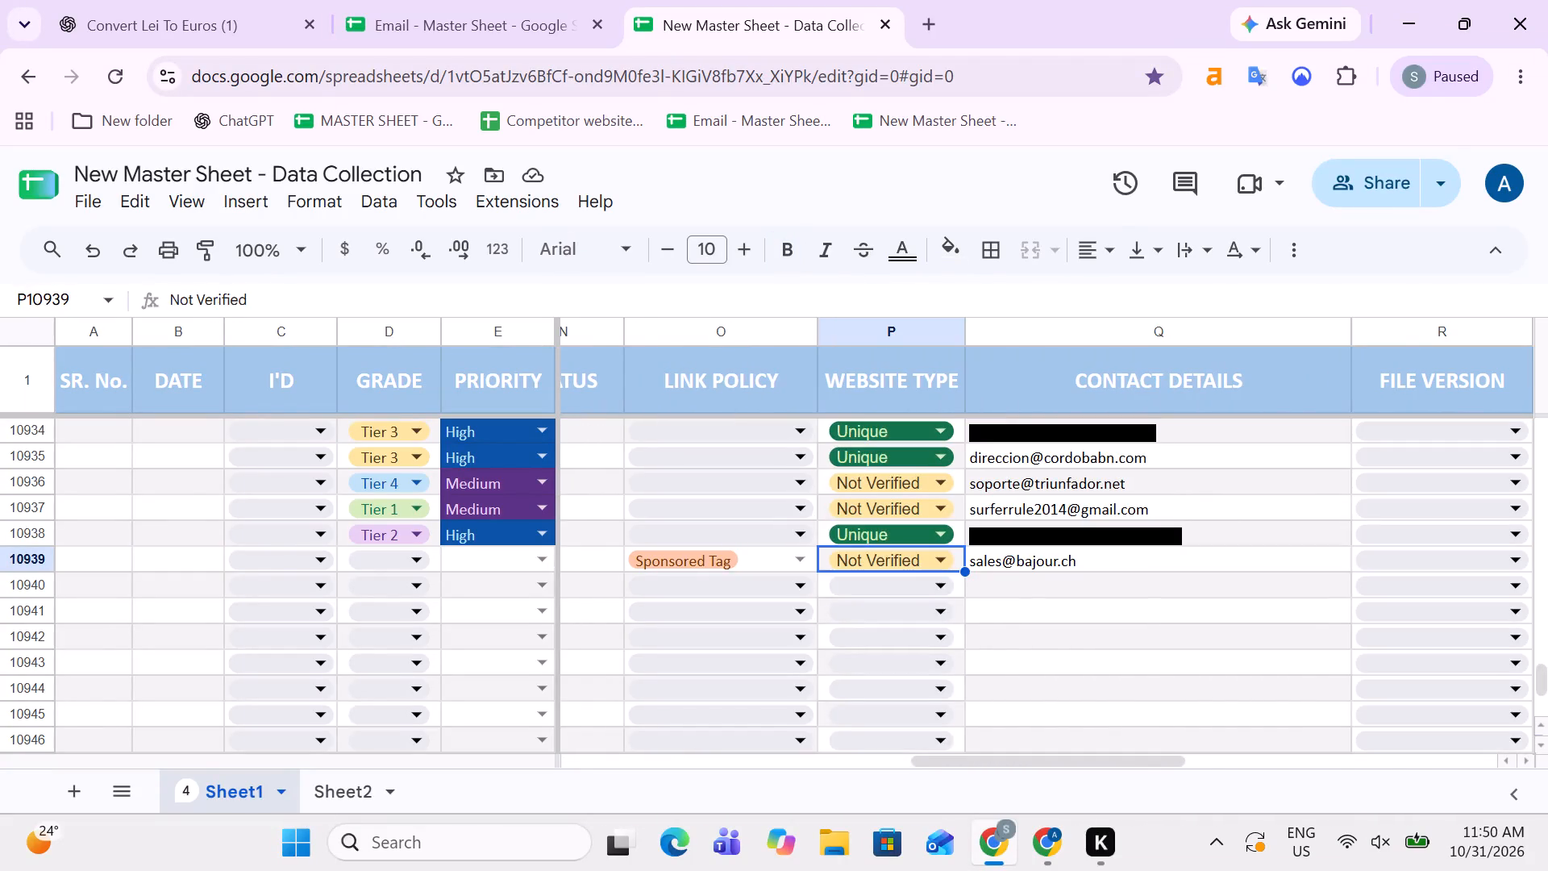
{"action": "key", "text": "Right"}
{"action": "key", "text": "Left"}
{"action": "key", "text": "Left"}
{"action": "key", "text": "Left"}
{"action": "key", "text": "Left"}
{"action": "key", "text": "Left"}
{"action": "key", "text": "Left"}
{"action": "key", "text": "Left"}
{"action": "key", "text": "Left"}
{"action": "key", "text": "Left"}
{"action": "key", "text": "Left"}
{"action": "key", "text": "Left"}
{"action": "key", "text": "Left"}
{"action": "key", "text": "Left"}
{"action": "key", "text": "Left"}
{"action": "key", "text": "Left"}
{"action": "key", "text": "Left"}
{"action": "key", "text": "Left"}
{"action": "key", "text": "Left"}
{"action": "key", "text": "Left"}
{"action": "key", "text": "Left"}
{"action": "key", "text": "Right"}
{"action": "key", "text": "Right"}
{"action": "key", "text": "Right"}
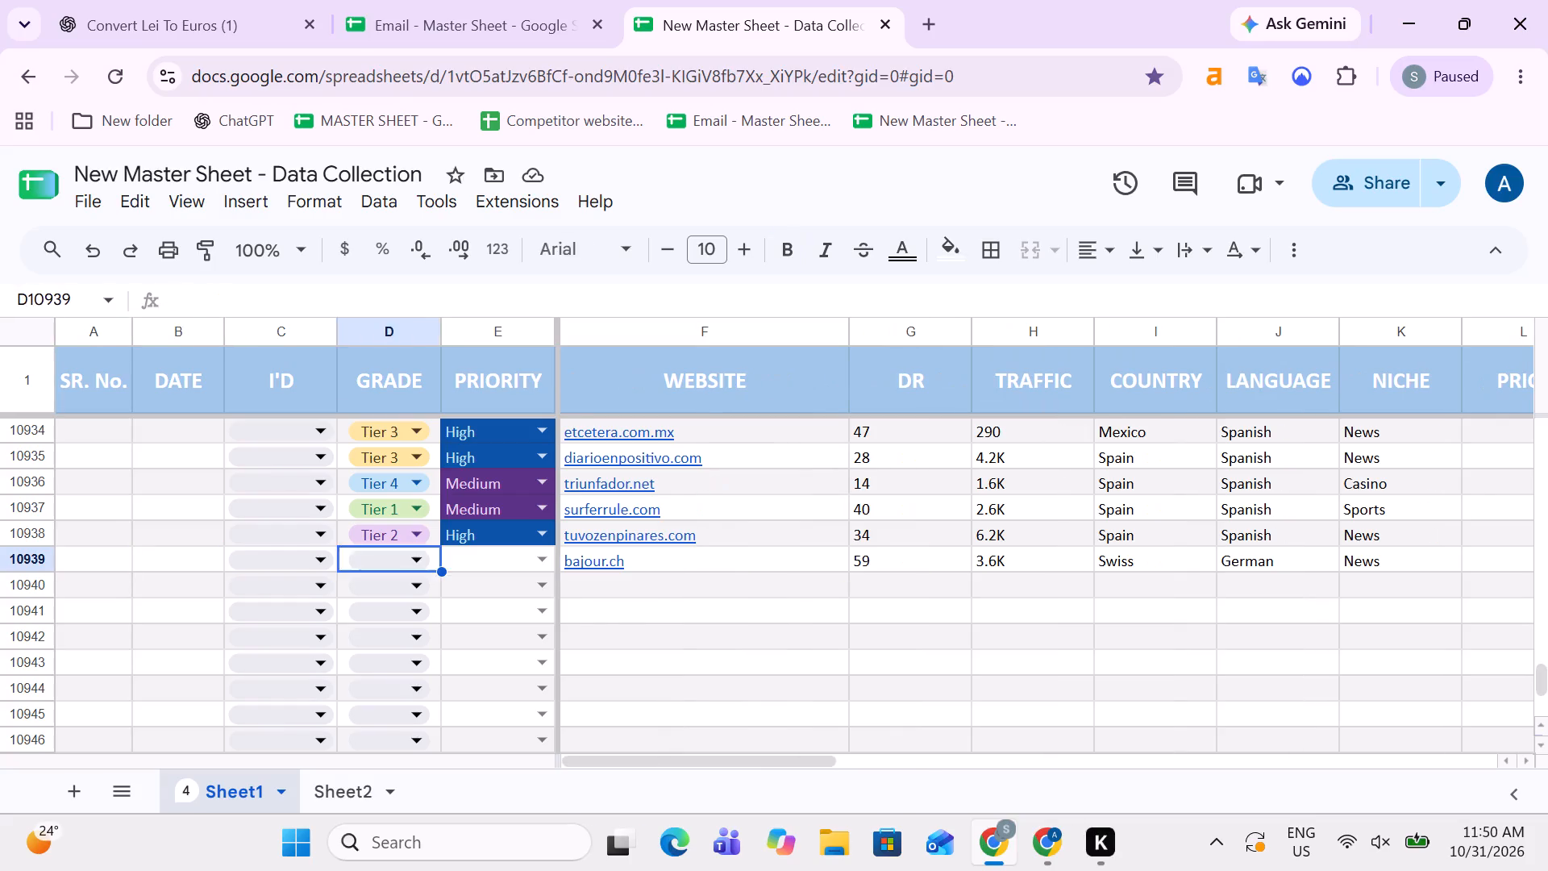
{"action": "key", "text": "Right"}
{"action": "key", "text": "Right"}
{"action": "key", "text": "Left"}
{"action": "key", "text": "alt+Tab"}
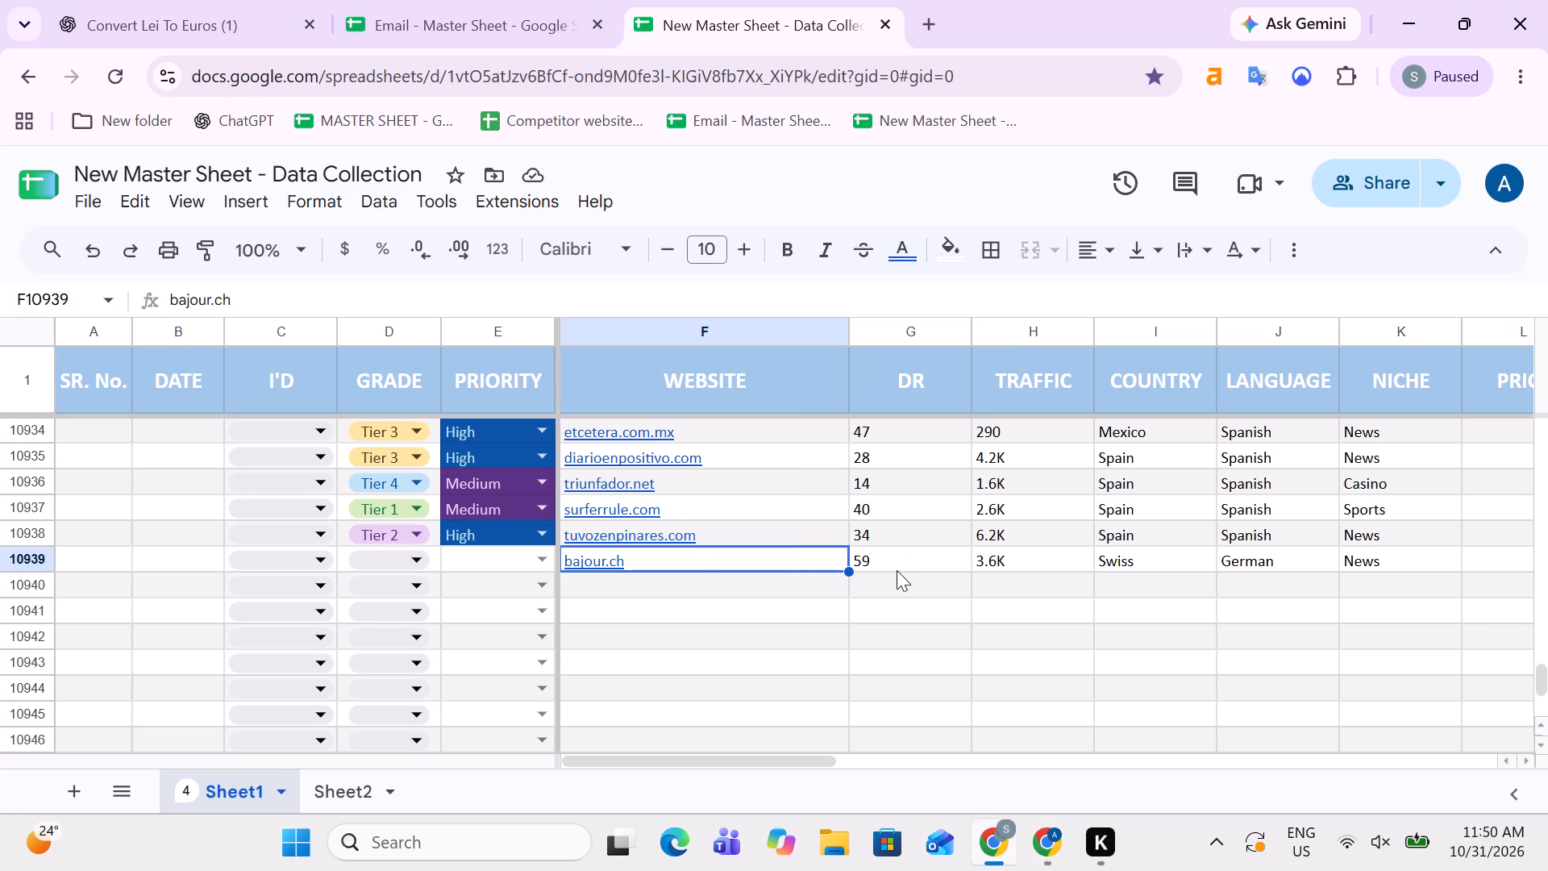
{"action": "key", "text": "Right"}
{"action": "key", "text": "Right"}
{"action": "key", "text": "Right"}
{"action": "key", "text": "Right"}
{"action": "key", "text": "Right"}
{"action": "key", "text": "Right"}
{"action": "key", "text": "Right"}
{"action": "key", "text": "Right"}
{"action": "key", "text": "Right"}
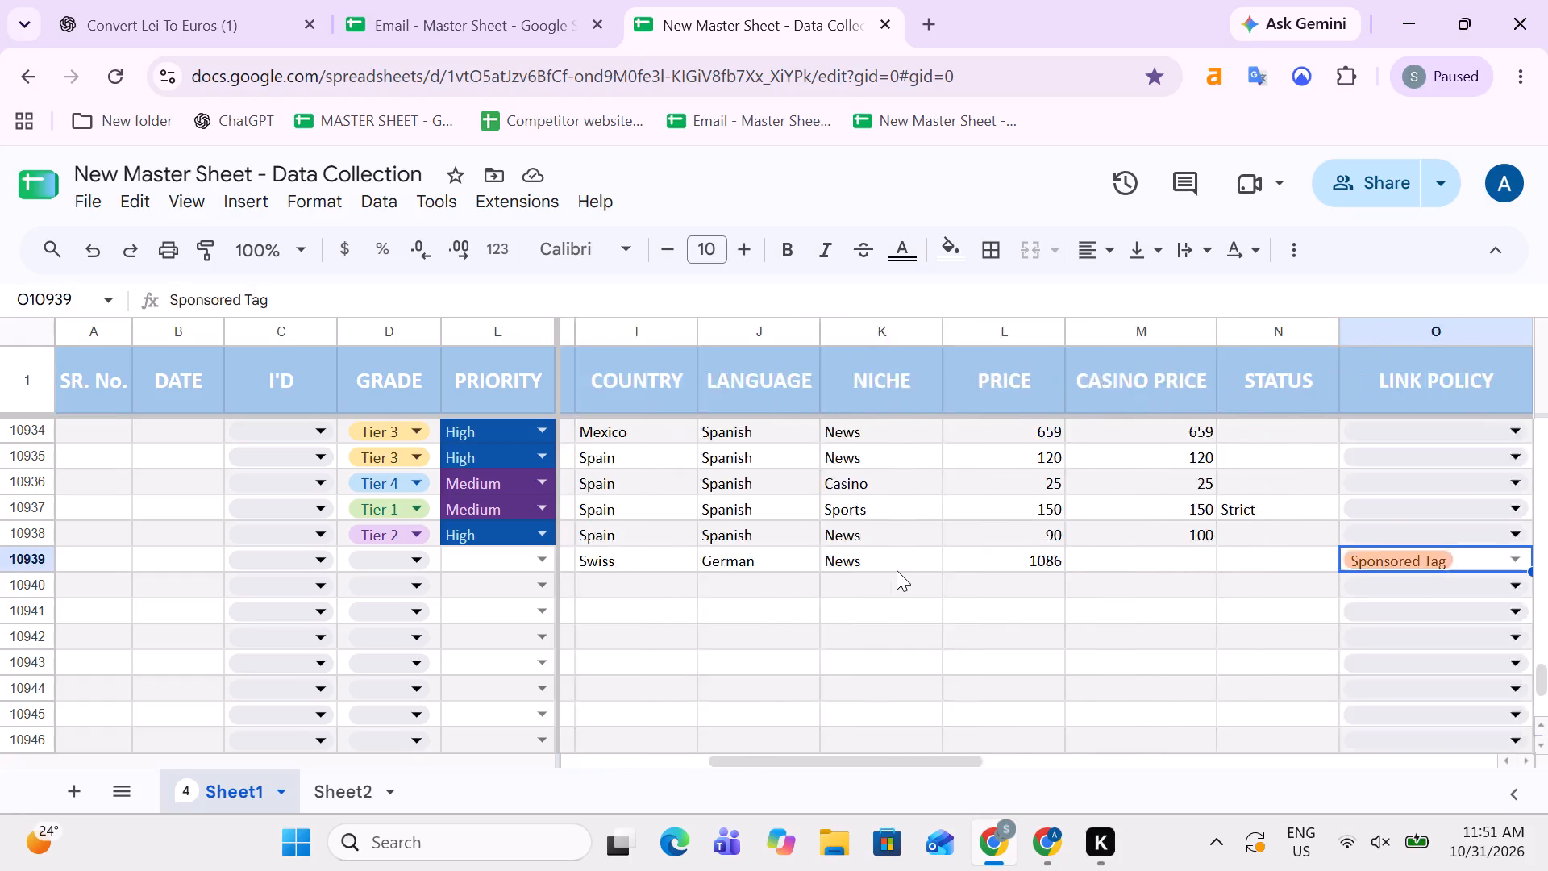
{"action": "key", "text": "Right"}
{"action": "key", "text": "Right"}
{"action": "key", "text": "Right"}
{"action": "key", "text": "Right"}
{"action": "key", "text": "Left"}
{"action": "key", "text": "Left"}
{"action": "key", "text": "Left"}
{"action": "key", "text": "Right"}
{"action": "key", "text": "Right"}
{"action": "key", "text": "Left"}
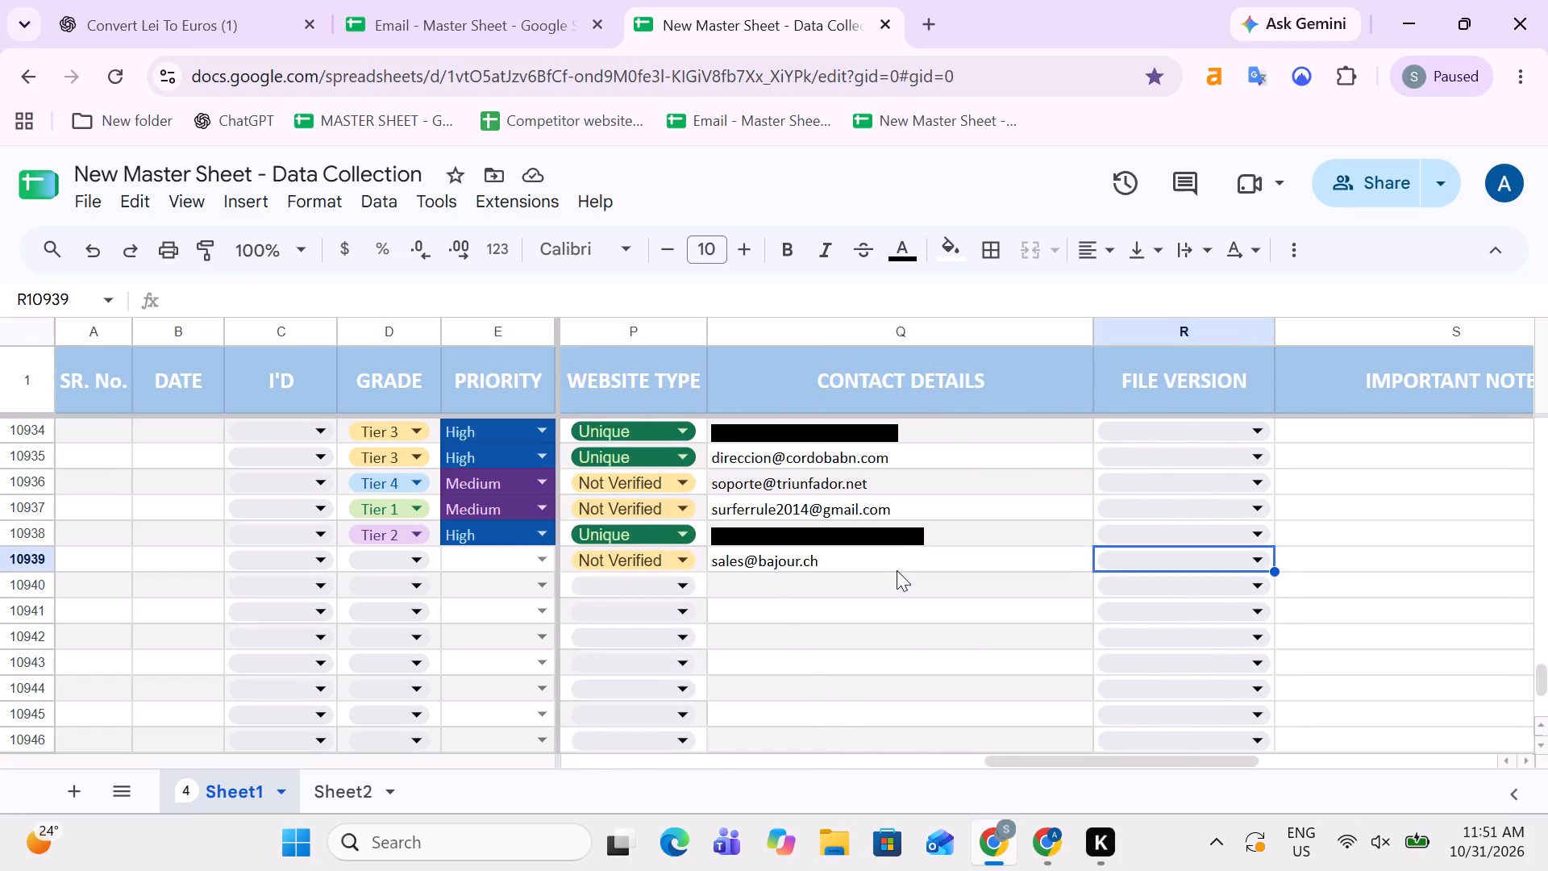
{"action": "key", "text": "Left"}
{"action": "key", "text": "Left"}
{"action": "key", "text": "Right"}
{"action": "key", "text": "Right"}
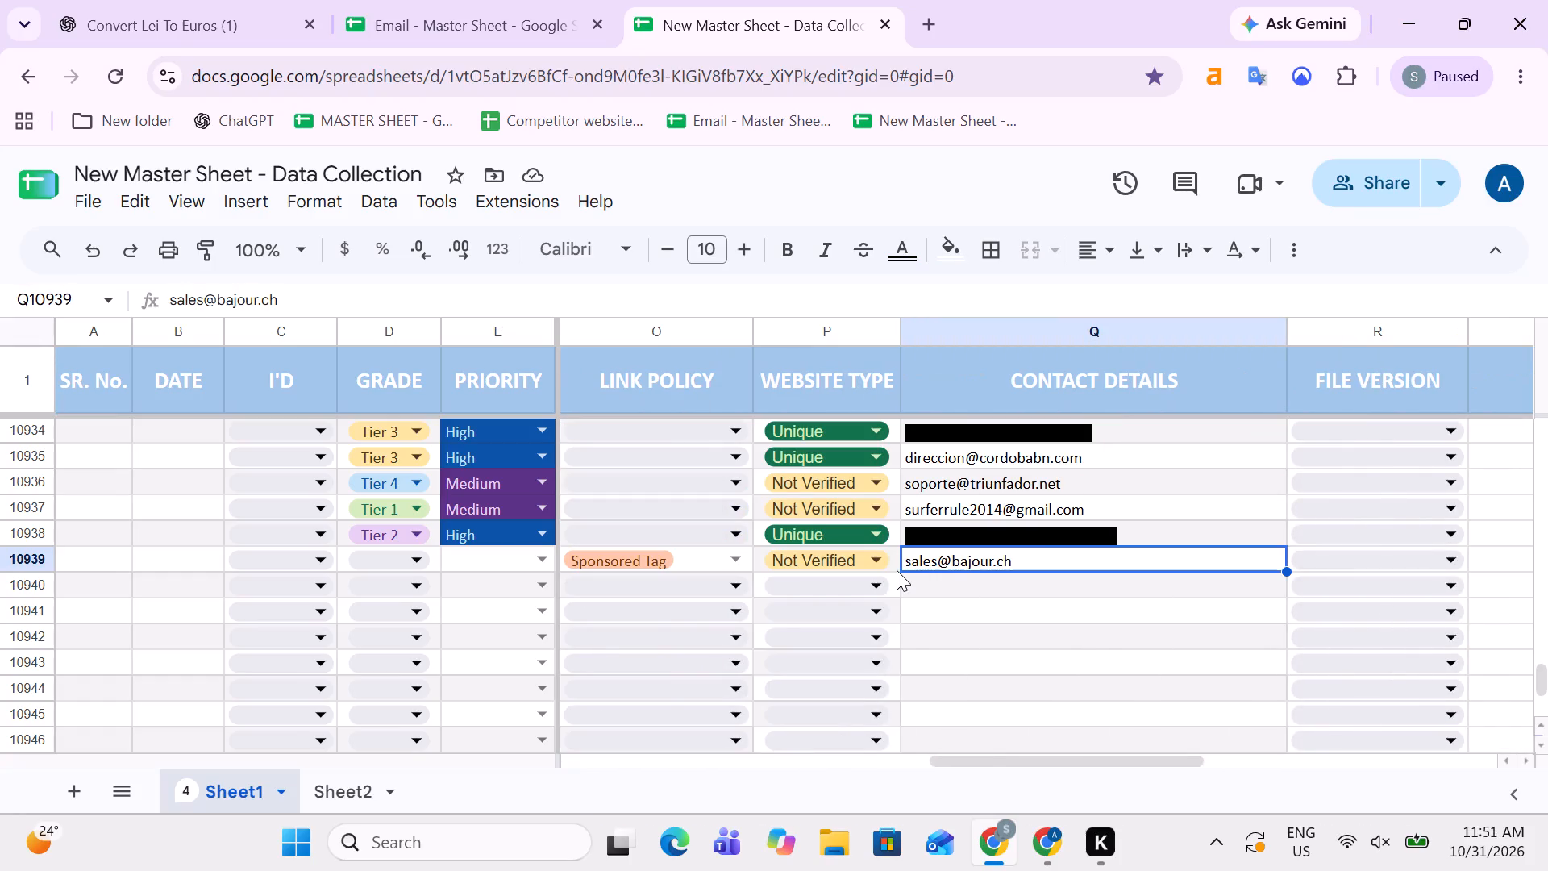
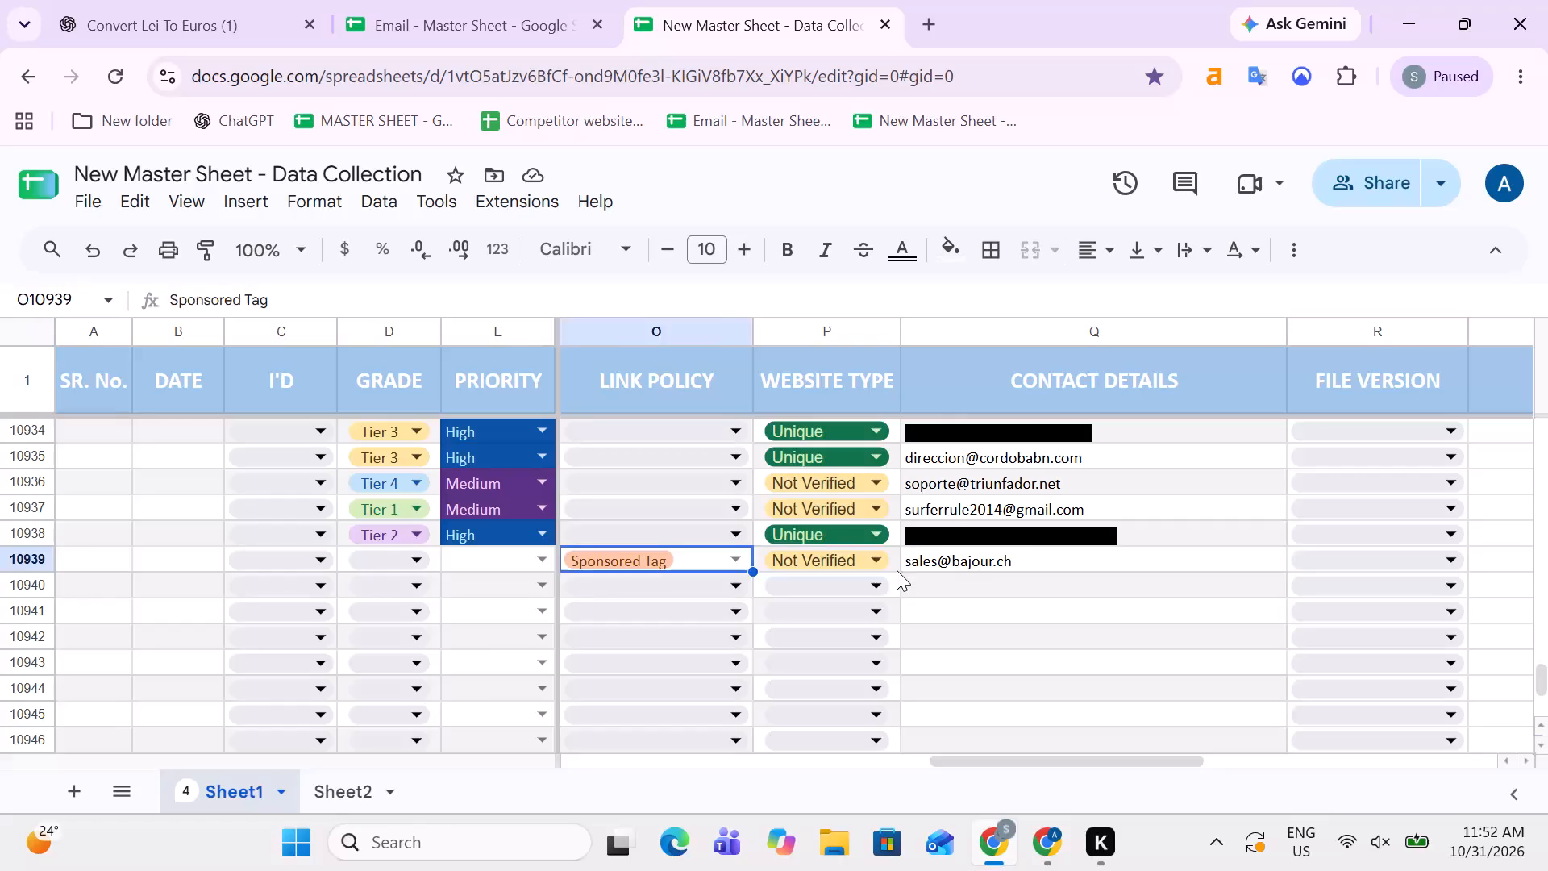
Review the bajour.ch entries across row 10939, from the website column through to the contact details.
{"action": "key", "text": "Right"}
{"action": "key", "text": "Right"}
{"action": "key", "text": "Left"}
{"action": "key", "text": "Left"}
{"action": "key", "text": "Right"}
{"action": "key", "text": "Right"}
{"action": "key", "text": "Right"}
{"action": "key", "text": "Left"}
{"action": "key", "text": "Left"}
{"action": "key", "text": "Left"}
{"action": "key", "text": "Left"}
{"action": "key", "text": "Left"}
{"action": "key", "text": "Left"}
{"action": "key", "text": "Left"}
{"action": "key", "text": "Left"}
{"action": "key", "text": "Left"}
{"action": "key", "text": "Left"}
{"action": "key", "text": "Left"}
{"action": "key", "text": "Left"}
{"action": "key", "text": "Left"}
{"action": "key", "text": "Left"}
{"action": "key", "text": "Left"}
{"action": "key", "text": "Left"}
{"action": "key", "text": "Left"}
{"action": "key", "text": "Left"}
{"action": "key", "text": "Left"}
{"action": "key", "text": "Left"}
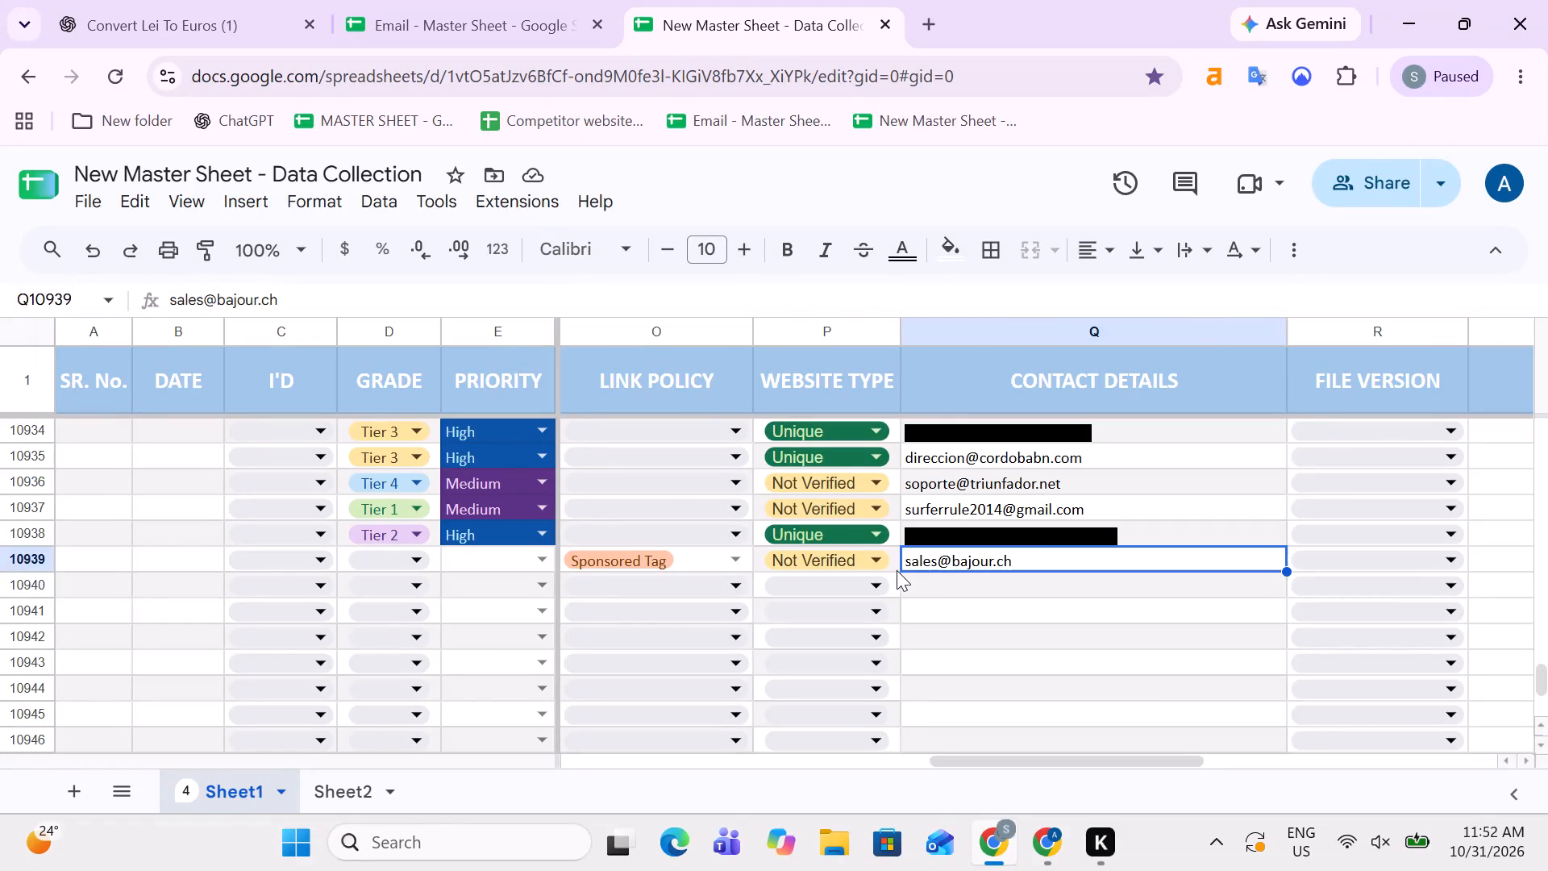
{"action": "key", "text": "Right"}
{"action": "key", "text": "Right"}
{"action": "key", "text": "Right"}
{"action": "key", "text": "Right"}
{"action": "key", "text": "Right"}
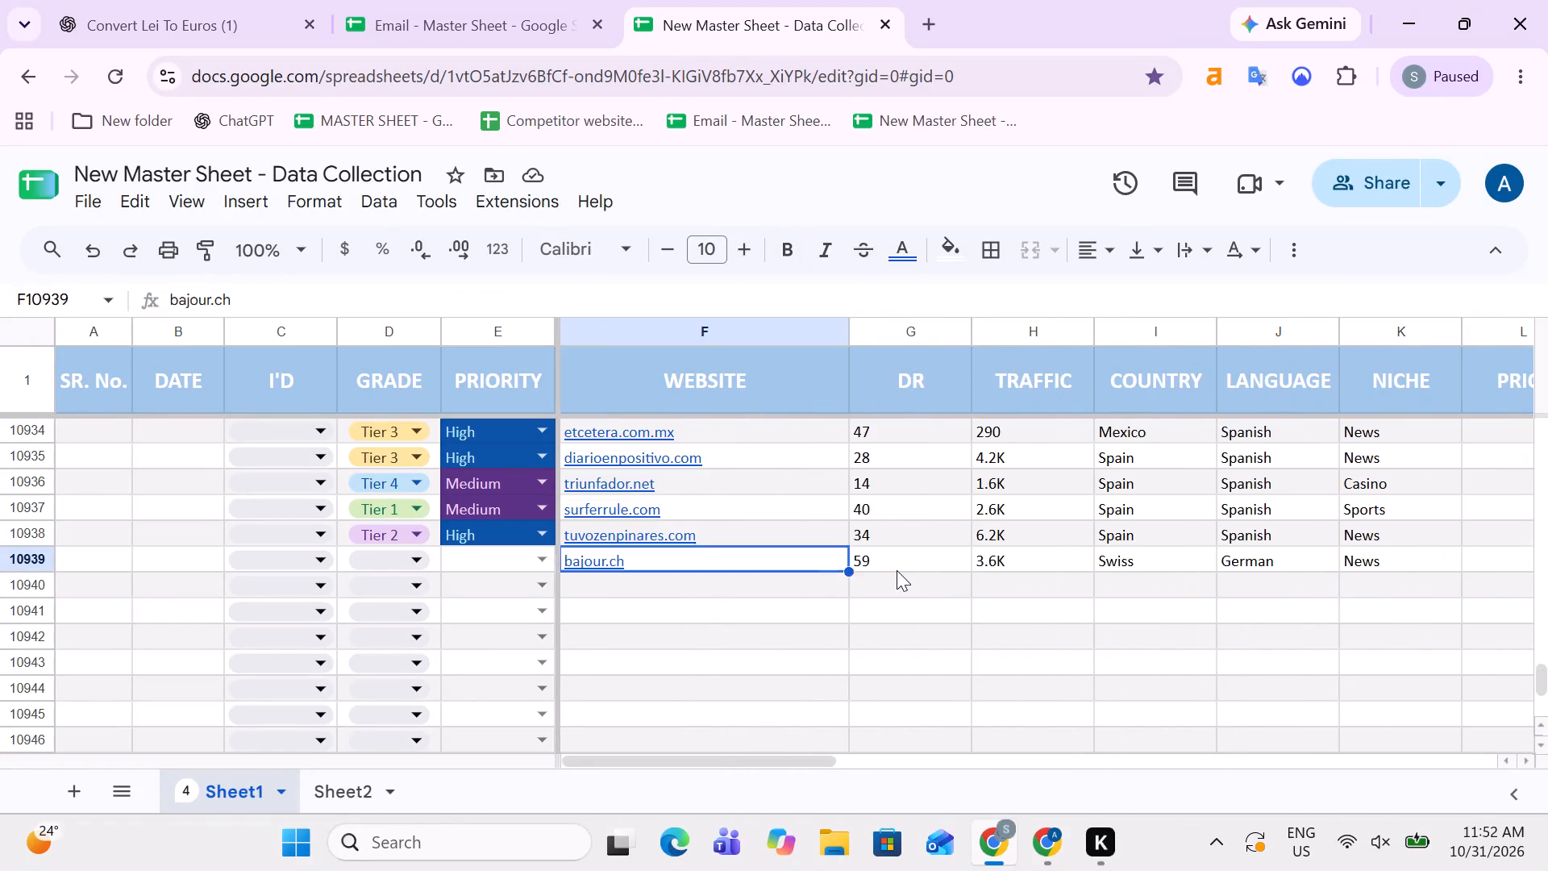
{"action": "key", "text": "Right"}
{"action": "key", "text": "Right"}
{"action": "key", "text": "Right"}
{"action": "key", "text": "Right"}
{"action": "key", "text": "Right"}
{"action": "key", "text": "Right"}
{"action": "key", "text": "Right"}
{"action": "key", "text": "Right"}
{"action": "key", "text": "Right"}
{"action": "key", "text": "Right"}
{"action": "key", "text": "Right"}
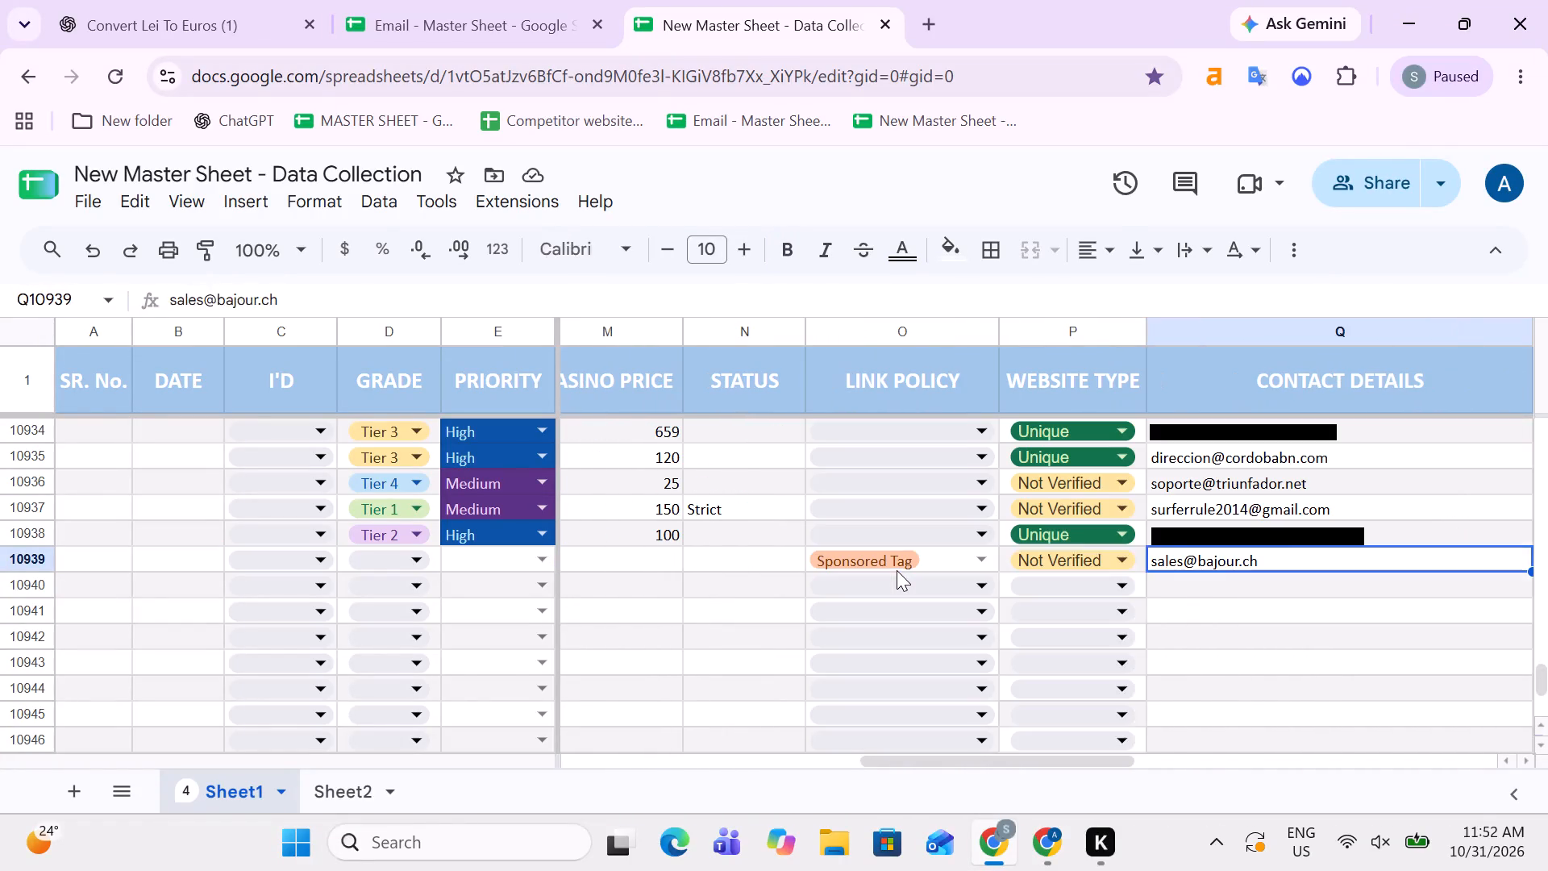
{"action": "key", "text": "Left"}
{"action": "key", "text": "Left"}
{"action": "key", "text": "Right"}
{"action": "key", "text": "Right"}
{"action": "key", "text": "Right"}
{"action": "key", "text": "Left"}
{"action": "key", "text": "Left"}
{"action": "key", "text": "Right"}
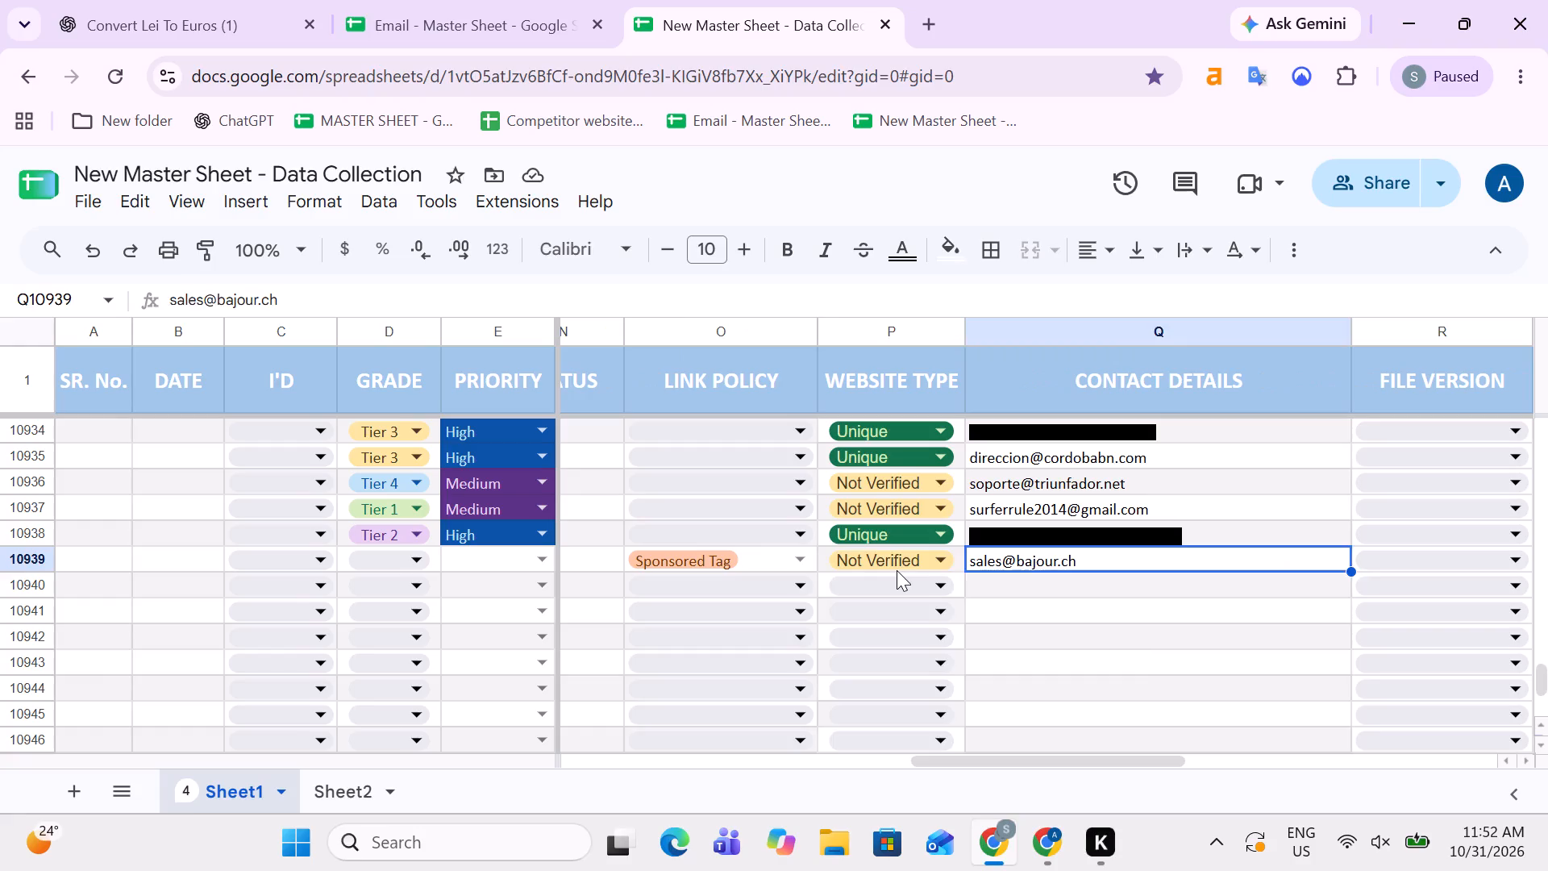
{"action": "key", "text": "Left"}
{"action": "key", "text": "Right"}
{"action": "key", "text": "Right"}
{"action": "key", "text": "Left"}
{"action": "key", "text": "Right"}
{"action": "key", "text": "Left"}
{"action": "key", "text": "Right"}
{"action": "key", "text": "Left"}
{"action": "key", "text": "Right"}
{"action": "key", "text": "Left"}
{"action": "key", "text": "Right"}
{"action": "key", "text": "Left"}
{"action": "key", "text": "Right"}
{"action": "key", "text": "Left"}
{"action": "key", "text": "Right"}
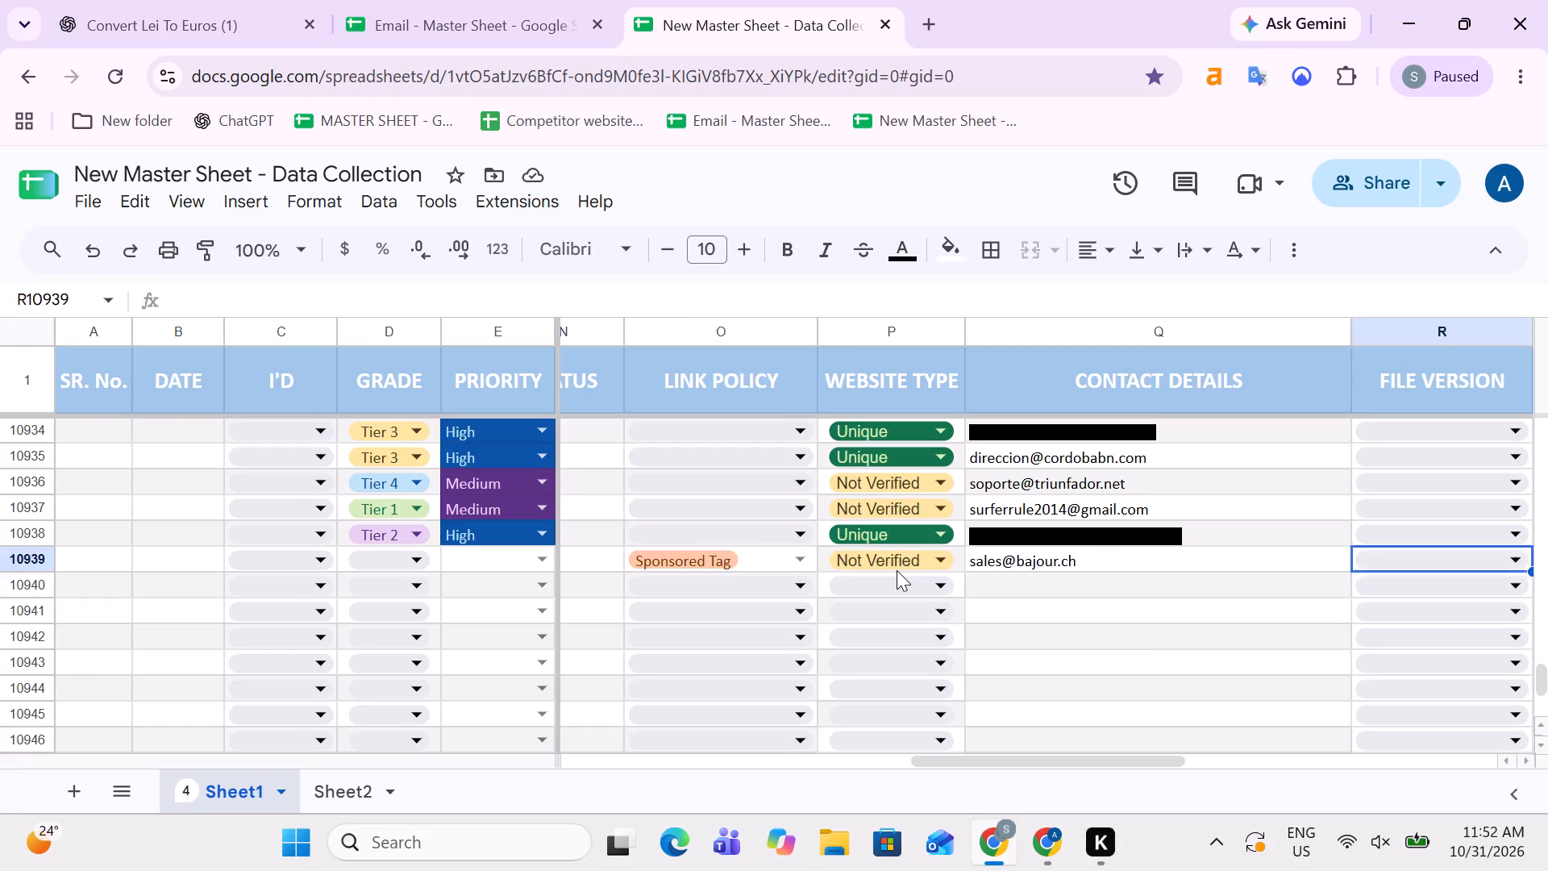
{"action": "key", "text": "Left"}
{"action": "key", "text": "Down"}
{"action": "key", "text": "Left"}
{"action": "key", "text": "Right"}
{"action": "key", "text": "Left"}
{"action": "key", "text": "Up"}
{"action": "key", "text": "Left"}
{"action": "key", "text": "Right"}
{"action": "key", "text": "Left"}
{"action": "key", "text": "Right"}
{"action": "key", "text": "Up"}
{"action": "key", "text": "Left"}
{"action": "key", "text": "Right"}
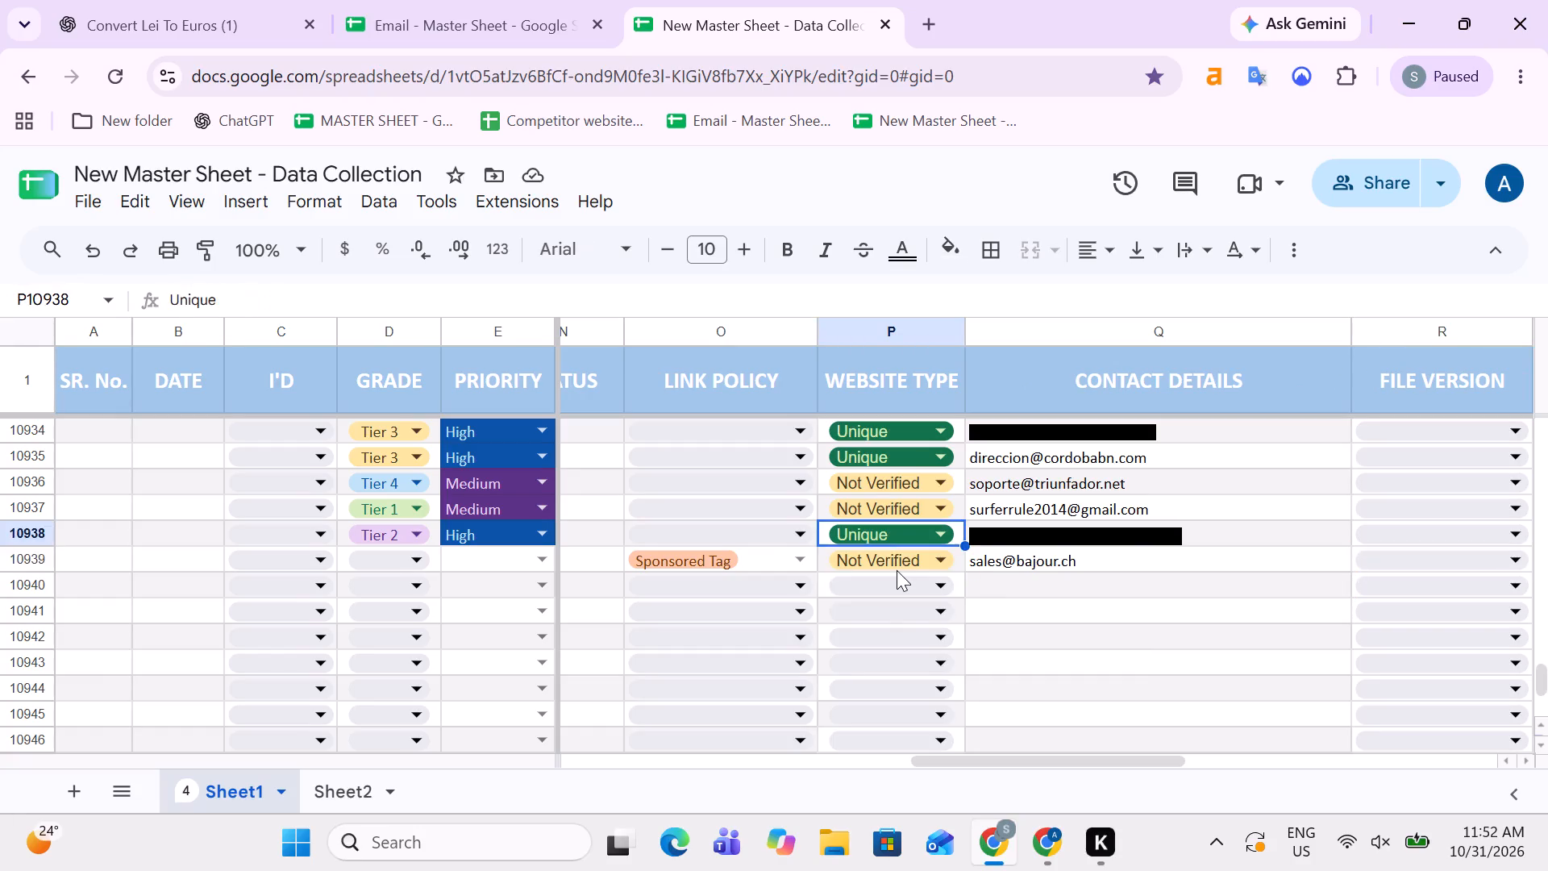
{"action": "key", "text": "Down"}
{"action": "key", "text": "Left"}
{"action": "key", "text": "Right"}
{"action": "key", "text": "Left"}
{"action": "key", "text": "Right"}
Recheck row 10939 for bajour.ch, covering website, metrics, niche, price, casino price, link policy, website type and contact details.
{"action": "key", "text": "Right"}
{"action": "key", "text": "Right"}
{"action": "key", "text": "Left"}
{"action": "key", "text": "Left"}
{"action": "key", "text": "Left"}
{"action": "key", "text": "Left"}
{"action": "key", "text": "Left"}
{"action": "key", "text": "Left"}
{"action": "key", "text": "Left"}
{"action": "key", "text": "Left"}
{"action": "key", "text": "Left"}
{"action": "key", "text": "Left"}
{"action": "key", "text": "Left"}
{"action": "key", "text": "Left"}
{"action": "key", "text": "Left"}
{"action": "key", "text": "Left"}
{"action": "key", "text": "Left"}
{"action": "key", "text": "Left"}
{"action": "key", "text": "Left"}
{"action": "key", "text": "Left"}
{"action": "key", "text": "Left"}
{"action": "key", "text": "Left"}
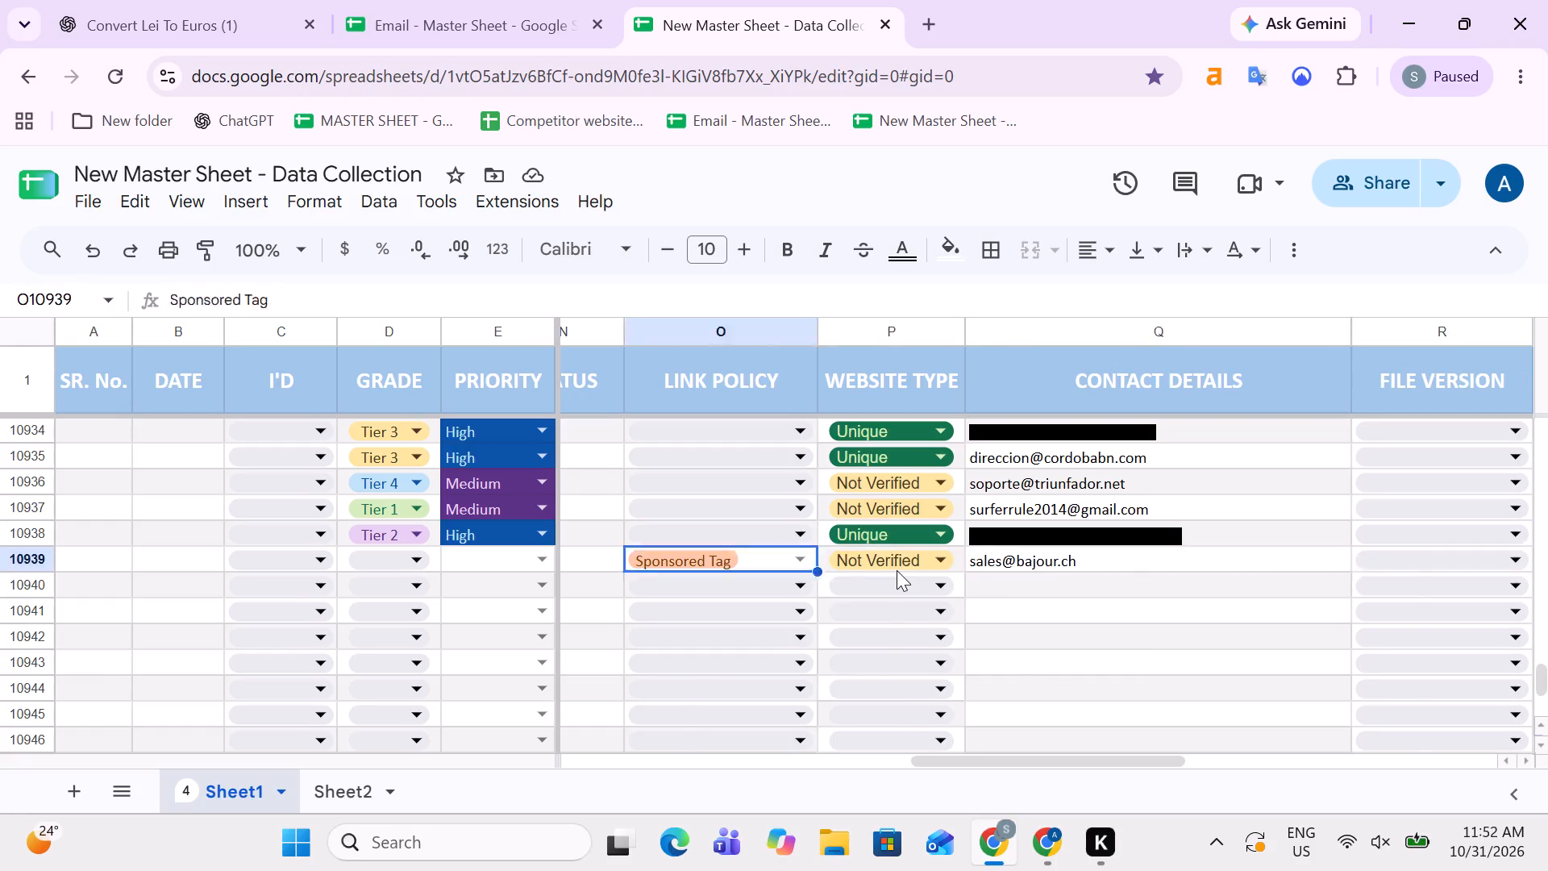
{"action": "key", "text": "Right"}
{"action": "key", "text": "Right"}
{"action": "key", "text": "Right"}
{"action": "key", "text": "Right"}
{"action": "key", "text": "Right"}
{"action": "key", "text": "Right"}
{"action": "key", "text": "Left"}
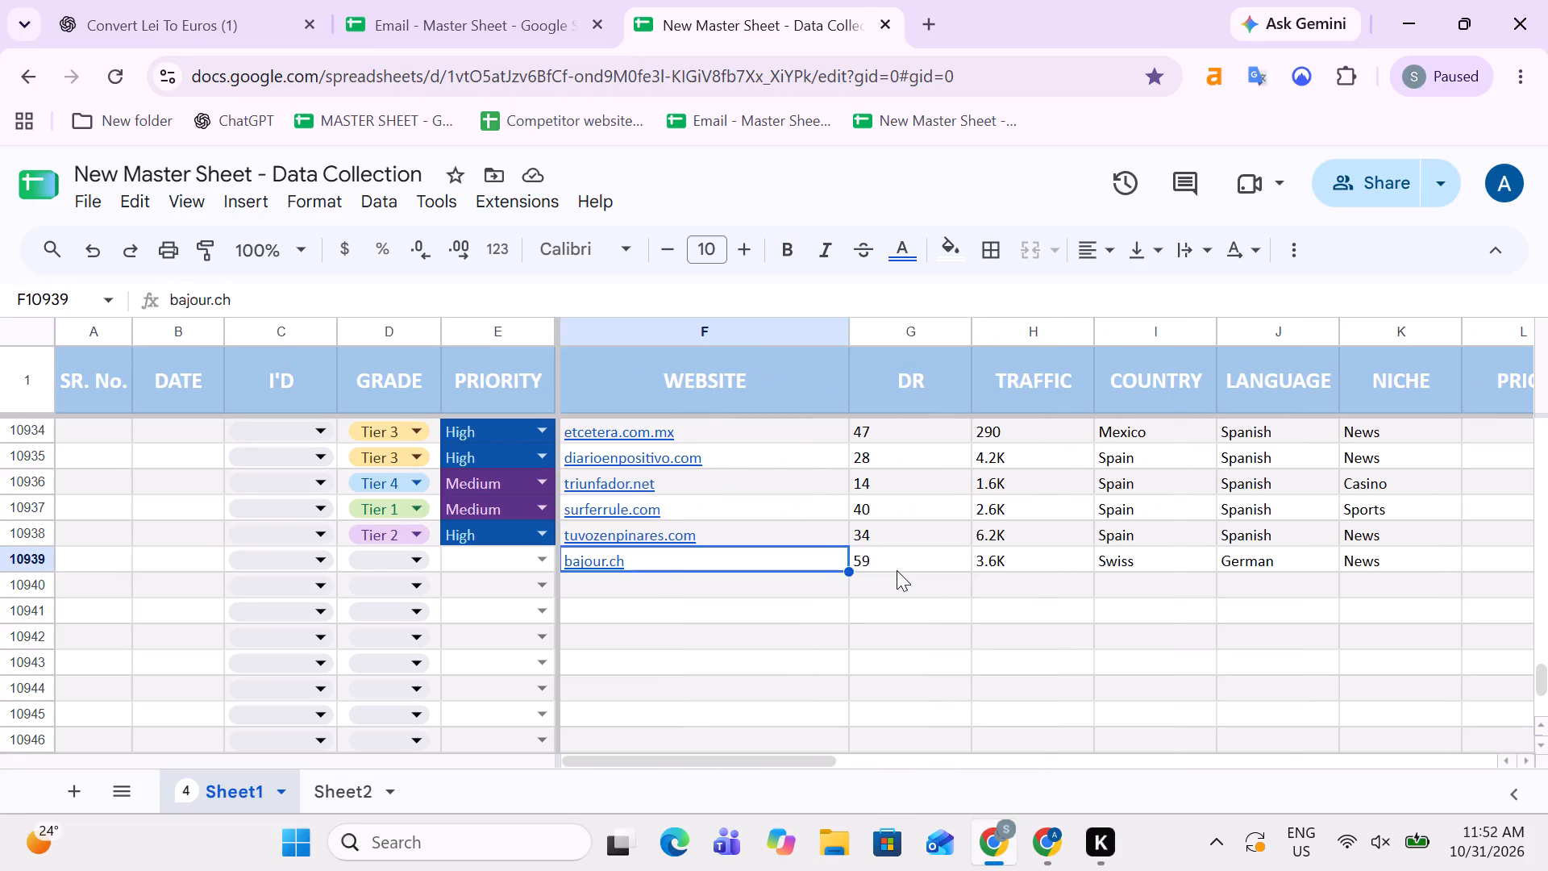
{"action": "key", "text": "Right"}
{"action": "key", "text": "Right"}
{"action": "key", "text": "Right"}
{"action": "key", "text": "Right"}
{"action": "key", "text": "Right"}
{"action": "key", "text": "Right"}
{"action": "key", "text": "Right"}
{"action": "key", "text": "Right"}
{"action": "key", "text": "Right"}
{"action": "key", "text": "Right"}
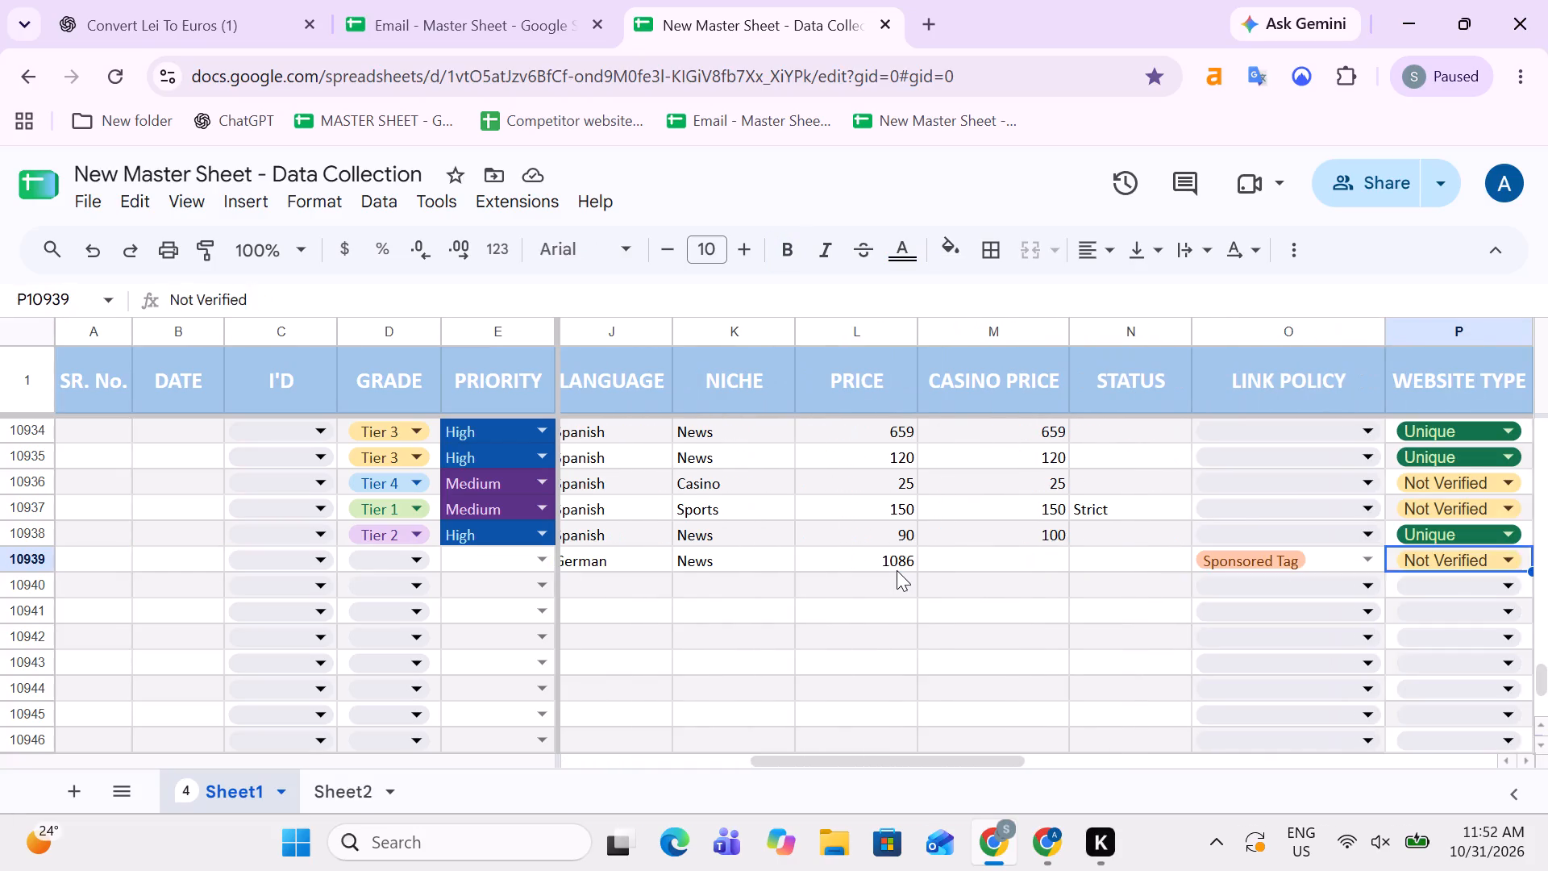
{"action": "key", "text": "Left"}
{"action": "key", "text": "Left"}
{"action": "key", "text": "Left"}
{"action": "key", "text": "Left"}
{"action": "key", "text": "Right"}
{"action": "key", "text": "Right"}
{"action": "key", "text": "Right"}
{"action": "key", "text": "Right"}
{"action": "key", "text": "Right"}
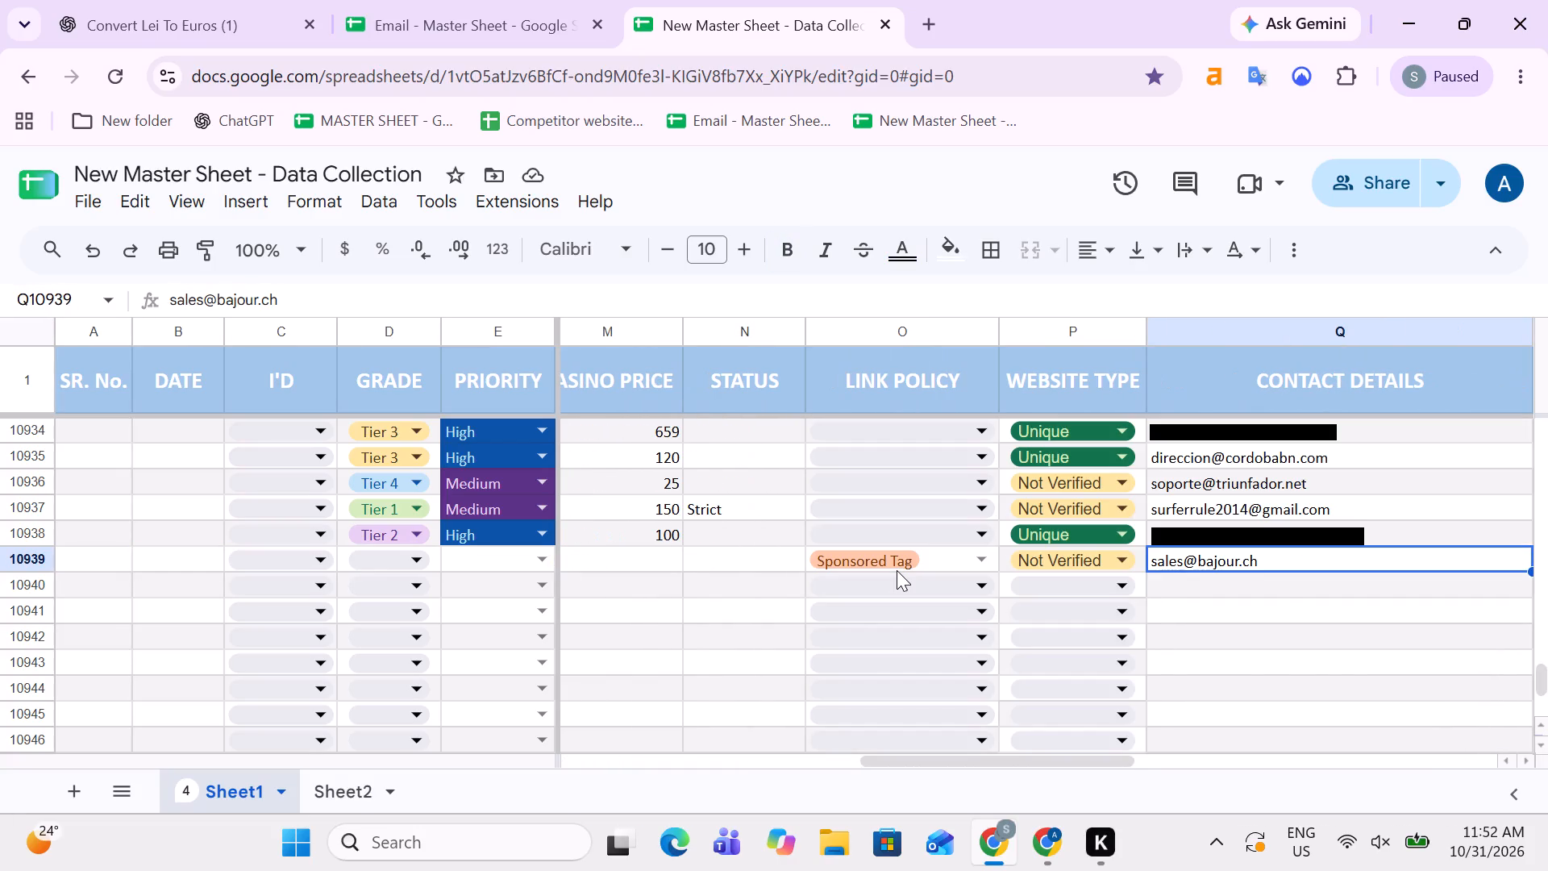
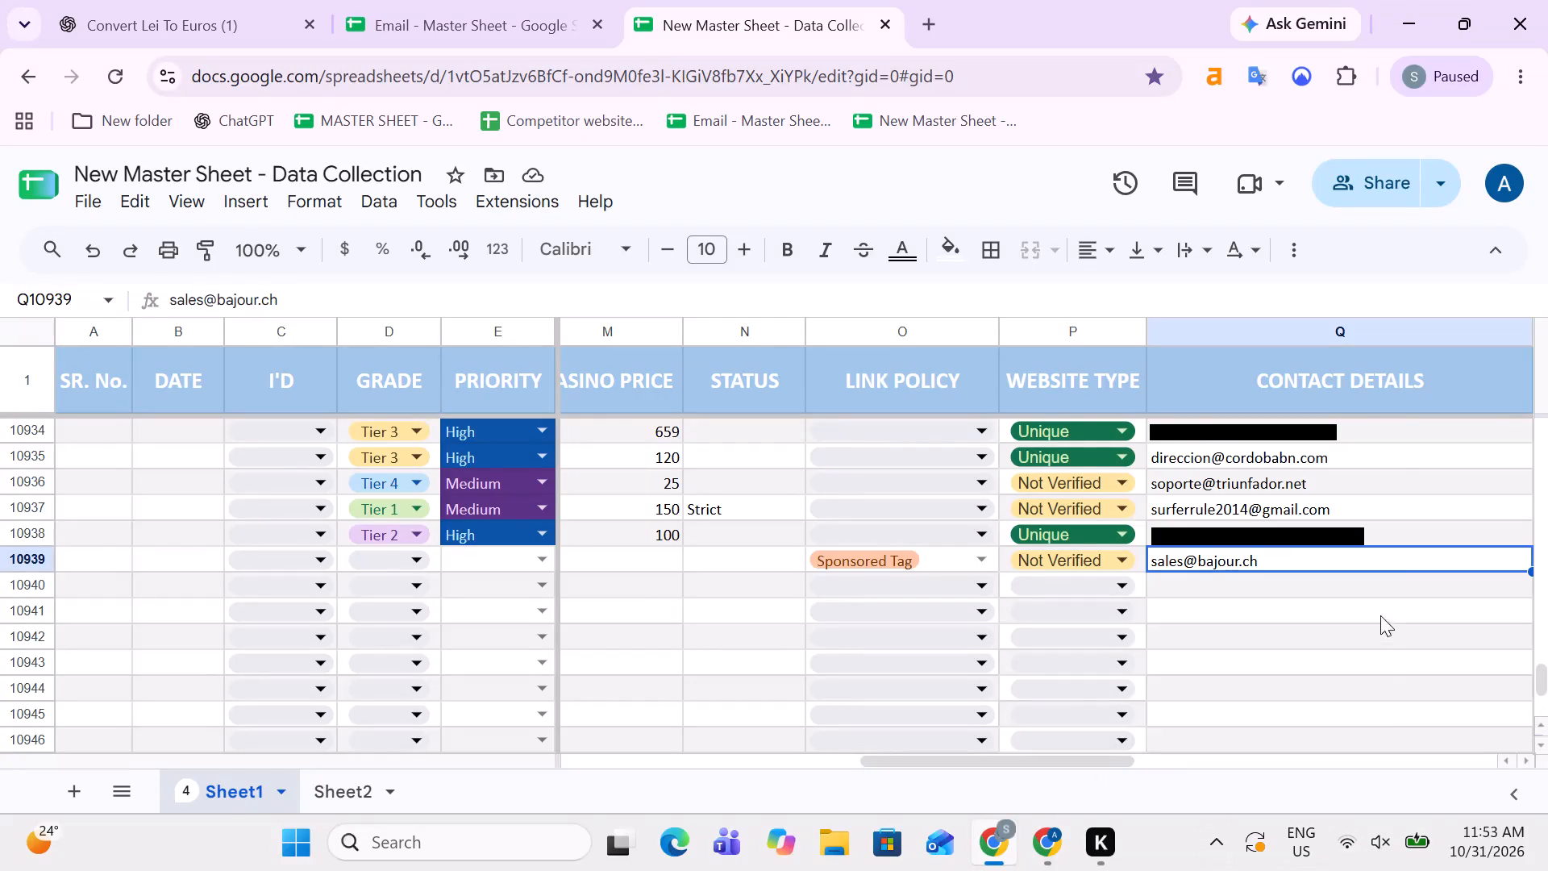
Review bajour.ch's entries in row 10939 of the New Master Sheet, from niche and prices through link policy to contact details.
{"action": "left_click", "coordinate": [1228, 595]}
{"action": "key", "text": "Up"}
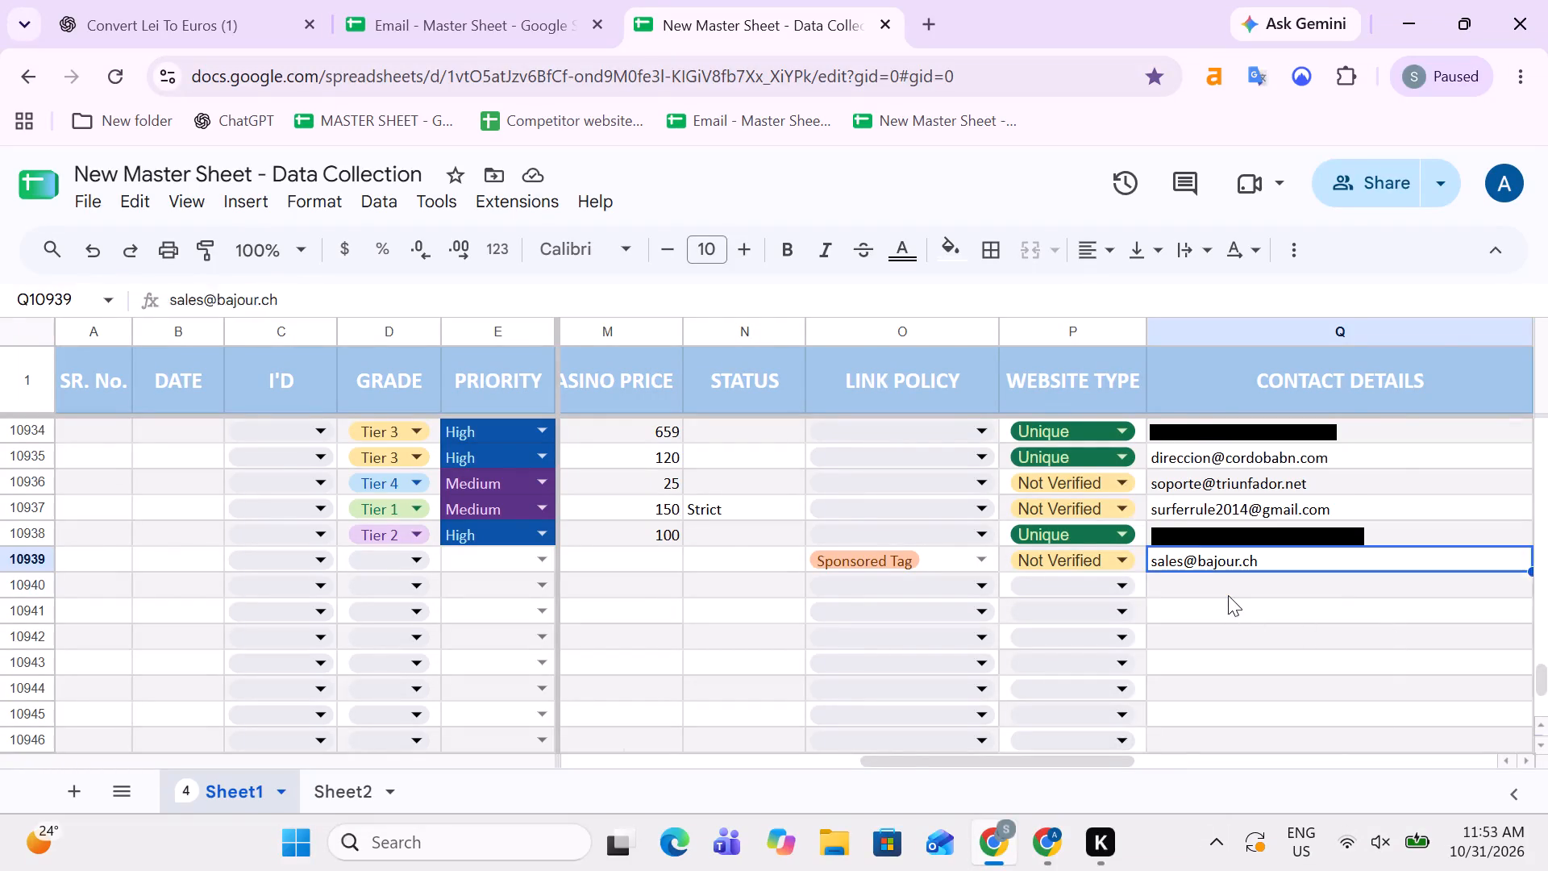
{"action": "key", "text": "Right"}
{"action": "key", "text": "Left"}
{"action": "key", "text": "Left"}
{"action": "key", "text": "Left"}
{"action": "key", "text": "Left"}
{"action": "key", "text": "Left"}
{"action": "key", "text": "Left"}
{"action": "key", "text": "Left"}
{"action": "key", "text": "Right"}
{"action": "key", "text": "Right"}
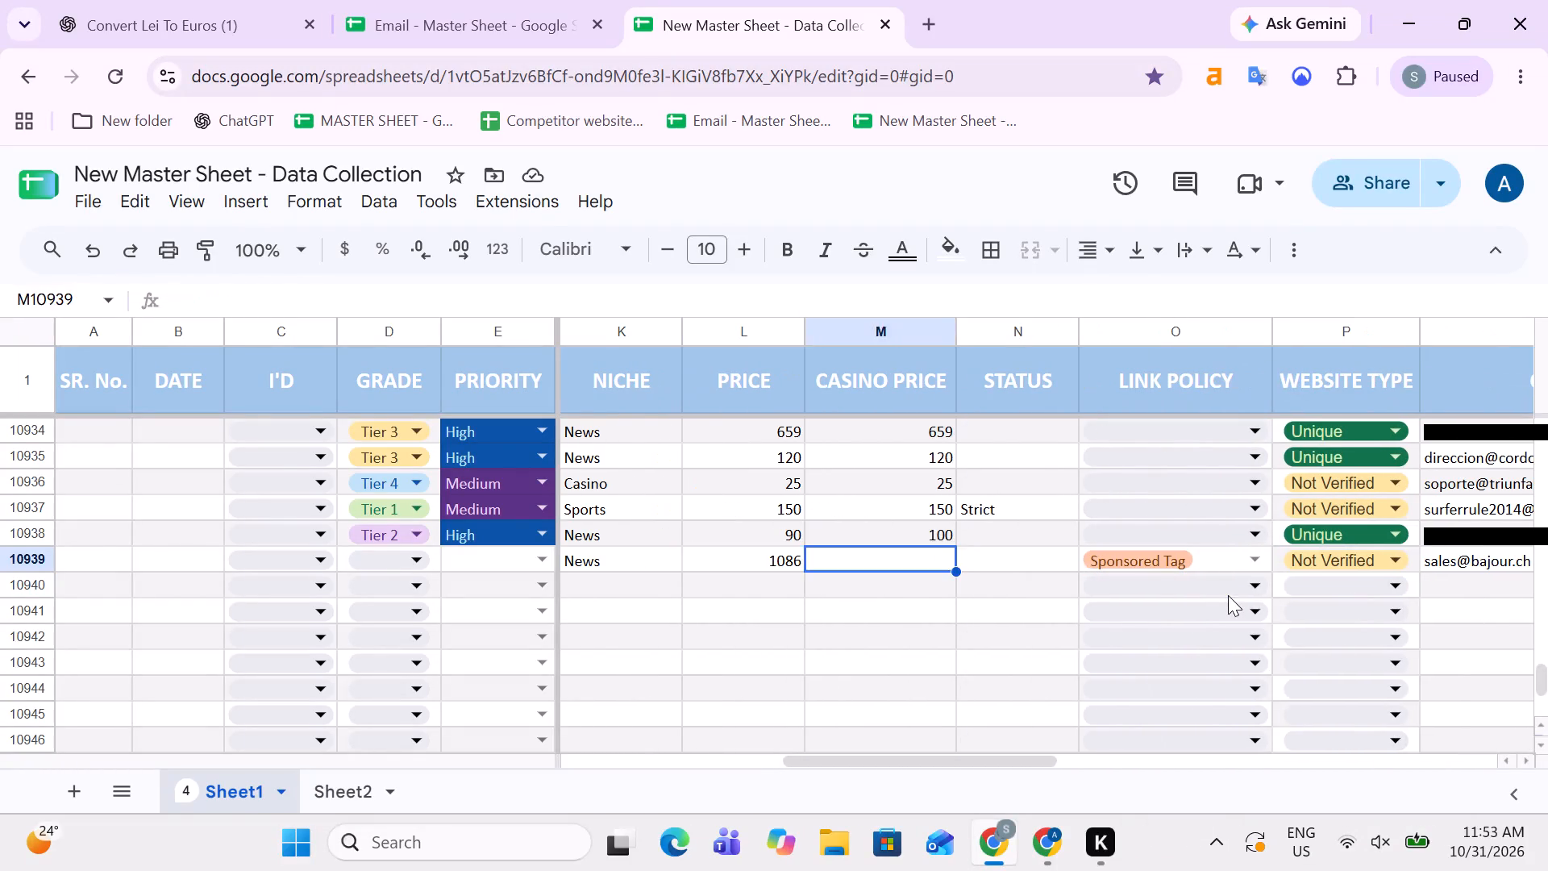
{"action": "key", "text": "Right"}
{"action": "key", "text": "Left"}
{"action": "key", "text": "Left"}
{"action": "key", "text": "Right"}
{"action": "key", "text": "Right"}
{"action": "key", "text": "Left"}
{"action": "key", "text": "Left"}
{"action": "key", "text": "Right"}
{"action": "key", "text": "Right"}
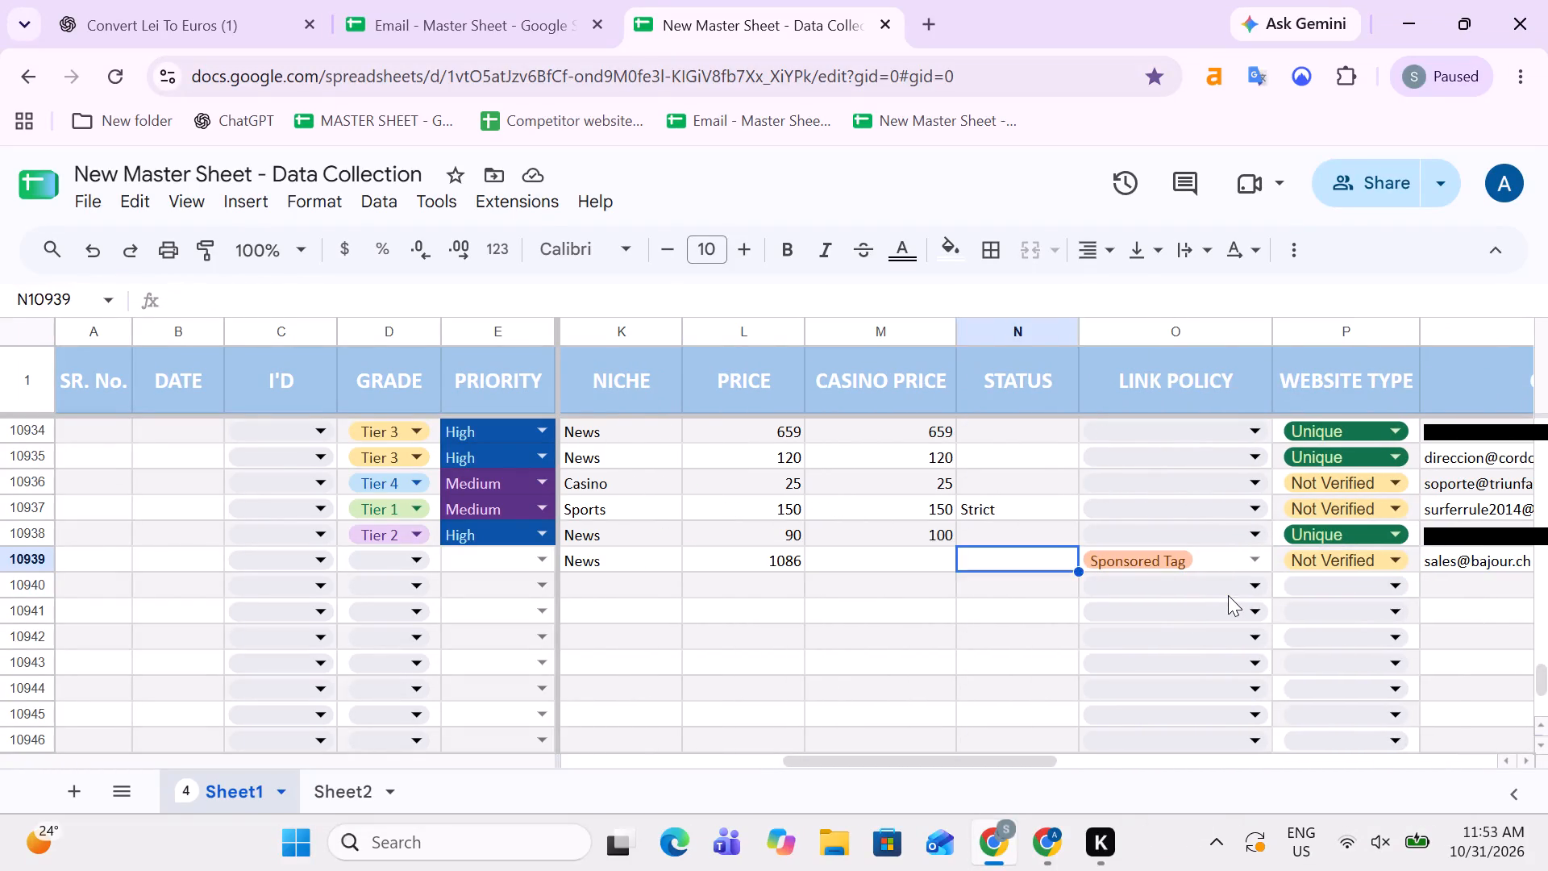
{"action": "key", "text": "Right"}
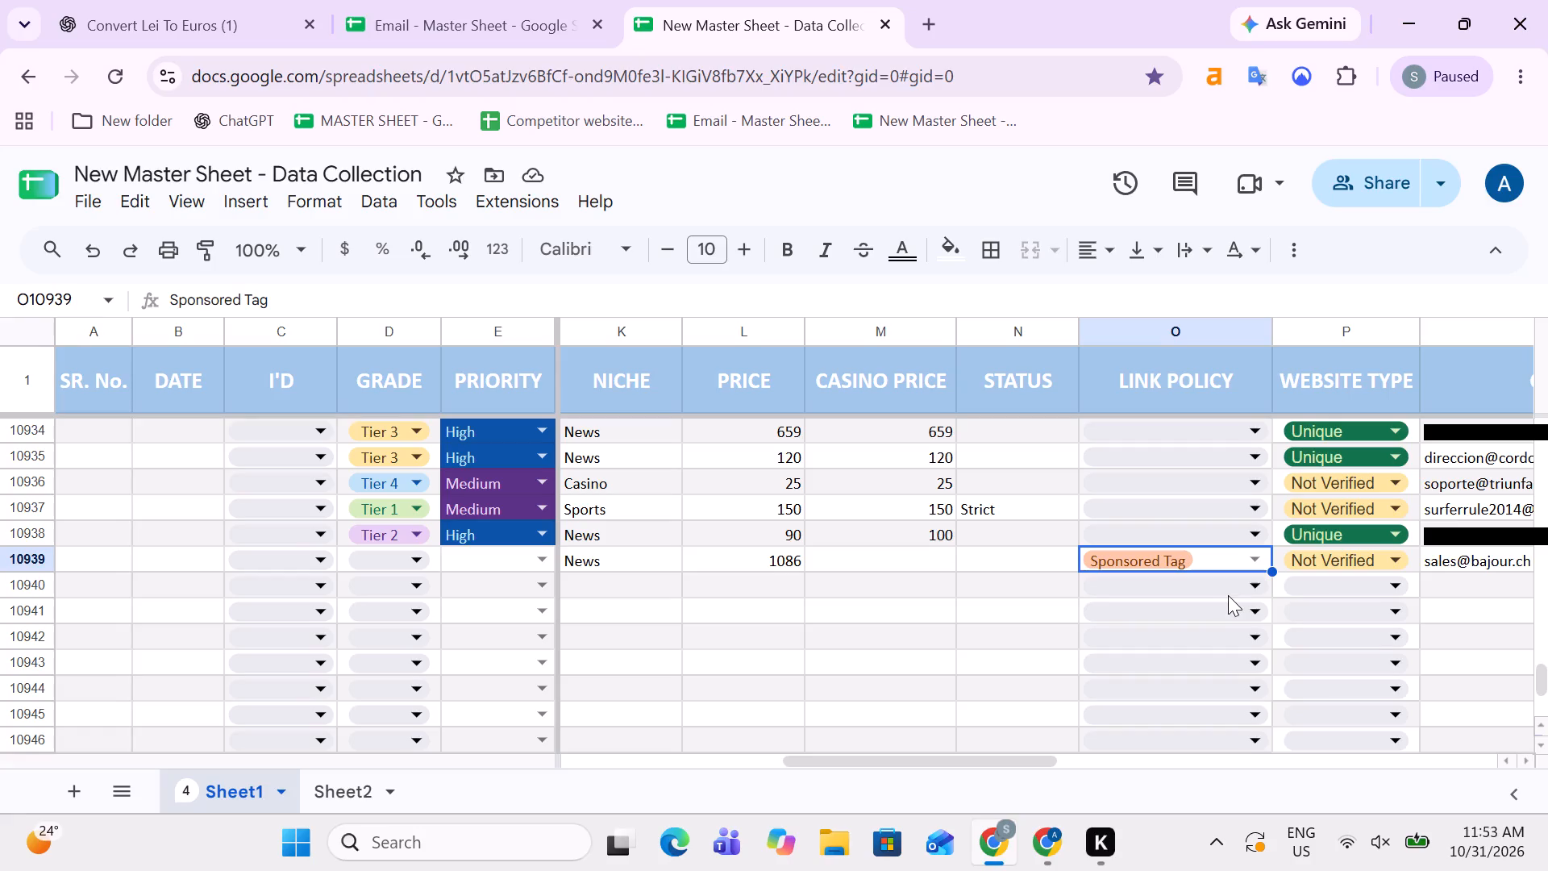
{"action": "key", "text": "alt+Tab"}
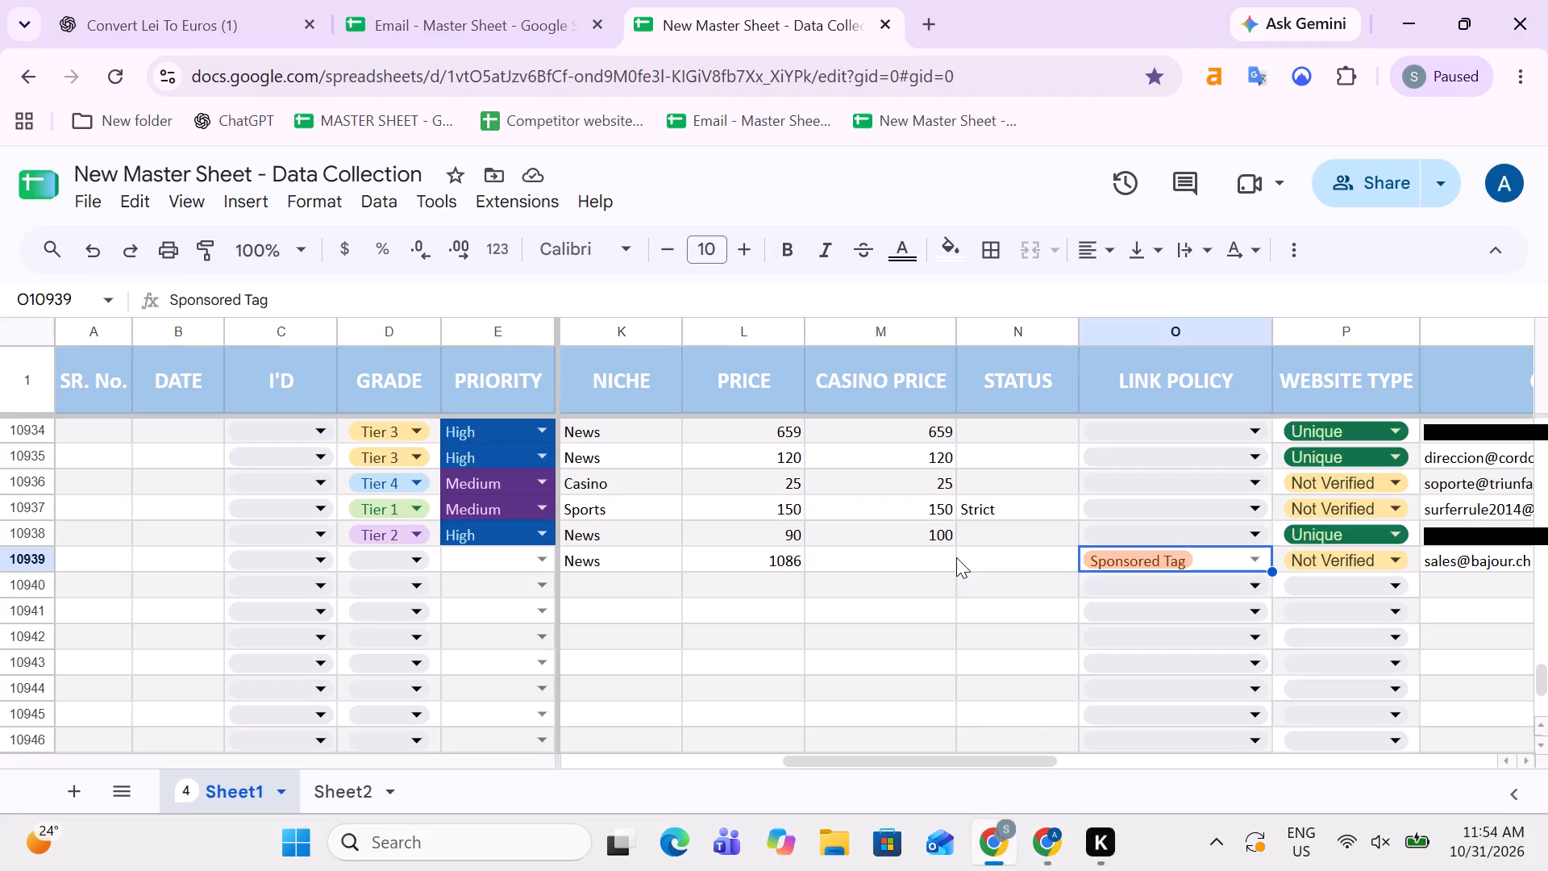
{"action": "key", "text": "Right"}
{"action": "key", "text": "Right"}
{"action": "key", "text": "Right"}
{"action": "key", "text": "Right"}
{"action": "key", "text": "Left"}
{"action": "key", "text": "Left"}
{"action": "key", "text": "Left"}
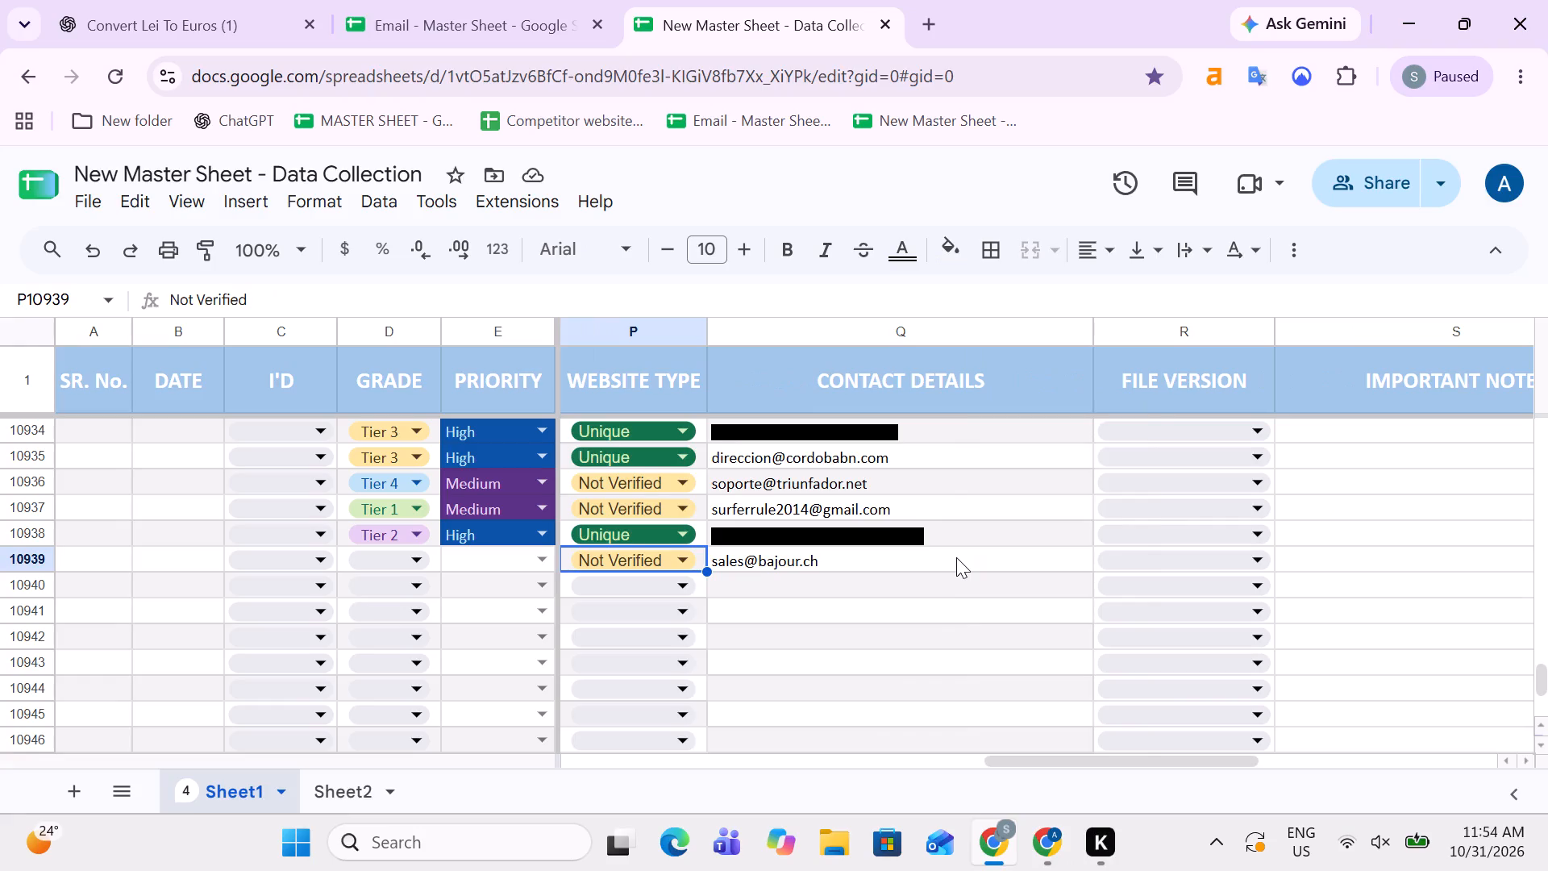
{"action": "key", "text": "alt+Tab"}
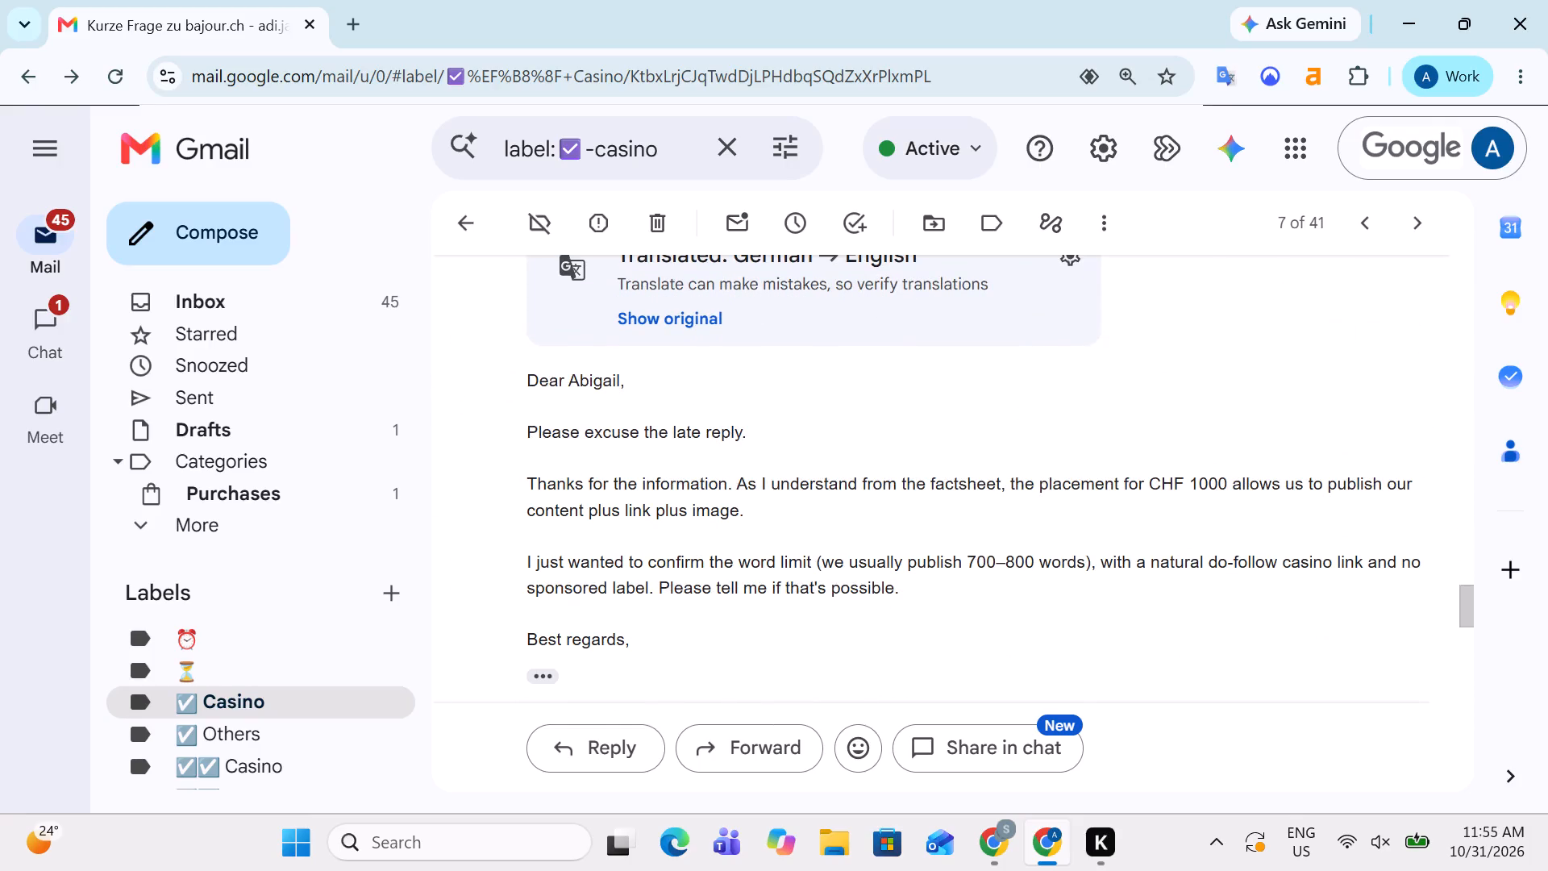
{"action": "scroll", "coordinate": [987, 569], "scroll_direction": "up", "scroll_amount": 2}
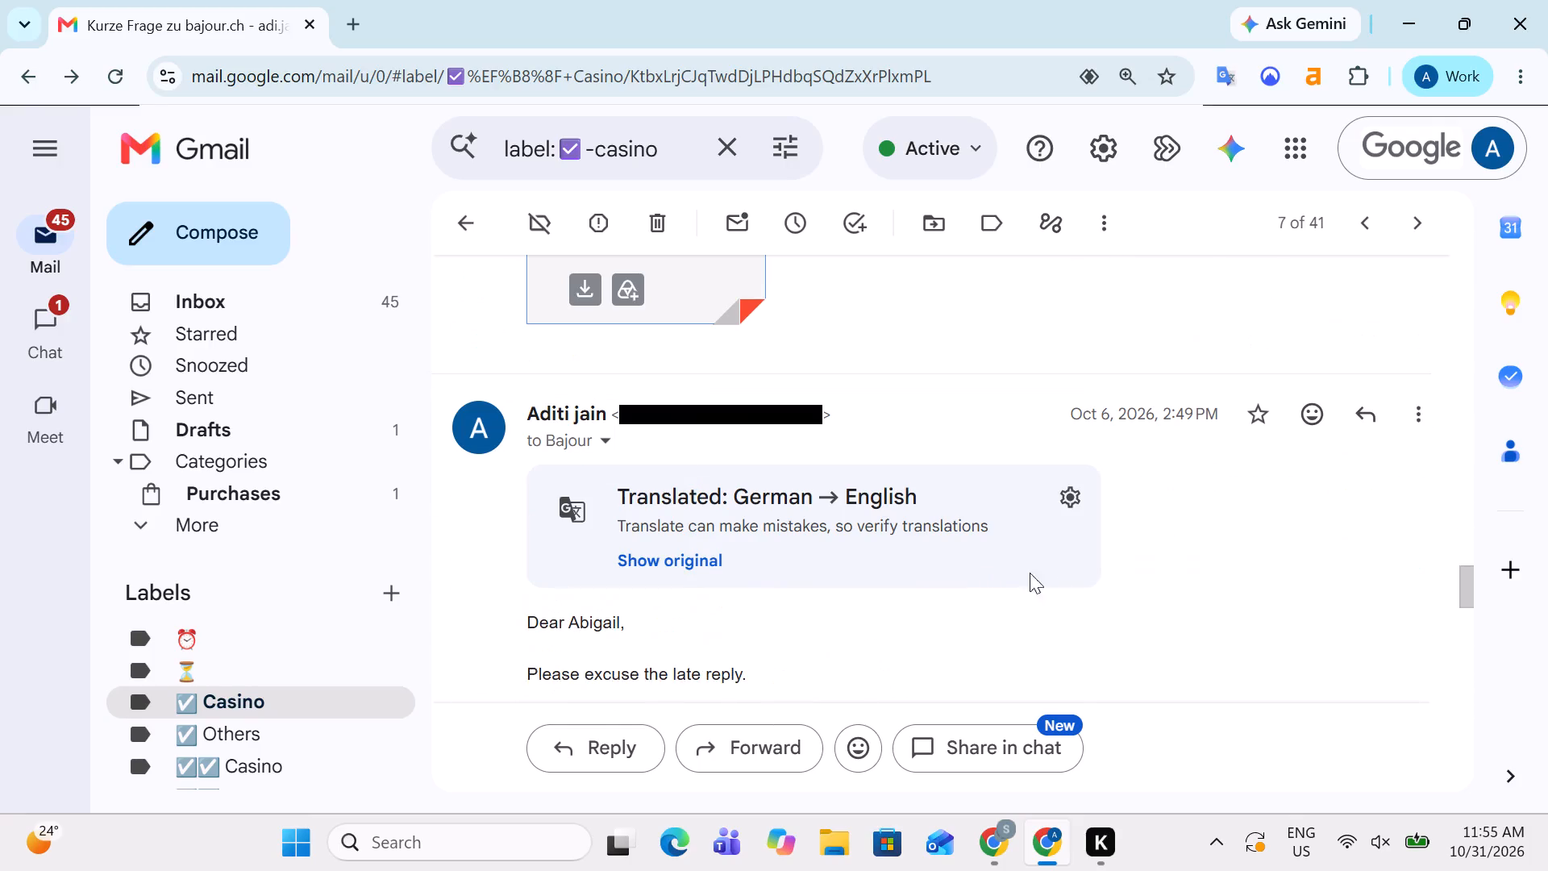
{"action": "scroll", "coordinate": [1064, 581], "scroll_direction": "down", "scroll_amount": 2}
{"action": "scroll", "coordinate": [1054, 575], "scroll_direction": "up", "scroll_amount": 10}
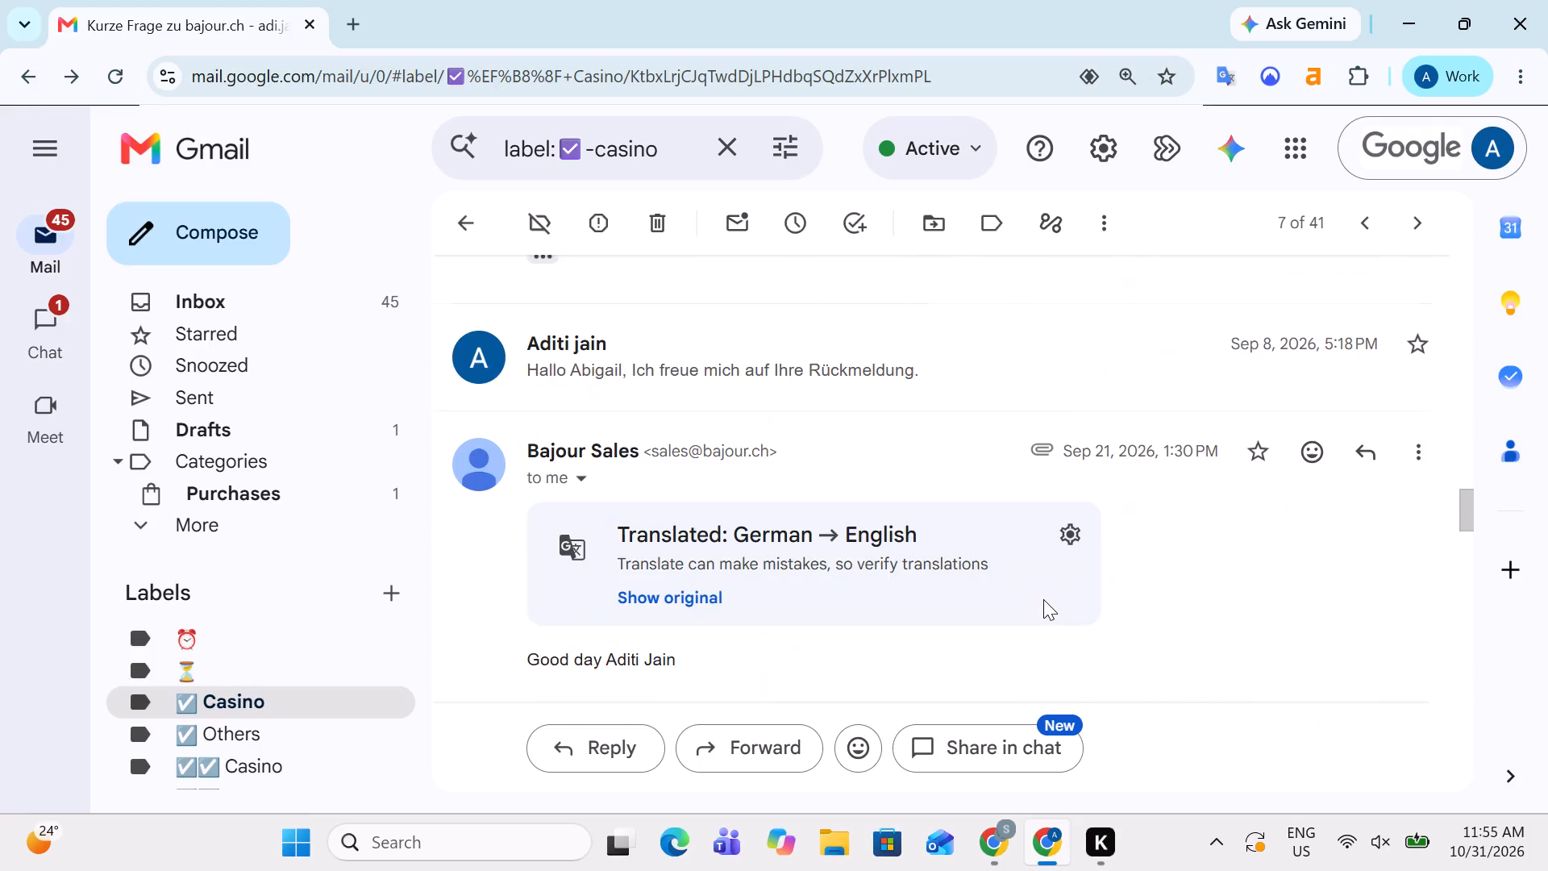
{"action": "scroll", "coordinate": [841, 546], "scroll_direction": "down", "scroll_amount": 2}
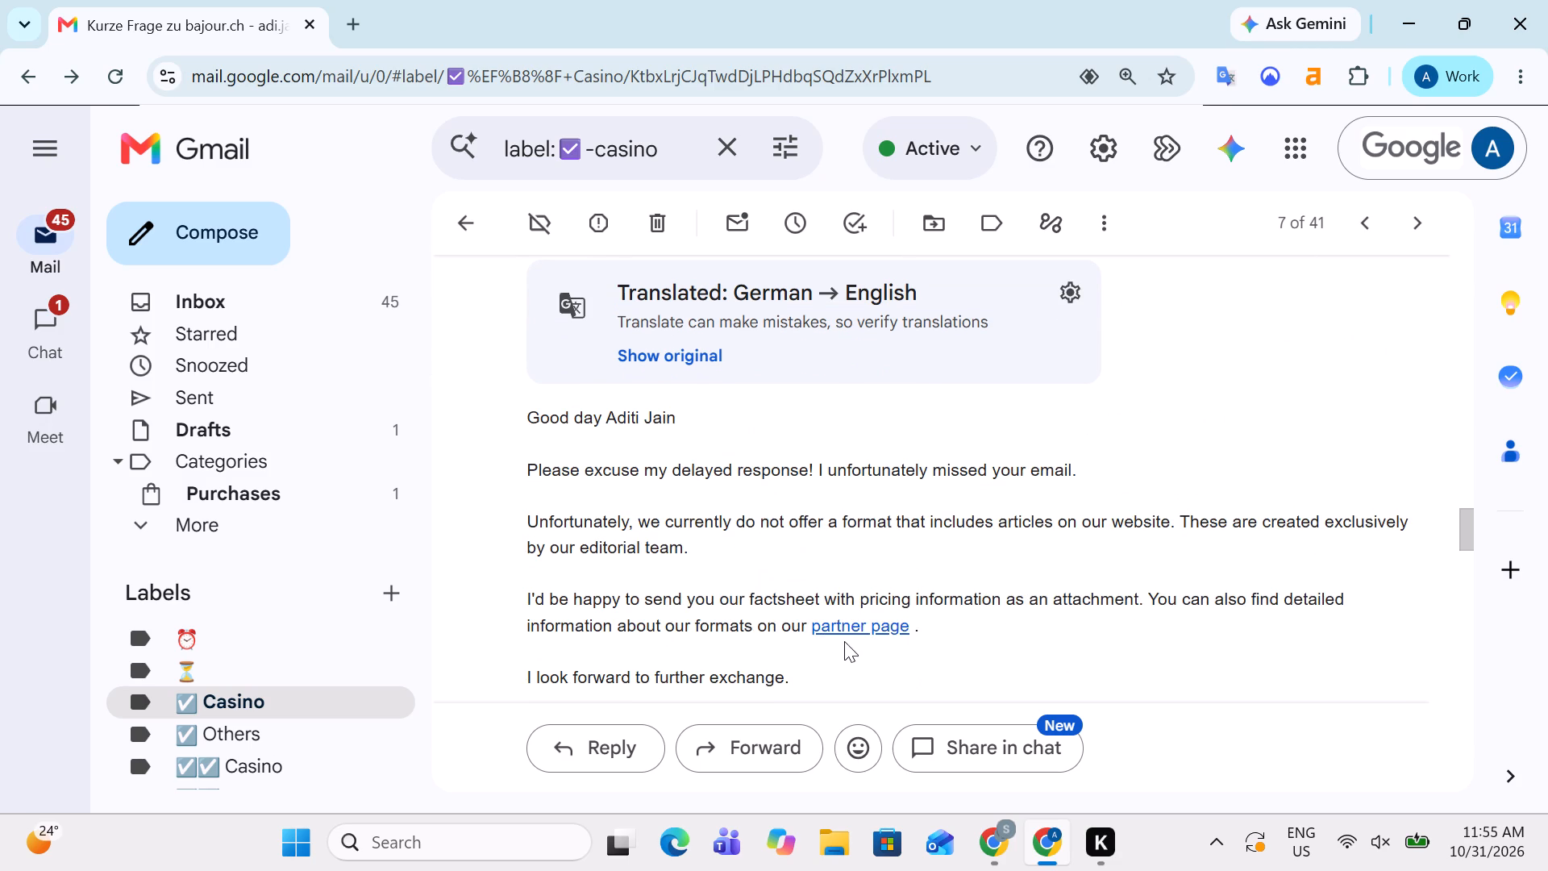
{"action": "scroll", "coordinate": [844, 641], "scroll_direction": "up", "scroll_amount": 3}
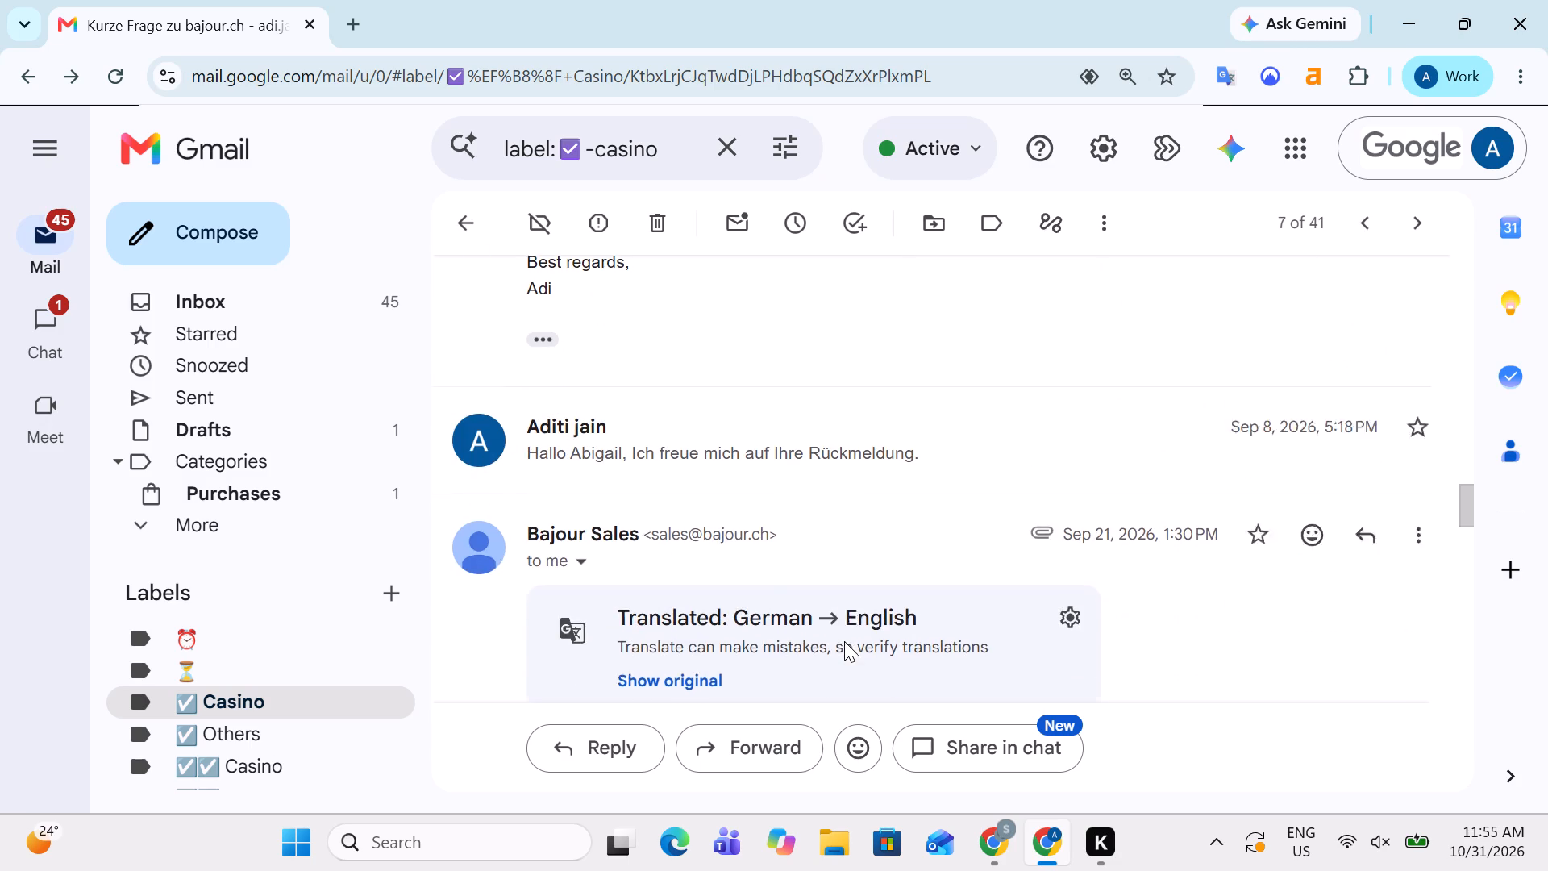
{"action": "scroll", "coordinate": [842, 631], "scroll_direction": "up", "scroll_amount": 3}
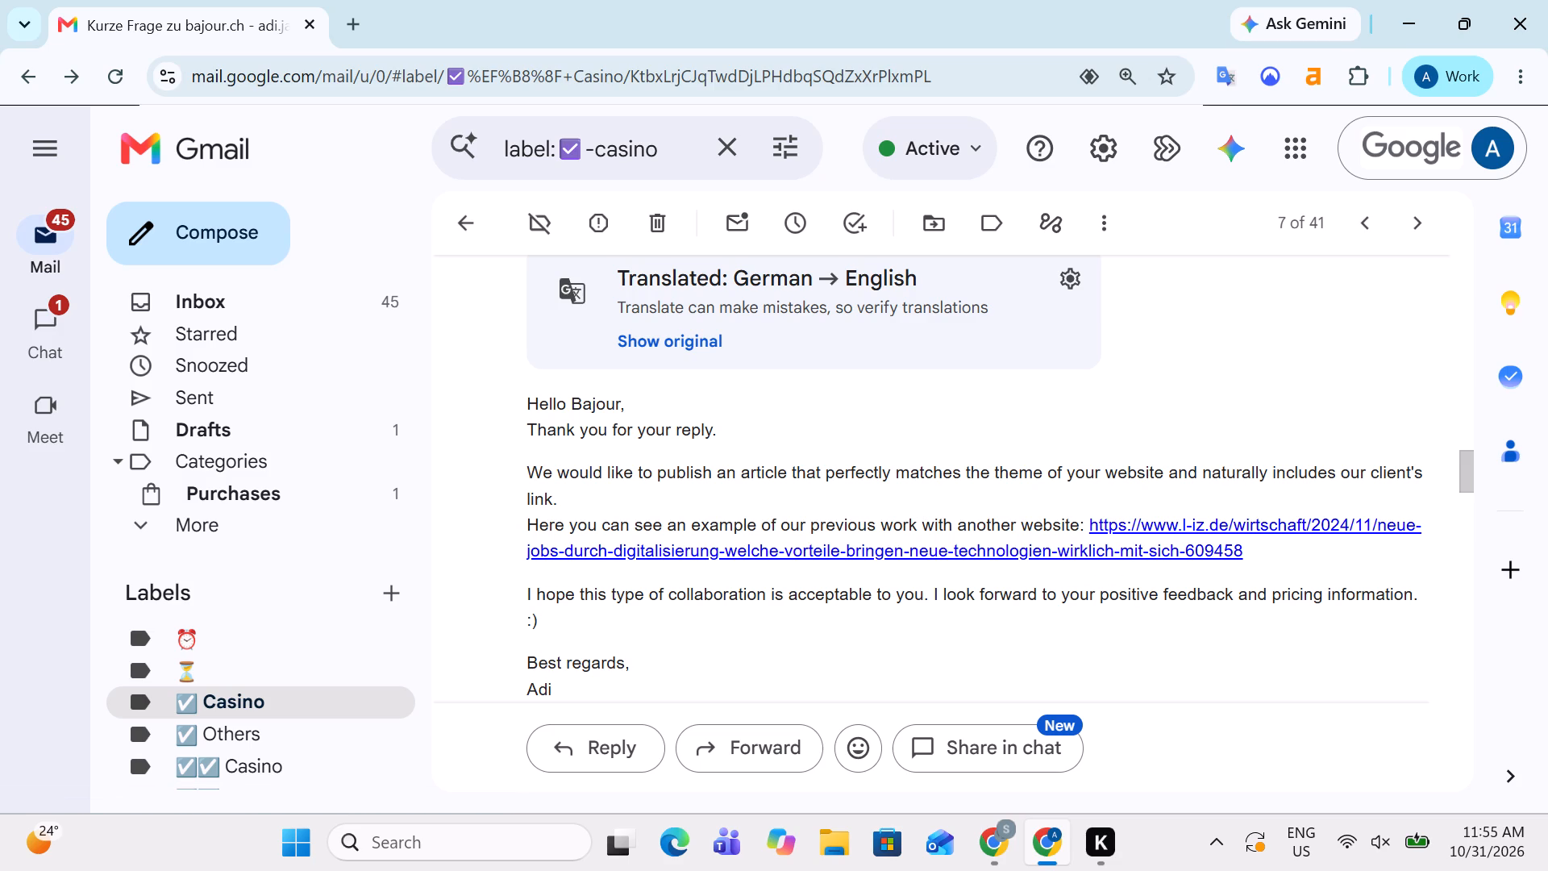
{"action": "scroll", "coordinate": [833, 516], "scroll_direction": "down", "scroll_amount": 6}
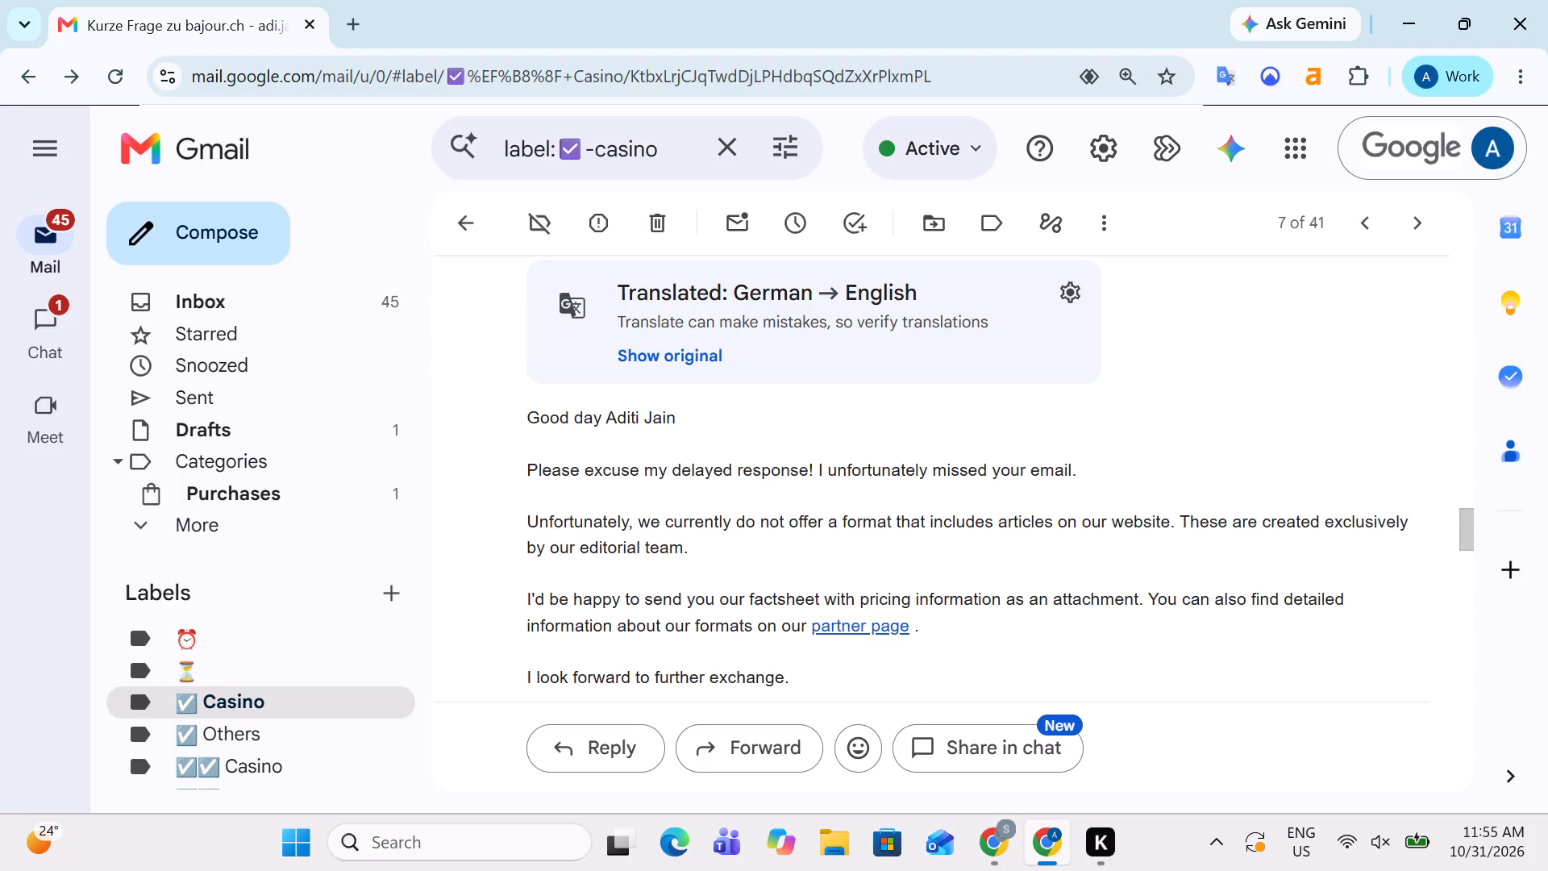
{"action": "scroll", "coordinate": [881, 642], "scroll_direction": "down", "scroll_amount": 1}
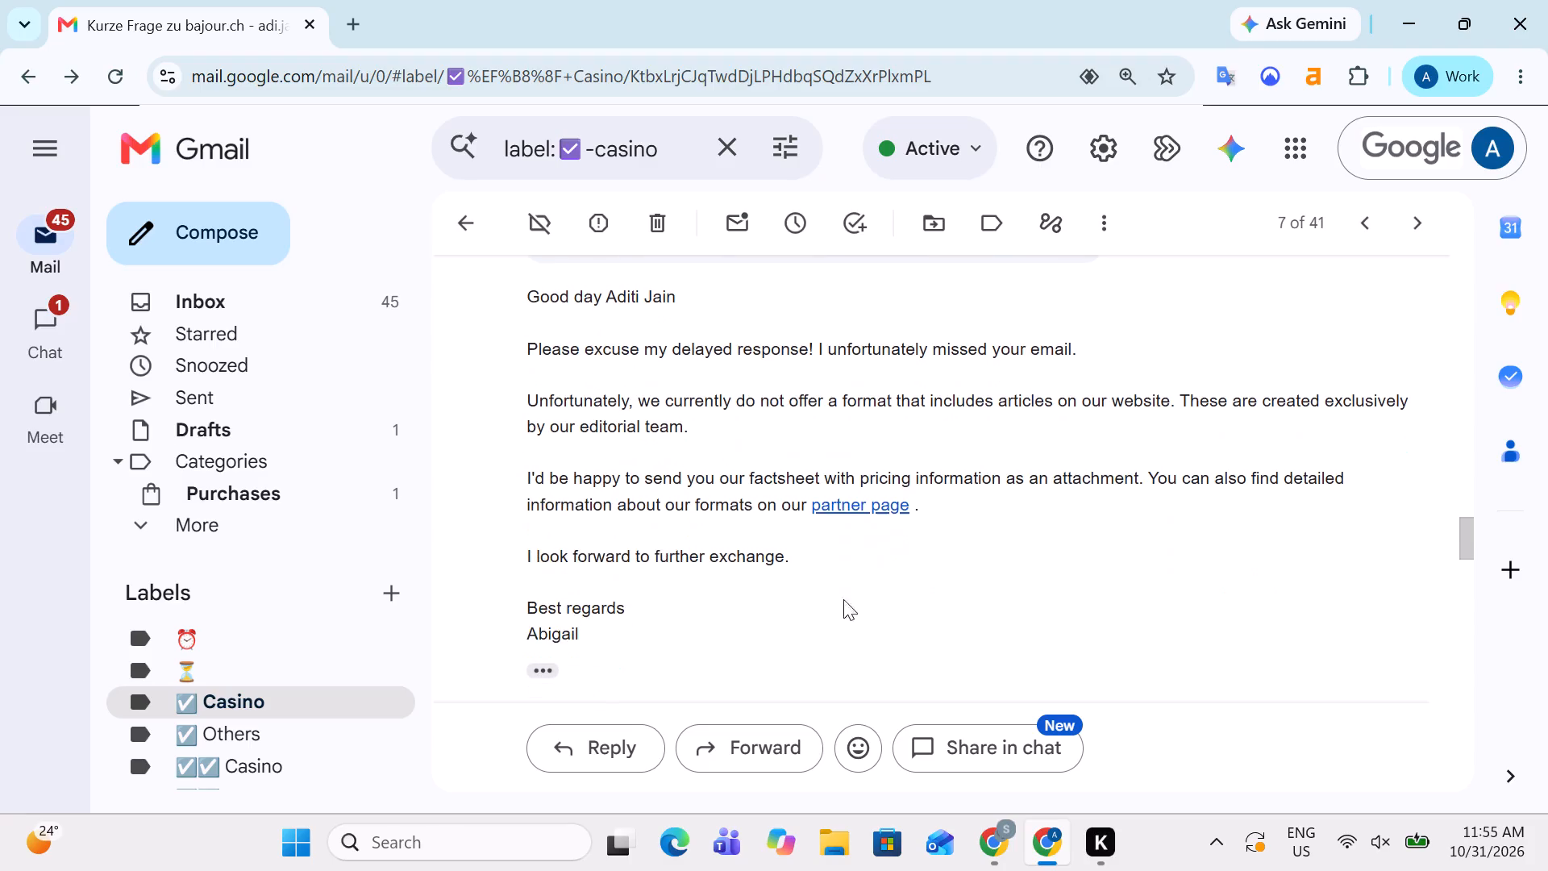
{"action": "scroll", "coordinate": [909, 504], "scroll_direction": "down", "scroll_amount": 1}
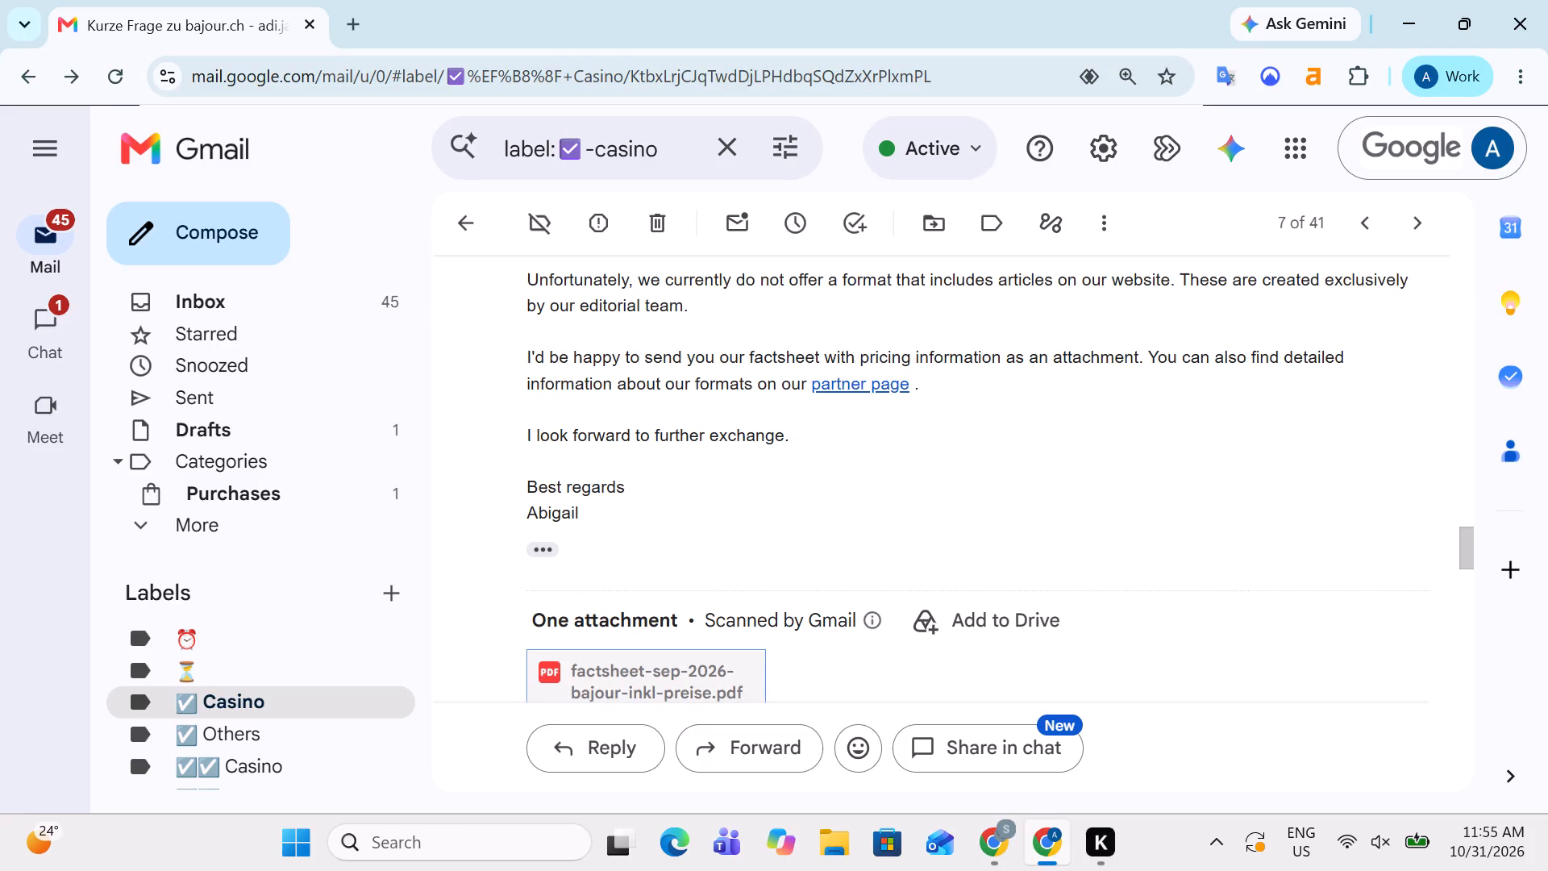
{"action": "scroll", "coordinate": [980, 485], "scroll_direction": "down", "scroll_amount": 5}
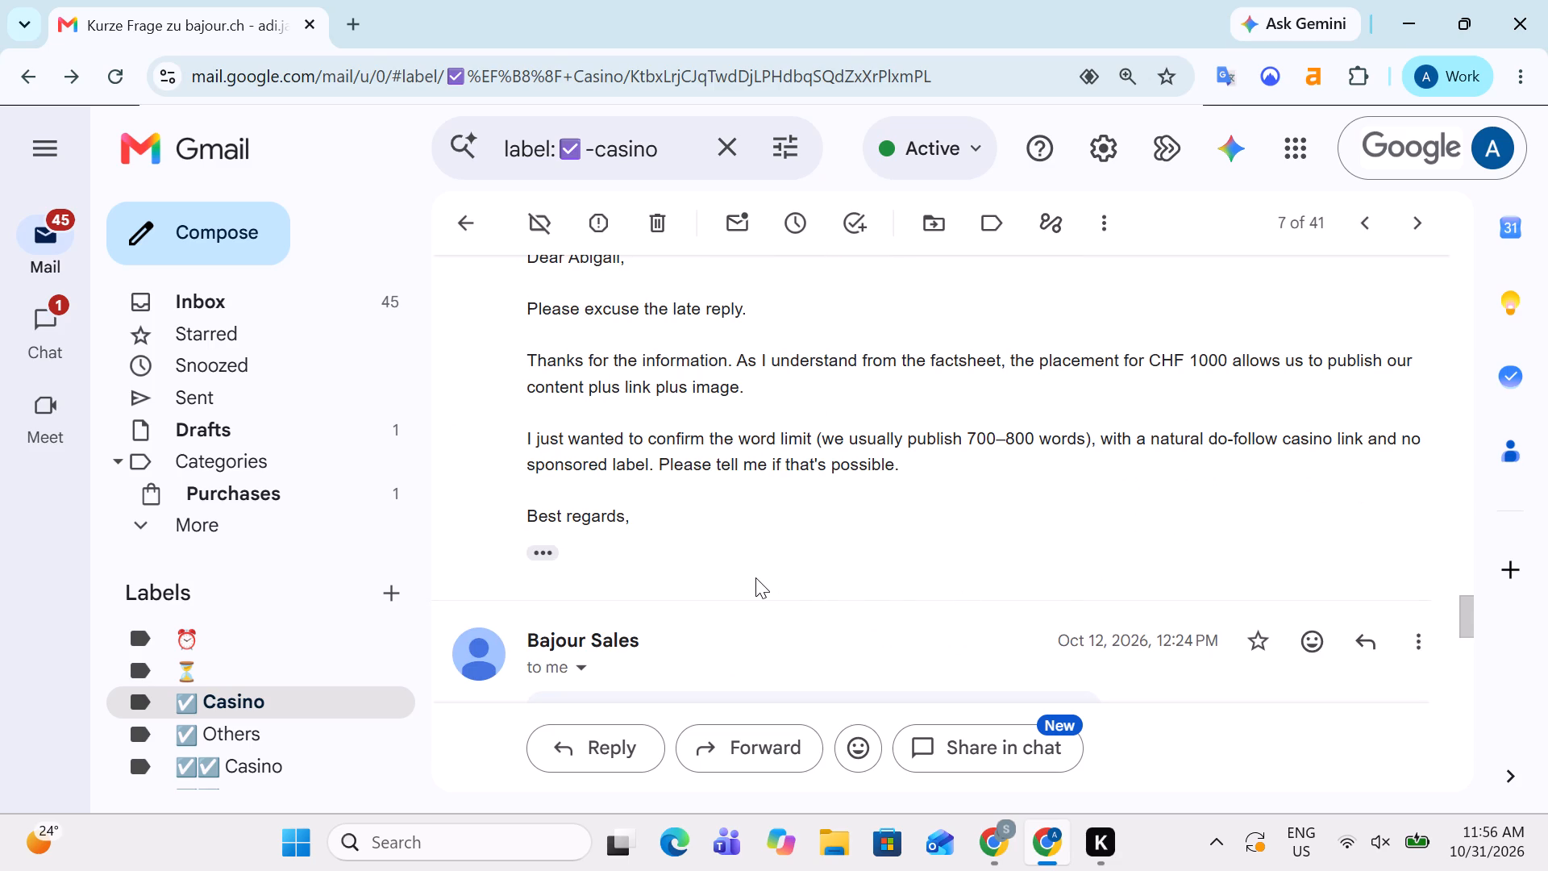
{"action": "scroll", "coordinate": [755, 577], "scroll_direction": "down", "scroll_amount": 4}
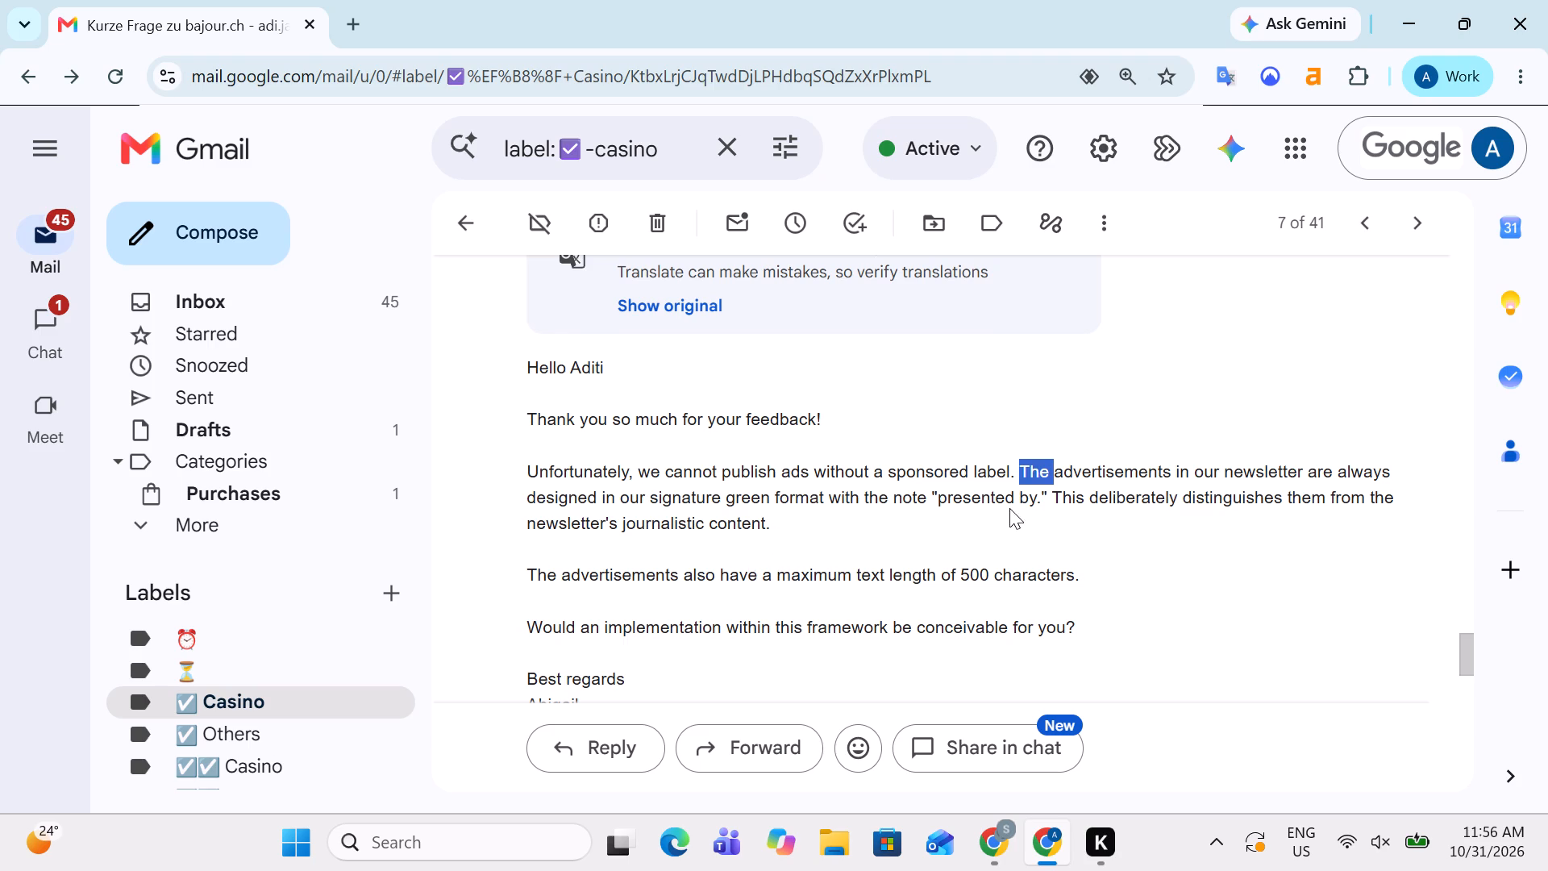
{"action": "left_click", "coordinate": [959, 498]}
{"action": "left_click_drag", "start_coordinate": [959, 498], "coordinate": [1019, 495]}
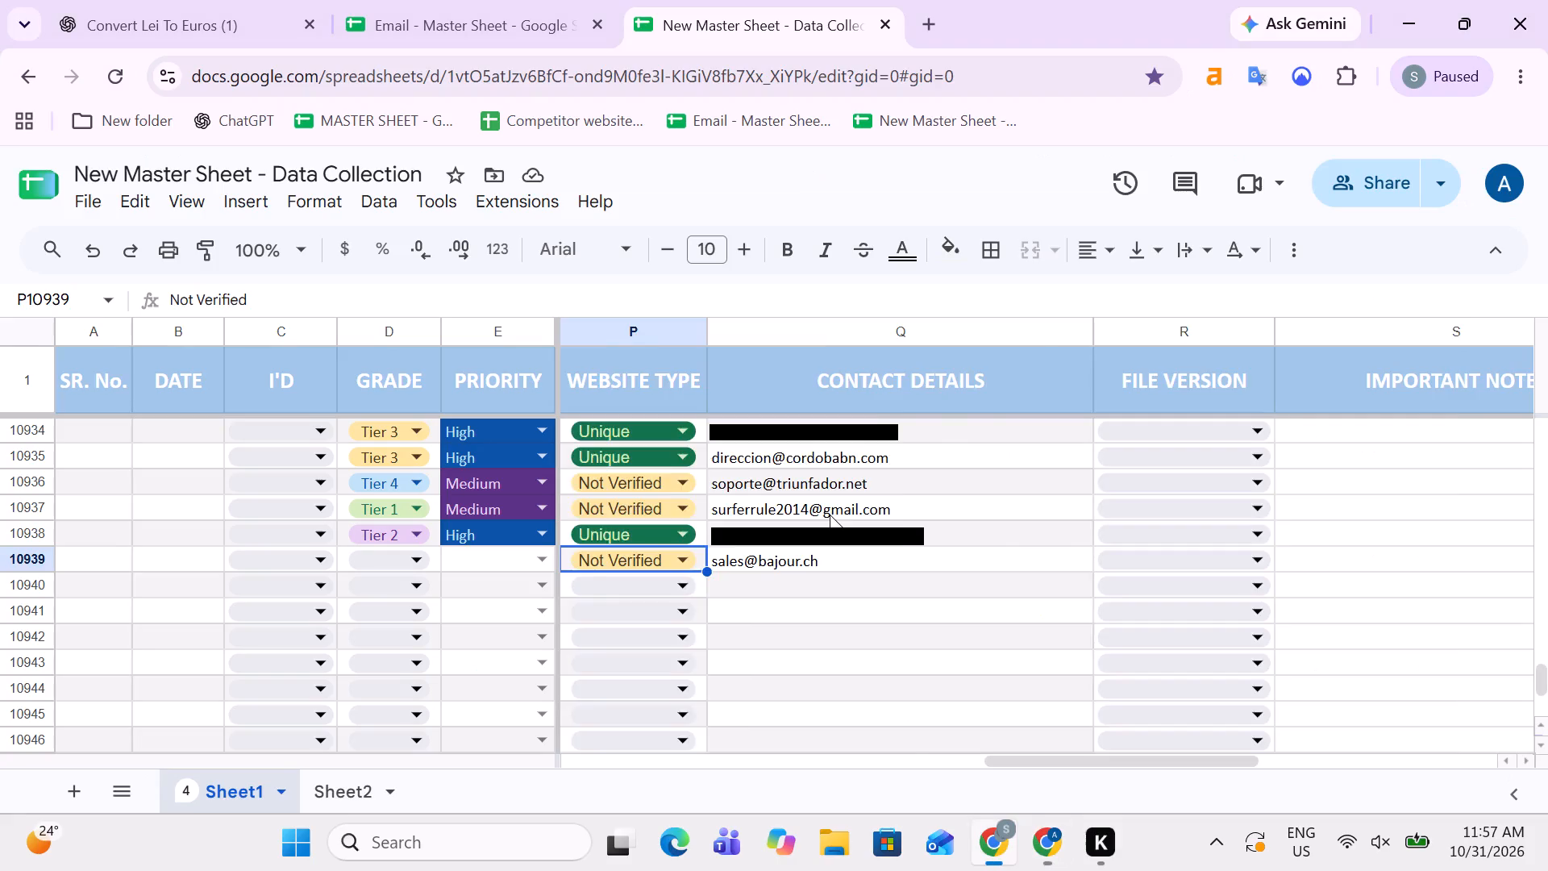
{"action": "key", "text": "Left"}
{"action": "key", "text": "Right"}
{"action": "key", "text": "Right"}
{"action": "key", "text": "Right"}
{"action": "key", "text": "Left"}
{"action": "key", "text": "Left"}
{"action": "key", "text": "Left"}
{"action": "key", "text": "Left"}
{"action": "key", "text": "Left"}
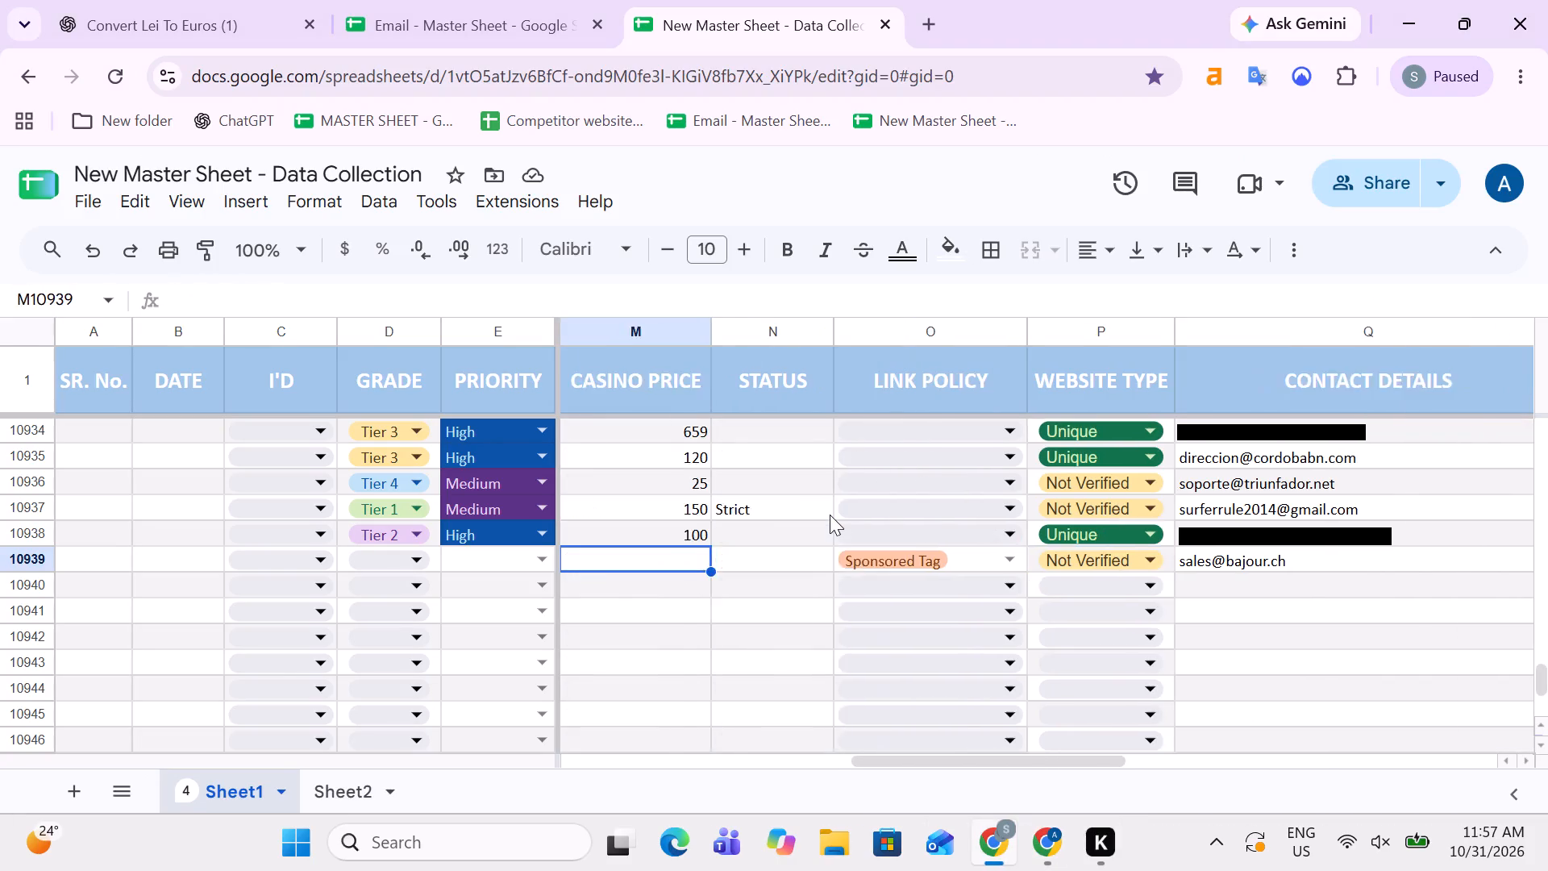
{"action": "key", "text": "Left"}
{"action": "key", "text": "Left"}
{"action": "key", "text": "Right"}
{"action": "key", "text": "Right"}
{"action": "key", "text": "Right"}
{"action": "key", "text": "Left"}
{"action": "key", "text": "Left"}
{"action": "key", "text": "ctrl+c"}
{"action": "key", "text": "Right"}
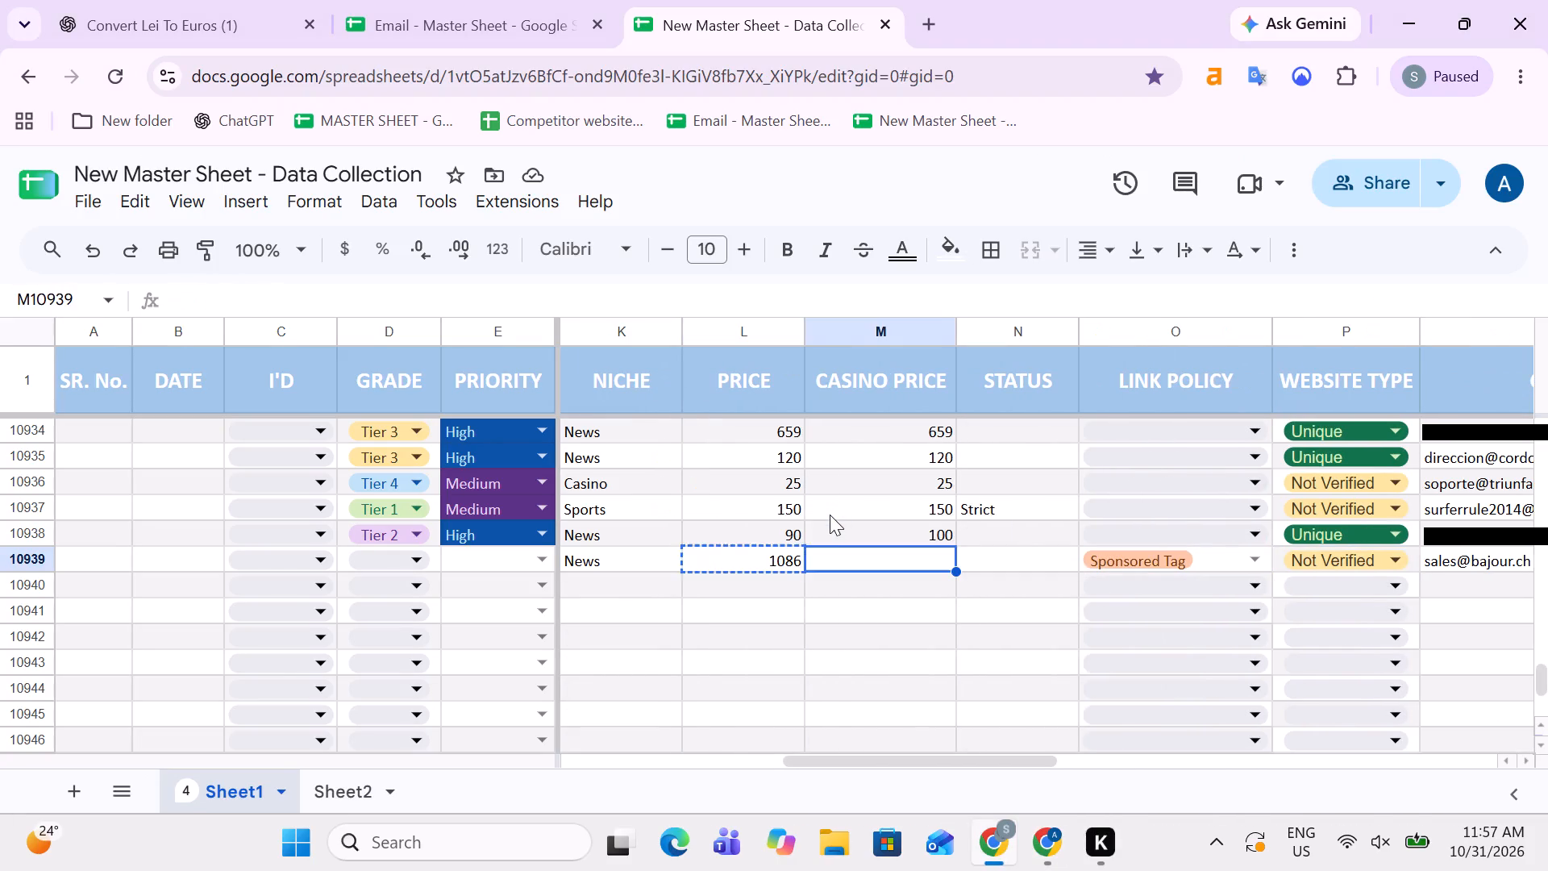
{"action": "key", "text": "ctrl+v"}
Set the Priority of the bajour.ch entry in row 10939 to High.
{"action": "key", "text": "Right"}
{"action": "key", "text": "Right"}
{"action": "key", "text": "Right"}
{"action": "key", "text": "Right"}
{"action": "key", "text": "Right"}
{"action": "key", "text": "Left"}
{"action": "key", "text": "Left"}
{"action": "key", "text": "Left"}
{"action": "key", "text": "Left"}
{"action": "key", "text": "Left"}
{"action": "key", "text": "Left"}
{"action": "key", "text": "Left"}
{"action": "key", "text": "Left"}
{"action": "key", "text": "Left"}
{"action": "key", "text": "Left"}
{"action": "key", "text": "Left"}
{"action": "key", "text": "Left"}
{"action": "key", "text": "Left"}
{"action": "key", "text": "Left"}
{"action": "key", "text": "Left"}
{"action": "key", "text": "Left"}
{"action": "key", "text": "Left"}
{"action": "key", "text": "Left"}
{"action": "key", "text": "Left"}
{"action": "key", "text": "Left"}
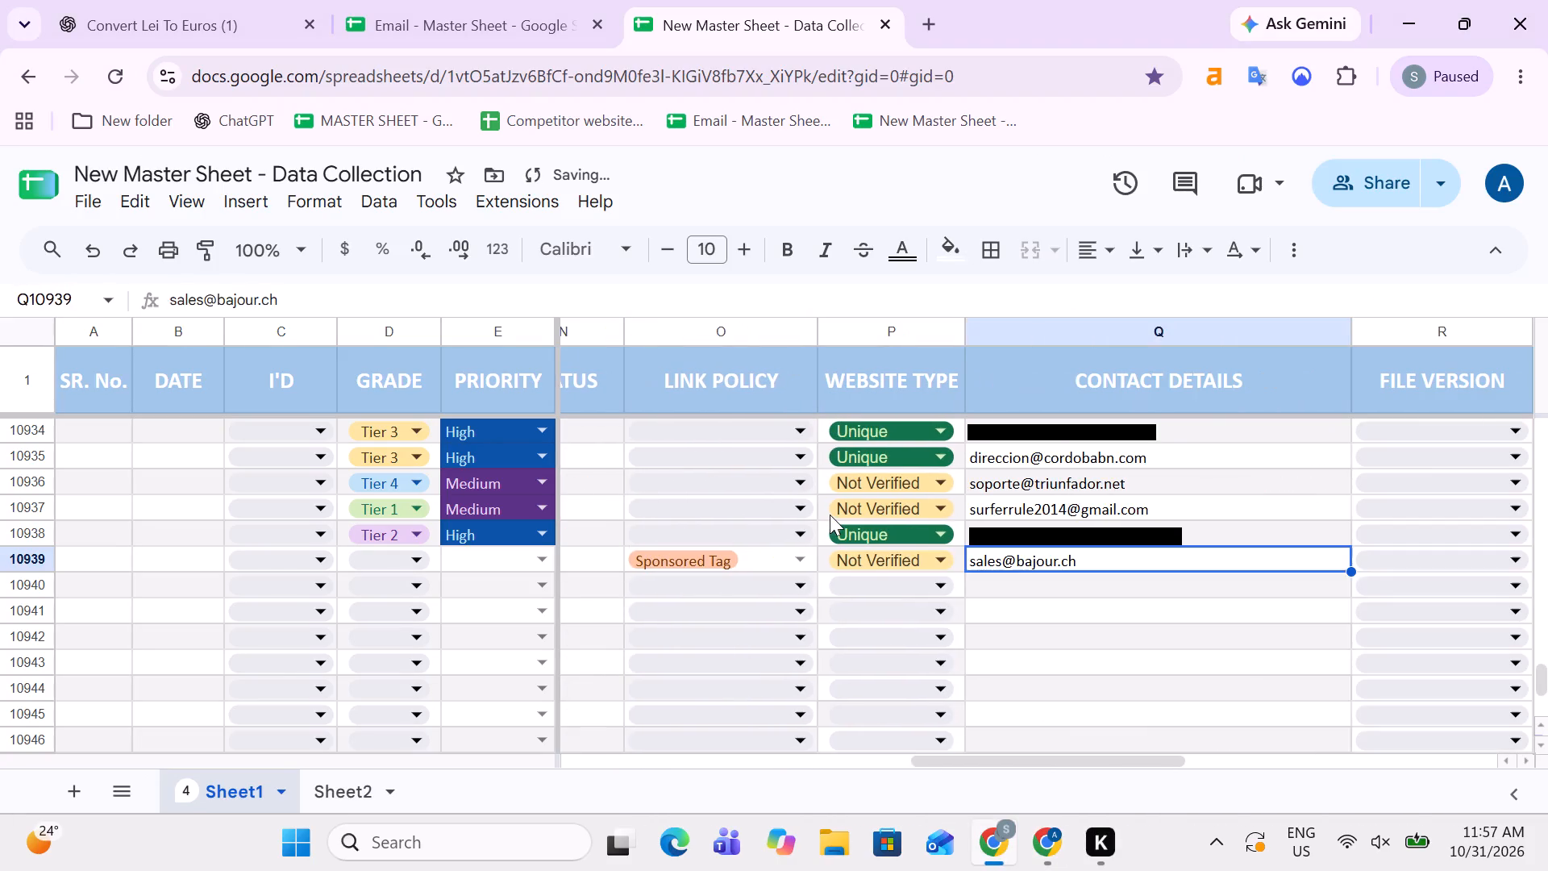
{"action": "key", "text": "Right"}
{"action": "key", "text": "Right"}
{"action": "key", "text": "Right"}
{"action": "key", "text": "Right"}
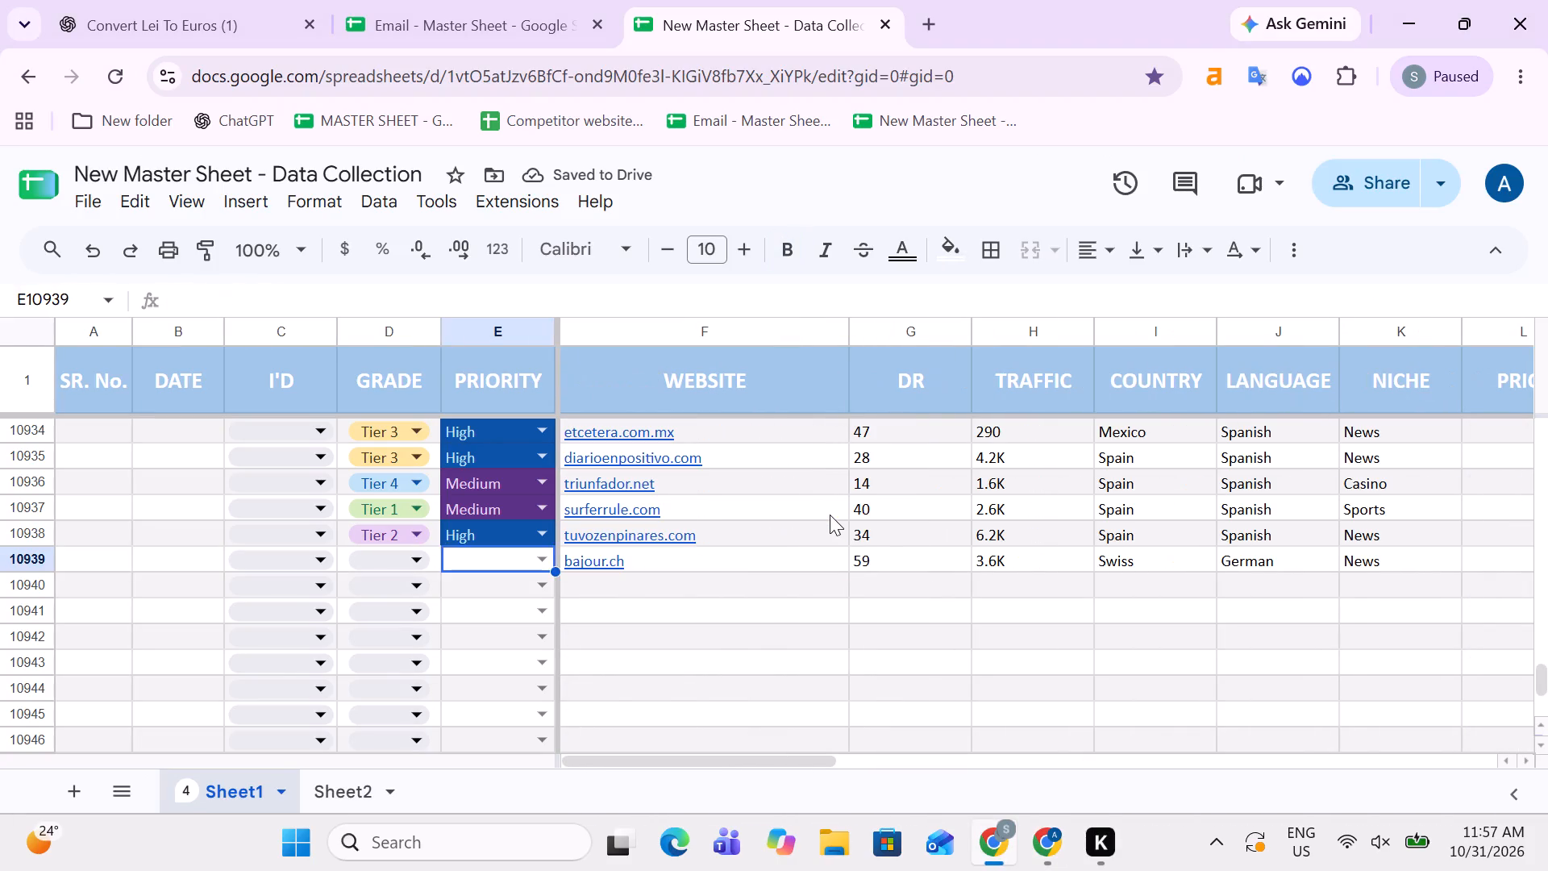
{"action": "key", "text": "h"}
{"action": "key", "text": "Down"}
{"action": "key", "text": "Return"}
{"action": "key", "text": "Up"}
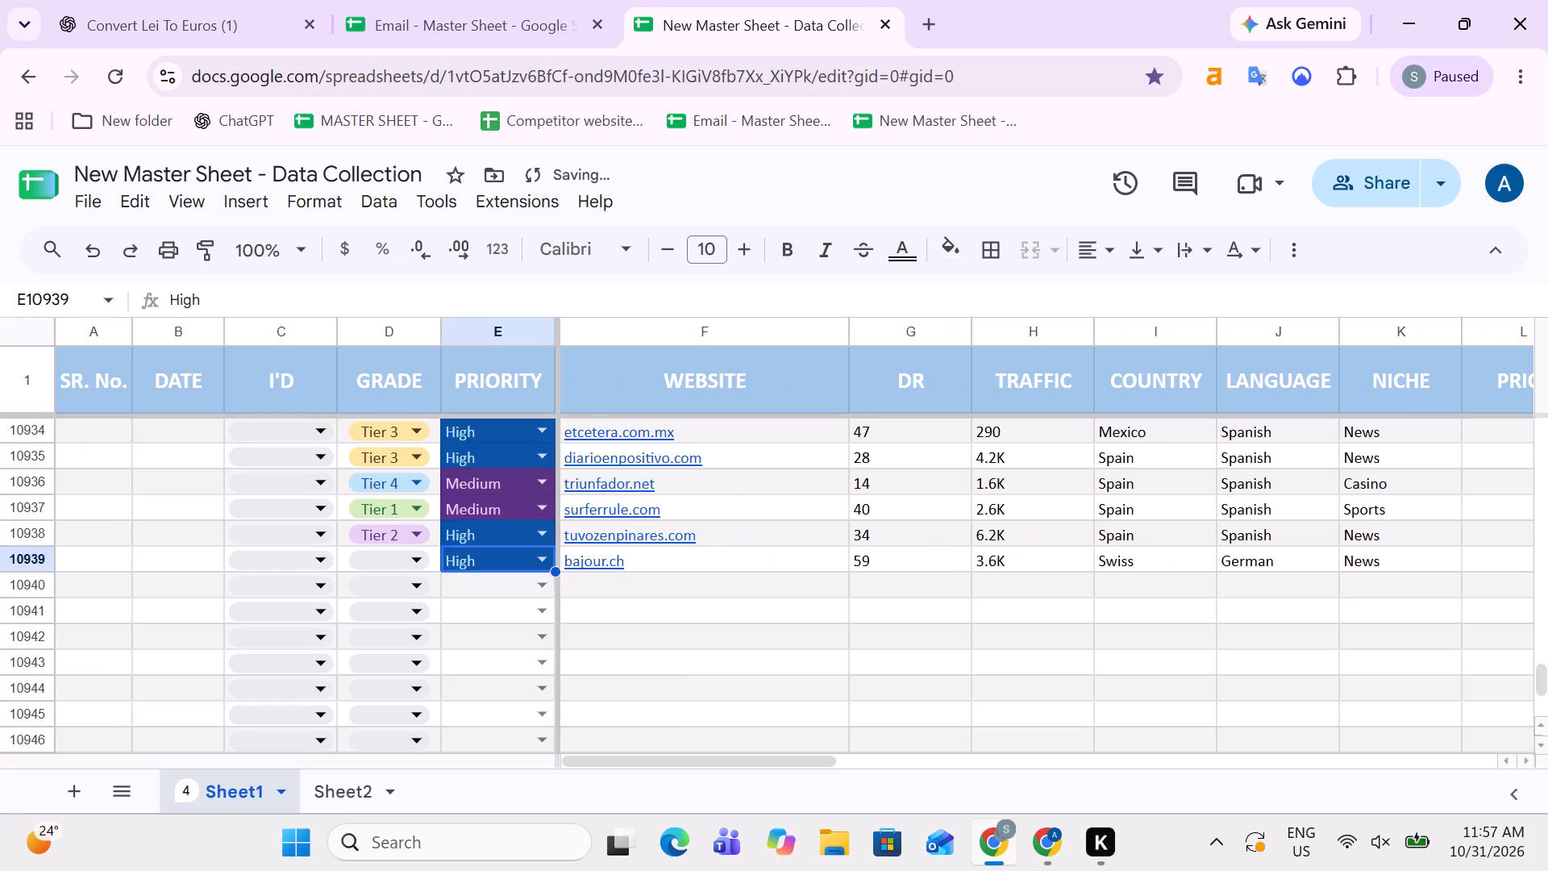
Set the Grade of the bajour.ch entry in row 10939 to Tier 1.
{"action": "key", "text": "Right"}
{"action": "key", "text": "Right"}
{"action": "key", "text": "Right"}
{"action": "key", "text": "Right"}
{"action": "key", "text": "Right"}
{"action": "key", "text": "Right"}
{"action": "key", "text": "Right"}
{"action": "key", "text": "Right"}
{"action": "key", "text": "Right"}
{"action": "key", "text": "Right"}
{"action": "key", "text": "Right"}
{"action": "key", "text": "Right"}
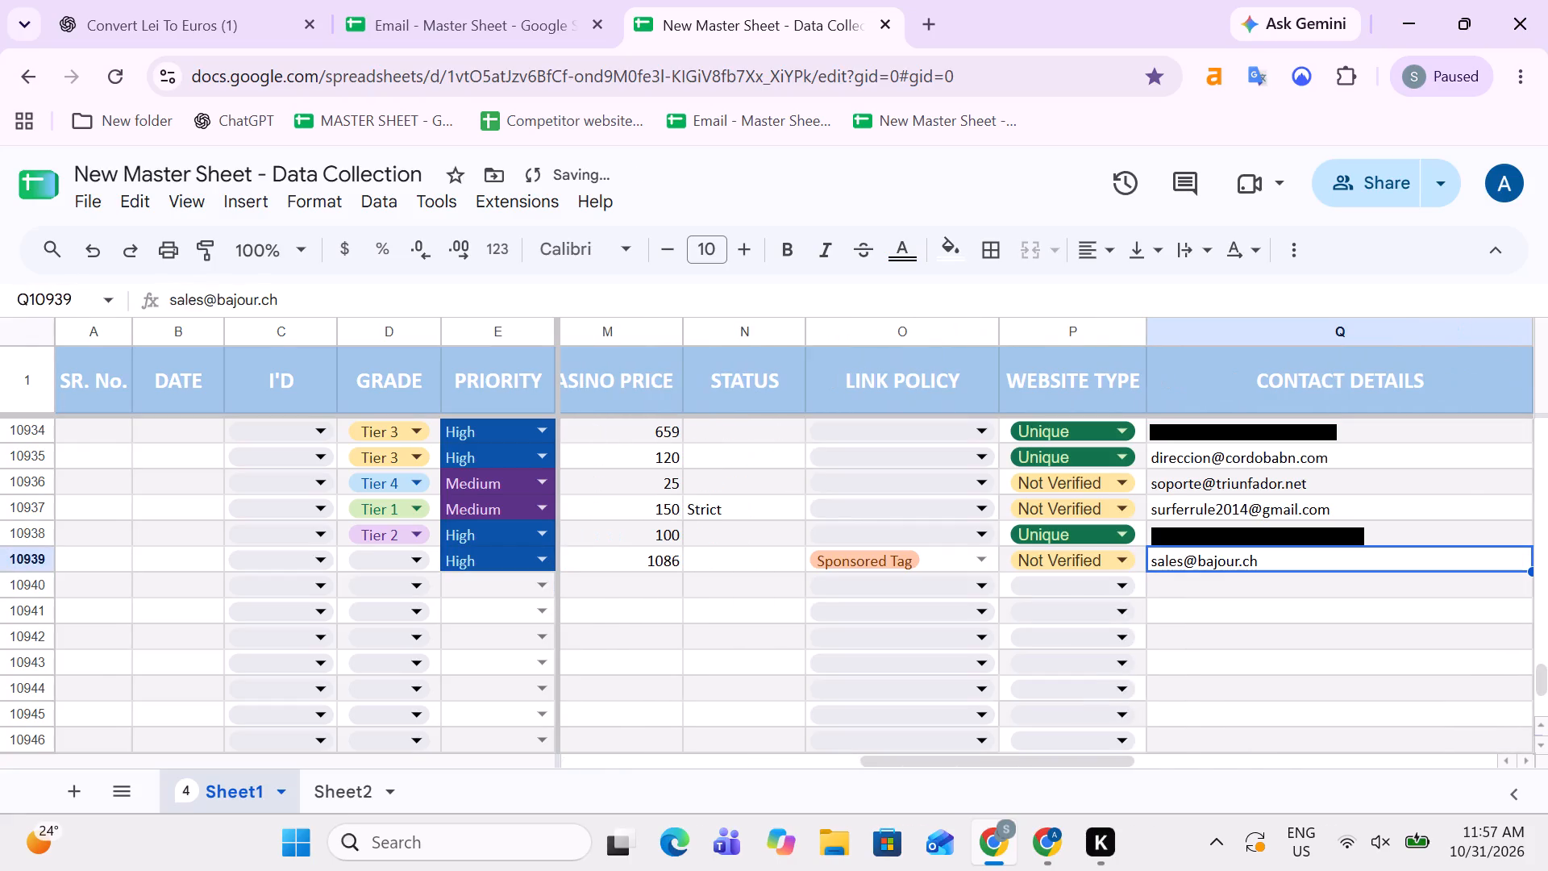
{"action": "key", "text": "Left"}
{"action": "key", "text": "Right"}
{"action": "key", "text": "Right"}
{"action": "key", "text": "Left"}
{"action": "key", "text": "Left"}
{"action": "key", "text": "Left"}
{"action": "key", "text": "Left"}
{"action": "key", "text": "Left"}
{"action": "key", "text": "Left"}
{"action": "key", "text": "Left"}
{"action": "key", "text": "Left"}
{"action": "key", "text": "Left"}
{"action": "key", "text": "Left"}
{"action": "key", "text": "Left"}
{"action": "key", "text": "Left"}
{"action": "key", "text": "Left"}
{"action": "key", "text": "Left"}
{"action": "key", "text": "Left"}
{"action": "key", "text": "Left"}
{"action": "key", "text": "Left"}
{"action": "key", "text": "Left"}
{"action": "key", "text": "Left"}
{"action": "key", "text": "Left"}
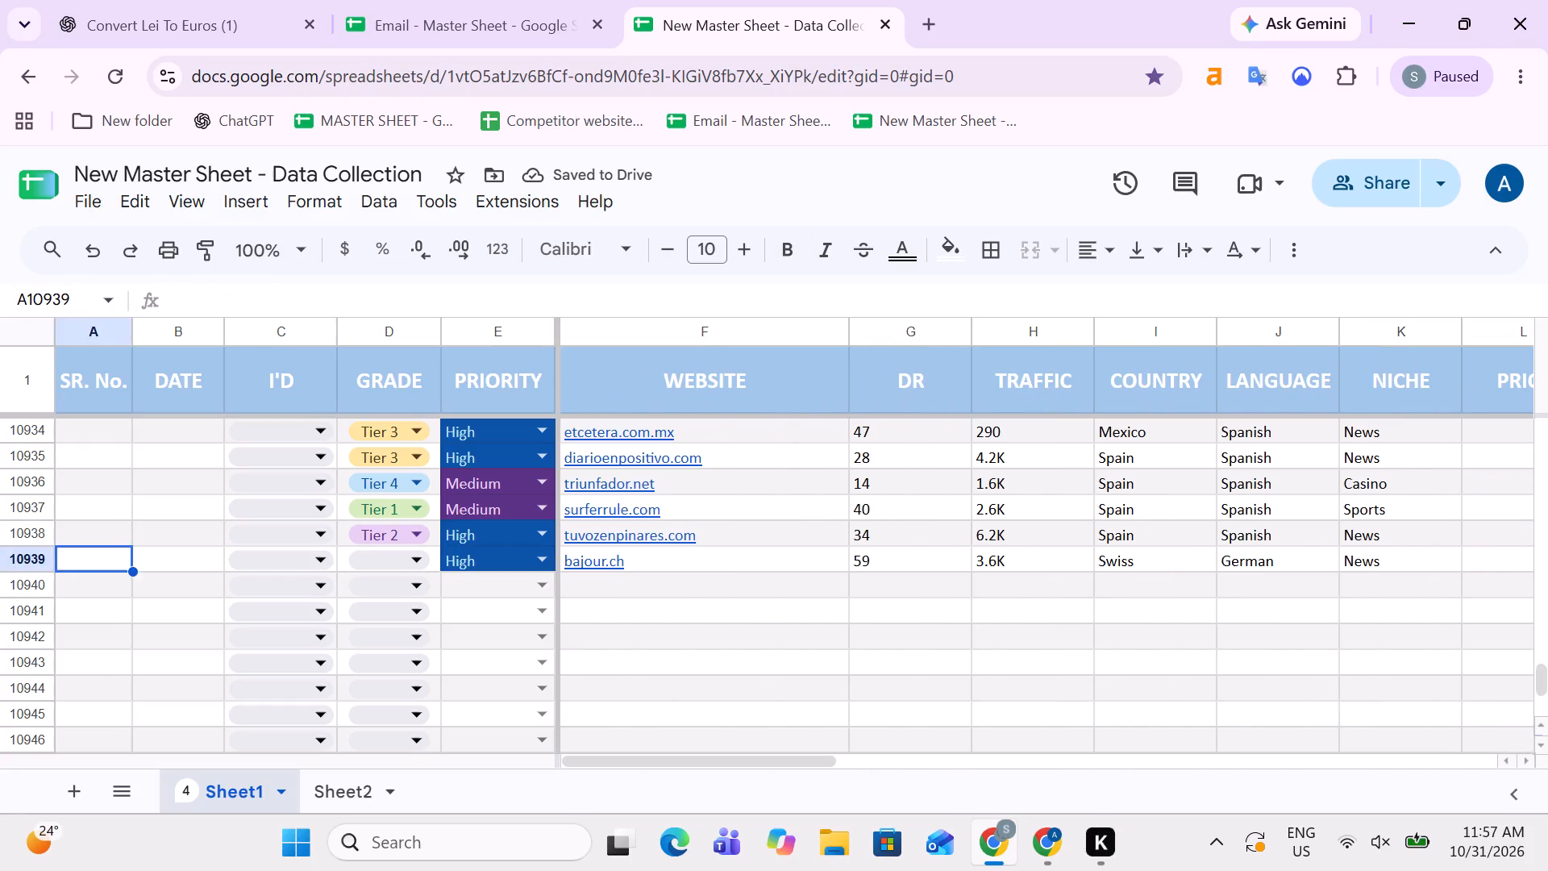
{"action": "key", "text": "Right"}
{"action": "key", "text": "Right"}
{"action": "key", "text": "Right"}
{"action": "key", "text": "Right"}
{"action": "key", "text": "Left"}
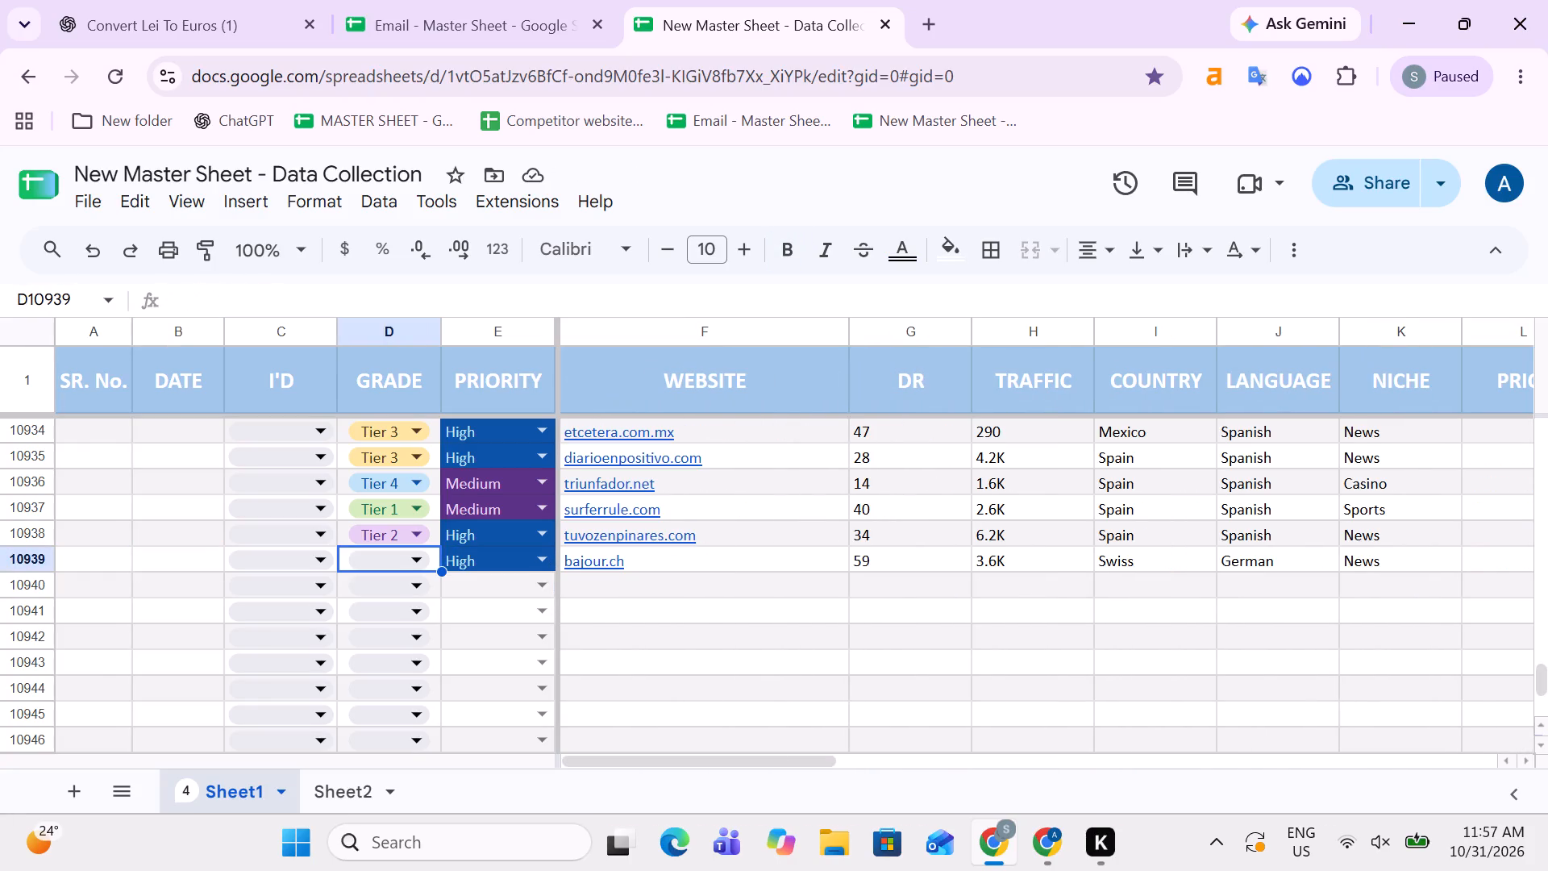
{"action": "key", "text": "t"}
{"action": "key", "text": "Up"}
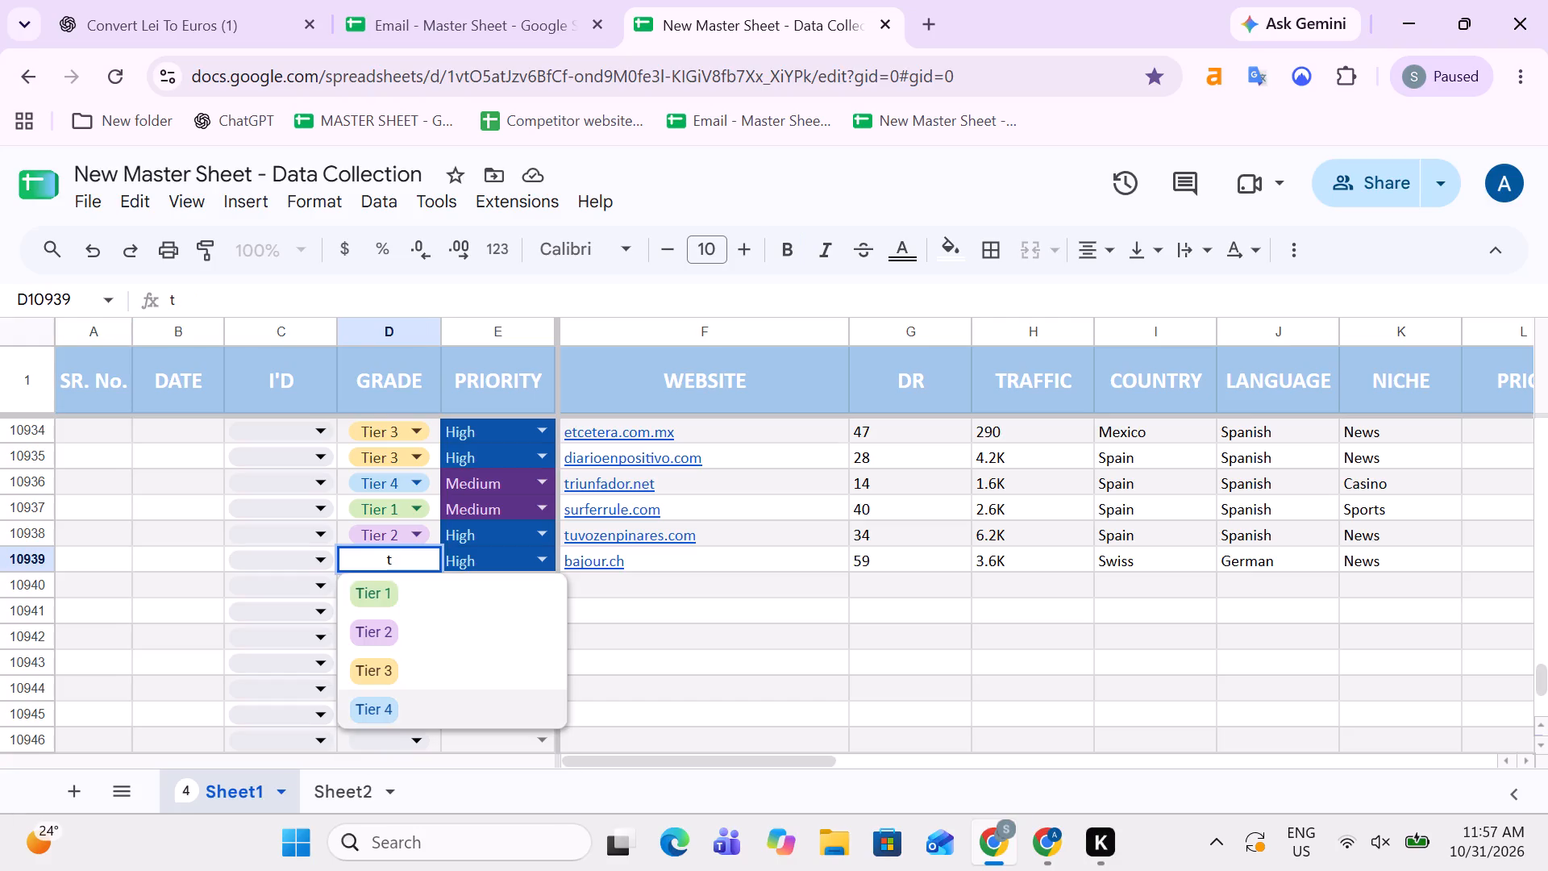
{"action": "key", "text": "Up"}
{"action": "key", "text": "Up"}
{"action": "key", "text": "Up"}
{"action": "key", "text": "Return"}
{"action": "key", "text": "Up"}
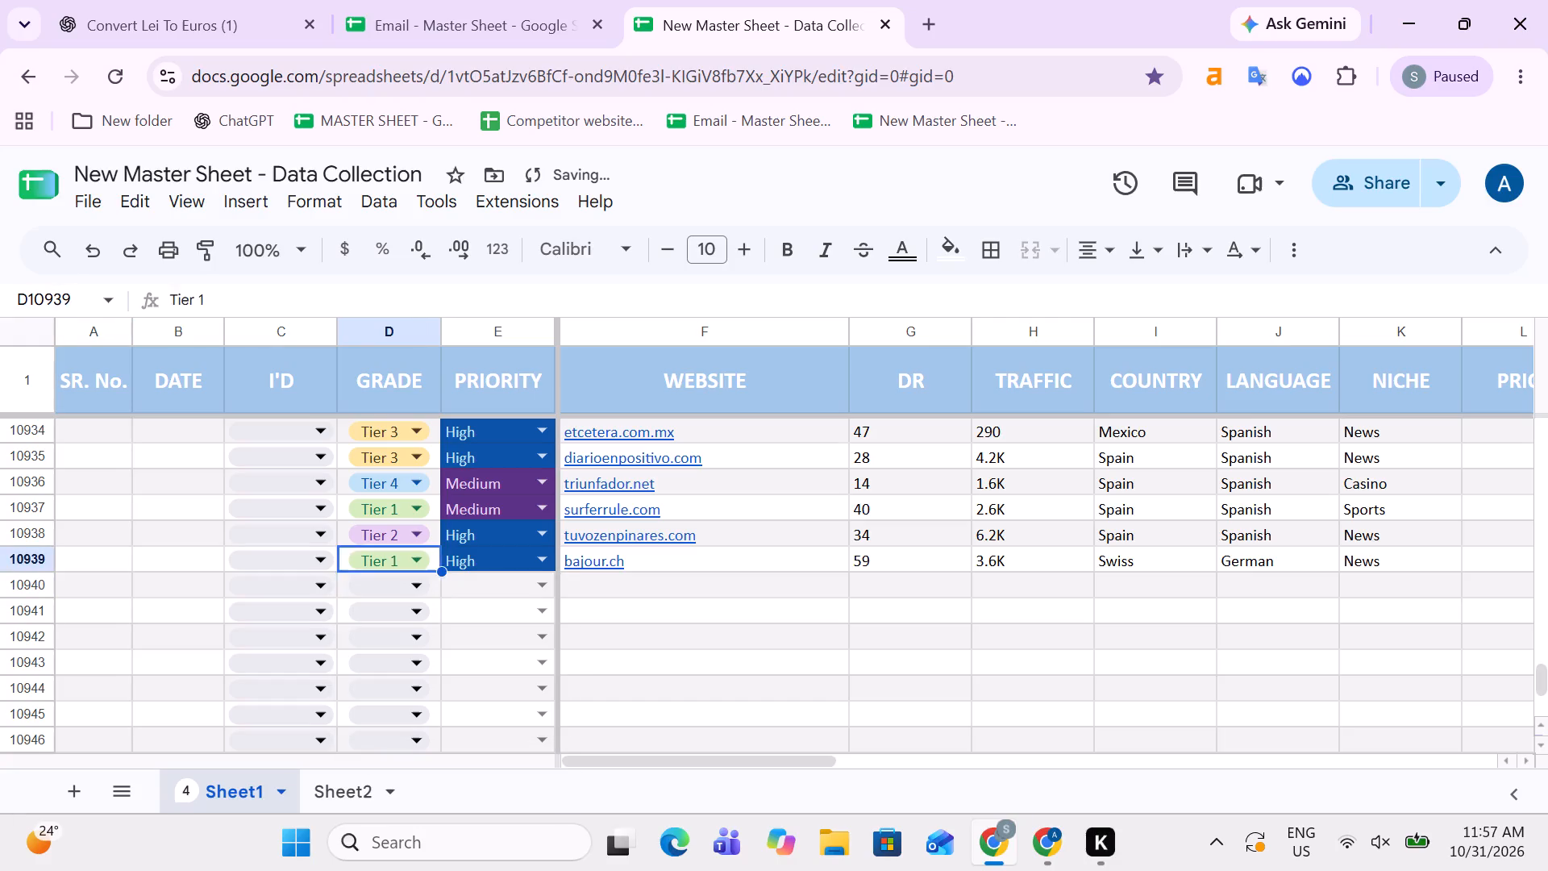
Review the bajour.ch entry across row 10939, from grade and priority through contact details and notes.
{"action": "key", "text": "Right"}
{"action": "key", "text": "Right"}
{"action": "key", "text": "Right"}
{"action": "key", "text": "Right"}
{"action": "key", "text": "Right"}
{"action": "key", "text": "Right"}
{"action": "key", "text": "Right"}
{"action": "key", "text": "Right"}
{"action": "key", "text": "Right"}
{"action": "key", "text": "Right"}
{"action": "key", "text": "Right"}
{"action": "key", "text": "Right"}
{"action": "key", "text": "Right"}
{"action": "key", "text": "Right"}
{"action": "key", "text": "Right"}
{"action": "key", "text": "Left"}
{"action": "key", "text": "Left"}
{"action": "key", "text": "Left"}
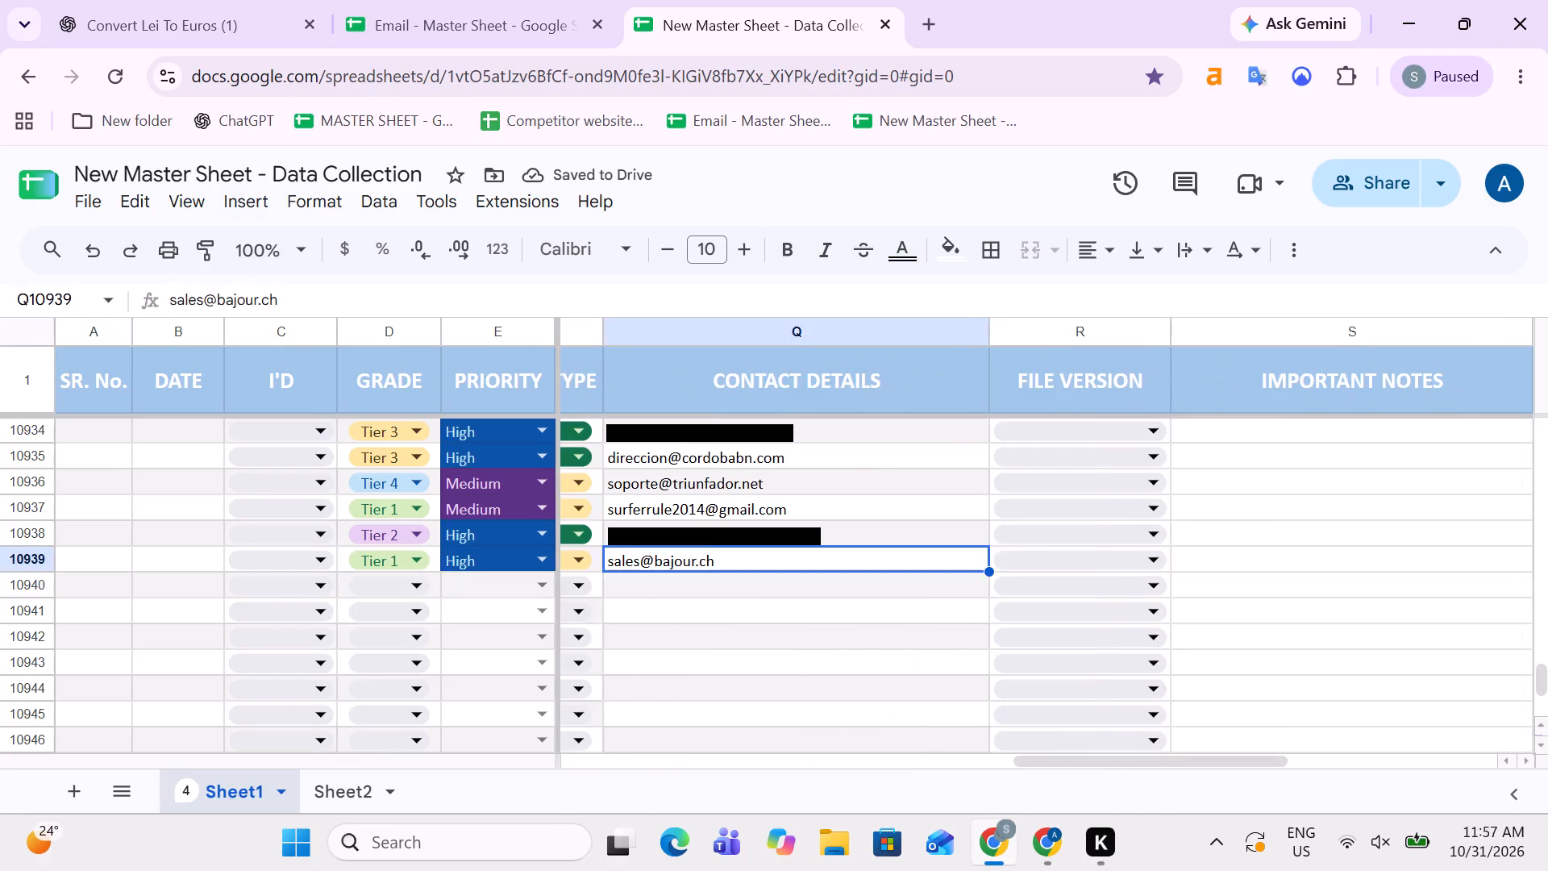
{"action": "key", "text": "Left"}
{"action": "key", "text": "Left"}
{"action": "key", "text": "Left"}
{"action": "key", "text": "Left"}
{"action": "key", "text": "Left"}
{"action": "key", "text": "Left"}
{"action": "key", "text": "Left"}
{"action": "key", "text": "Left"}
{"action": "key", "text": "Left"}
{"action": "key", "text": "Left"}
{"action": "key", "text": "Left"}
{"action": "key", "text": "Left"}
{"action": "key", "text": "Left"}
{"action": "key", "text": "Left"}
{"action": "key", "text": "Left"}
{"action": "key", "text": "Left"}
{"action": "key", "text": "Right"}
{"action": "key", "text": "Right"}
{"action": "key", "text": "Right"}
{"action": "key", "text": "Right"}
{"action": "key", "text": "Right"}
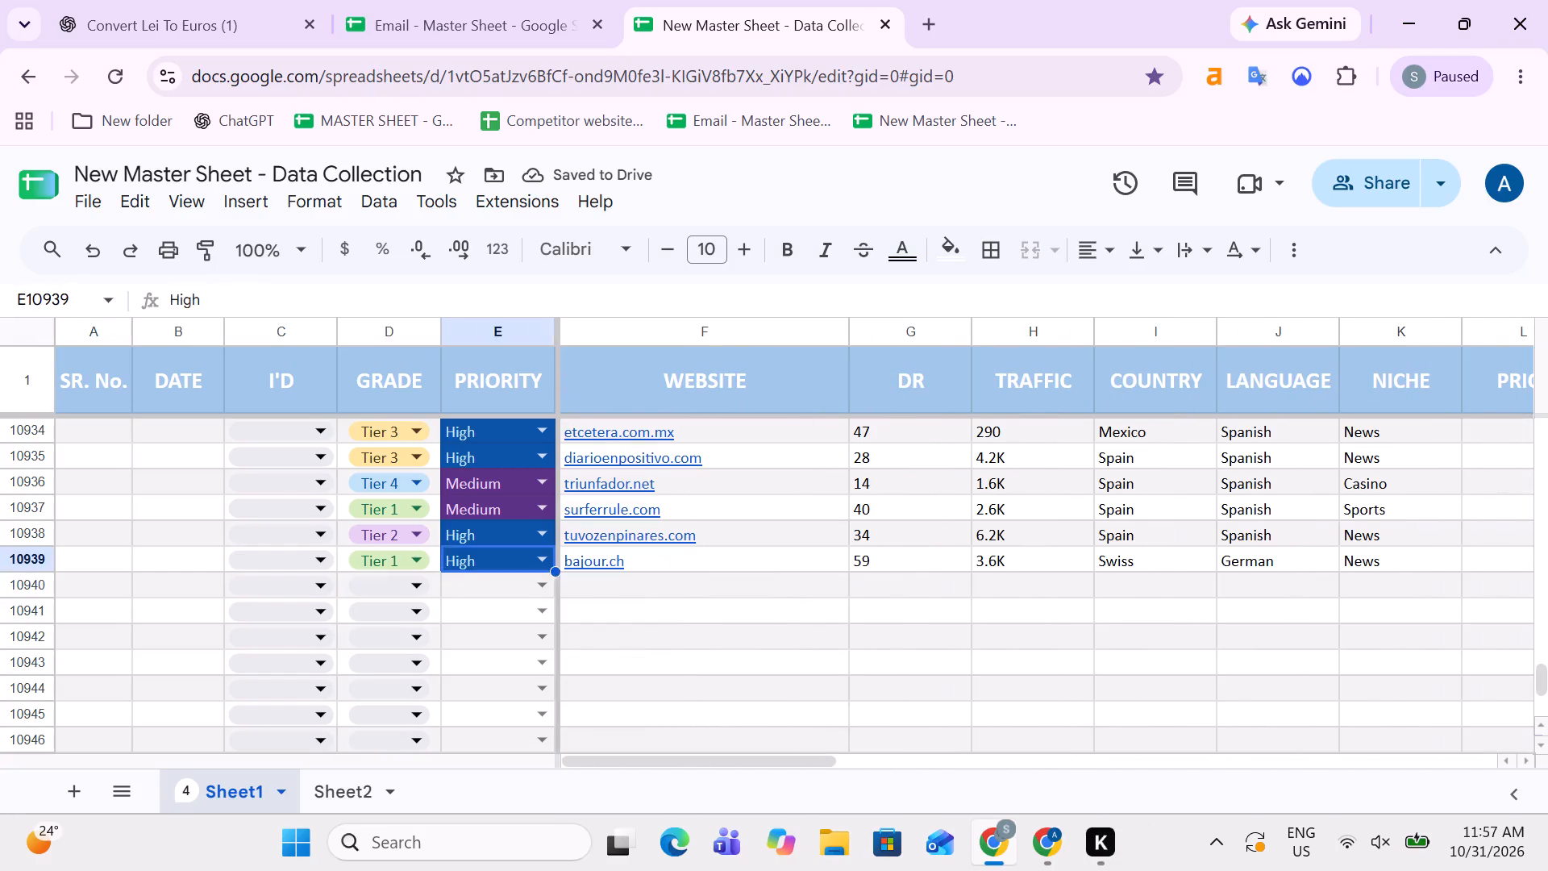
{"action": "key", "text": "alt+Tab"}
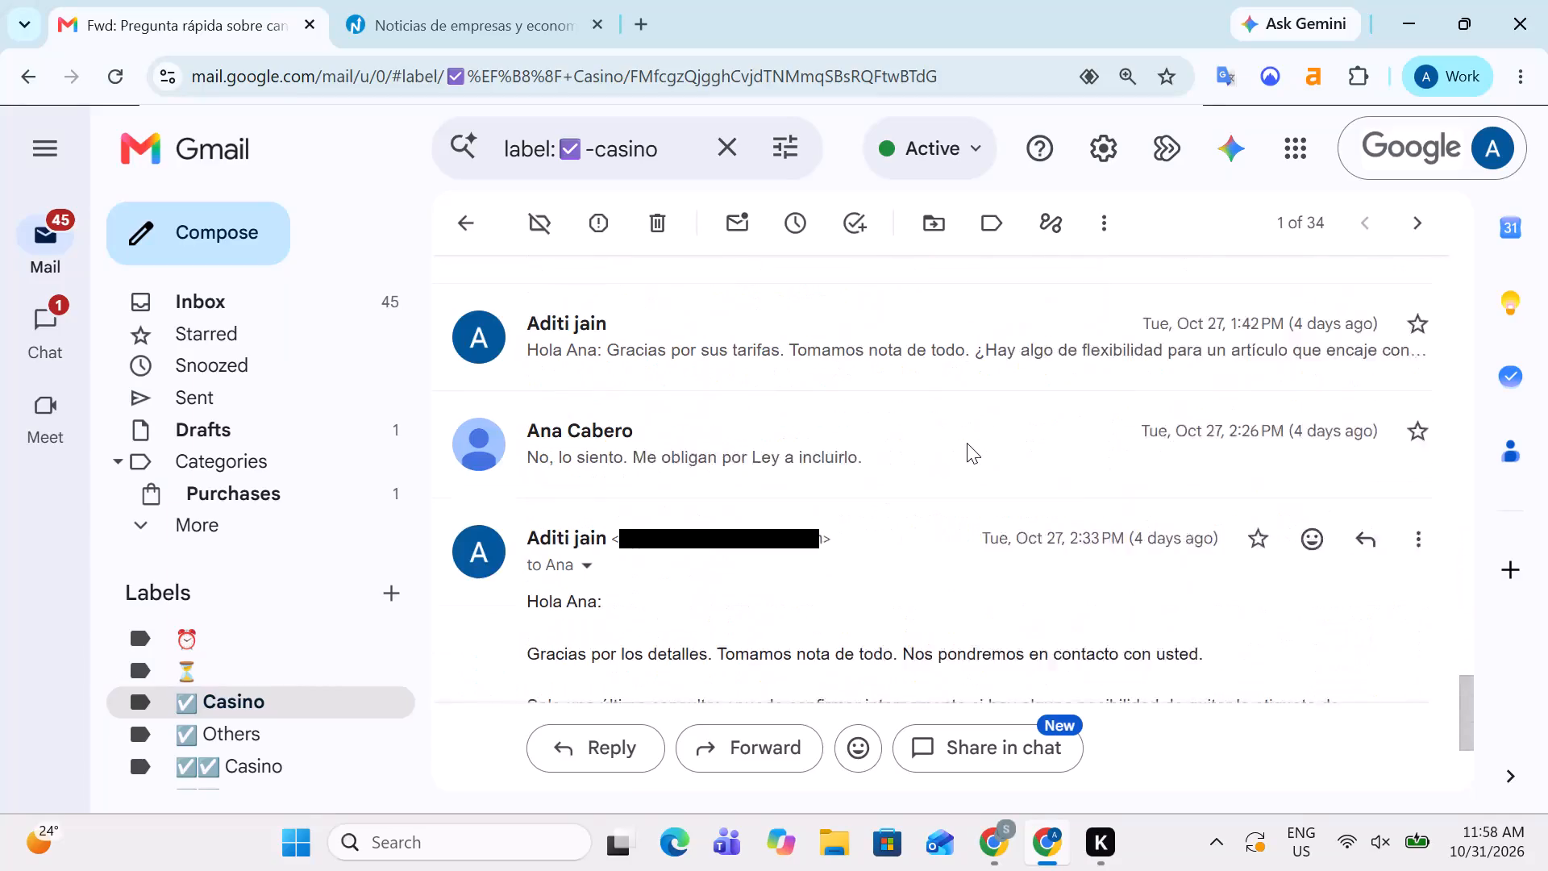
Review the cantabriaeconomica.com email thread for the sponsored-label discussion and the publisher's per-site price list, including casino rates.
{"action": "scroll", "coordinate": [967, 443], "scroll_direction": "down", "scroll_amount": 8}
{"action": "scroll", "coordinate": [967, 443], "scroll_direction": "up", "scroll_amount": 8}
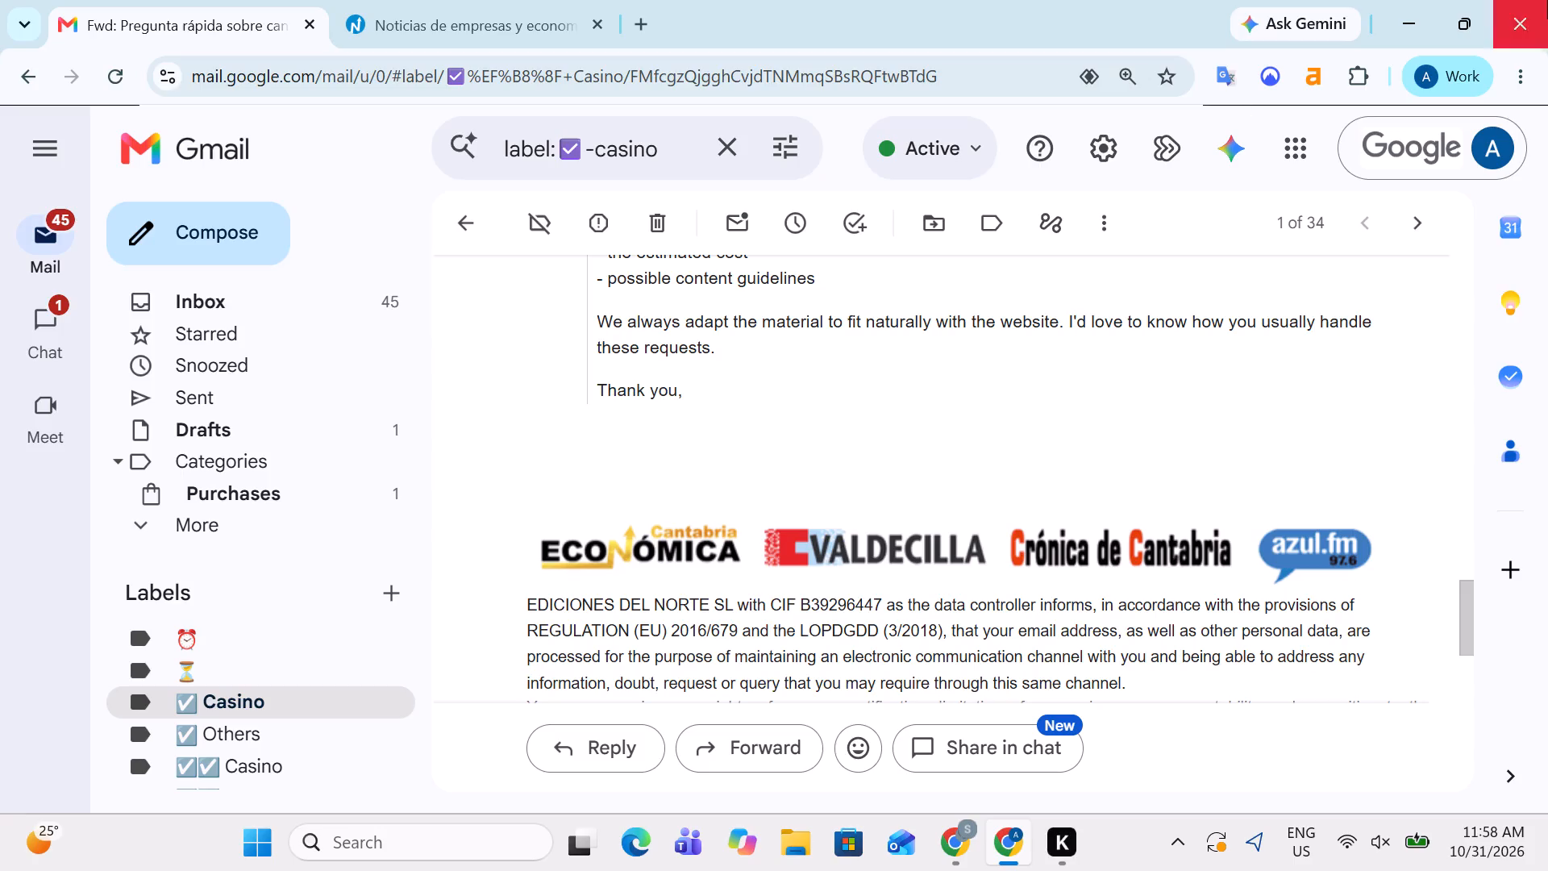
{"action": "scroll", "coordinate": [1162, 573], "scroll_direction": "down", "scroll_amount": 4}
{"action": "scroll", "coordinate": [925, 574], "scroll_direction": "down", "scroll_amount": 3}
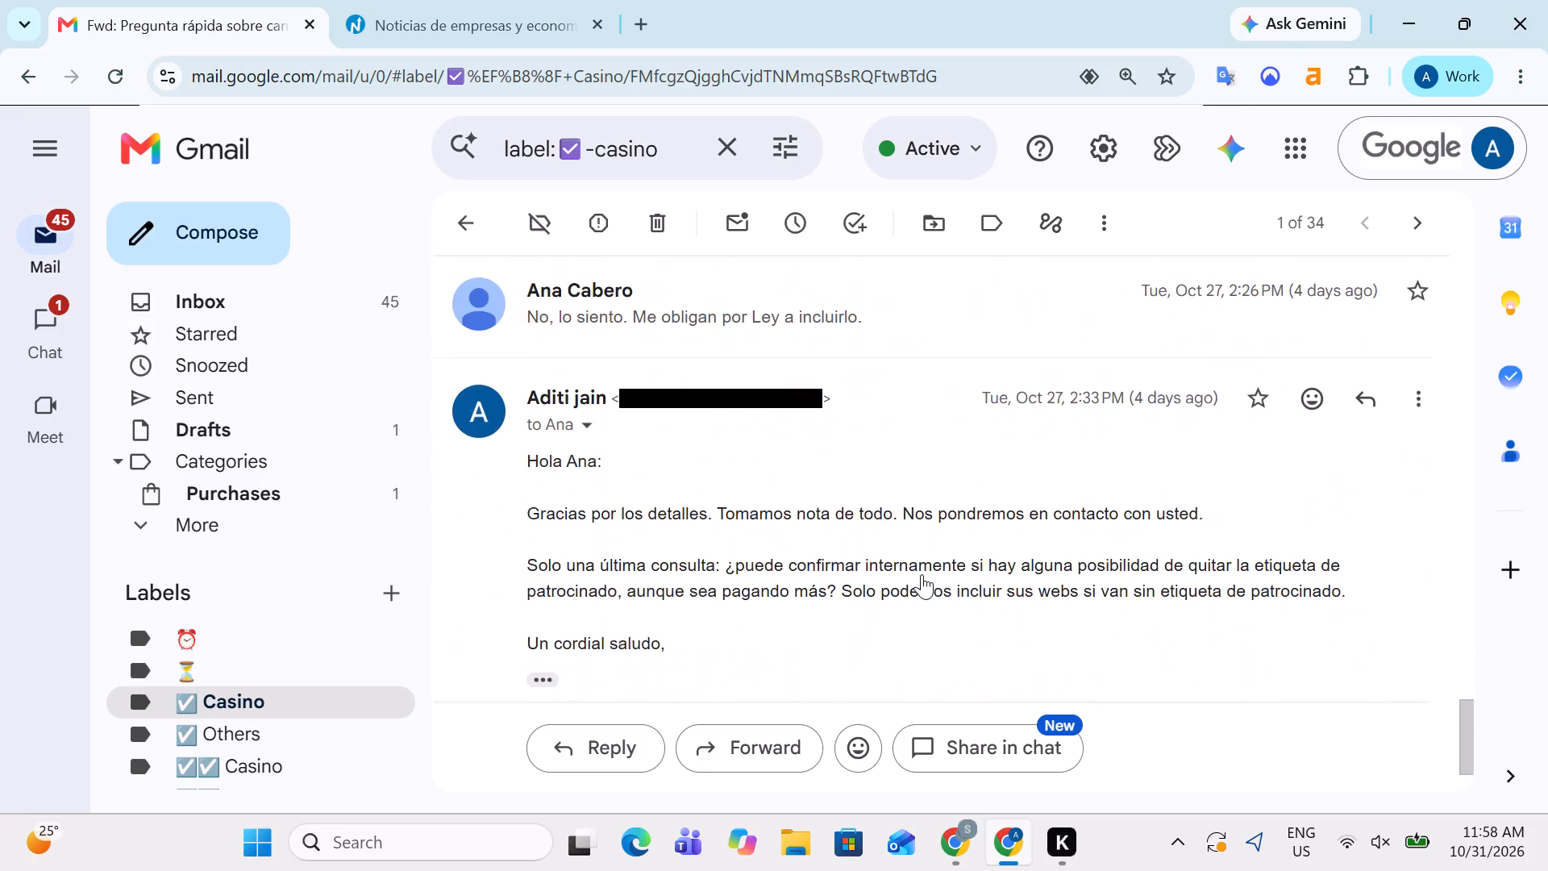
{"action": "scroll", "coordinate": [912, 565], "scroll_direction": "down", "scroll_amount": 7}
{"action": "scroll", "coordinate": [905, 569], "scroll_direction": "up", "scroll_amount": 2}
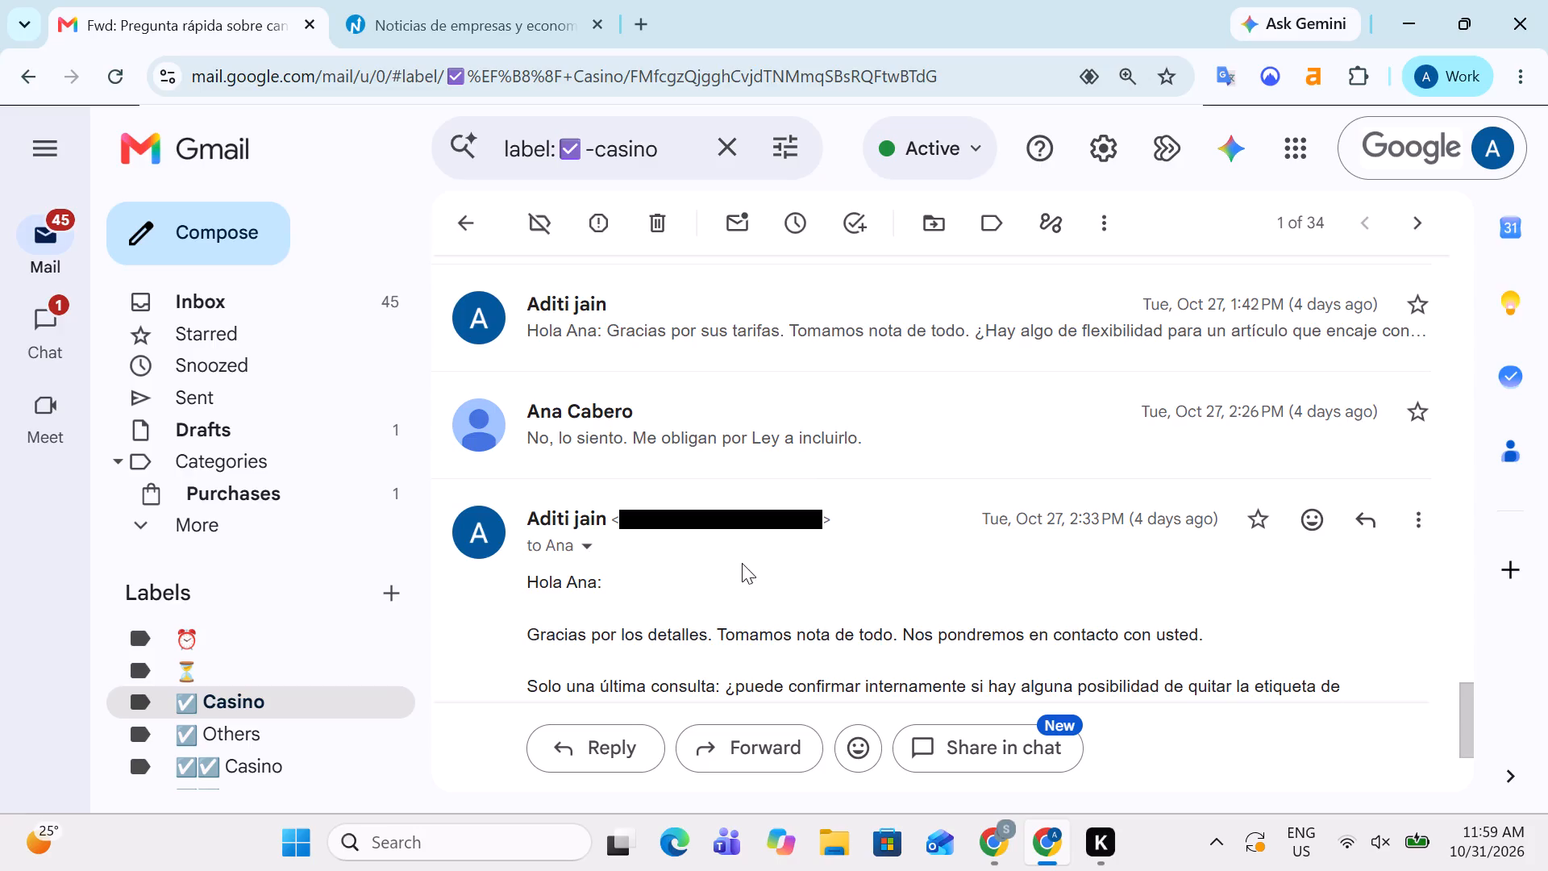
{"action": "scroll", "coordinate": [741, 563], "scroll_direction": "up", "scroll_amount": 10}
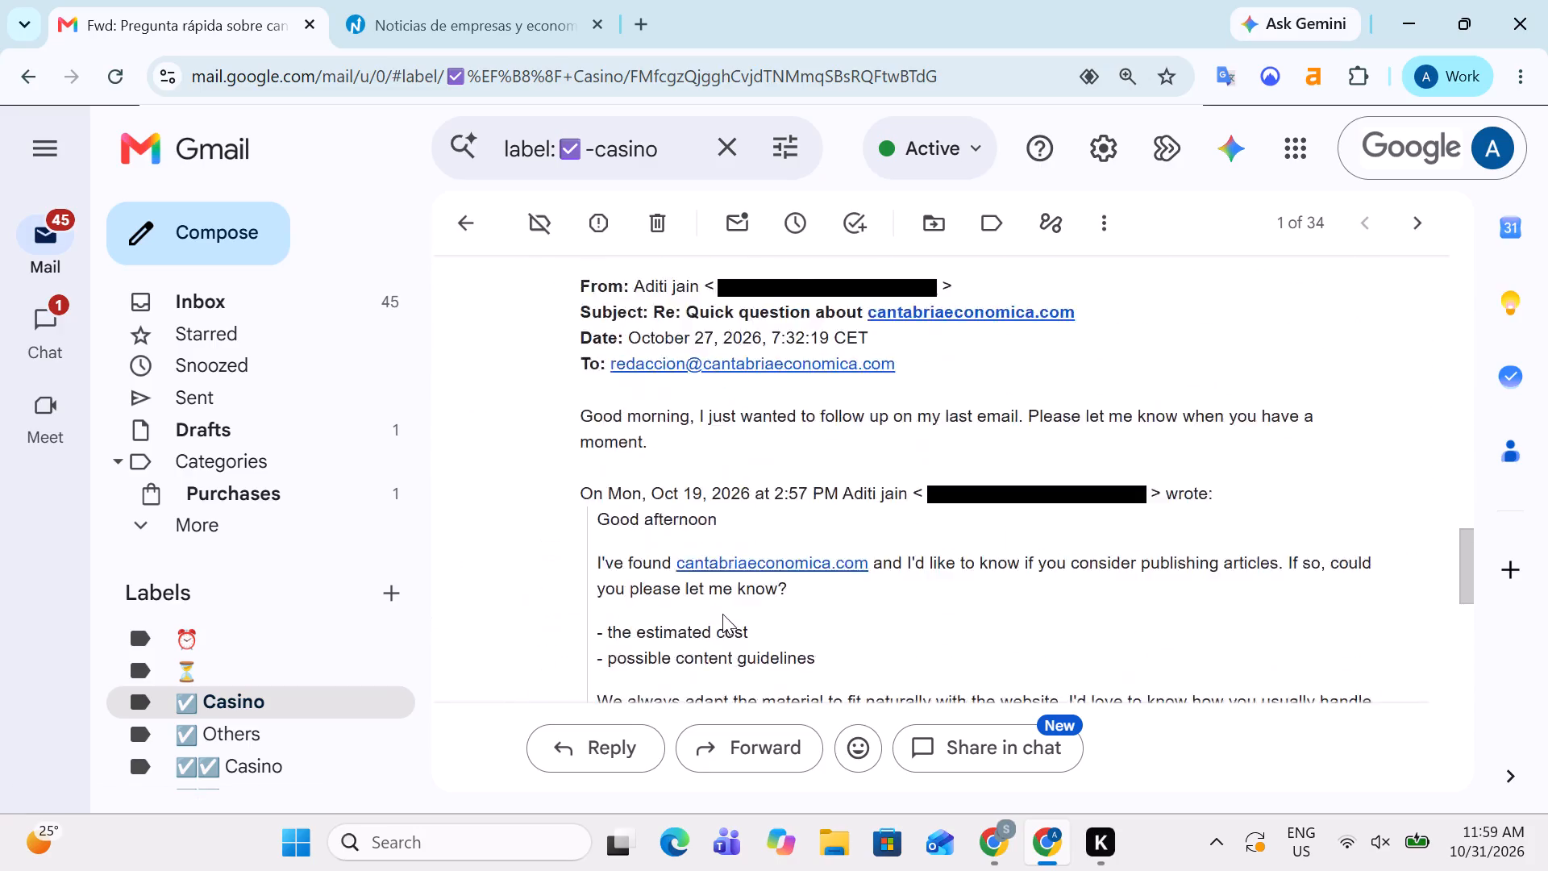
{"action": "scroll", "coordinate": [722, 614], "scroll_direction": "up", "scroll_amount": 7}
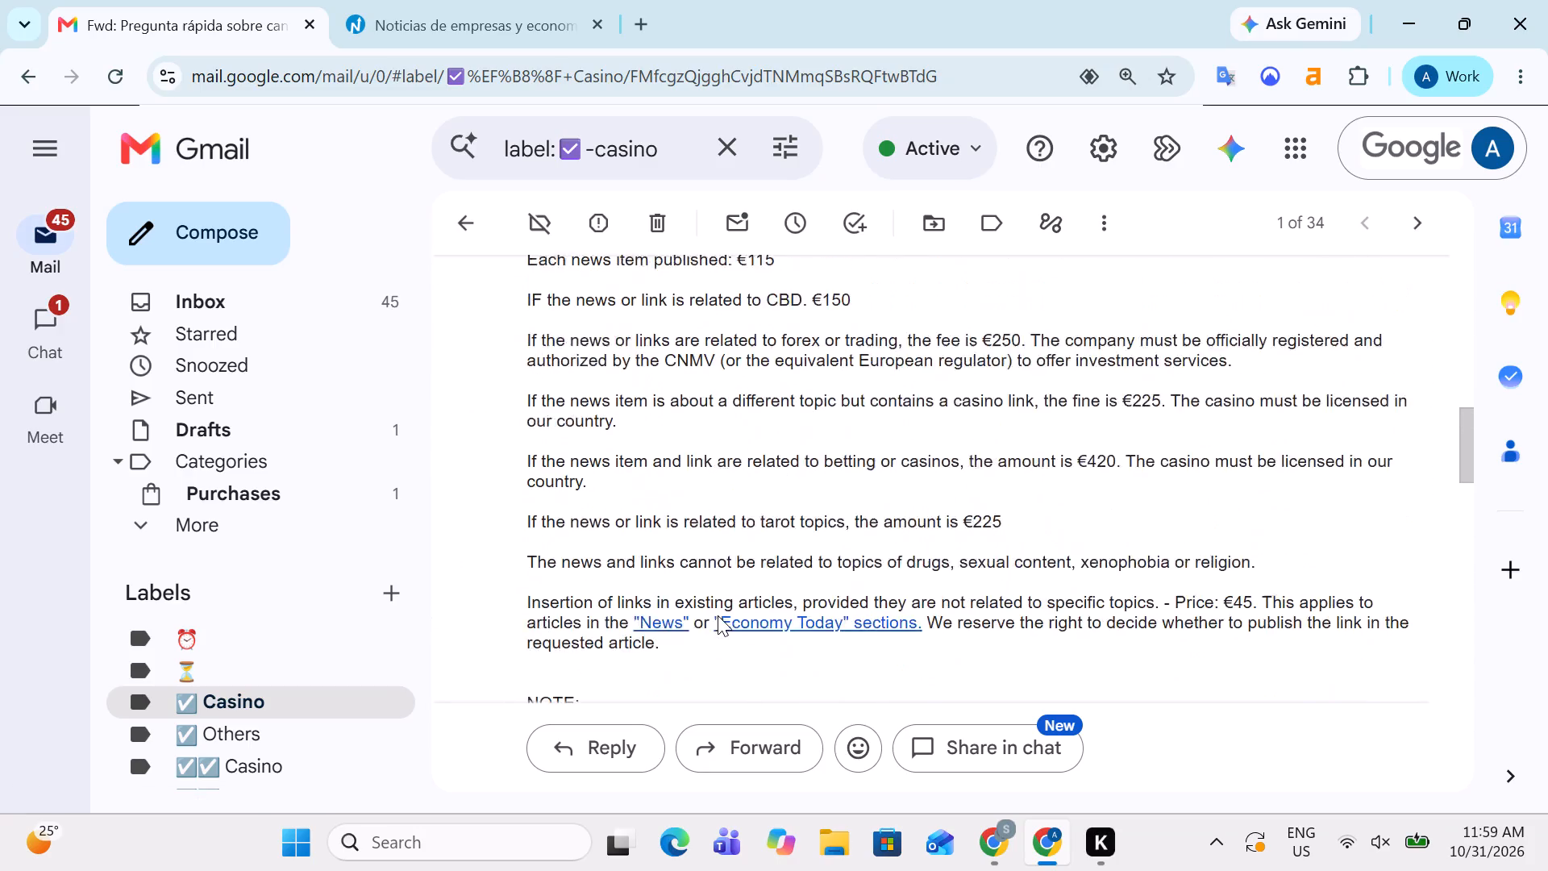
{"action": "scroll", "coordinate": [718, 615], "scroll_direction": "up", "scroll_amount": 2}
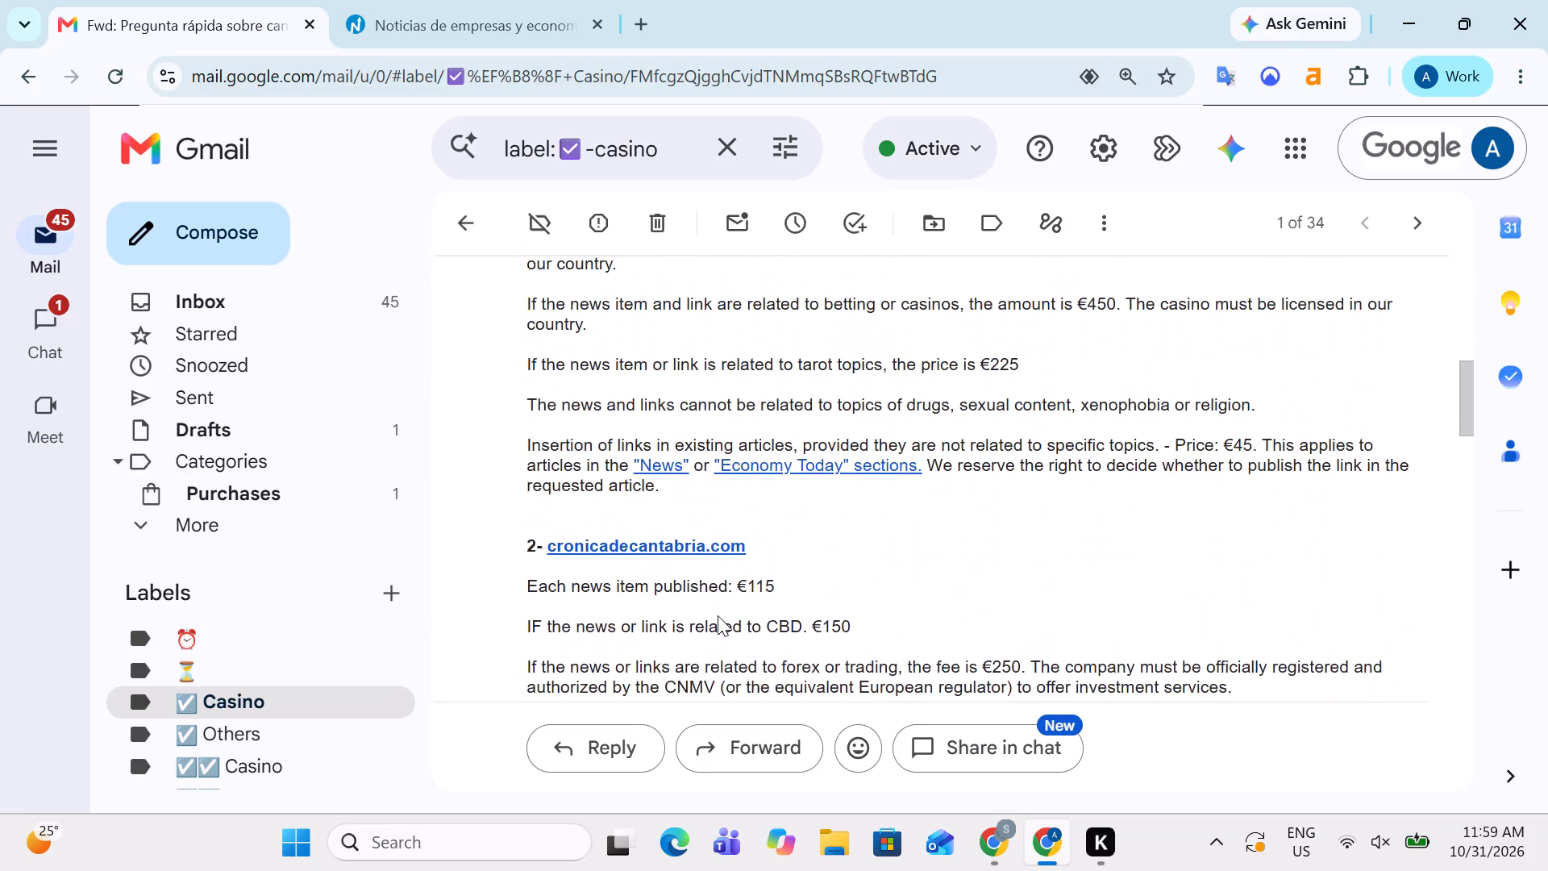